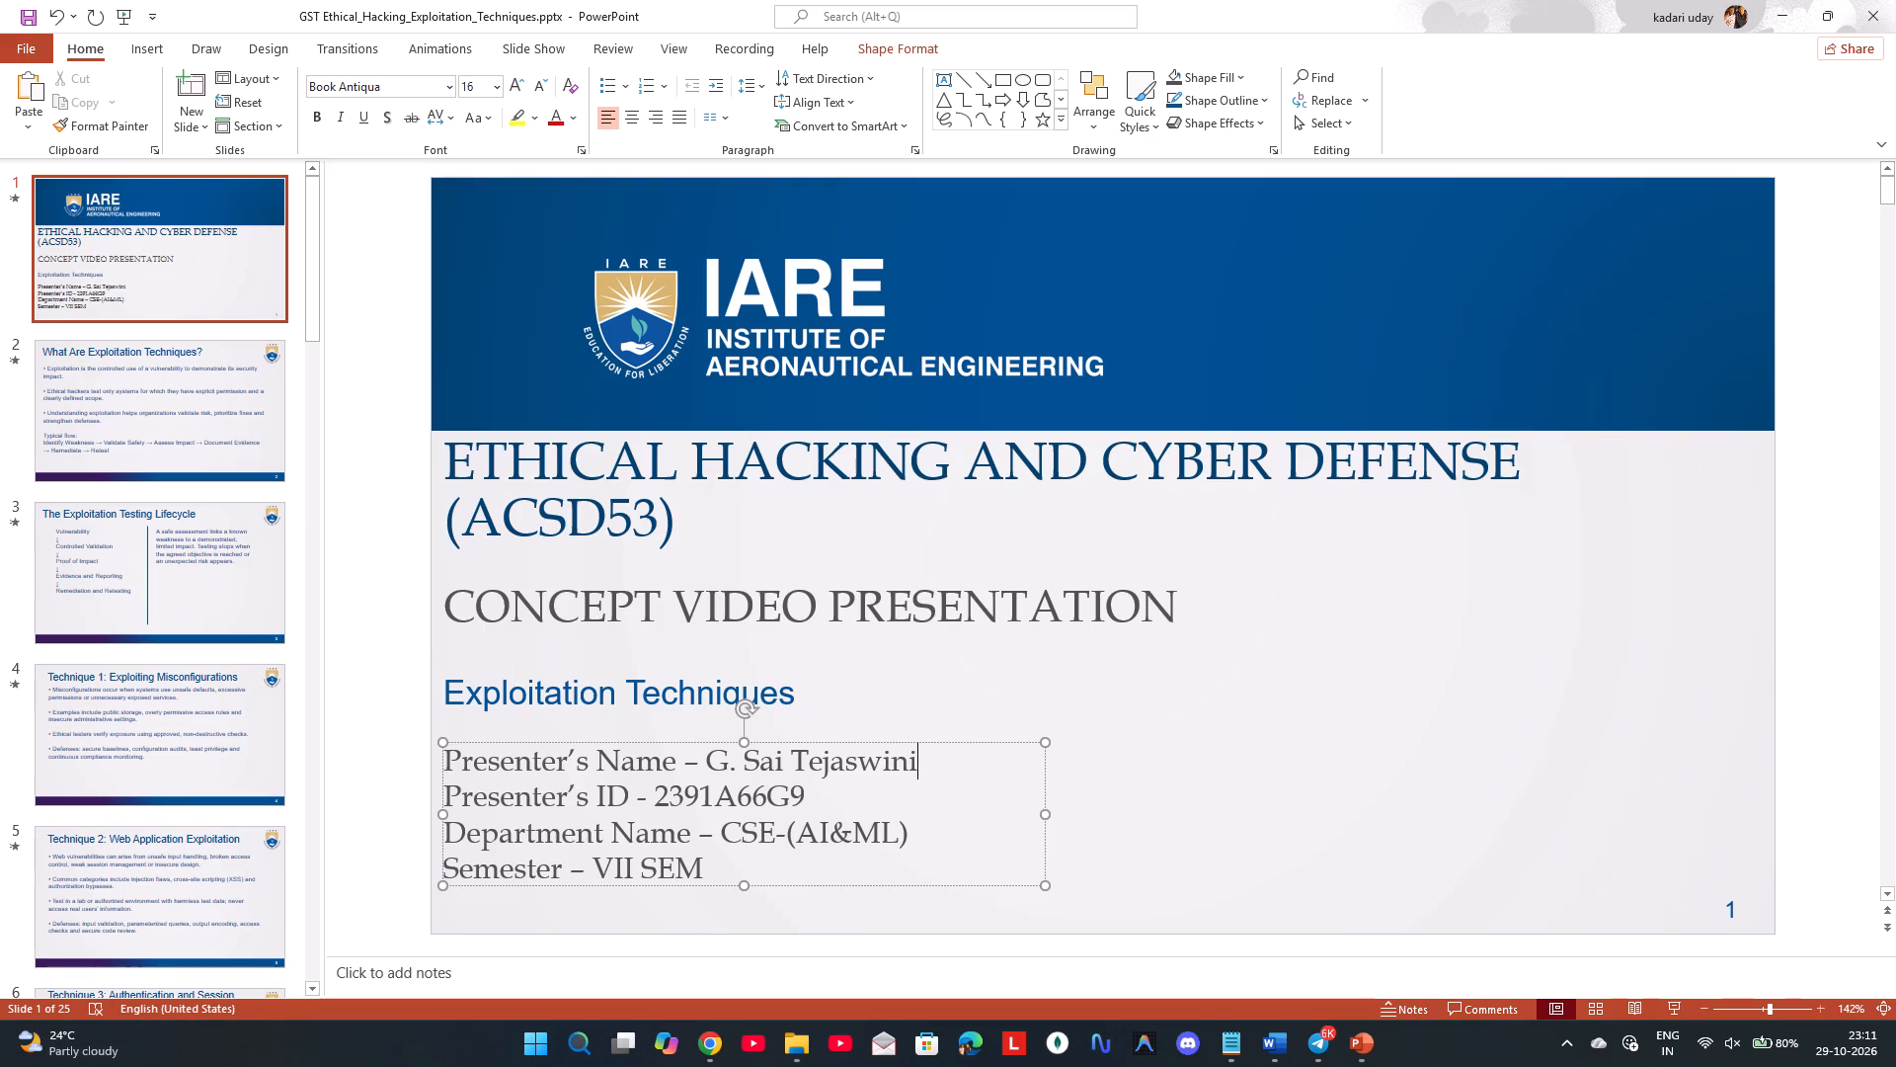
# Change the last digit of the presenter's ID on the title slide to 4.
pyautogui.click(804, 796)
pyautogui.press('BackSpace')
pyautogui.press('4')
pyautogui.press('Escape')
pyautogui.press('Escape')
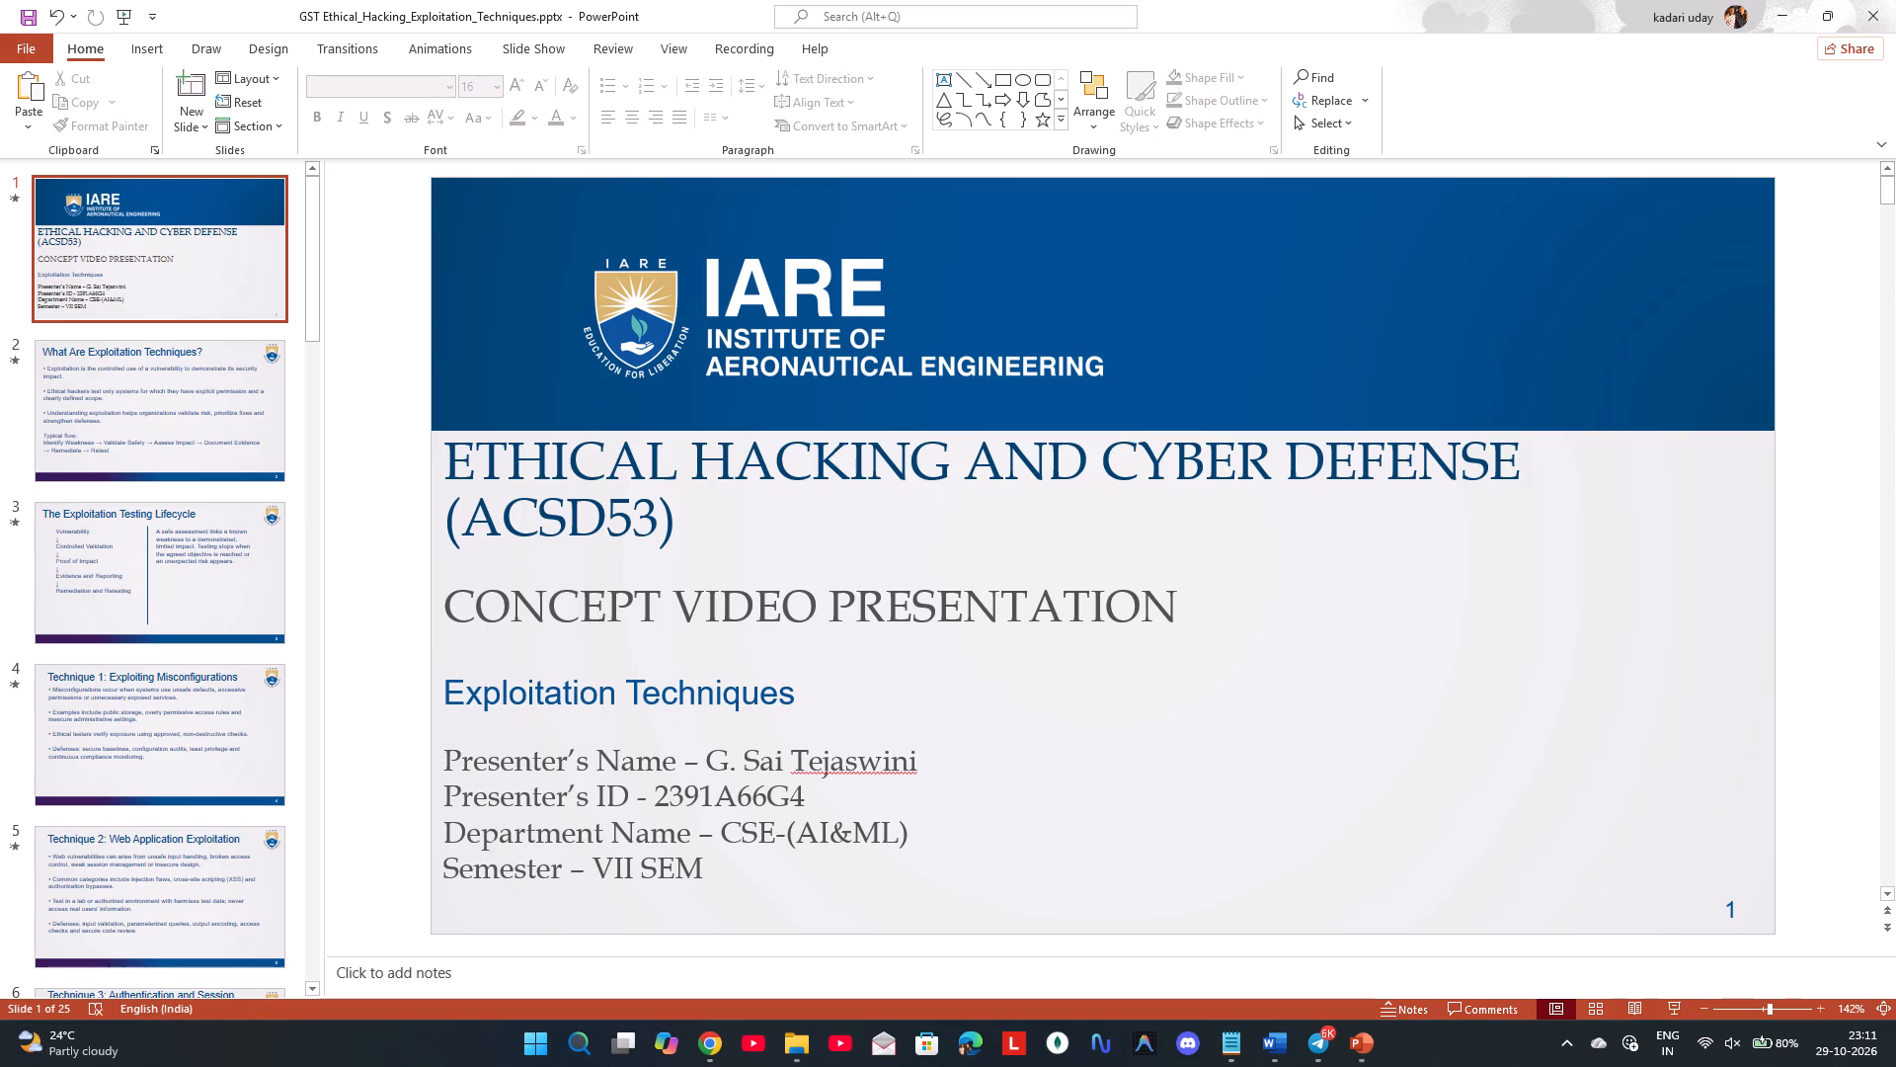
# Review slides 2 to 8 in order, checking each slide's text and layout for problems.
pyautogui.click(228, 401)
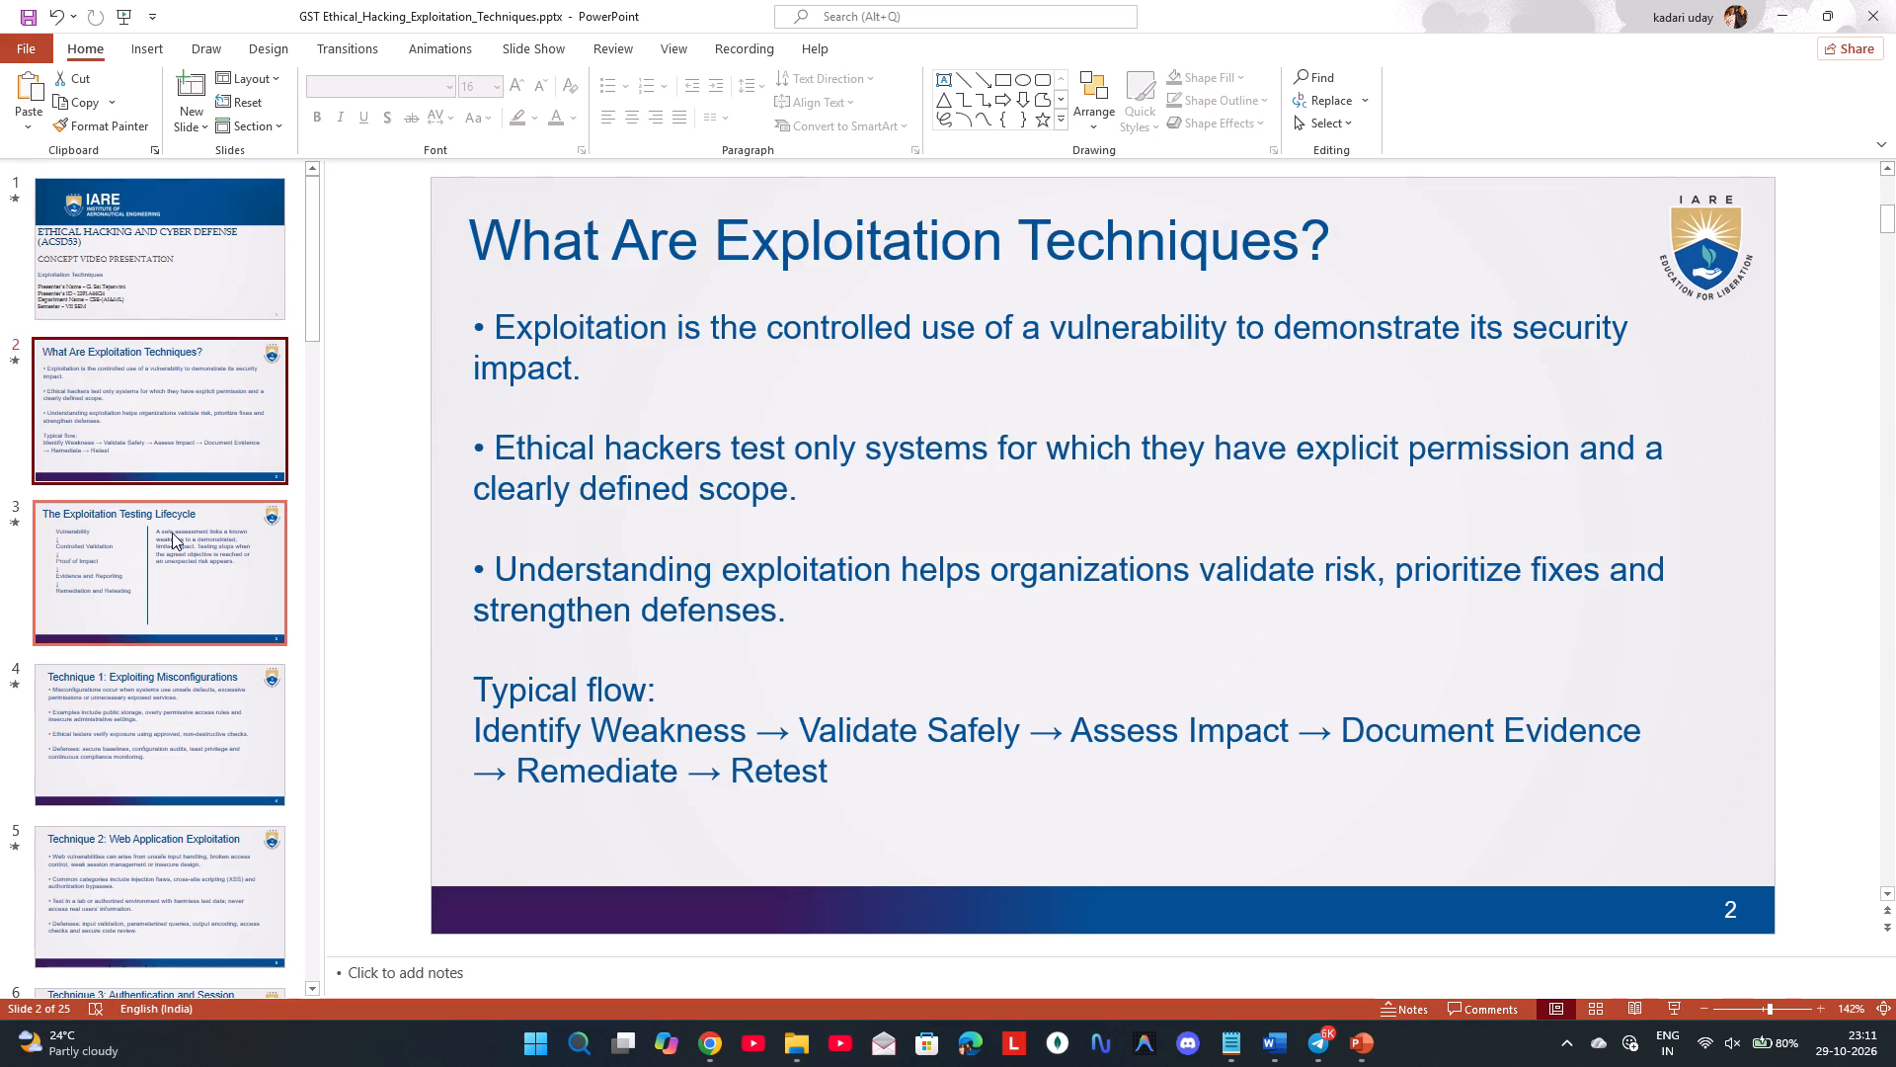
pyautogui.click(174, 534)
pyautogui.click(172, 693)
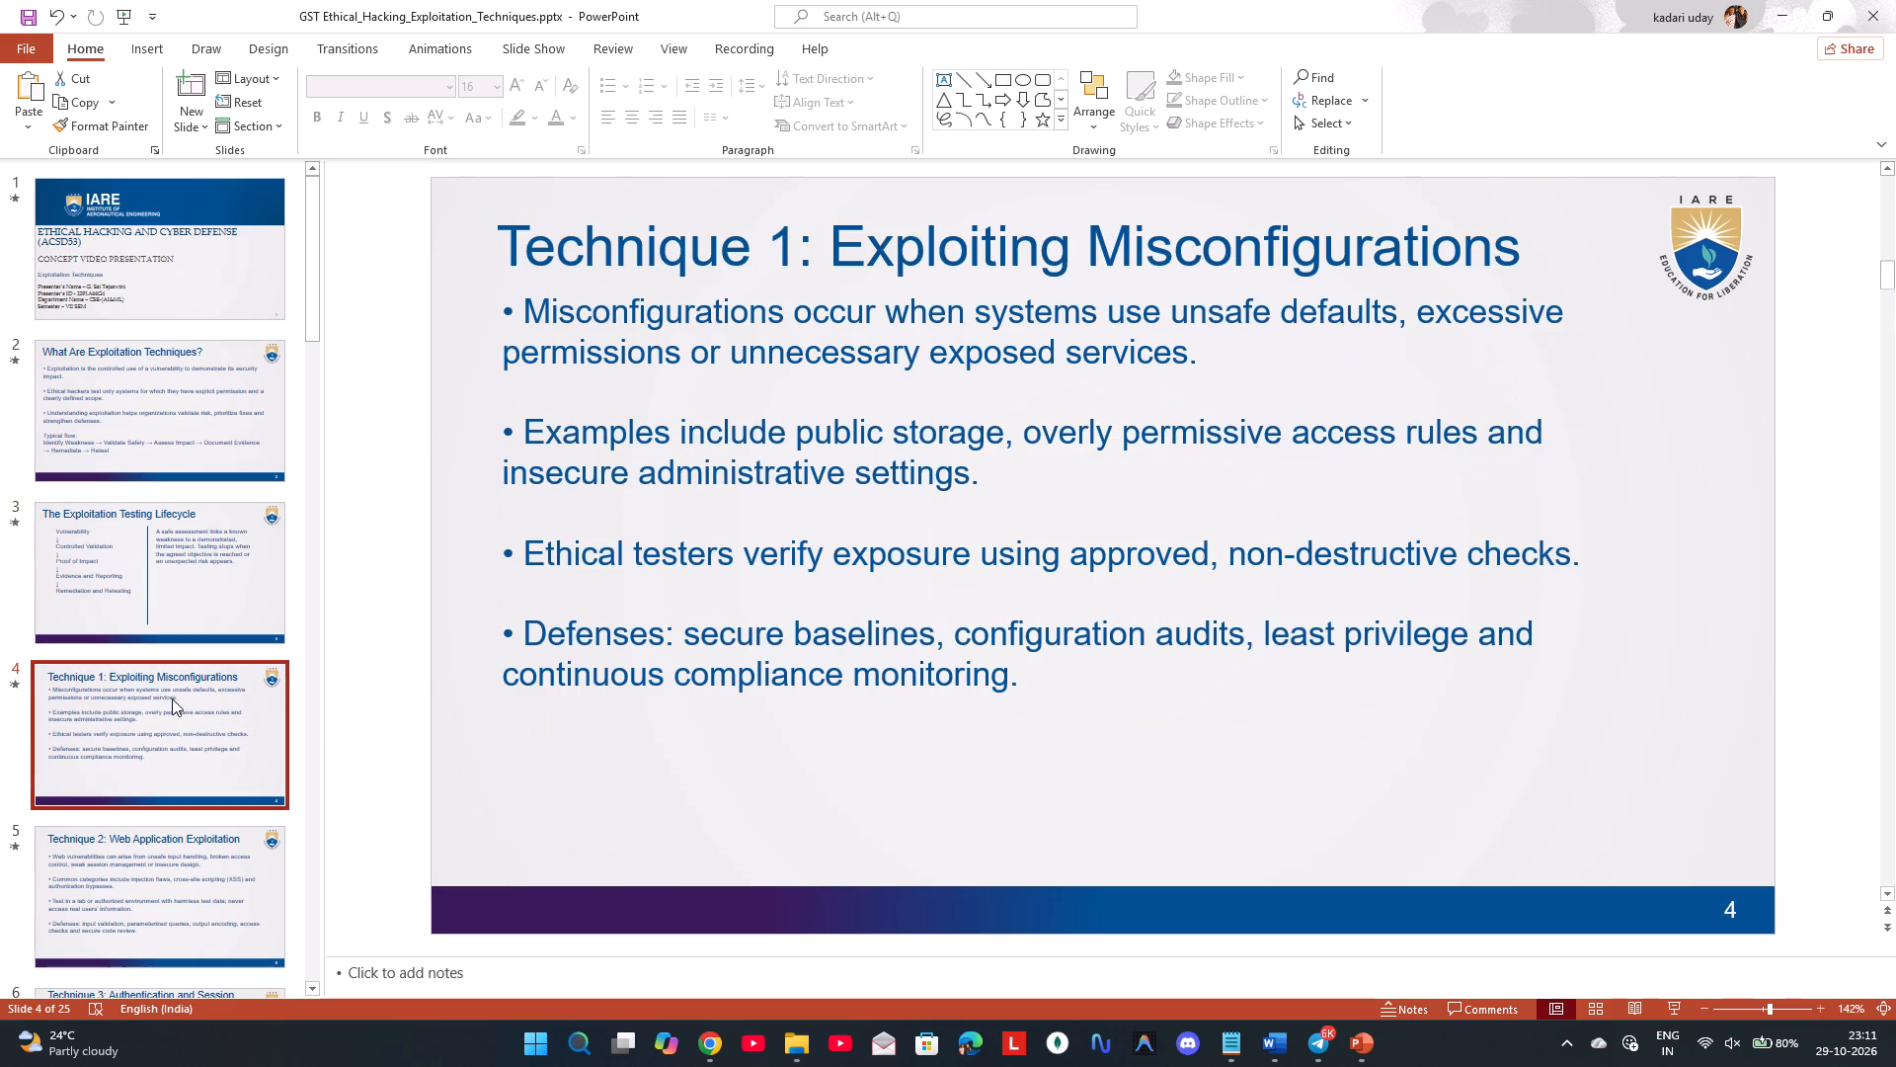
pyautogui.scroll(-1, 168, 762)
pyautogui.click(153, 762)
pyautogui.scroll(-1, 153, 762)
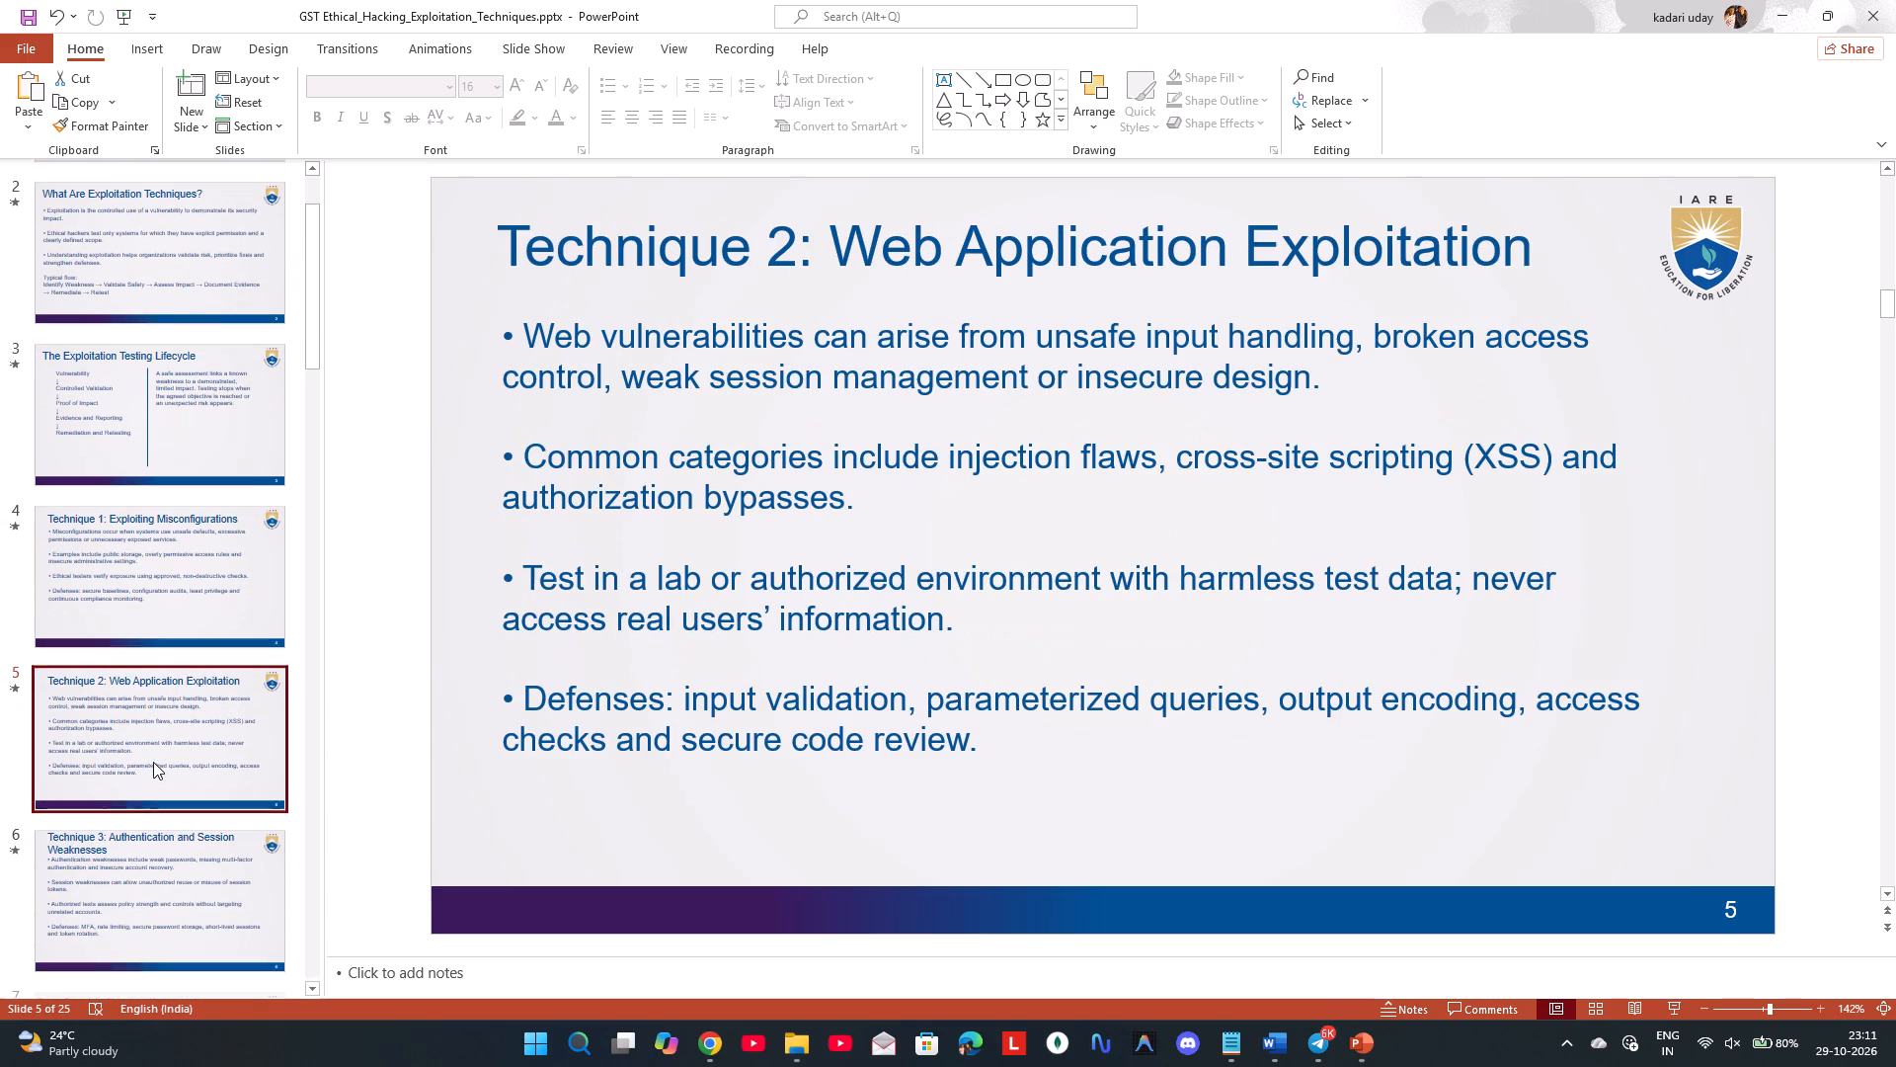
pyautogui.click(137, 833)
pyautogui.scroll(-2, 137, 833)
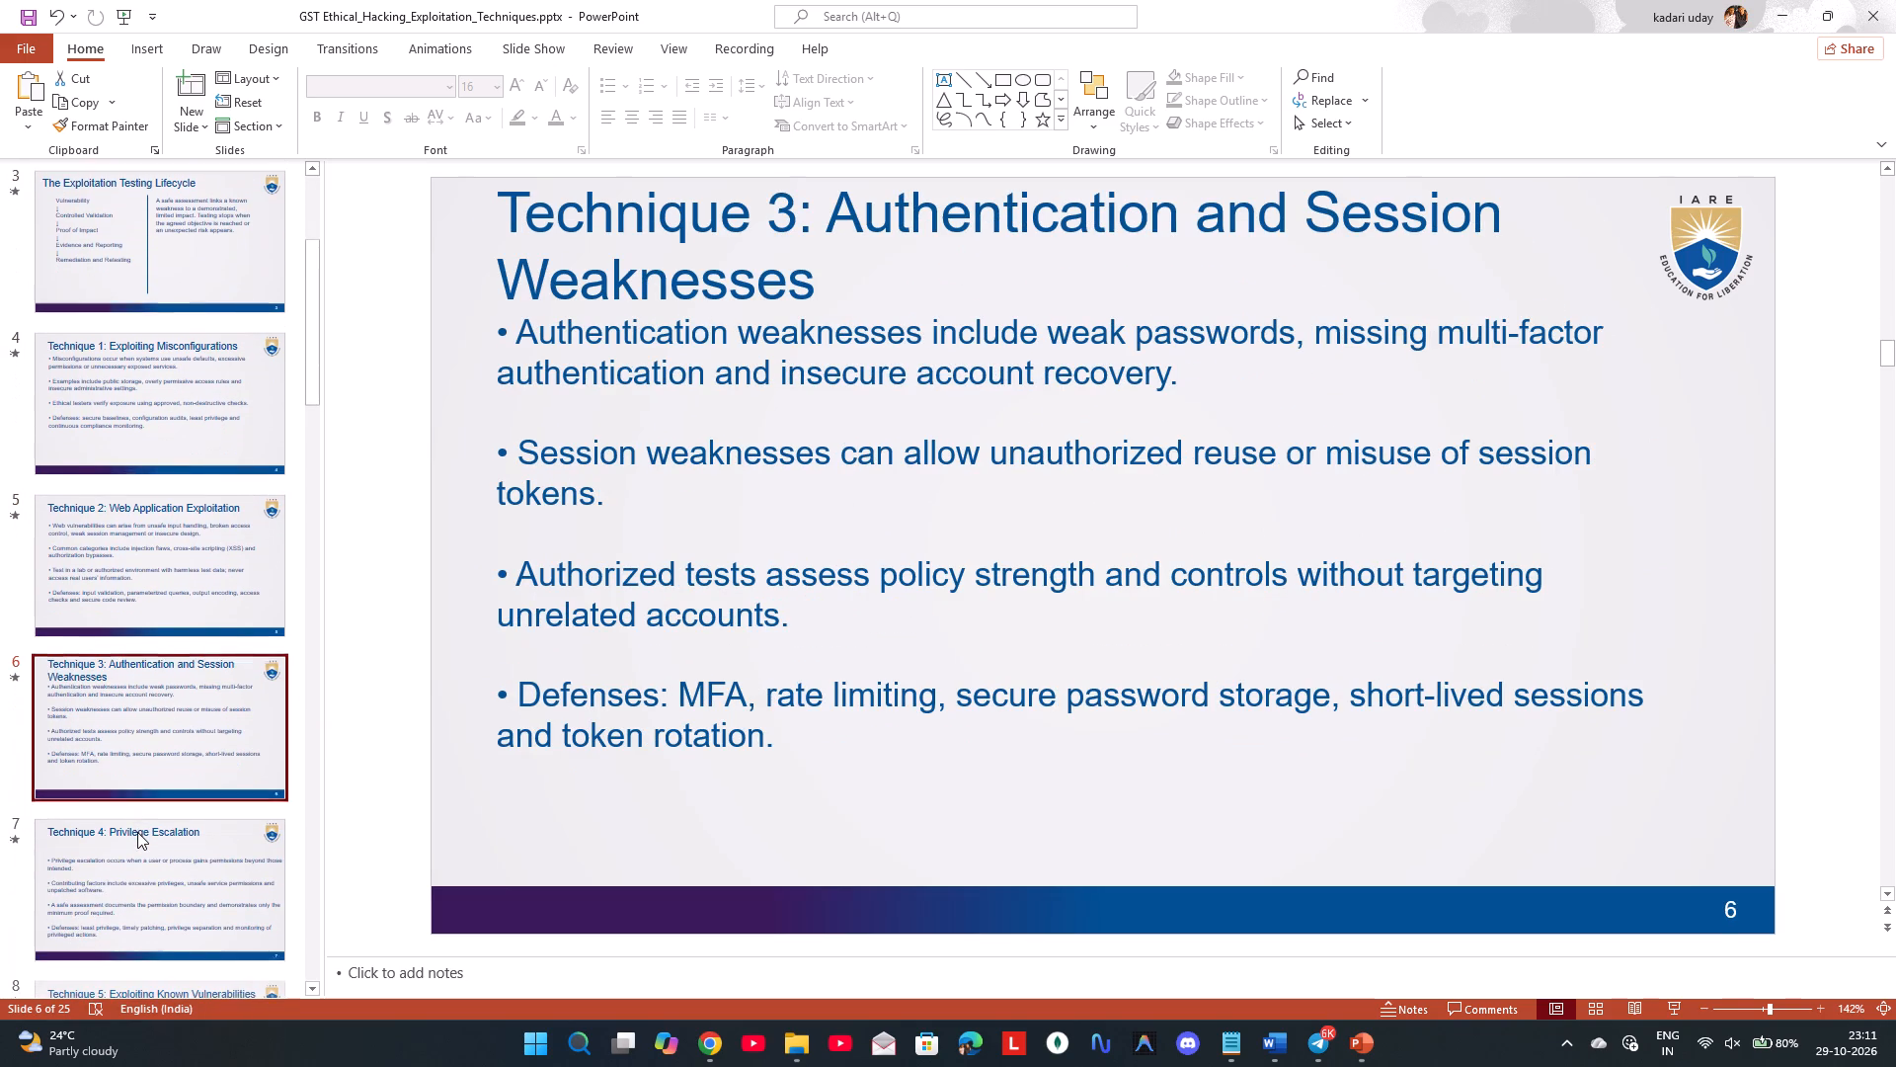
pyautogui.click(136, 831)
pyautogui.scroll(-2, 136, 831)
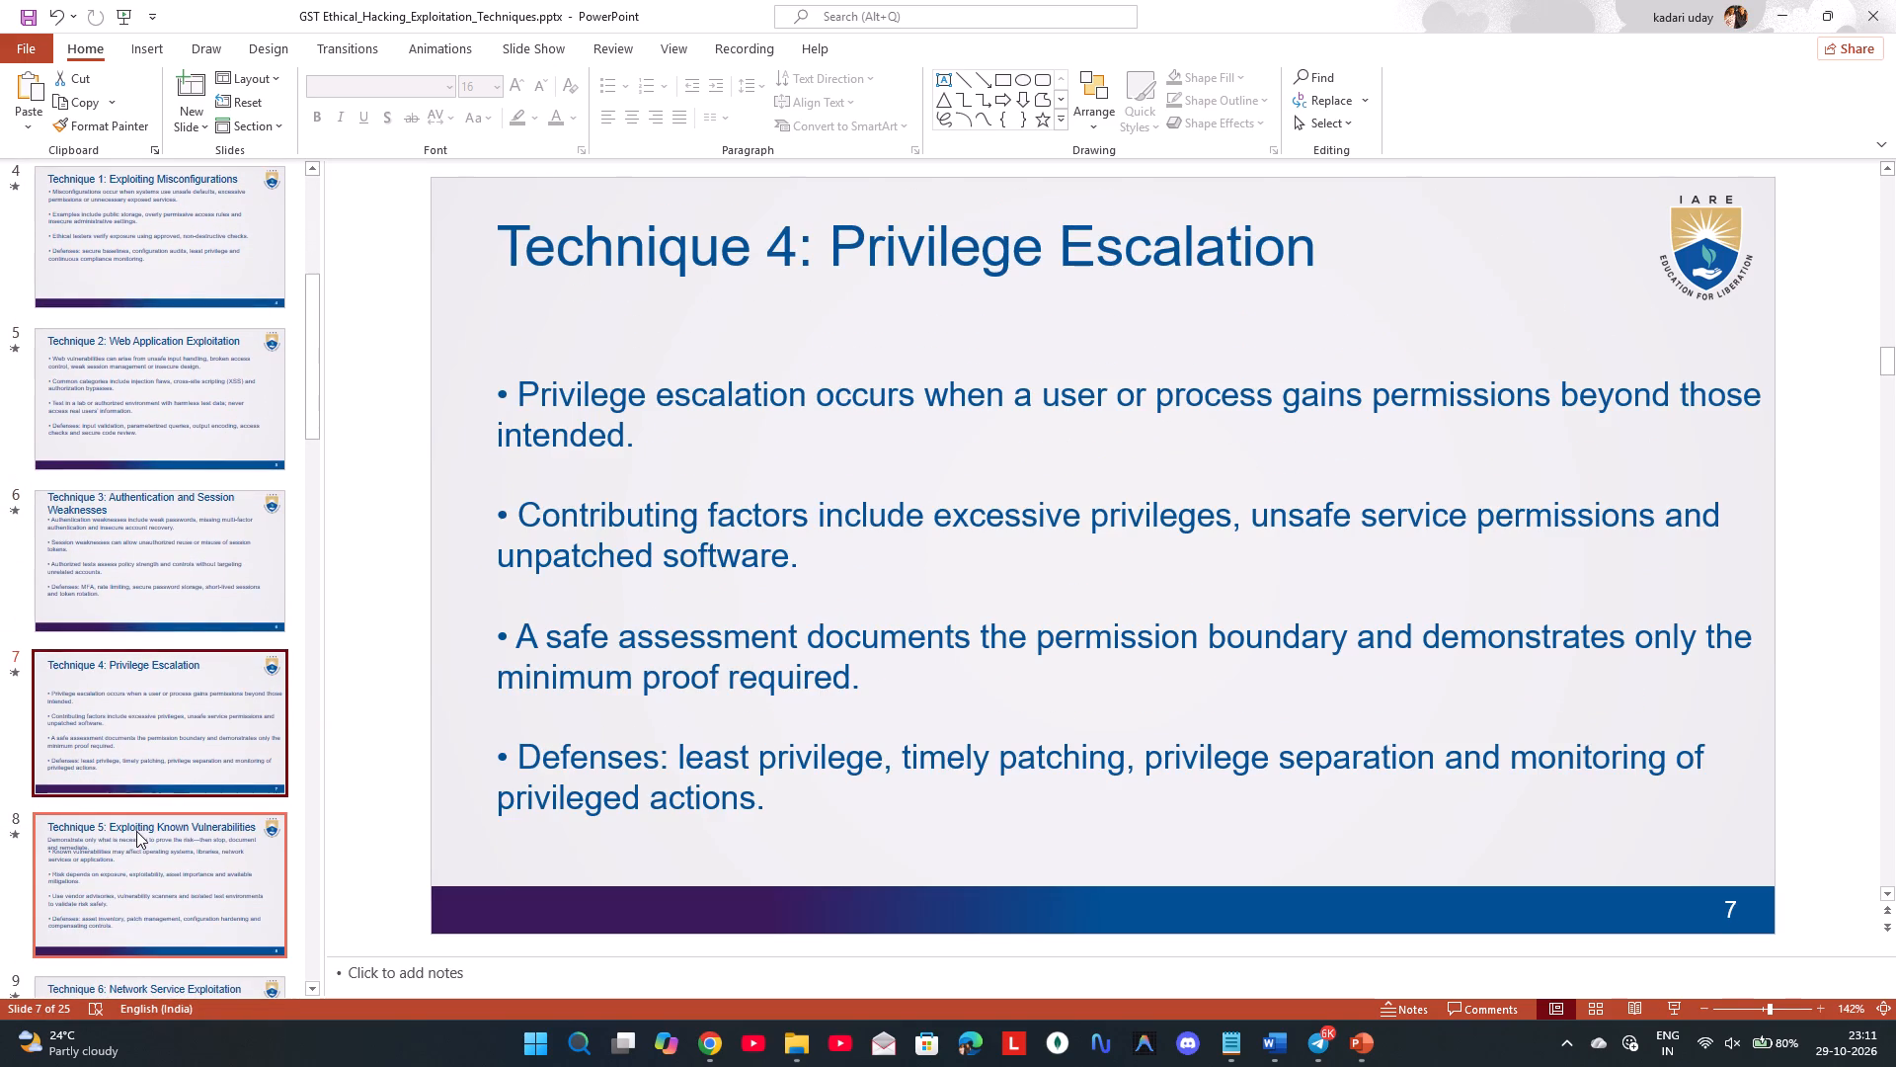
pyautogui.click(128, 850)
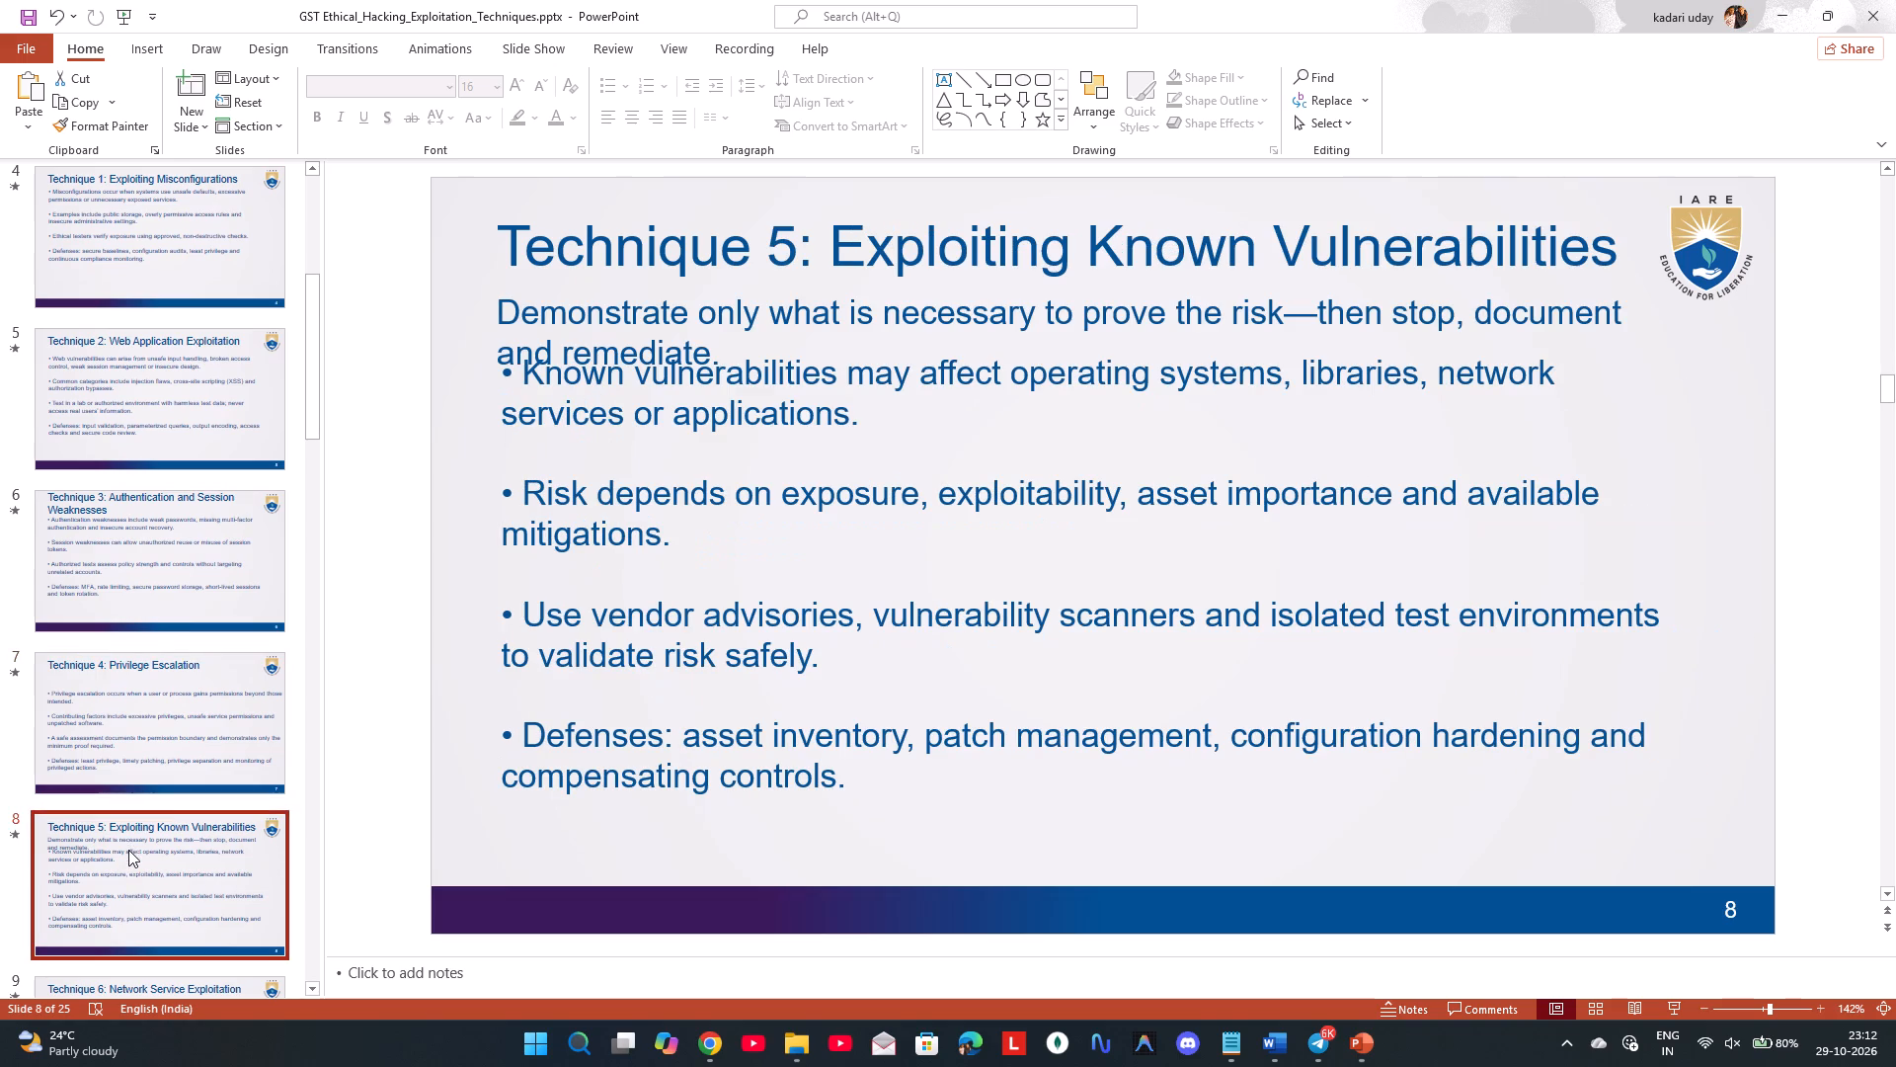
# Move the body text box on the "Technique 4: Privilege Escalation" slide slightly upward, closer to the title.
pyautogui.click(149, 663)
pyautogui.click(575, 687)
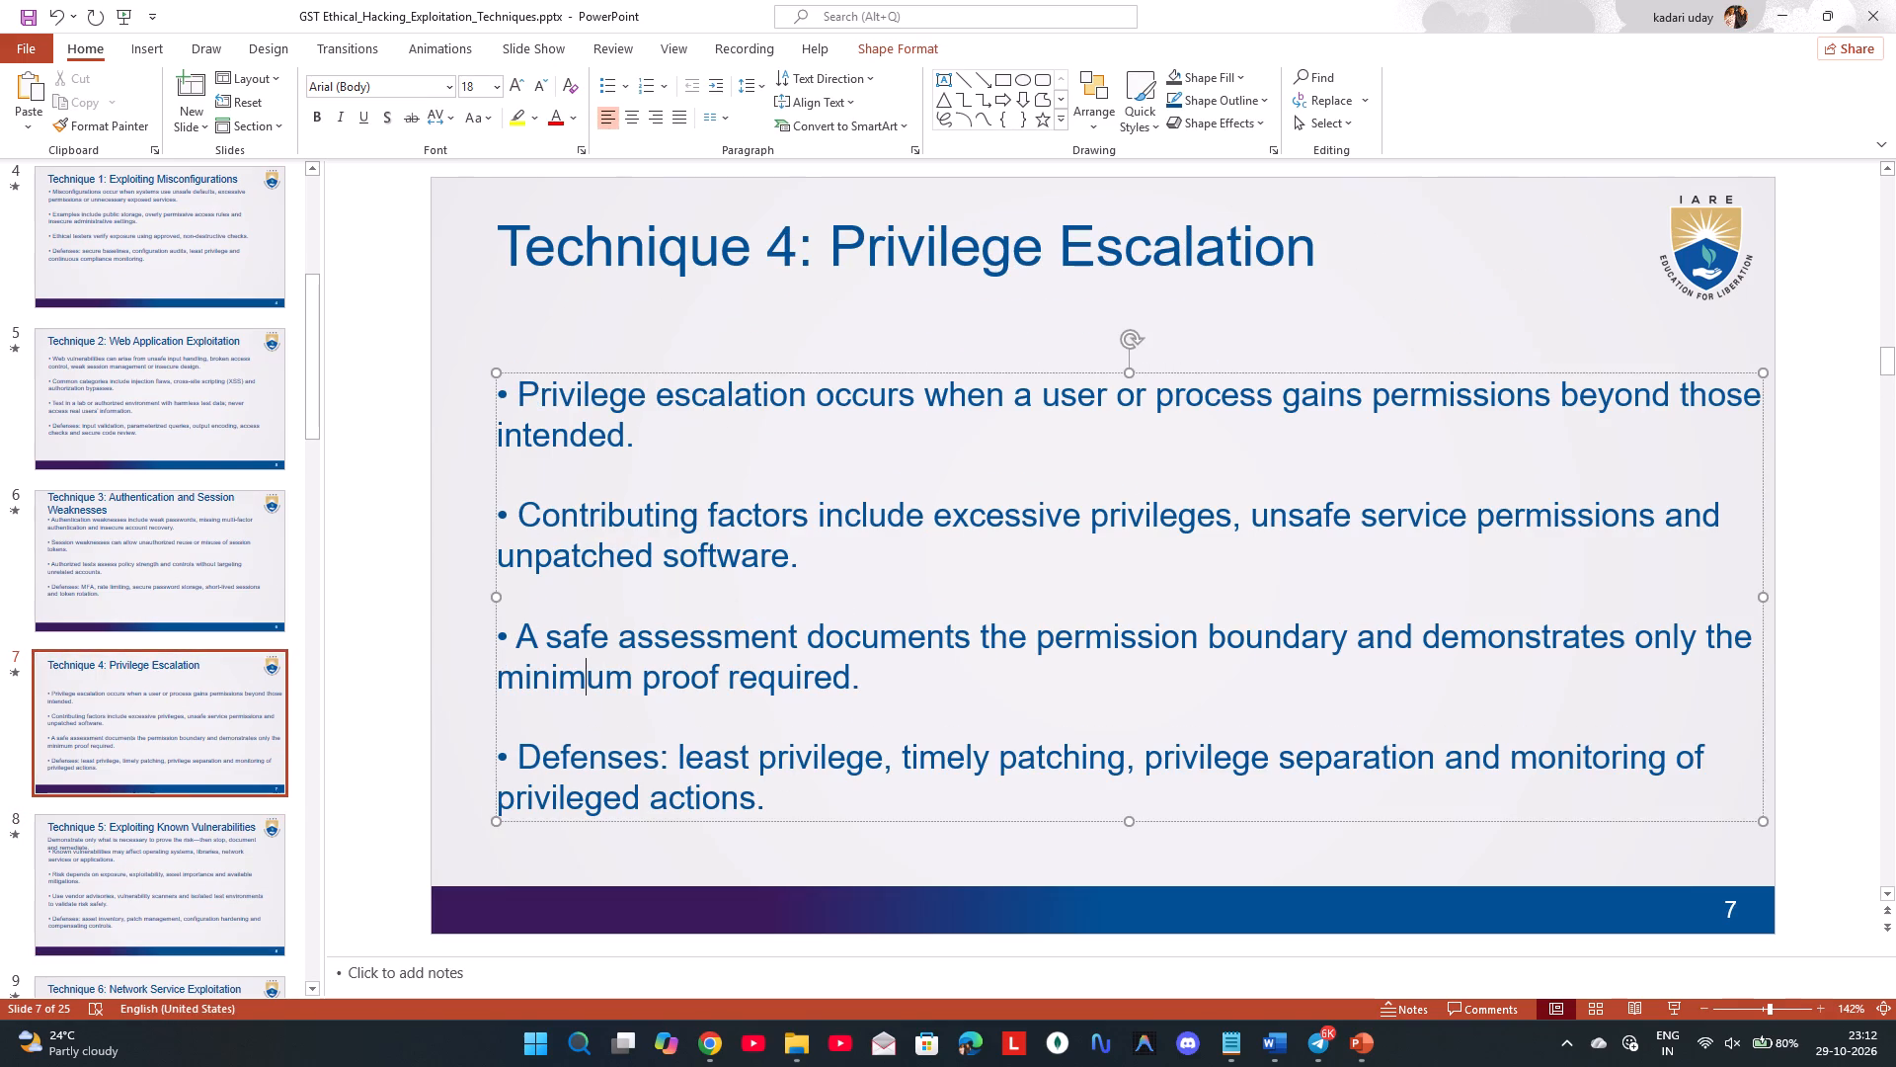
pyautogui.press('Escape')
pyautogui.press('Up')
pyautogui.press('Up')
pyautogui.press('Up')
pyautogui.press('Up')
pyautogui.press('Up')
pyautogui.press('Up')
pyautogui.press('Up')
pyautogui.press('Up')
pyautogui.press('Up')
pyautogui.press('Up')
pyautogui.press('Up')
pyautogui.press('Up')
pyautogui.press('Up')
pyautogui.press('Up')
pyautogui.press('Up')
pyautogui.press('Up')
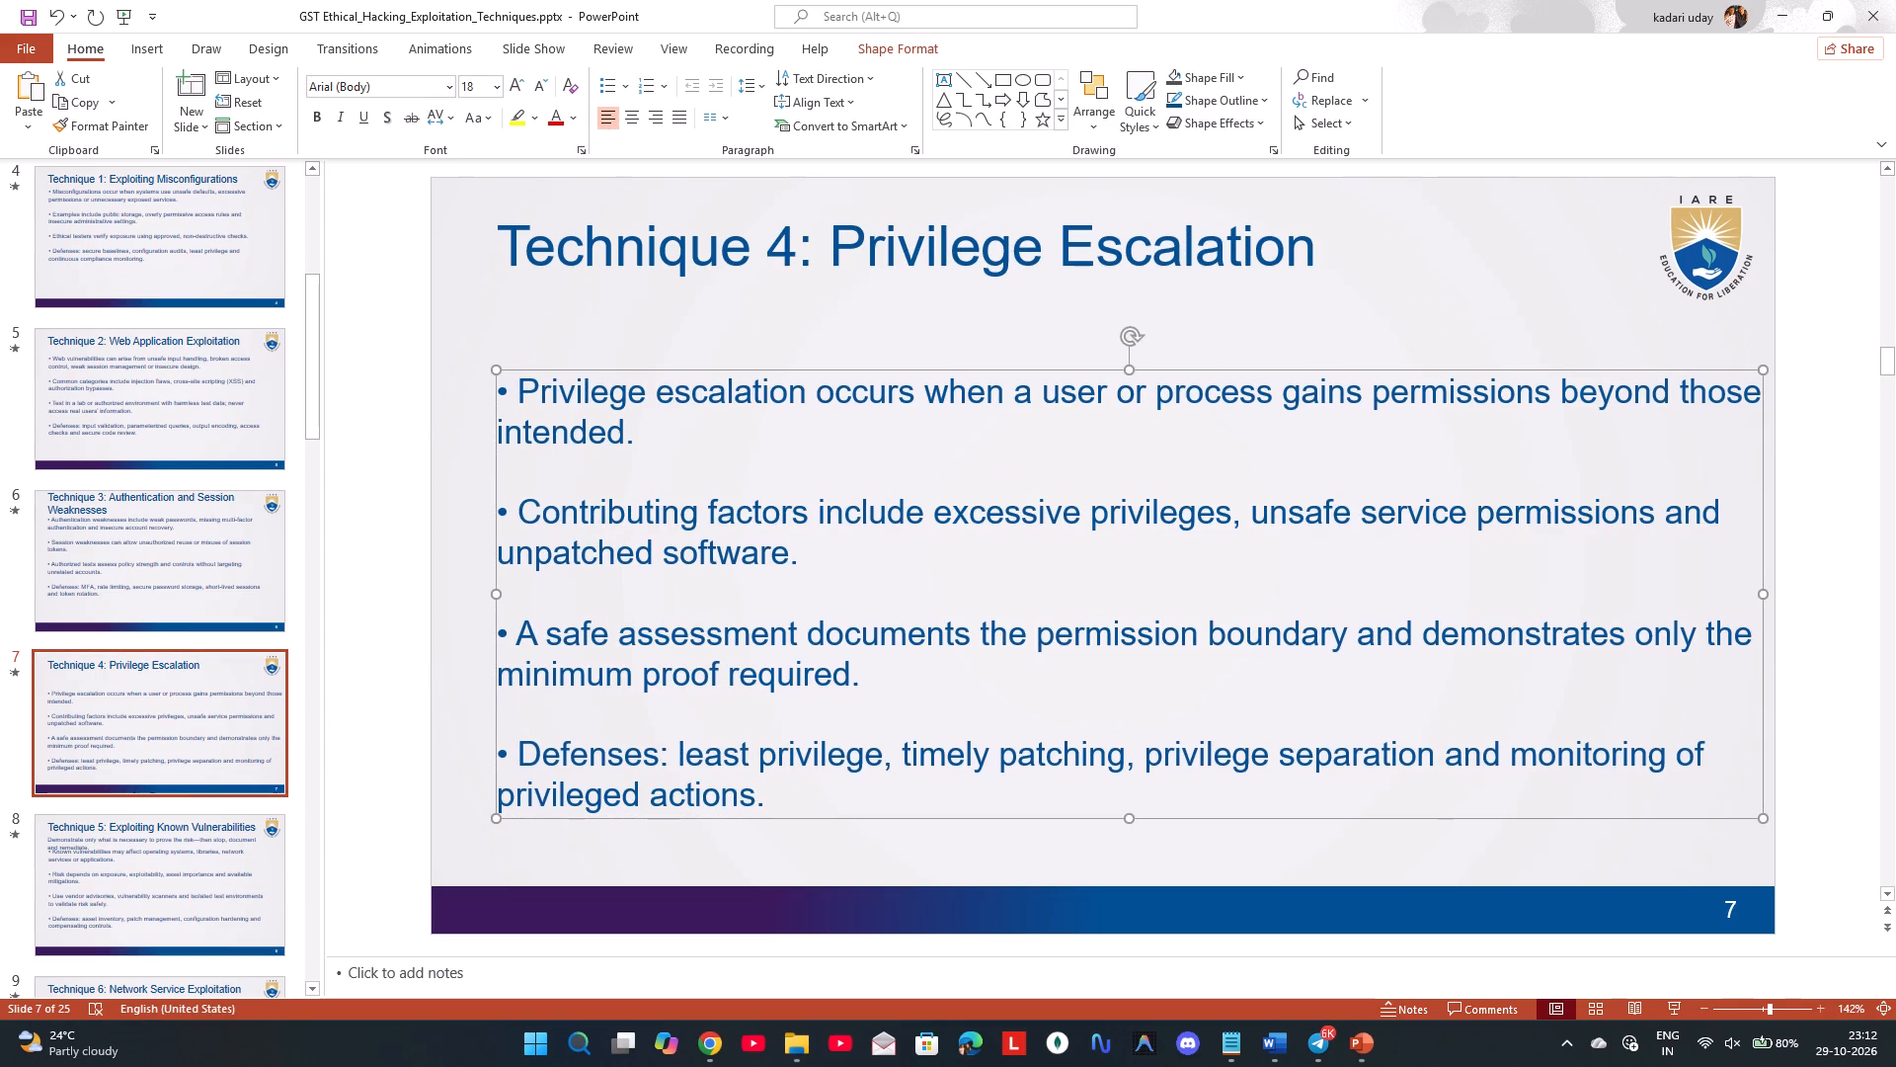
pyautogui.press('Escape')
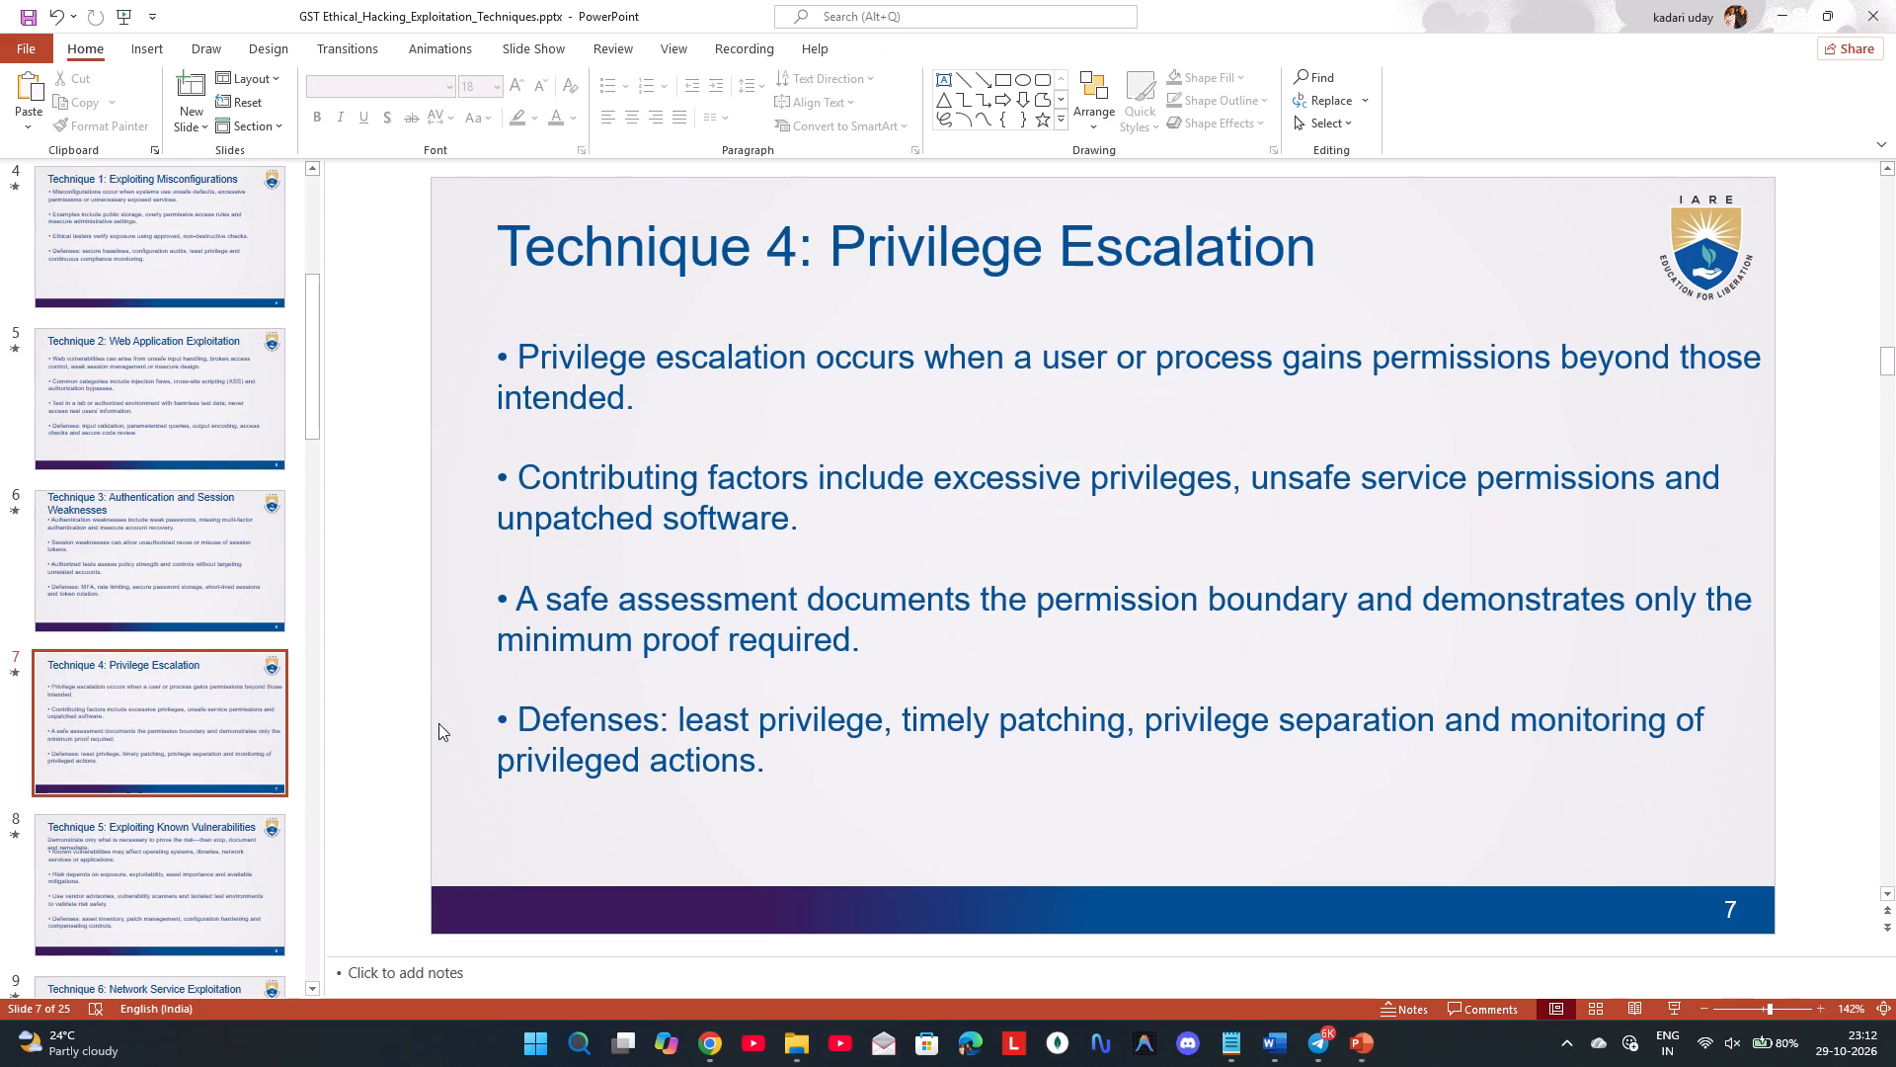
# Review the slides from "Technique 5: Exploiting Known Vulnerabilities" through "Defenses That Reduce Exploitation Risk" for text and layout problems.
pyautogui.click(173, 823)
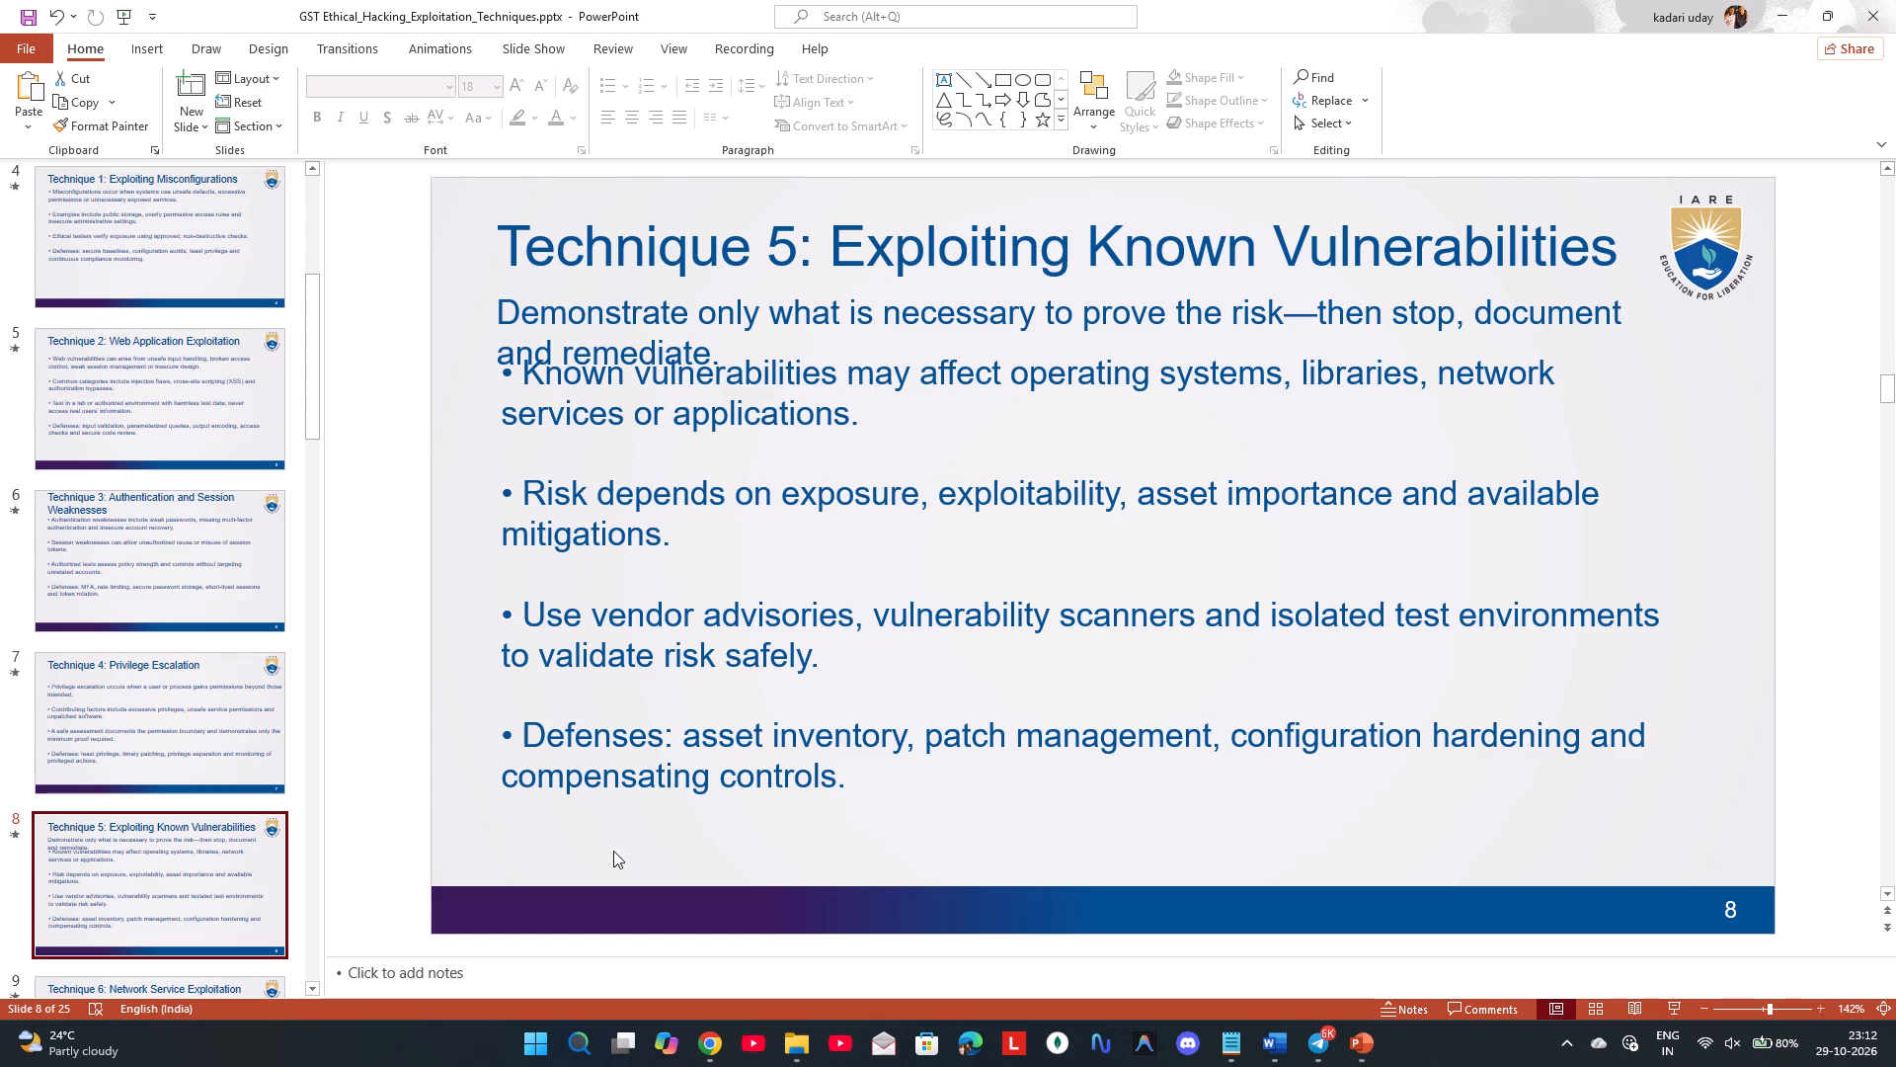
pyautogui.scroll(-1, 612, 851)
pyautogui.click(210, 863)
pyautogui.scroll(-1, 210, 863)
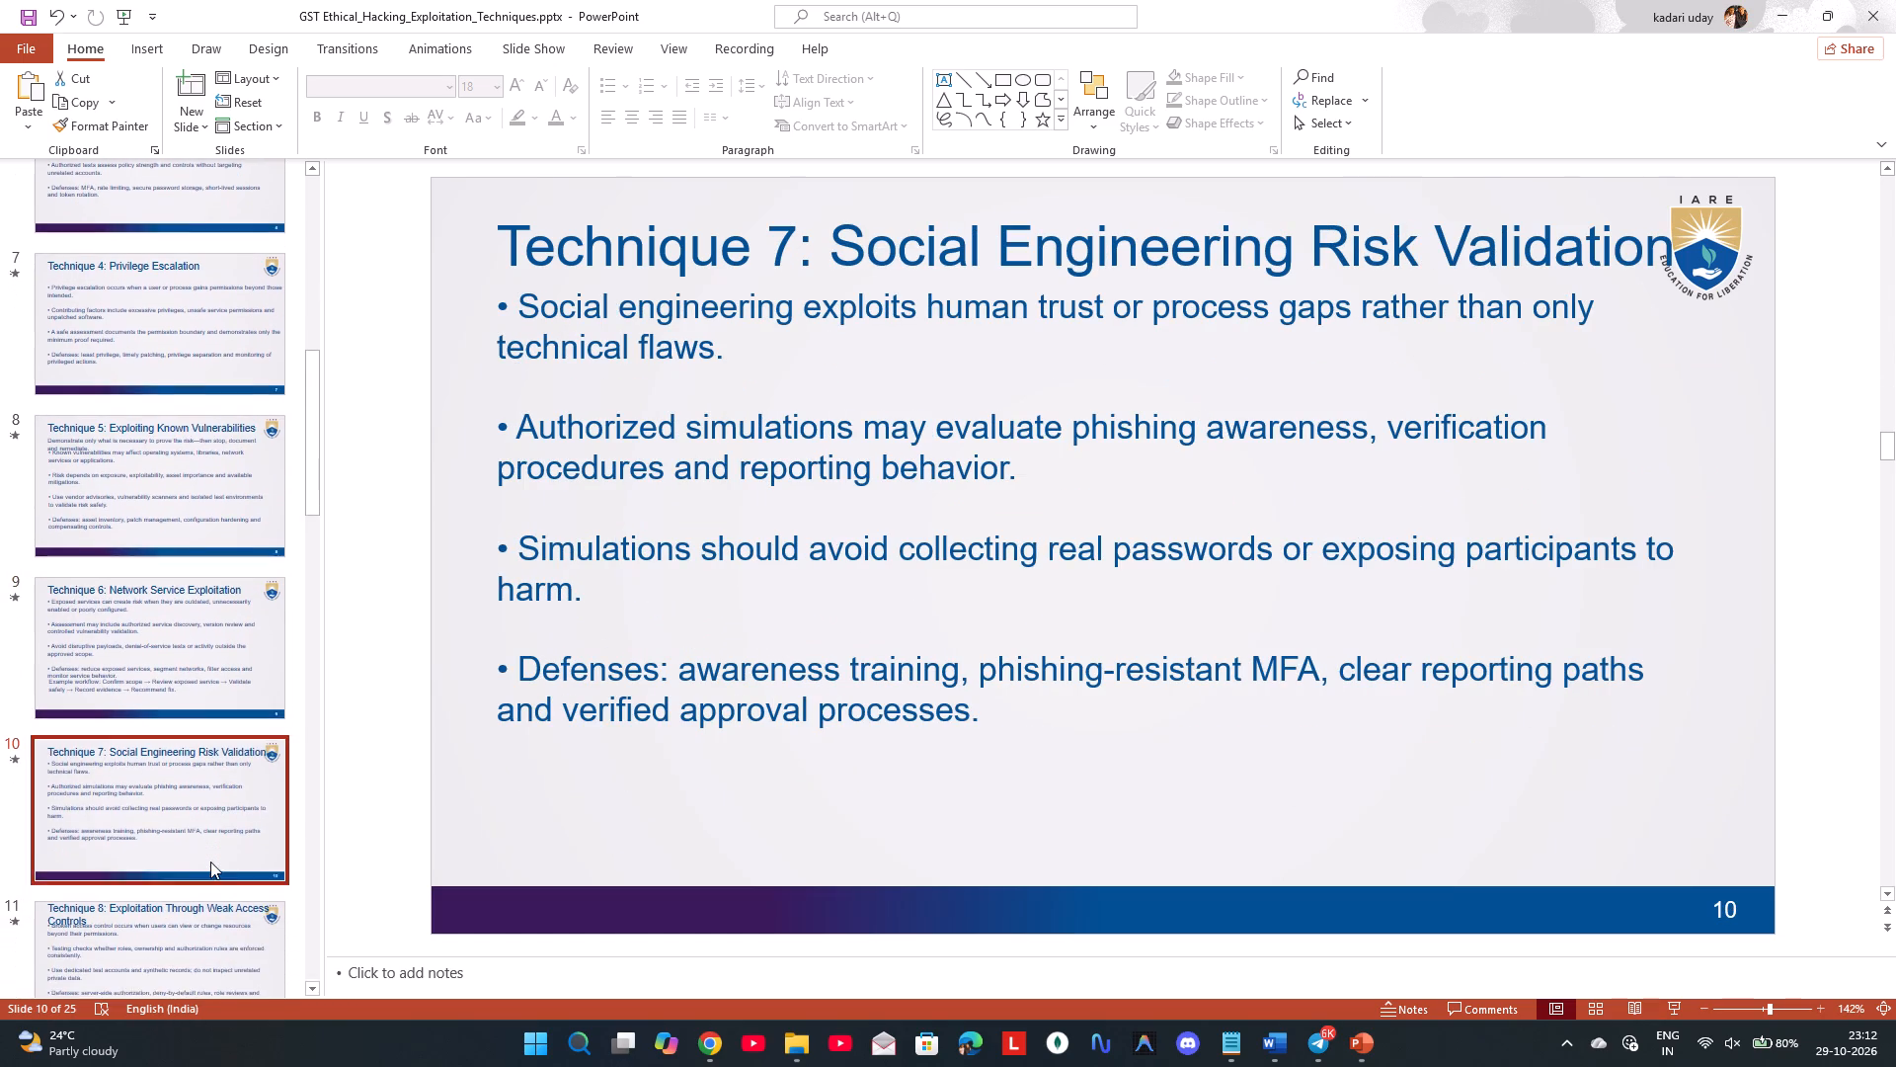
pyautogui.scroll(-1, 210, 859)
pyautogui.click(210, 851)
pyautogui.scroll(-2, 209, 846)
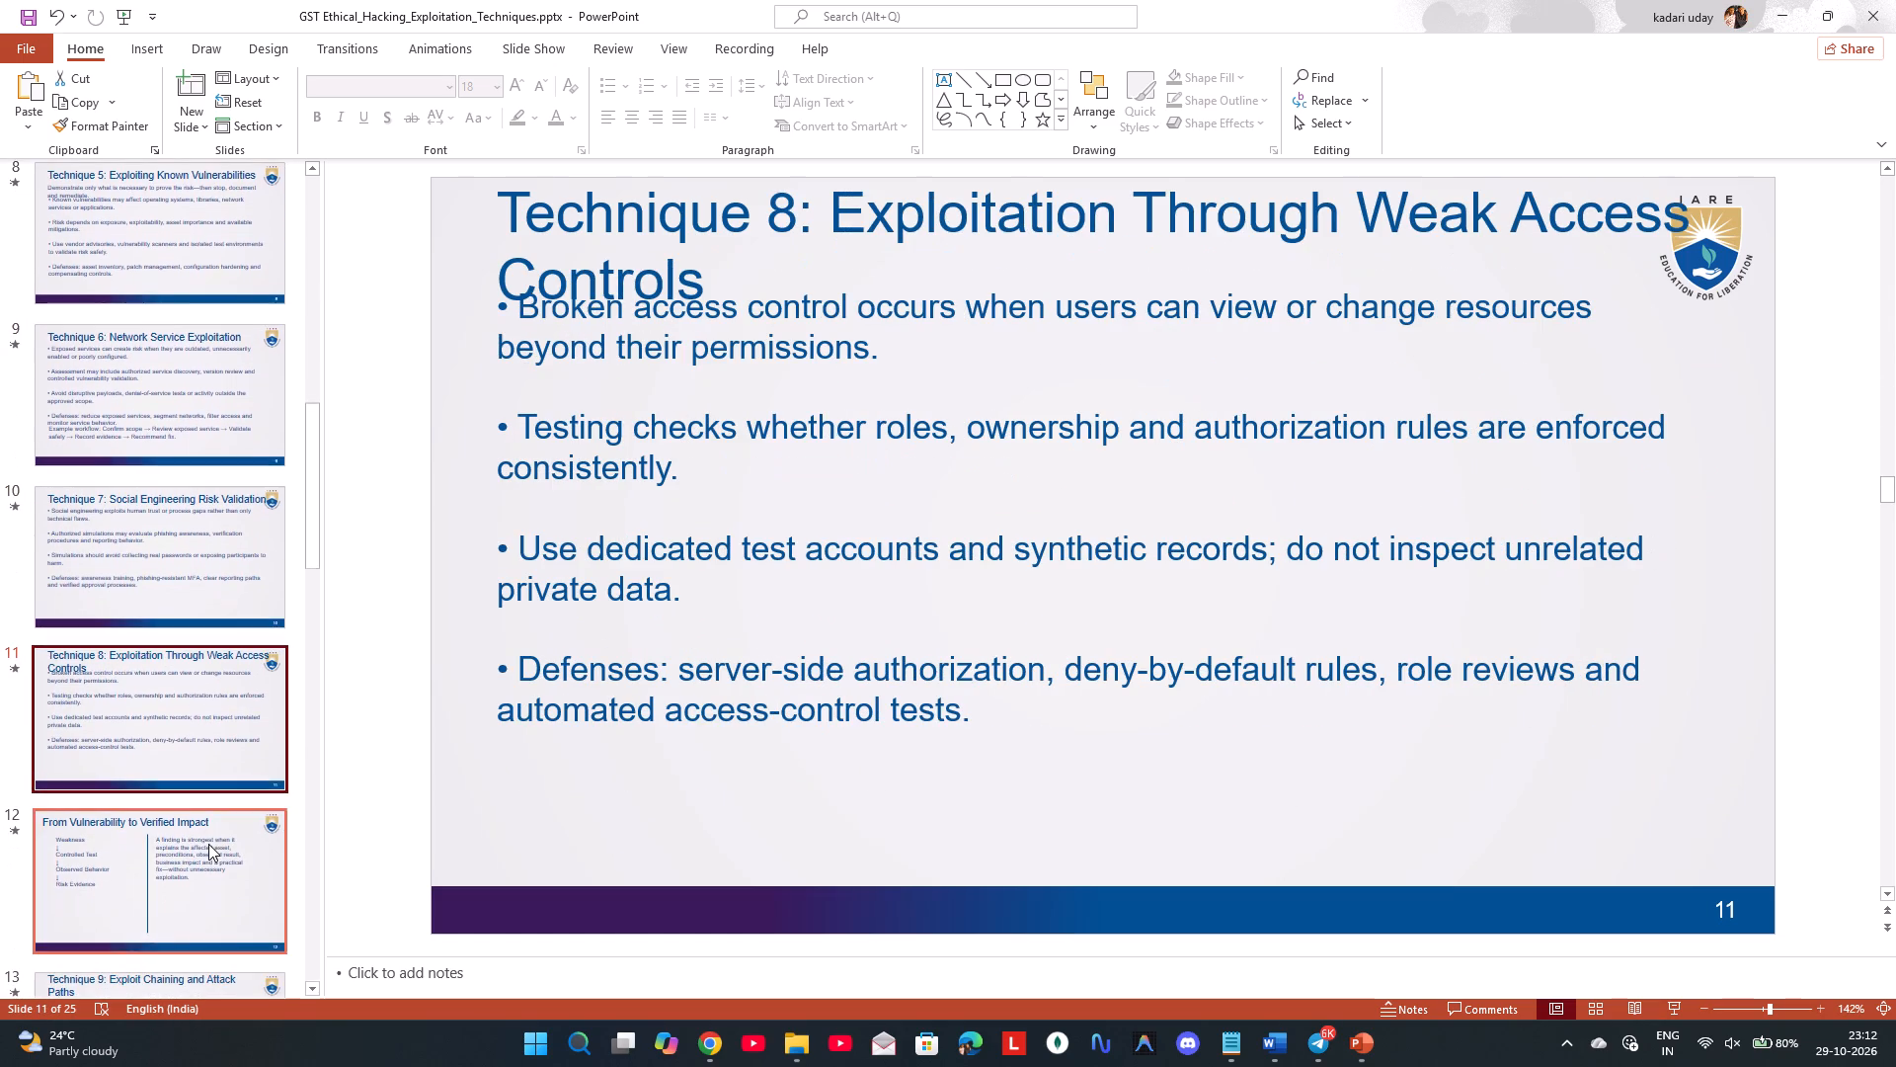
pyautogui.click(208, 843)
pyautogui.scroll(-2, 207, 843)
pyautogui.click(207, 842)
pyautogui.scroll(-3, 207, 841)
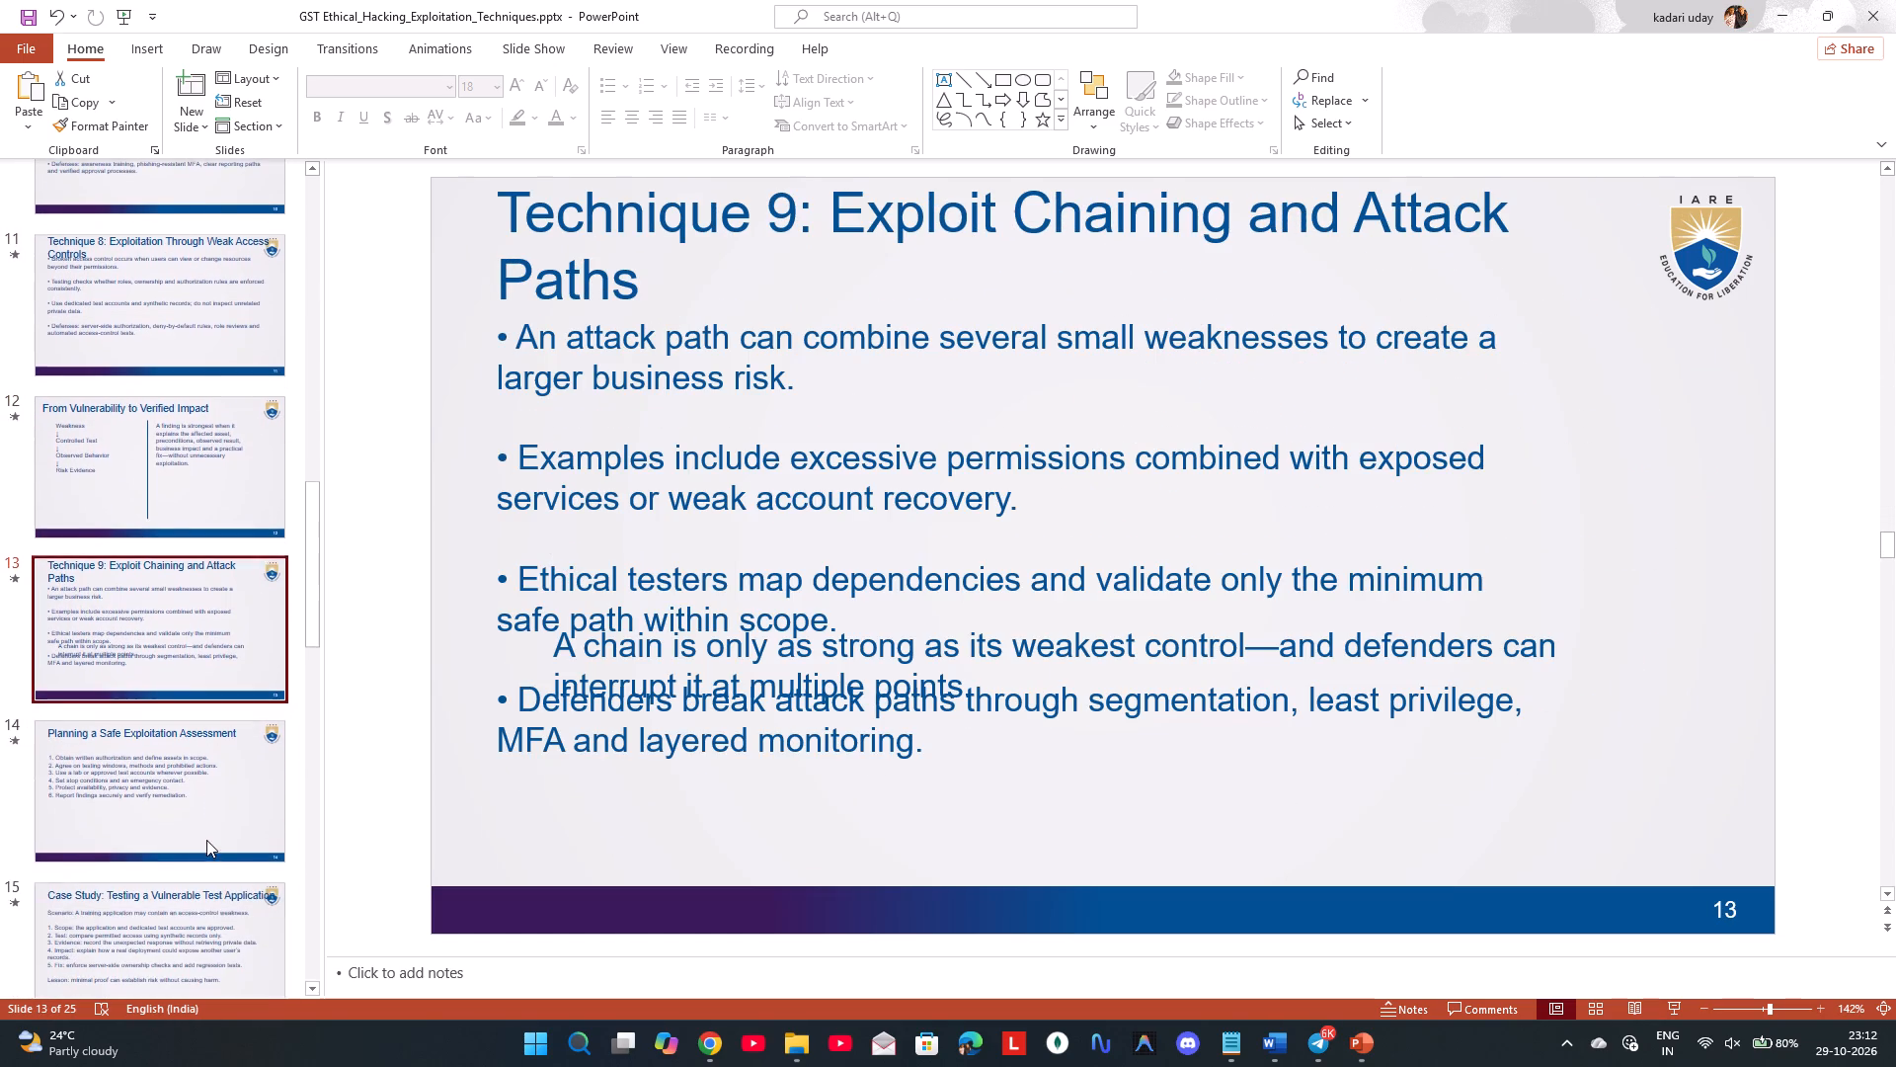
pyautogui.click(205, 821)
pyautogui.scroll(-3, 205, 821)
pyautogui.click(184, 748)
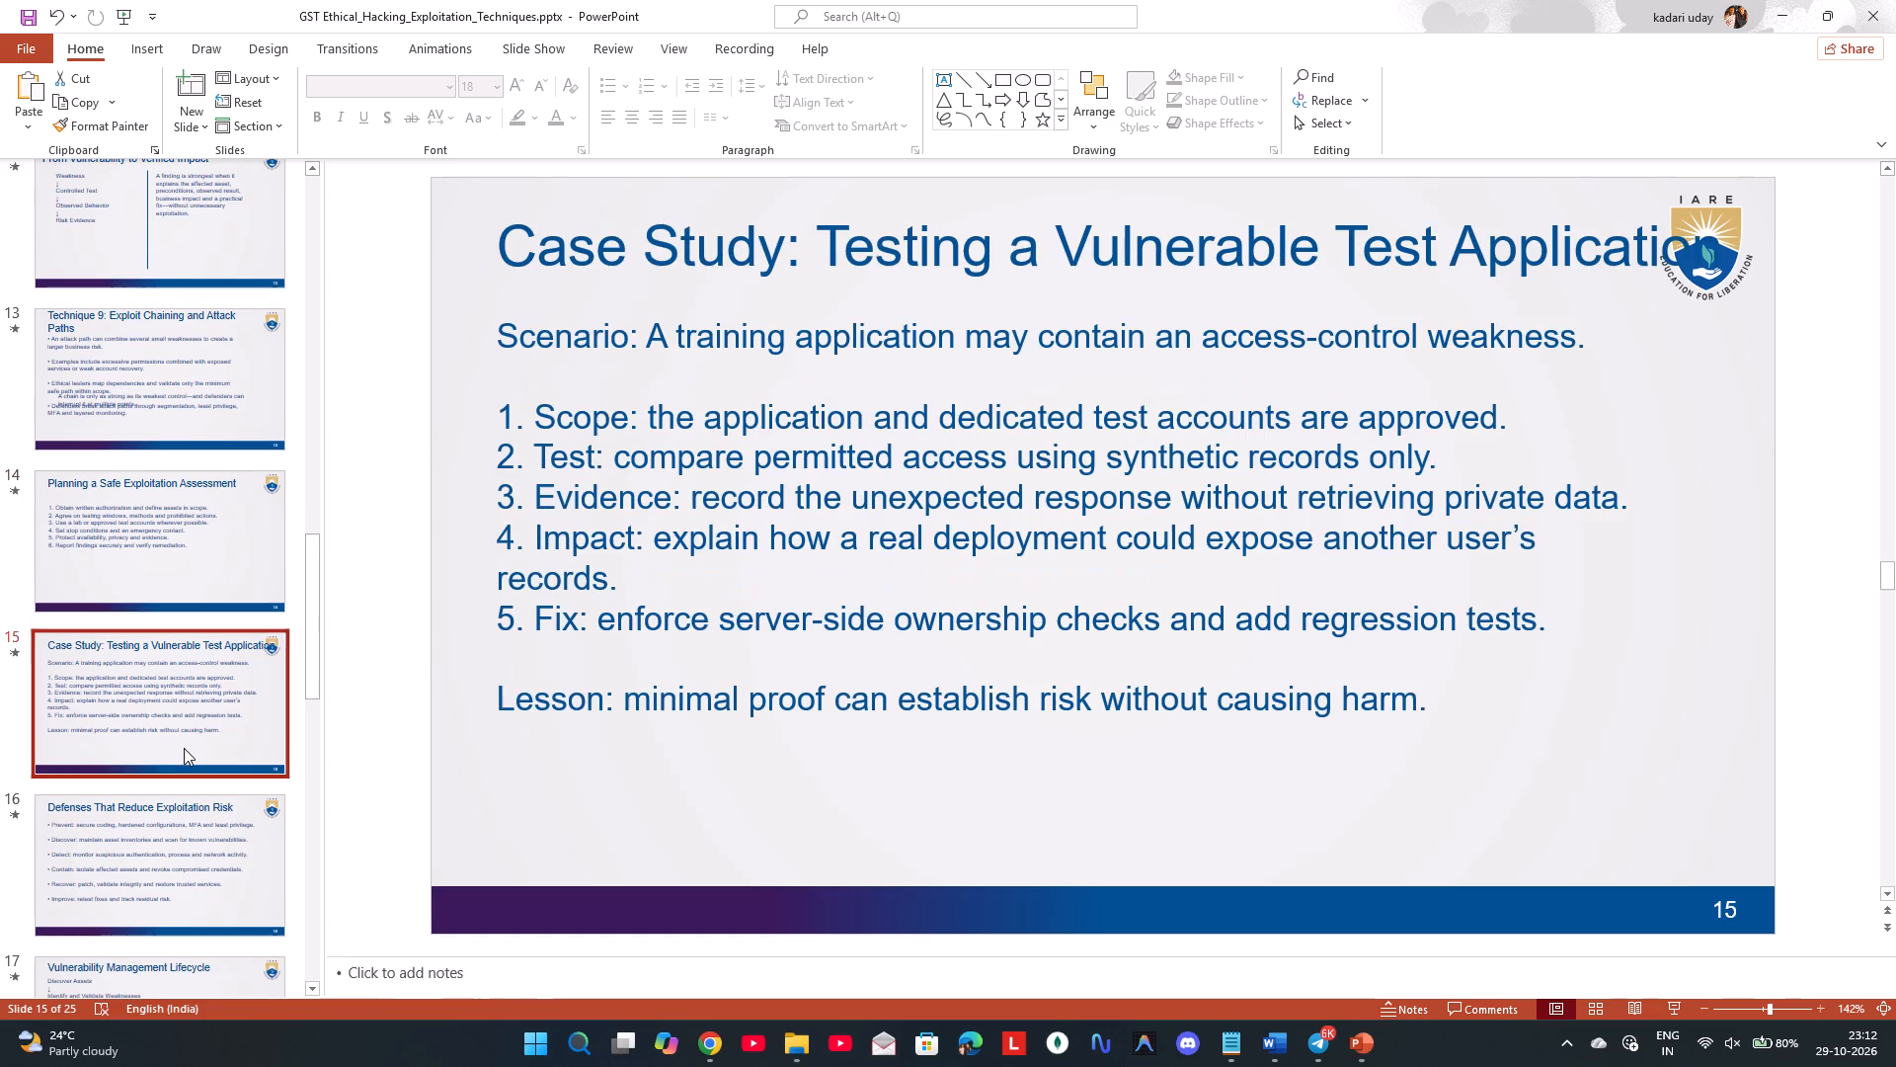
pyautogui.scroll(-2, 184, 748)
pyautogui.click(170, 720)
pyautogui.scroll(-4, 170, 720)
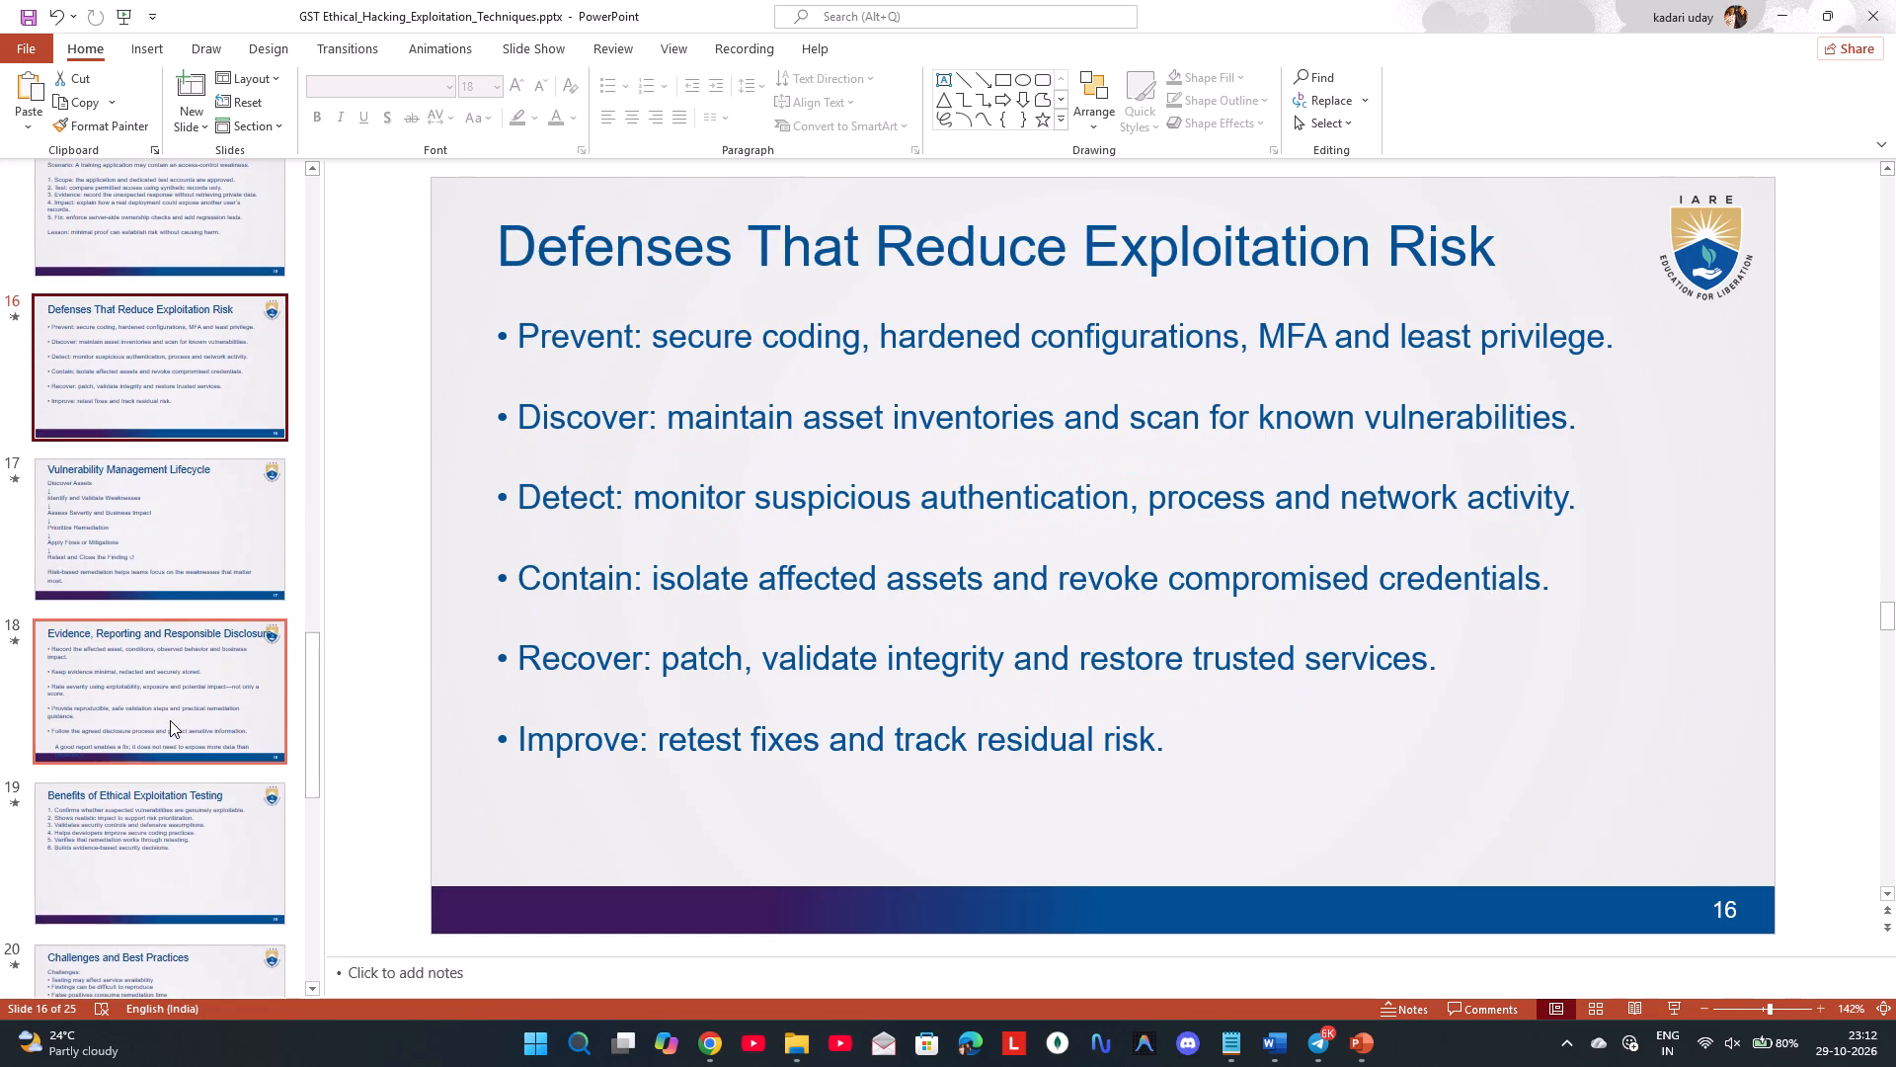
# Break the closing sentence on the "Vulnerability Management Lifecycle" slide before "that matter most".
pyautogui.click(137, 596)
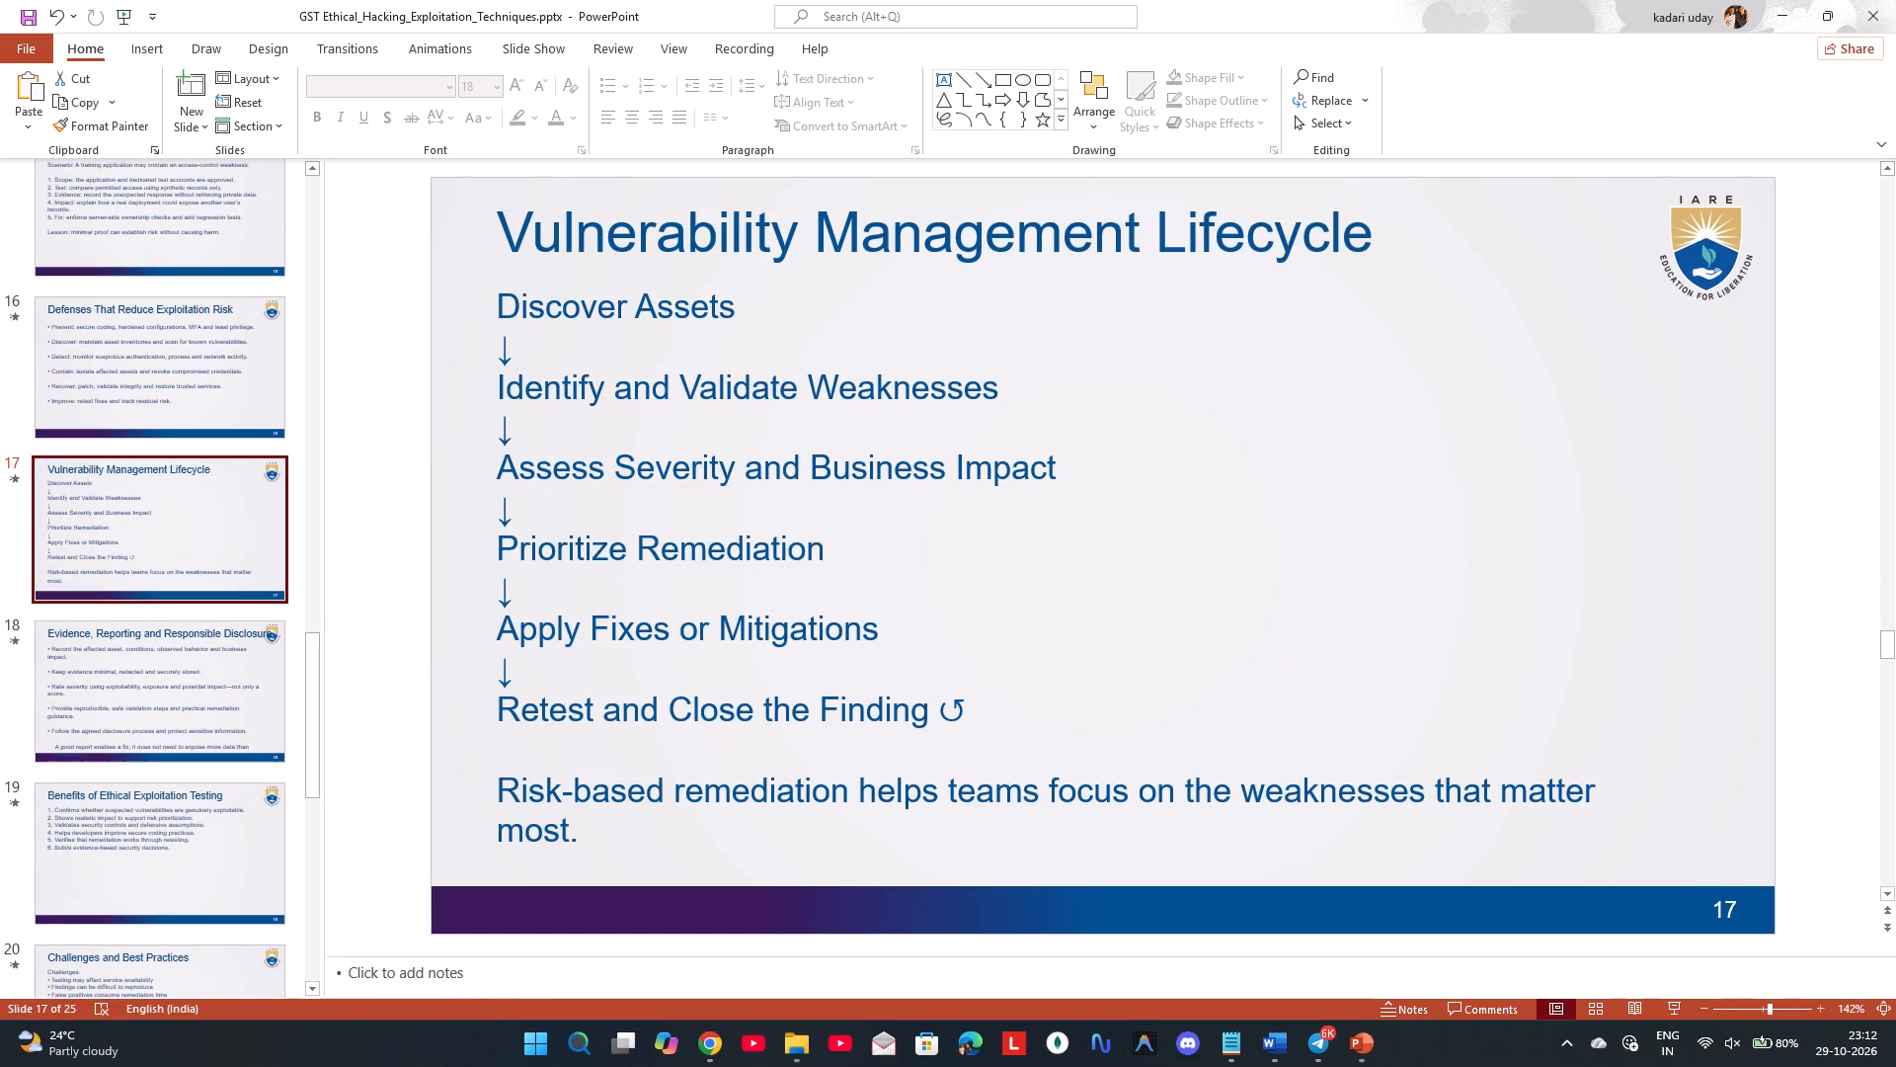
pyautogui.click(1436, 789)
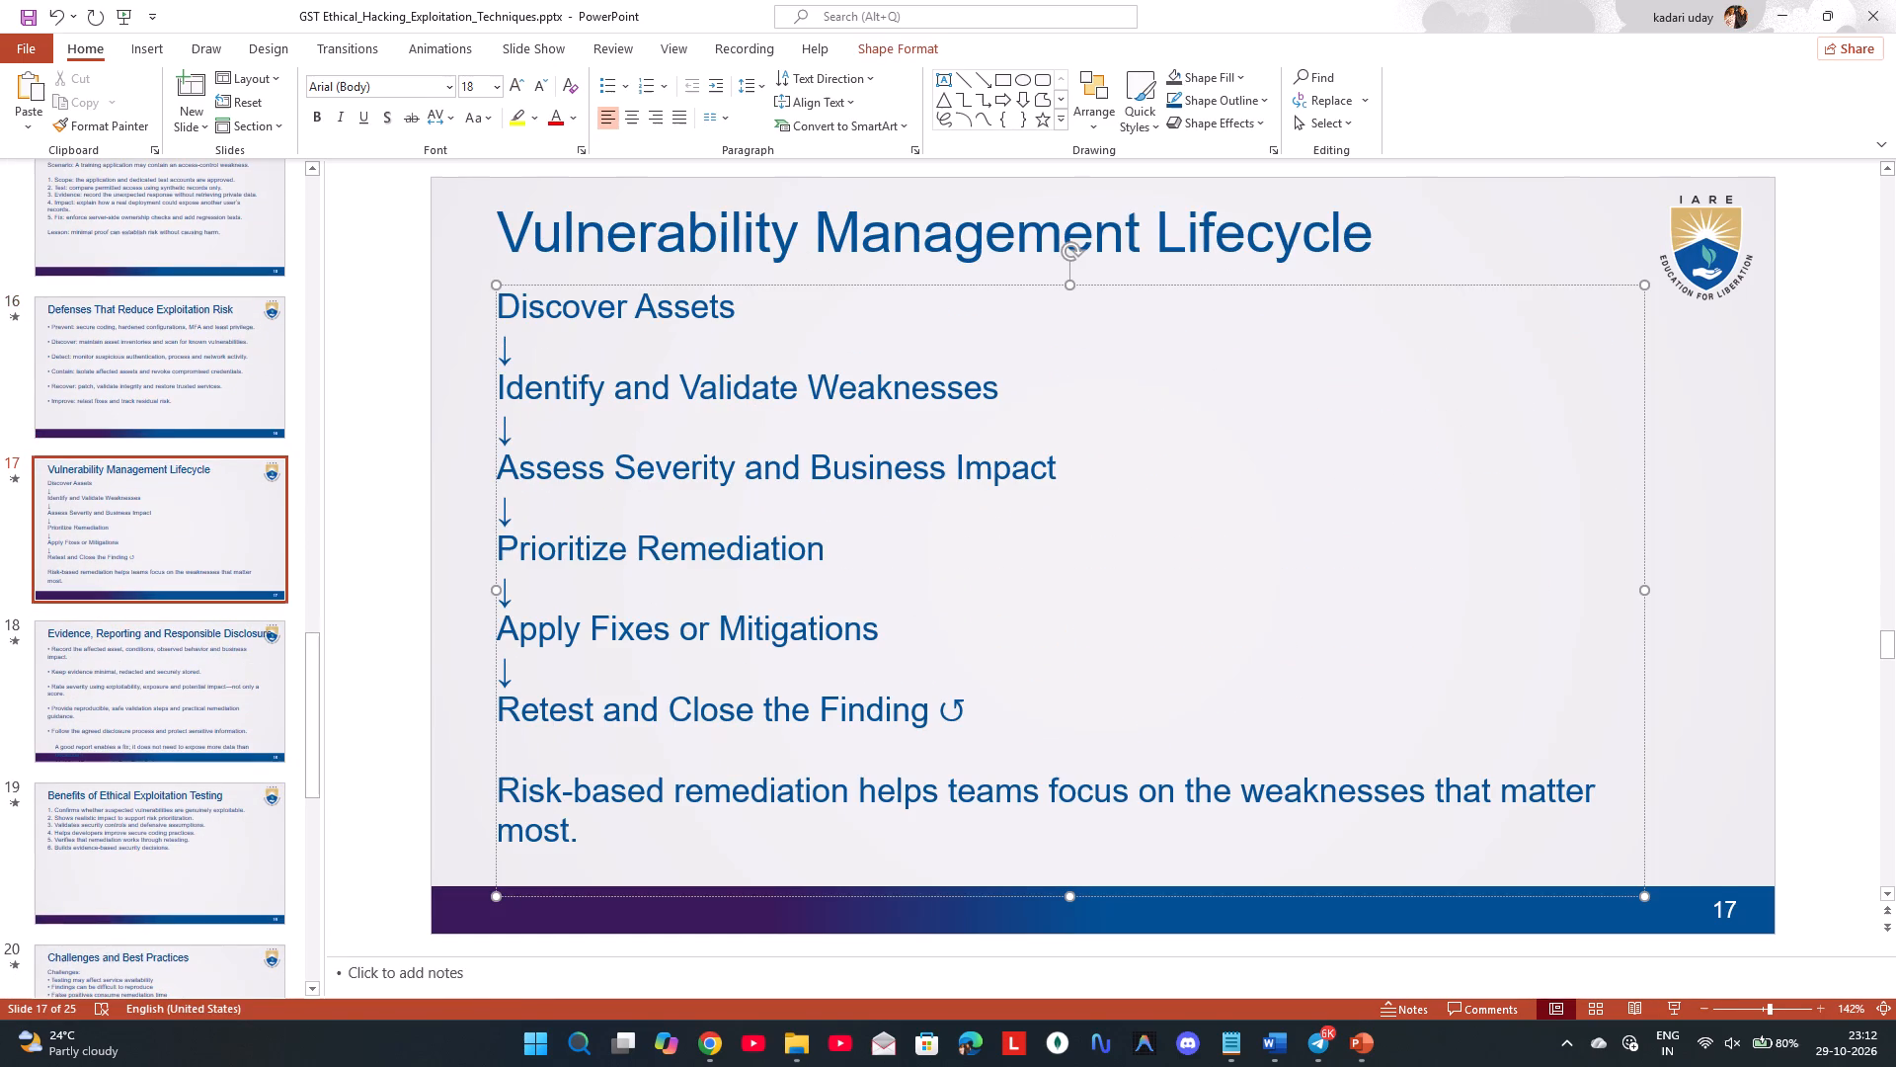
pyautogui.press('Return')
pyautogui.press('Escape')
pyautogui.press('Escape')
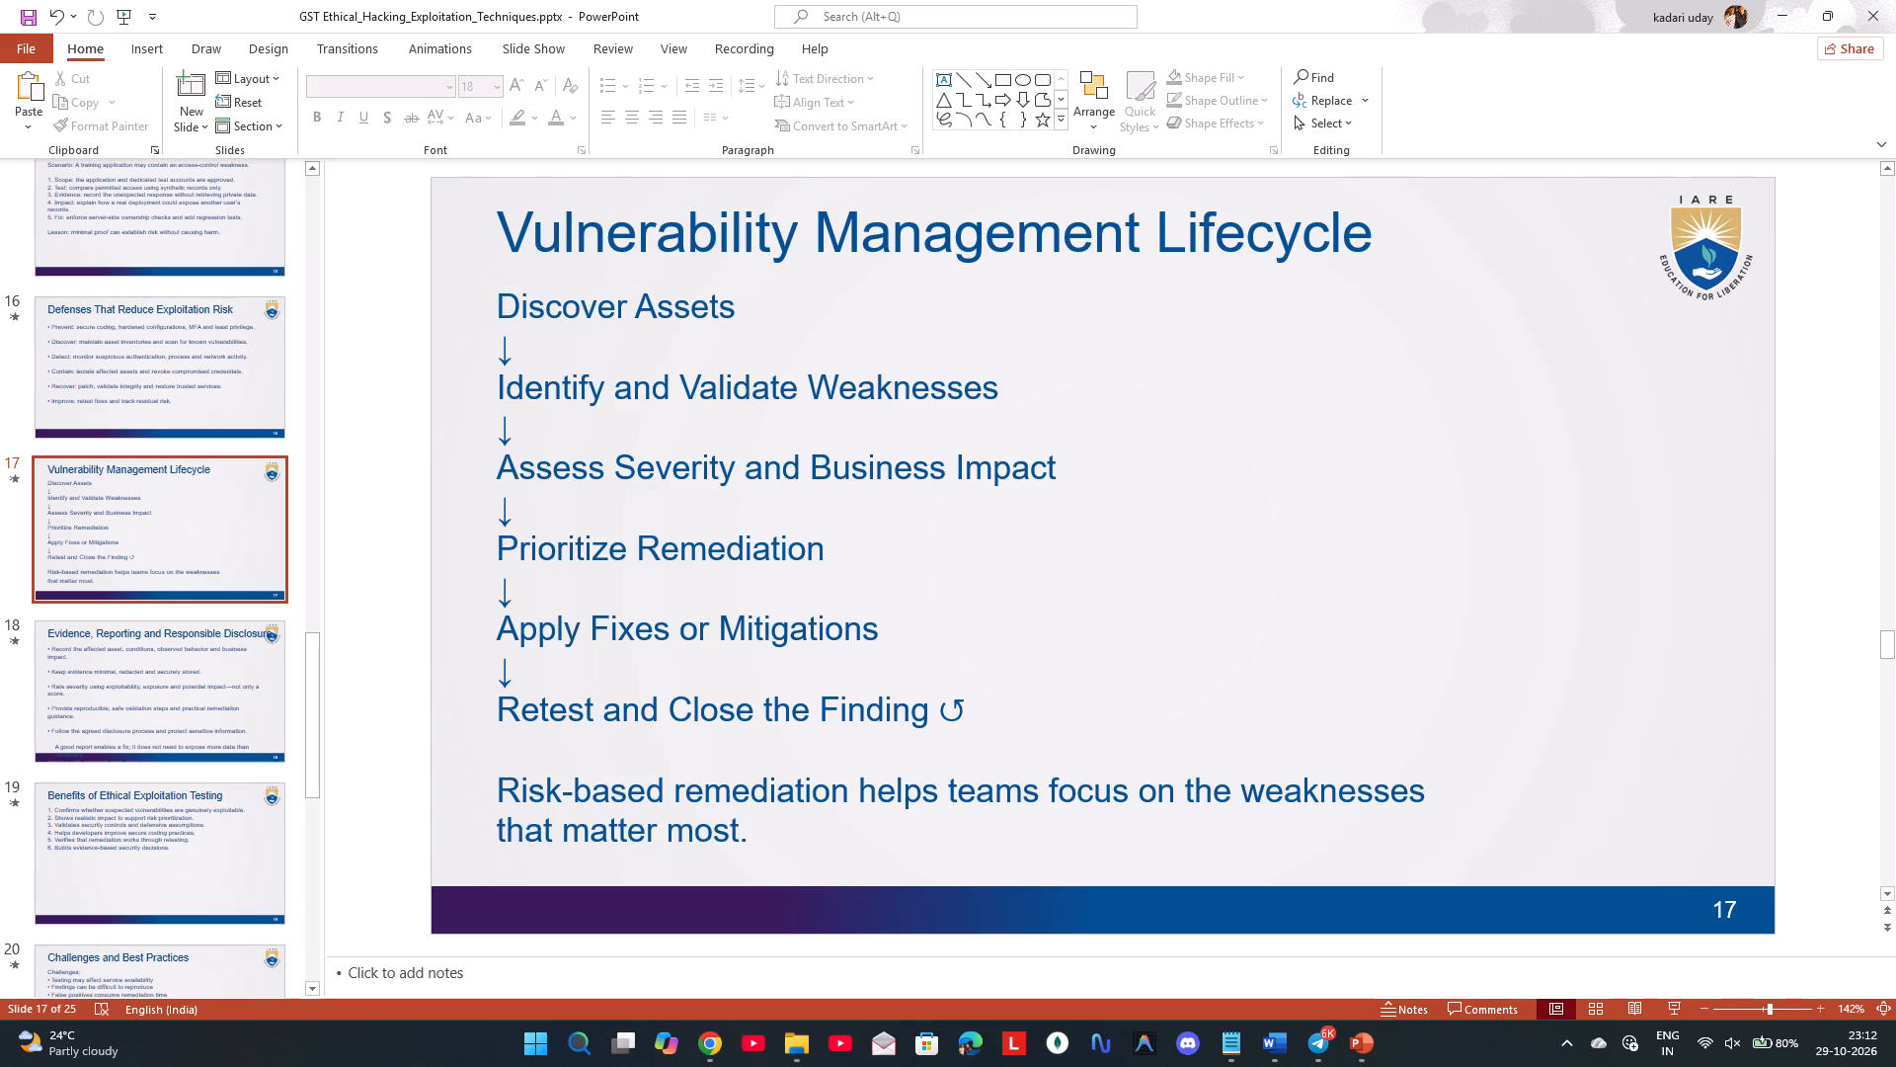
# Insert a line break before "information." in the last bullet of the "Evidence, Reporting and Responsible Disclosure" slide.
pyautogui.click(232, 653)
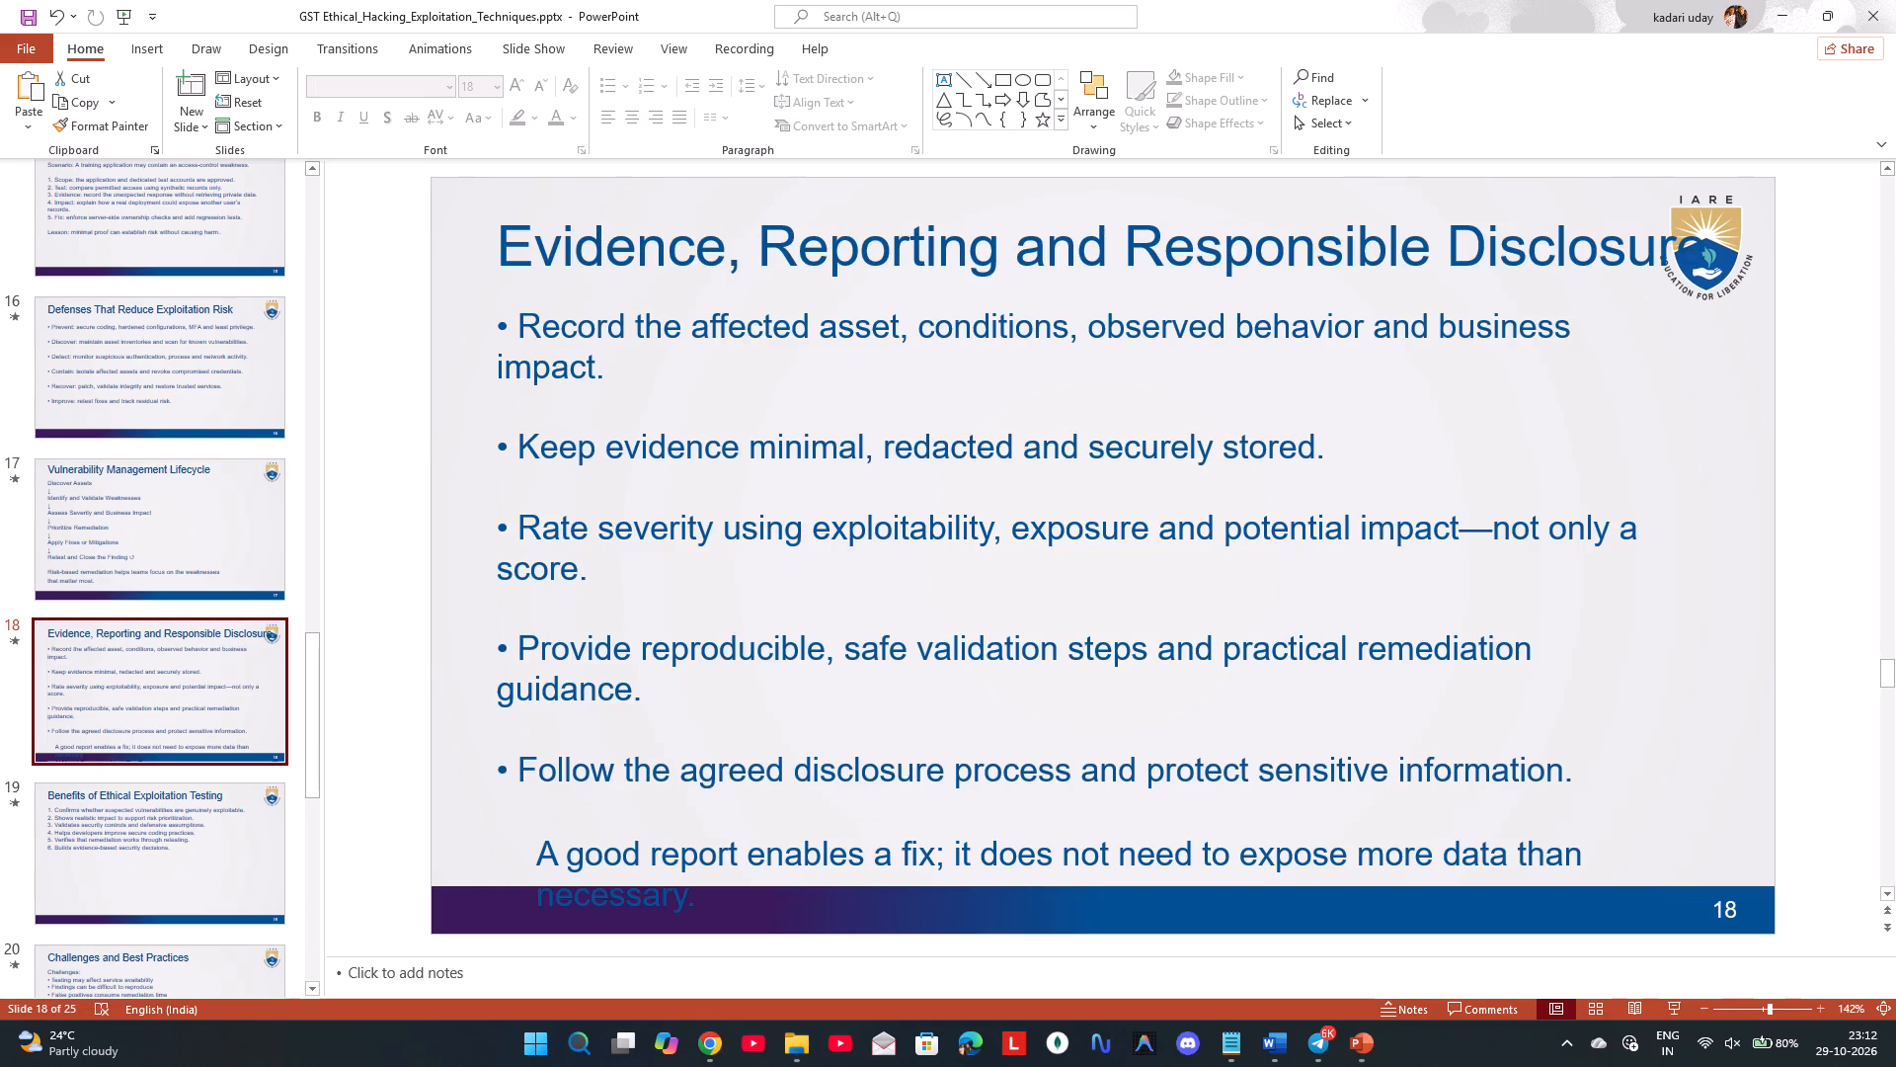
pyautogui.click(1396, 773)
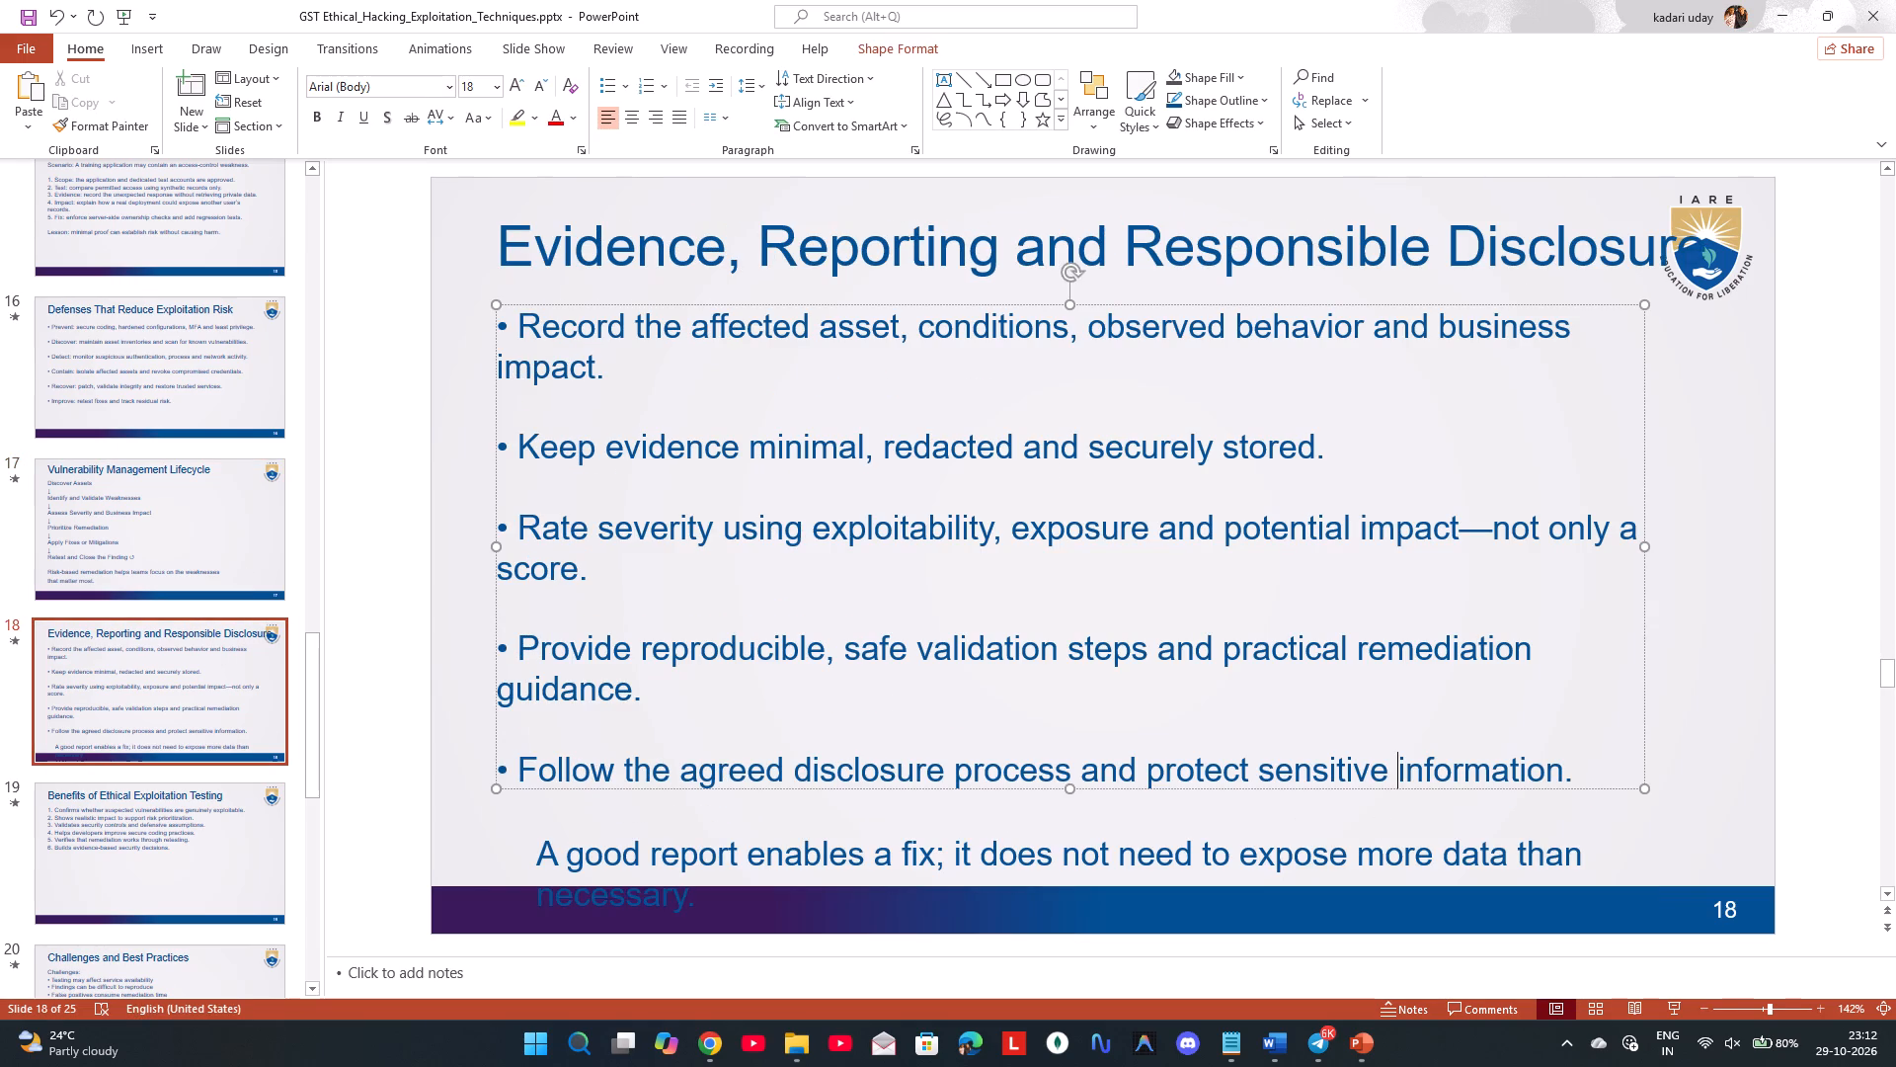
pyautogui.hotkey('shift', 'Return')
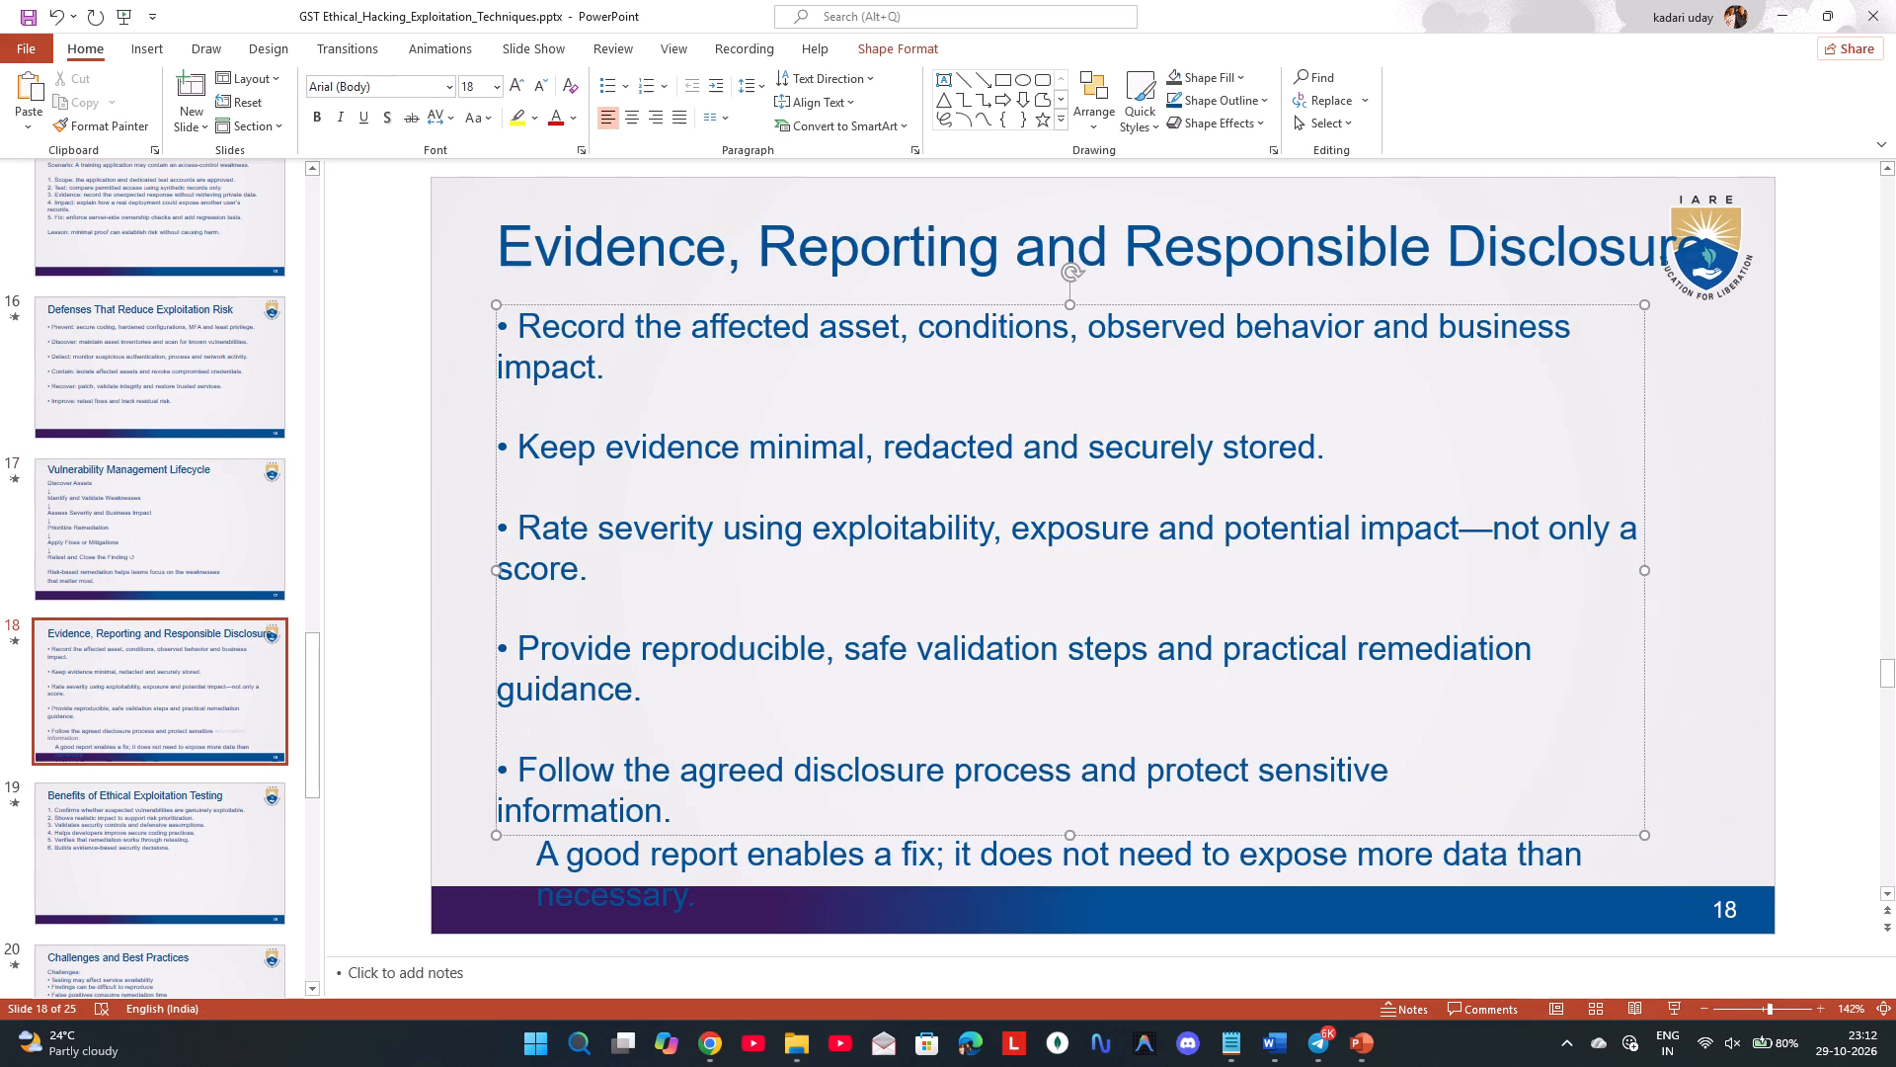
pyautogui.press('Escape')
# Delete the text box beginning "A good report enables a fix" that overlaps the footer of slide 18.
pyautogui.click(1446, 851)
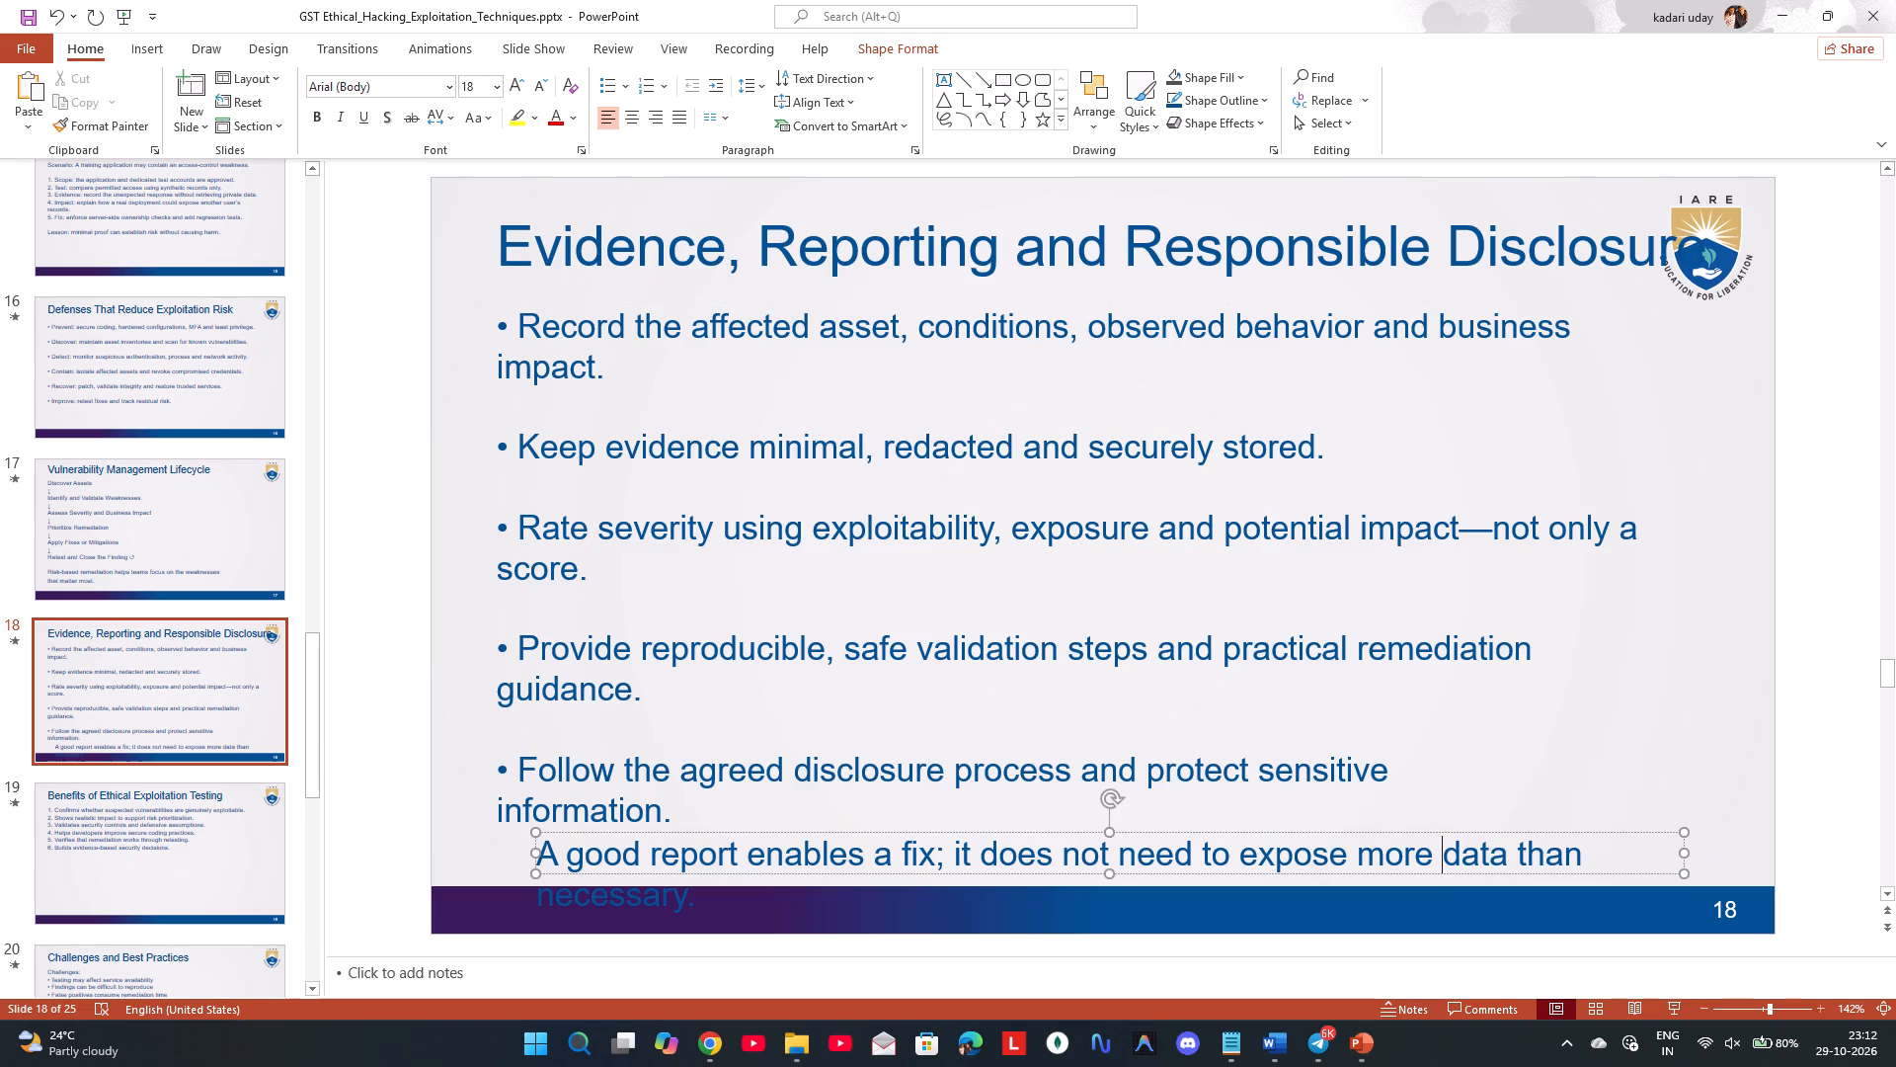
pyautogui.press('Escape')
pyautogui.press('Delete')
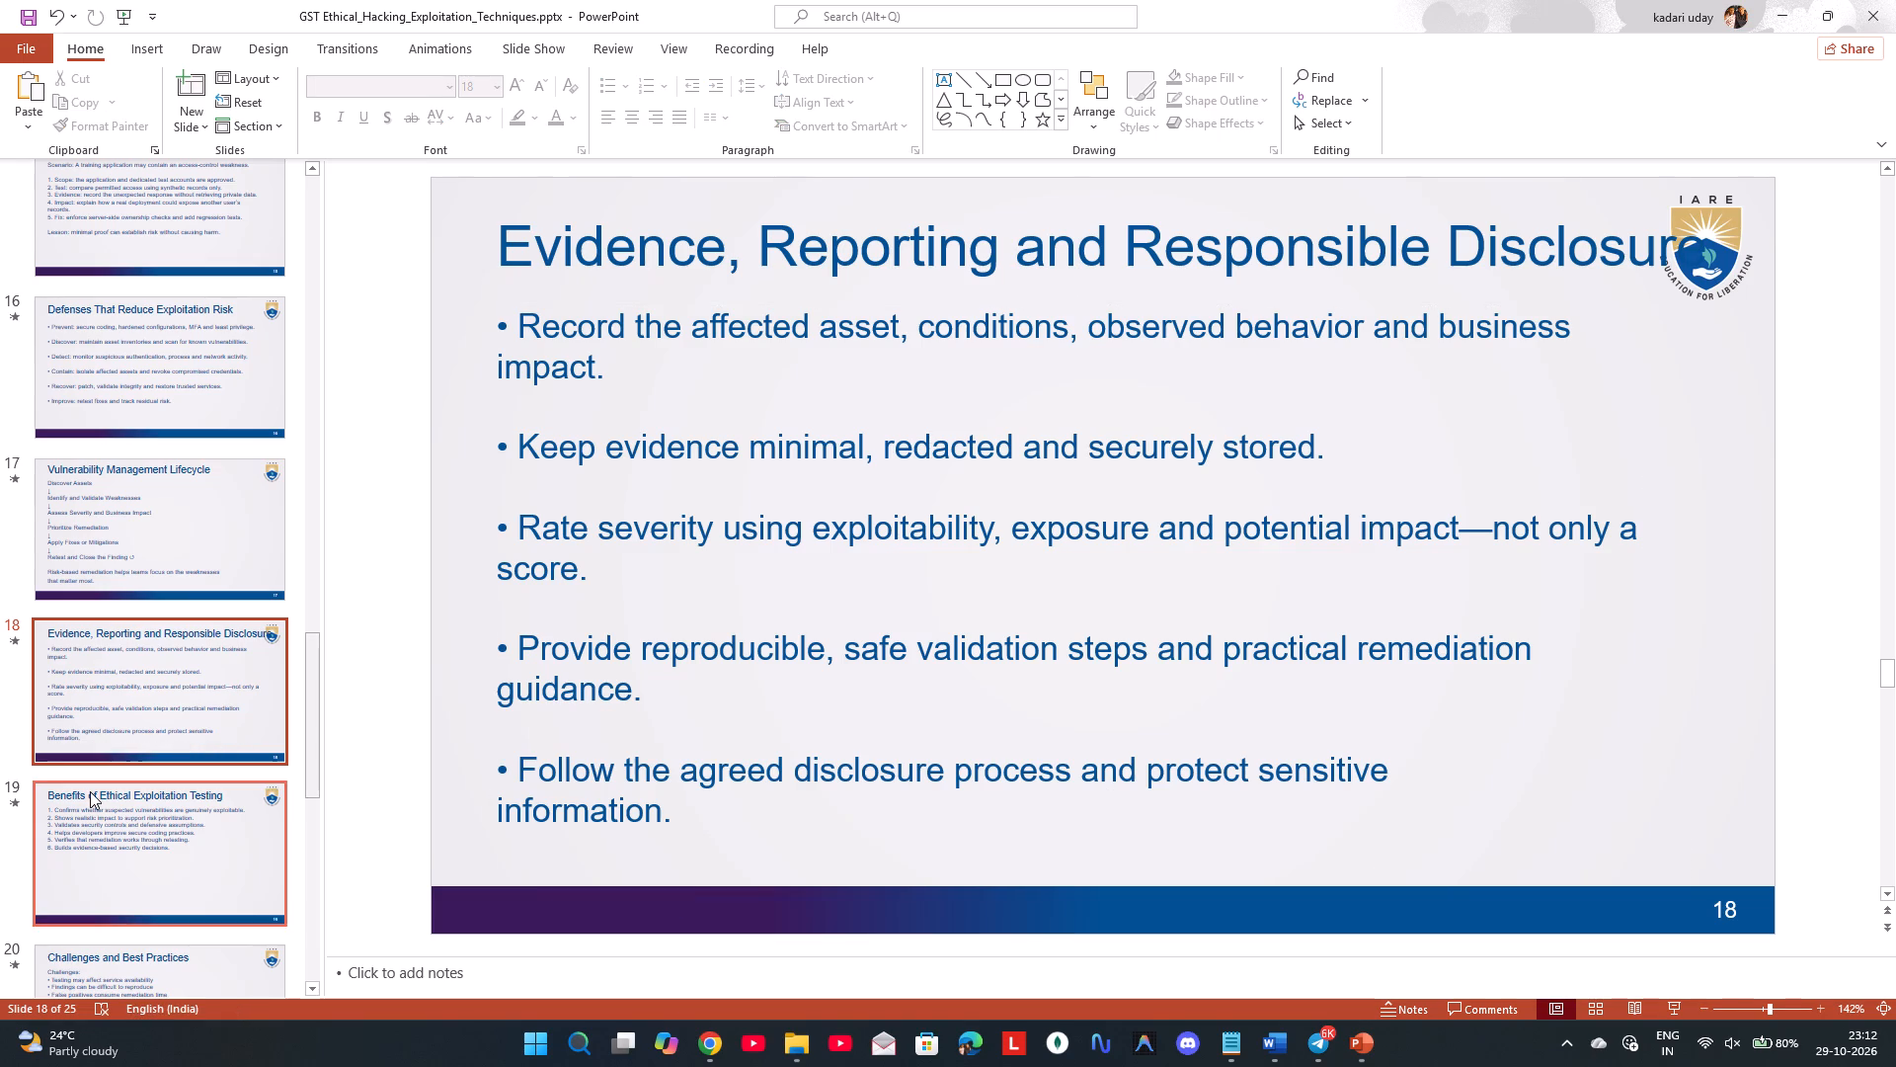
# Review the slides from "Benefits of Ethical Exploitation Testing" through "Key Takeaways" and the remaining slide thumbnails for text and layout problems.
pyautogui.click(90, 792)
pyautogui.scroll(-2, 202, 835)
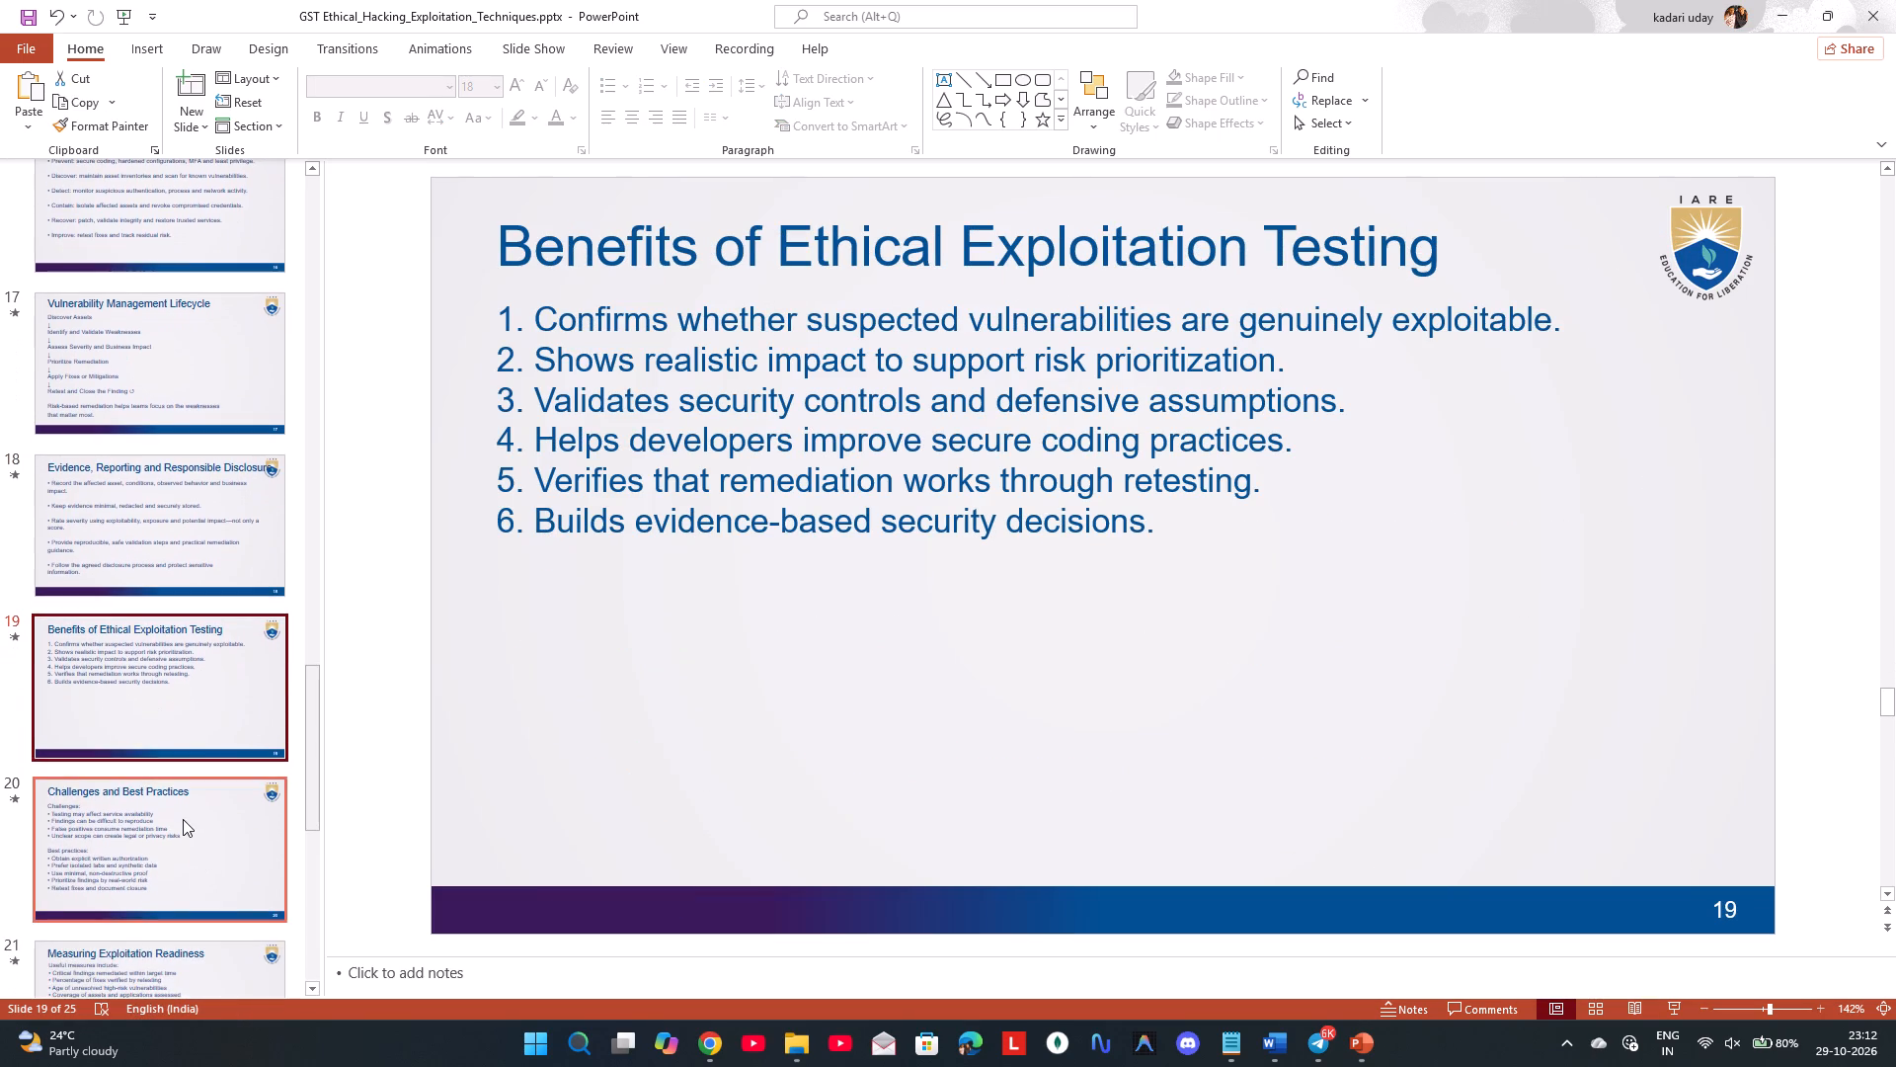
pyautogui.click(183, 818)
pyautogui.scroll(-3, 183, 818)
pyautogui.click(183, 778)
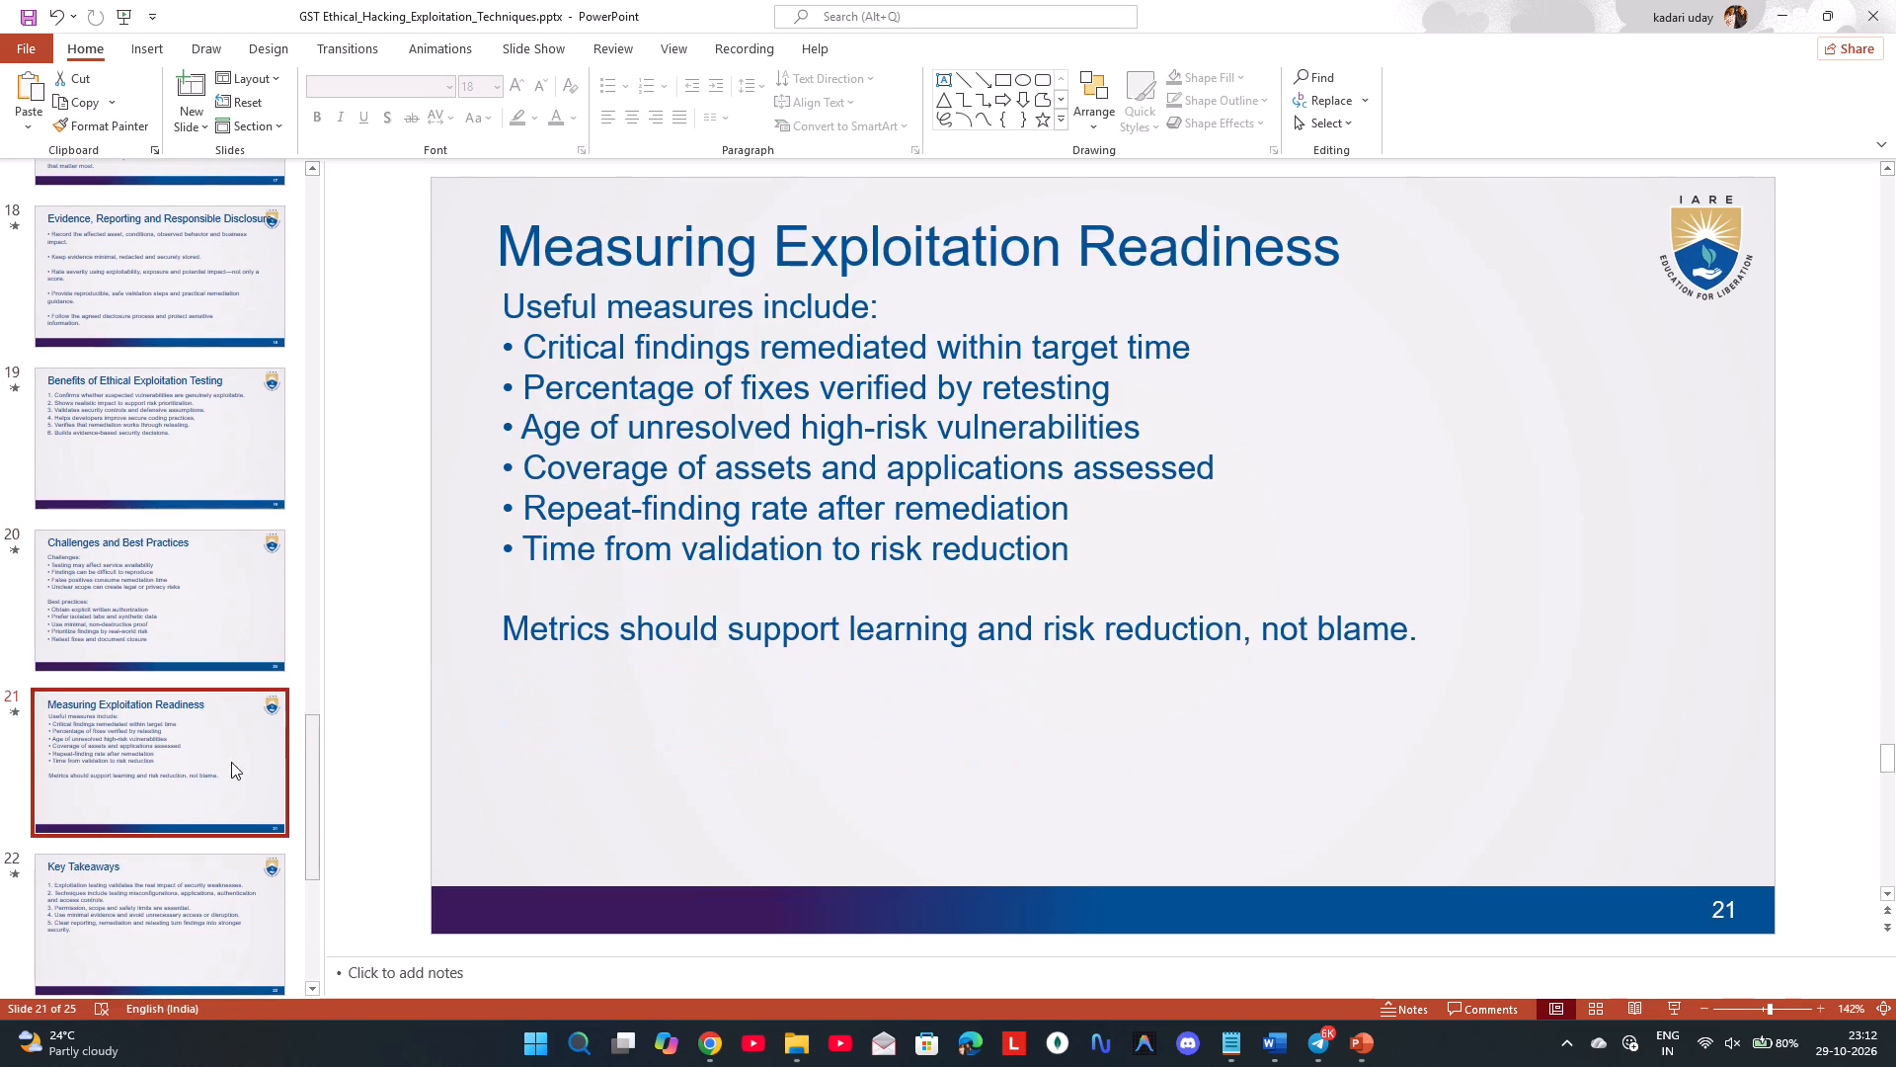
pyautogui.scroll(-1, 450, 662)
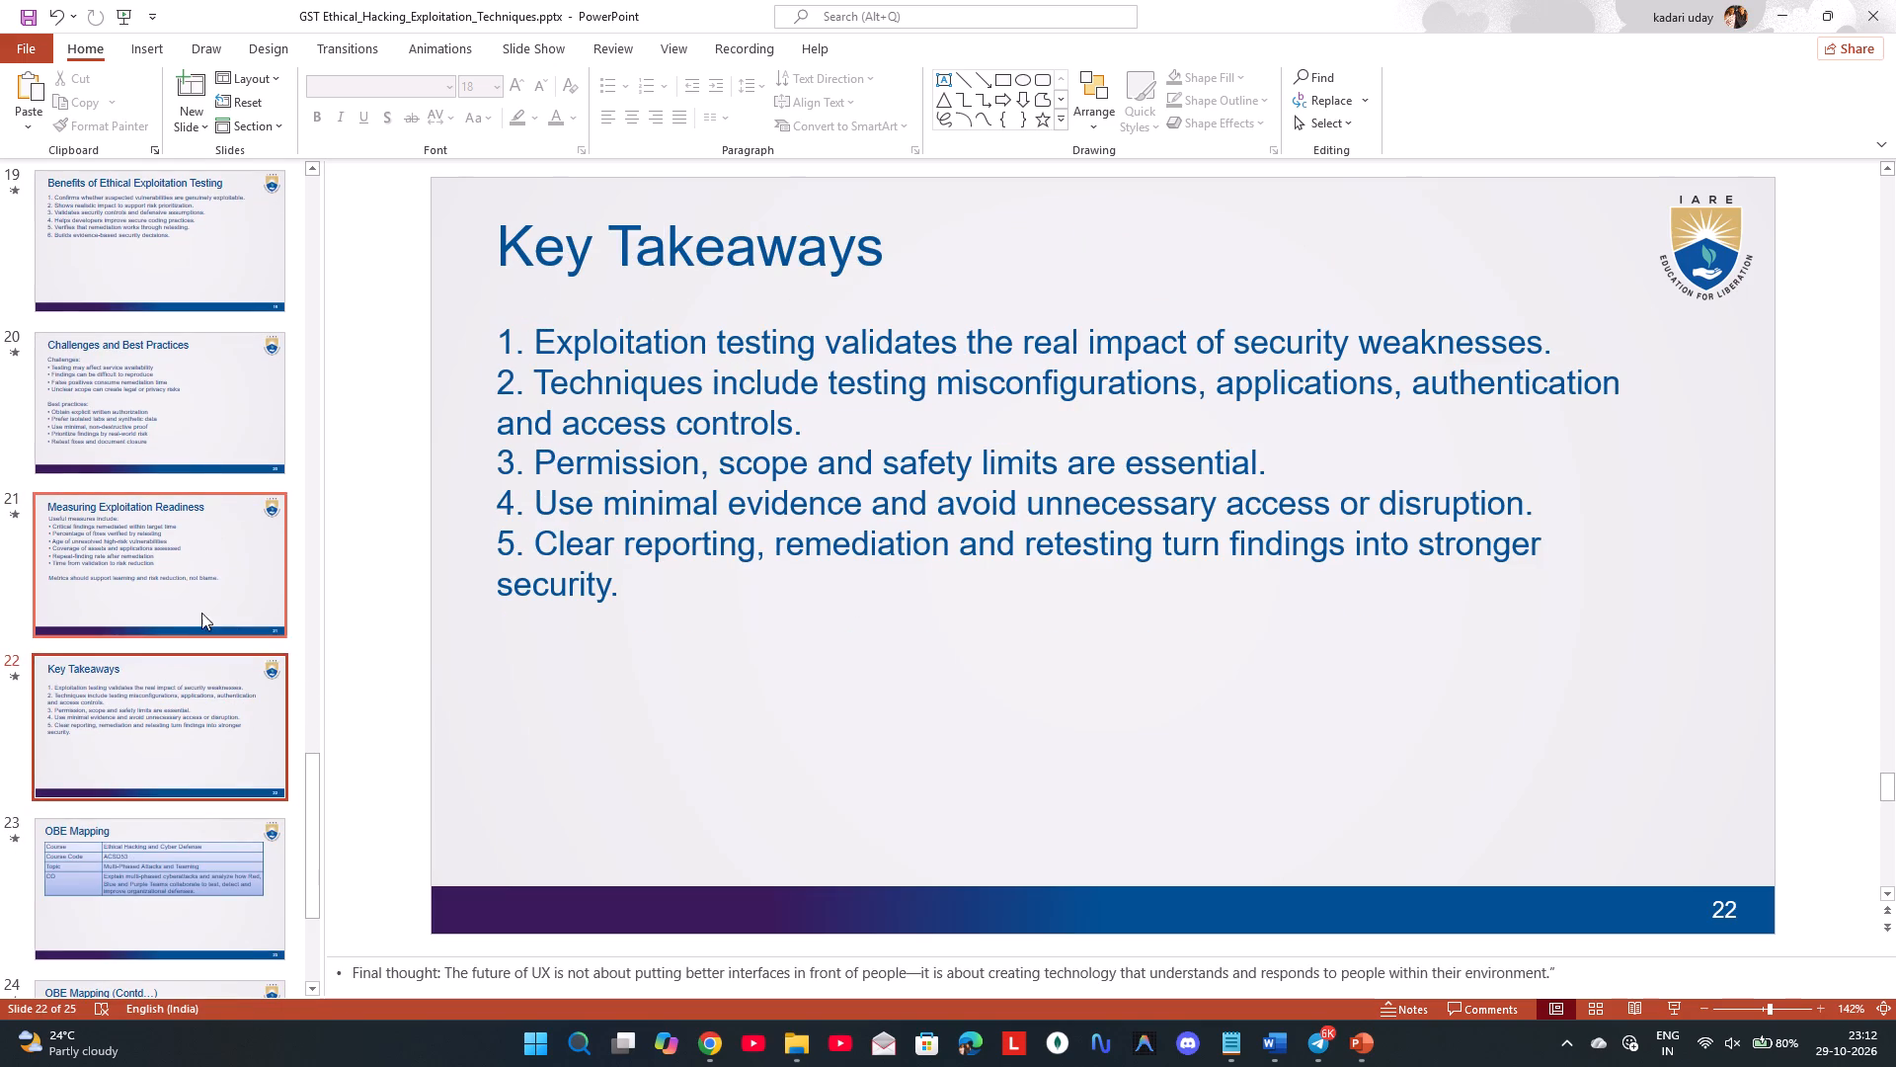
pyautogui.scroll(-1, 208, 567)
pyautogui.click(191, 671)
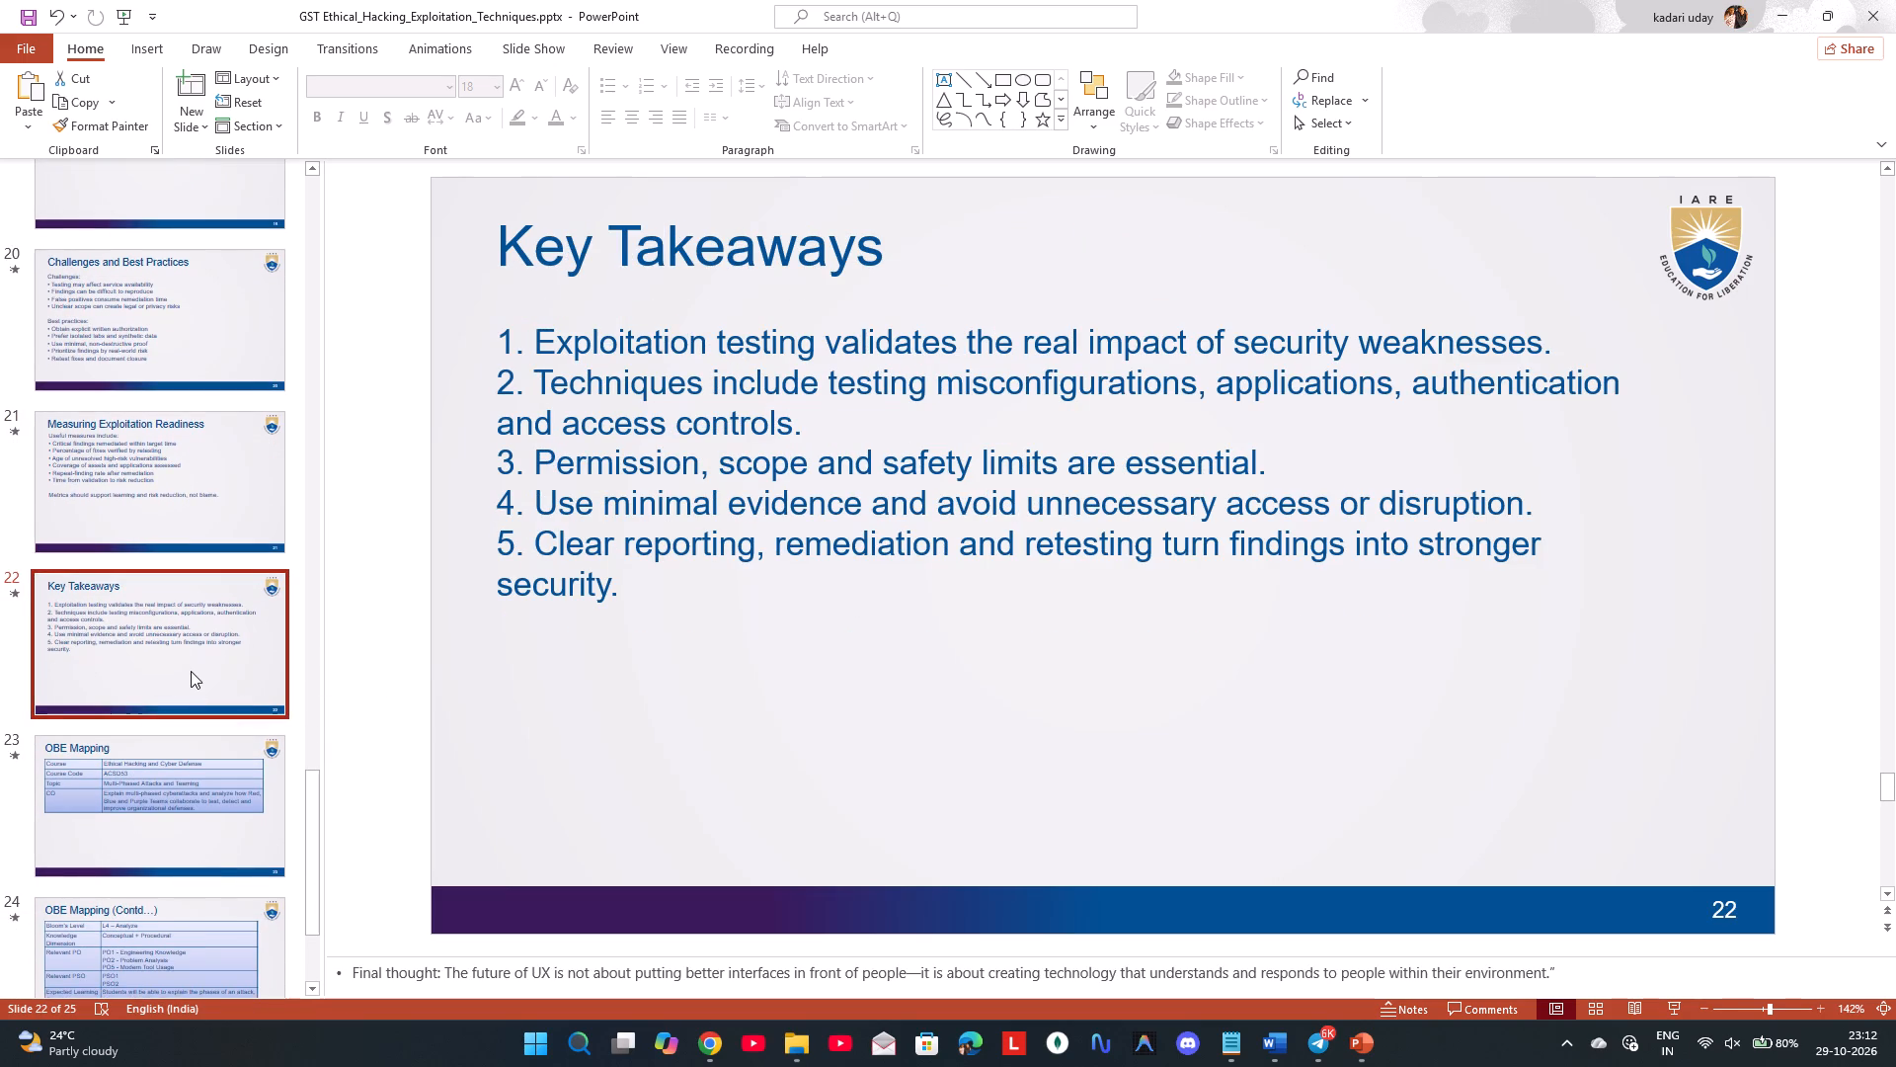
pyautogui.scroll(-3, 191, 671)
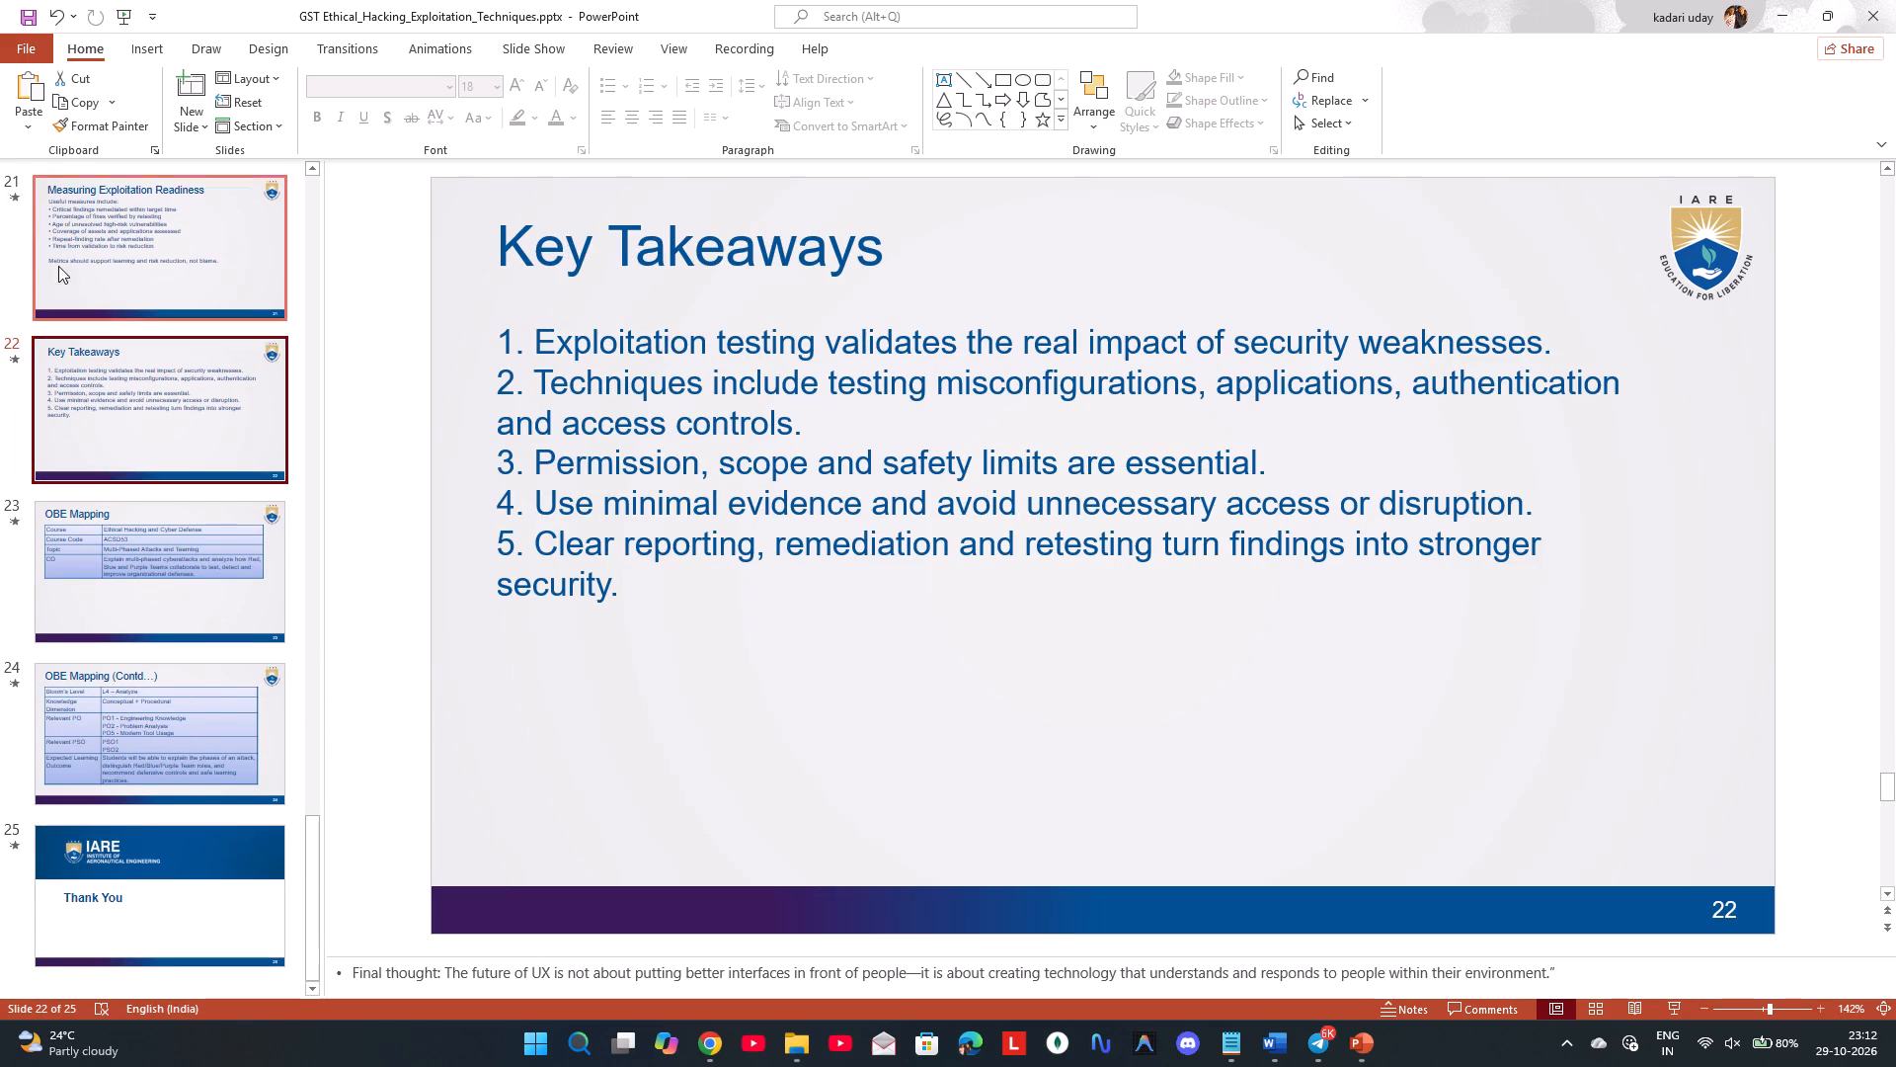
# Save the GST Ethical_Hacking_Exploitation_Techniques presentation and close it.
pyautogui.hotkey('ctrl', 's')
pyautogui.hotkey('ctrl', 's')
pyautogui.hotkey('ctrl', 's')
pyautogui.hotkey('ctrl', 's')
pyautogui.hotkey('ctrl', 's')
pyautogui.hotkey('ctrl', 's')
pyautogui.hotkey('ctrl', 's')
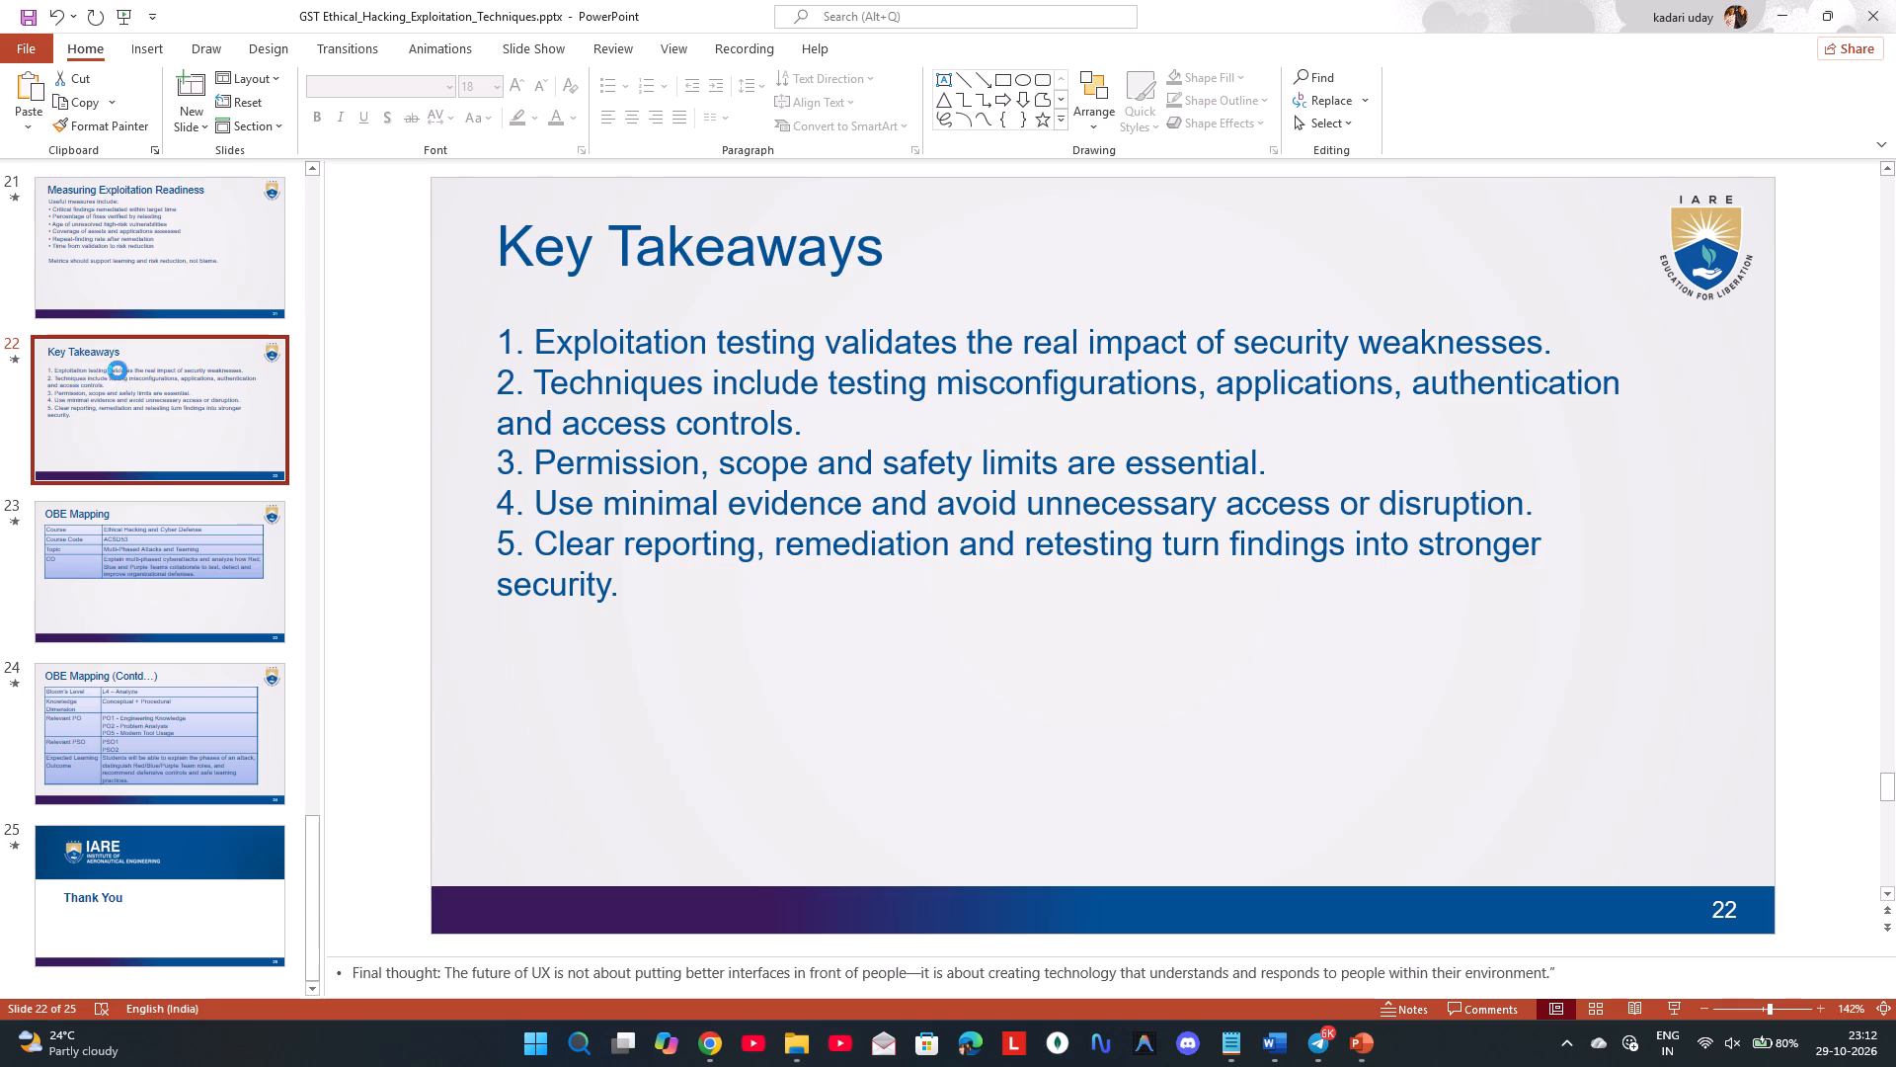
pyautogui.hotkey('ctrl', 's')
pyautogui.hotkey('ctrl', 'w')
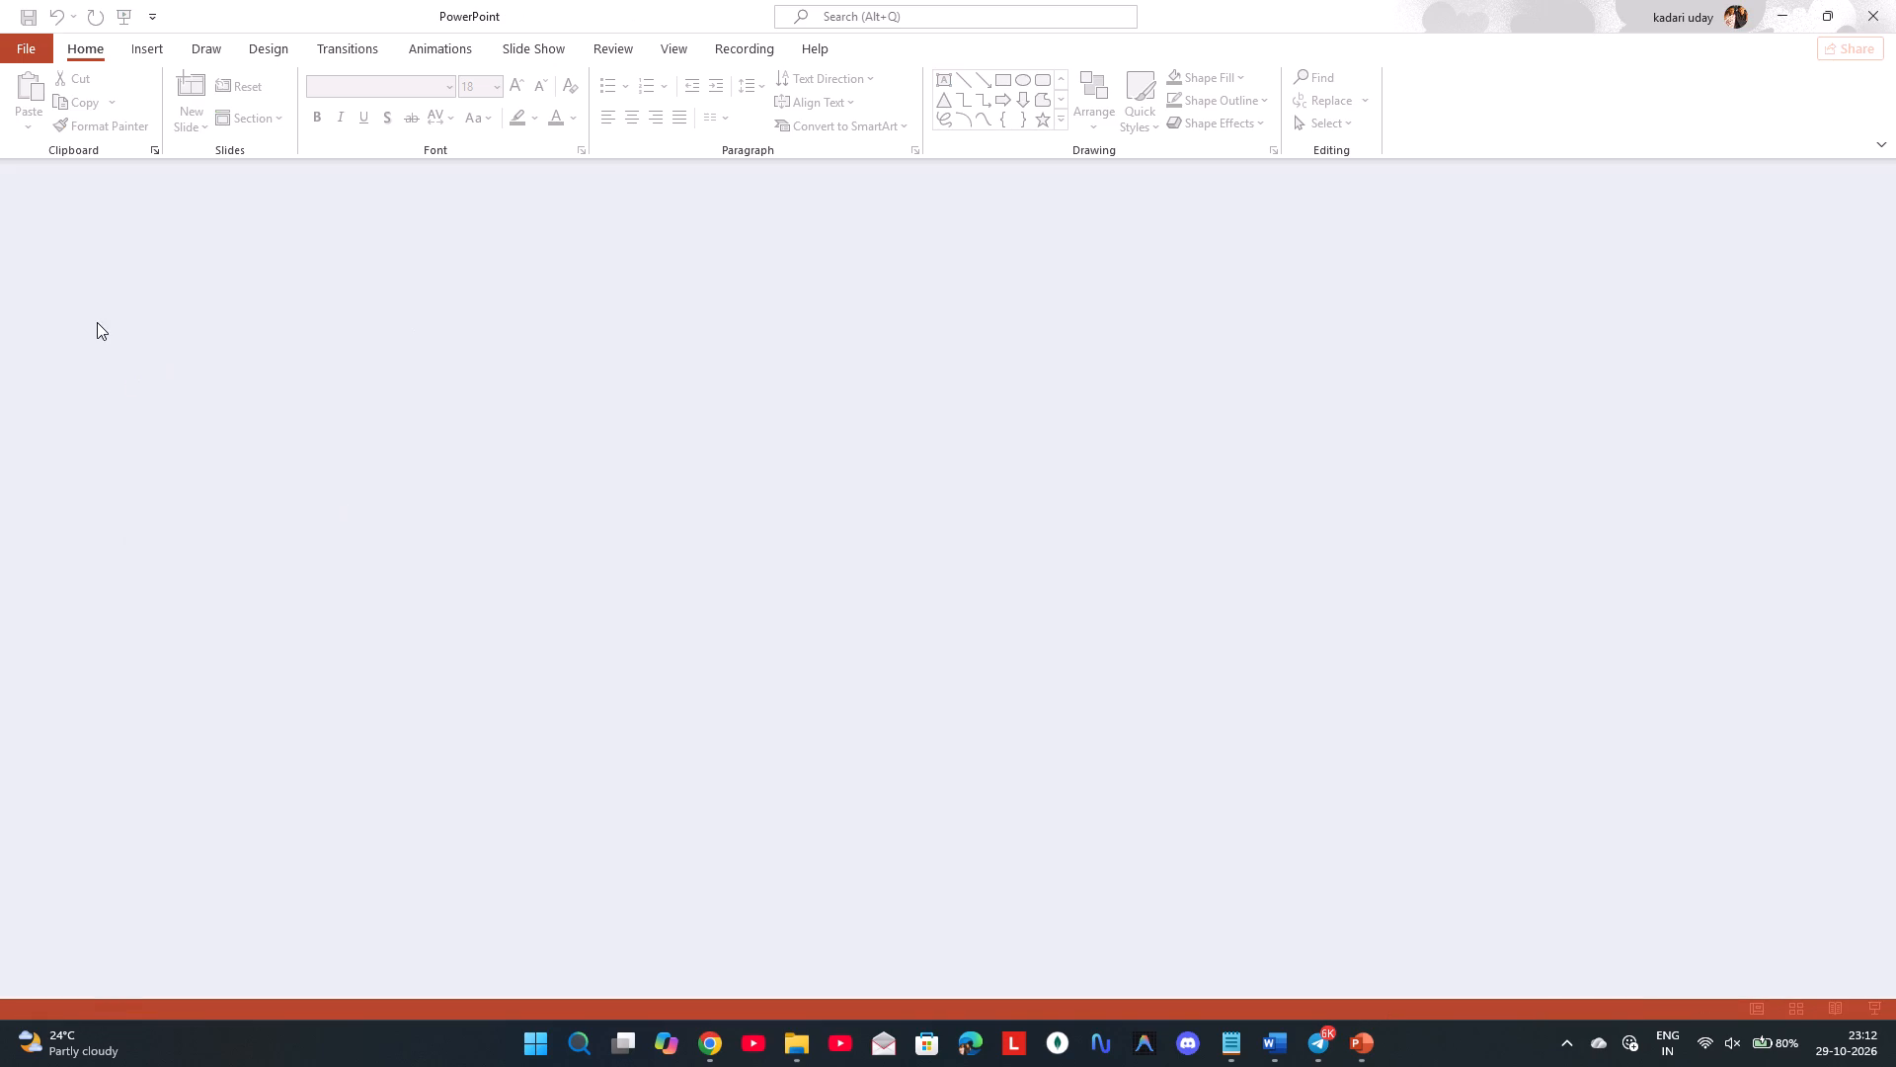
# From the Telegram Desktop folder, open the GST ARVR_Relationship_Between_AR_and_XR and GST Ethical_Hacking_Exploitation_Techniques presentations in turn to check them, closing each.
pyautogui.hotkey('alt', 'Tab')
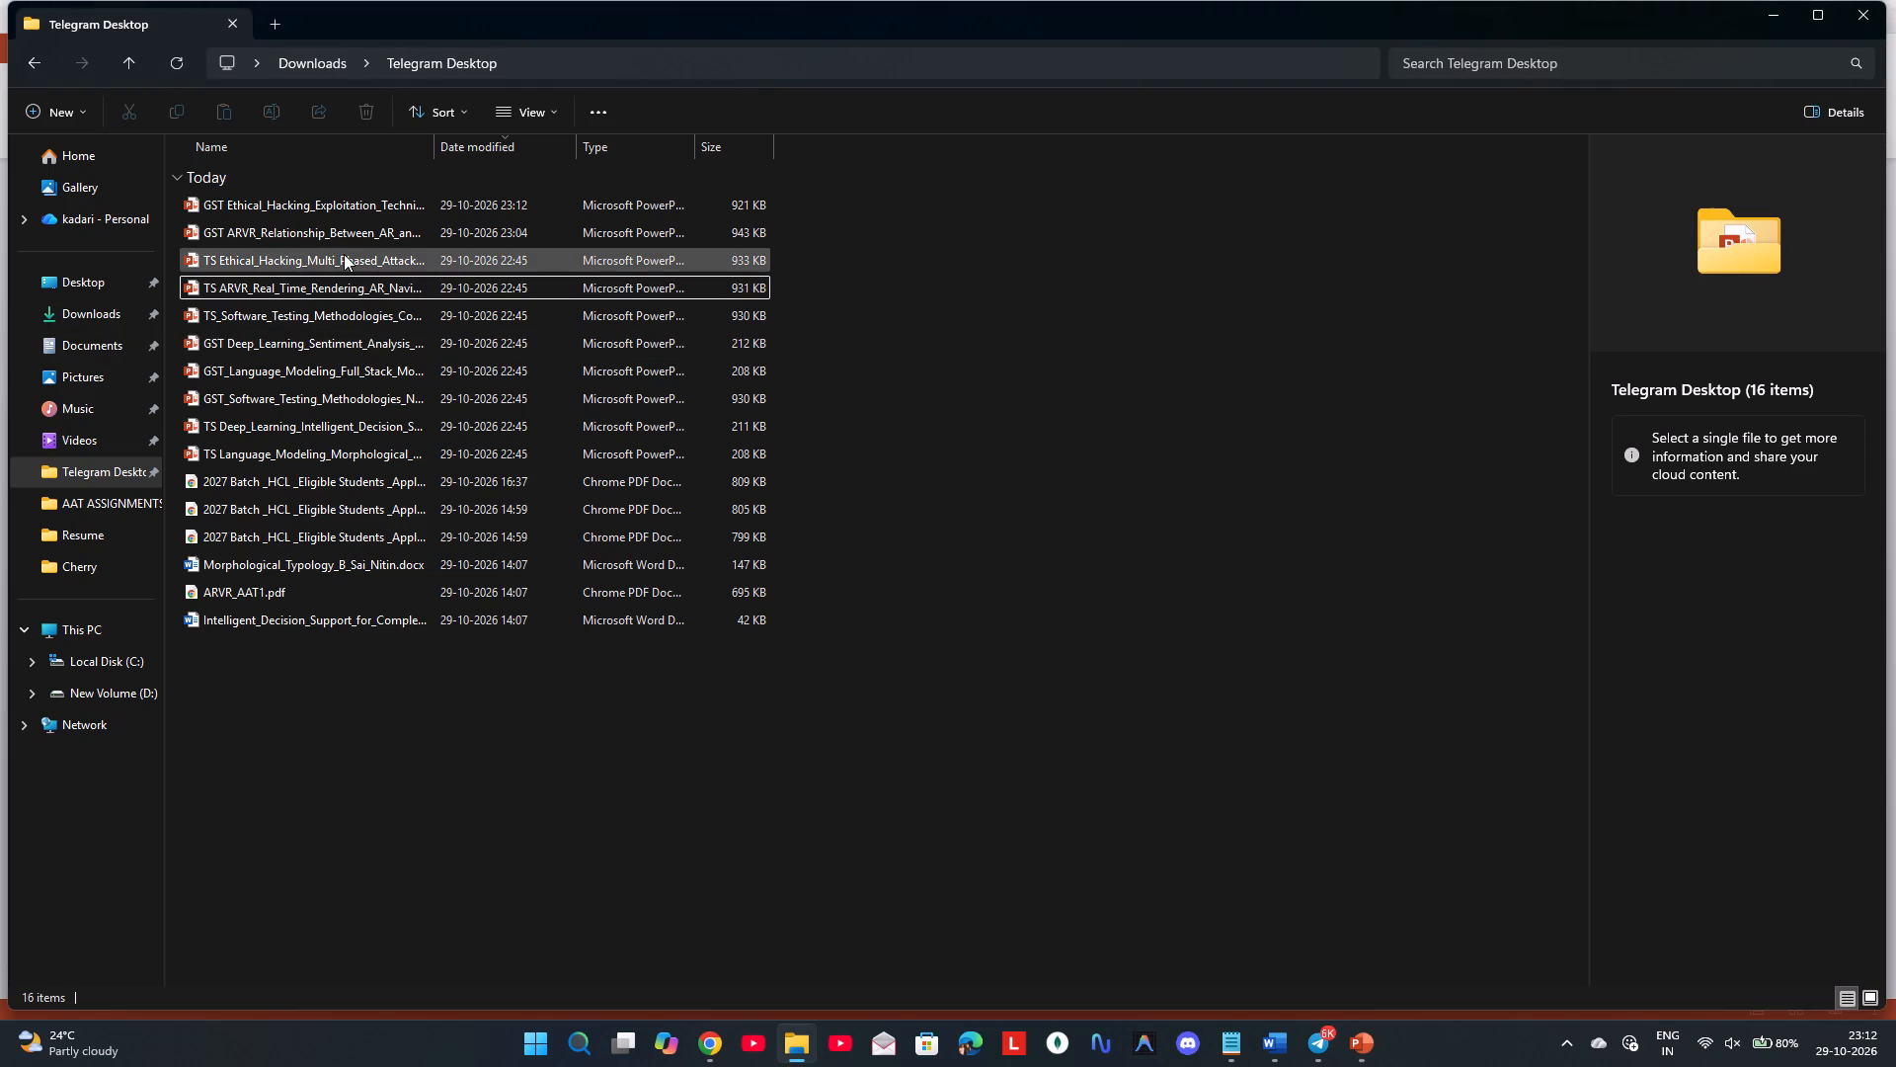
pyautogui.click(396, 229)
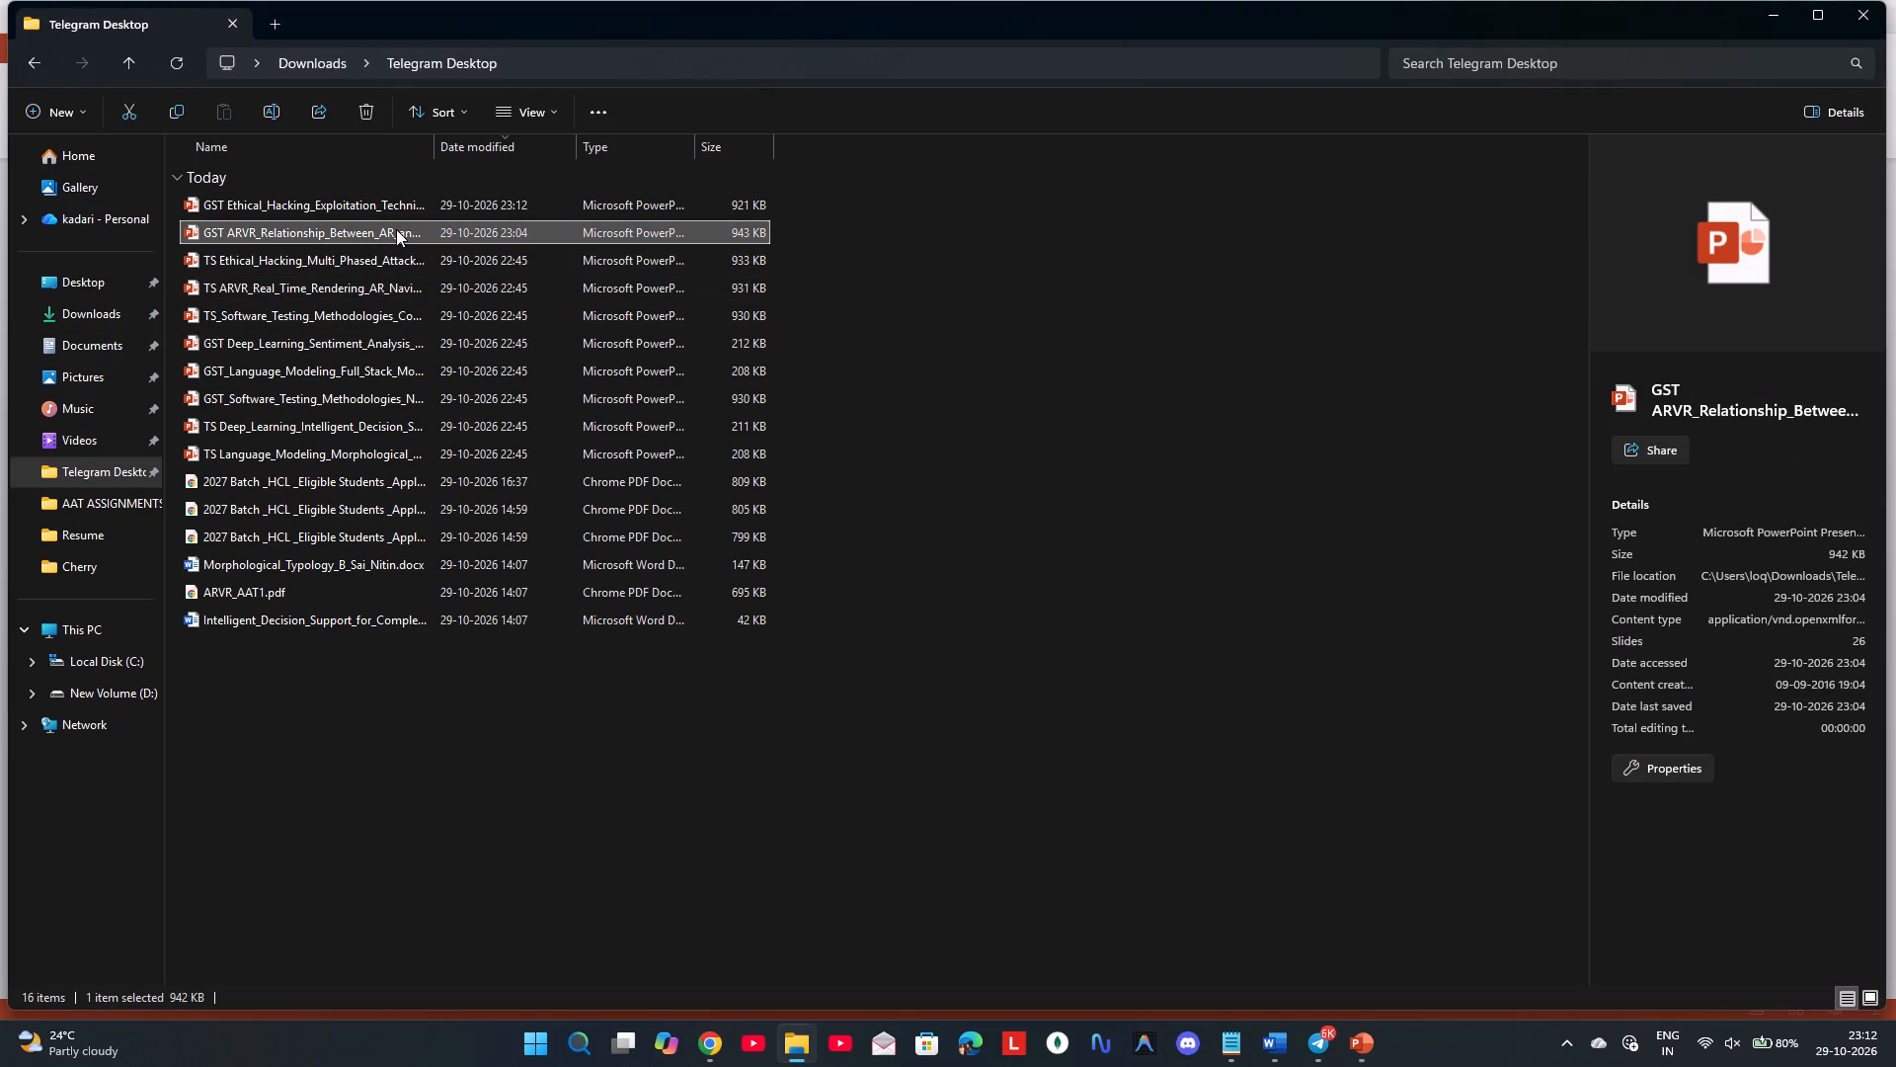
pyautogui.press('Return')
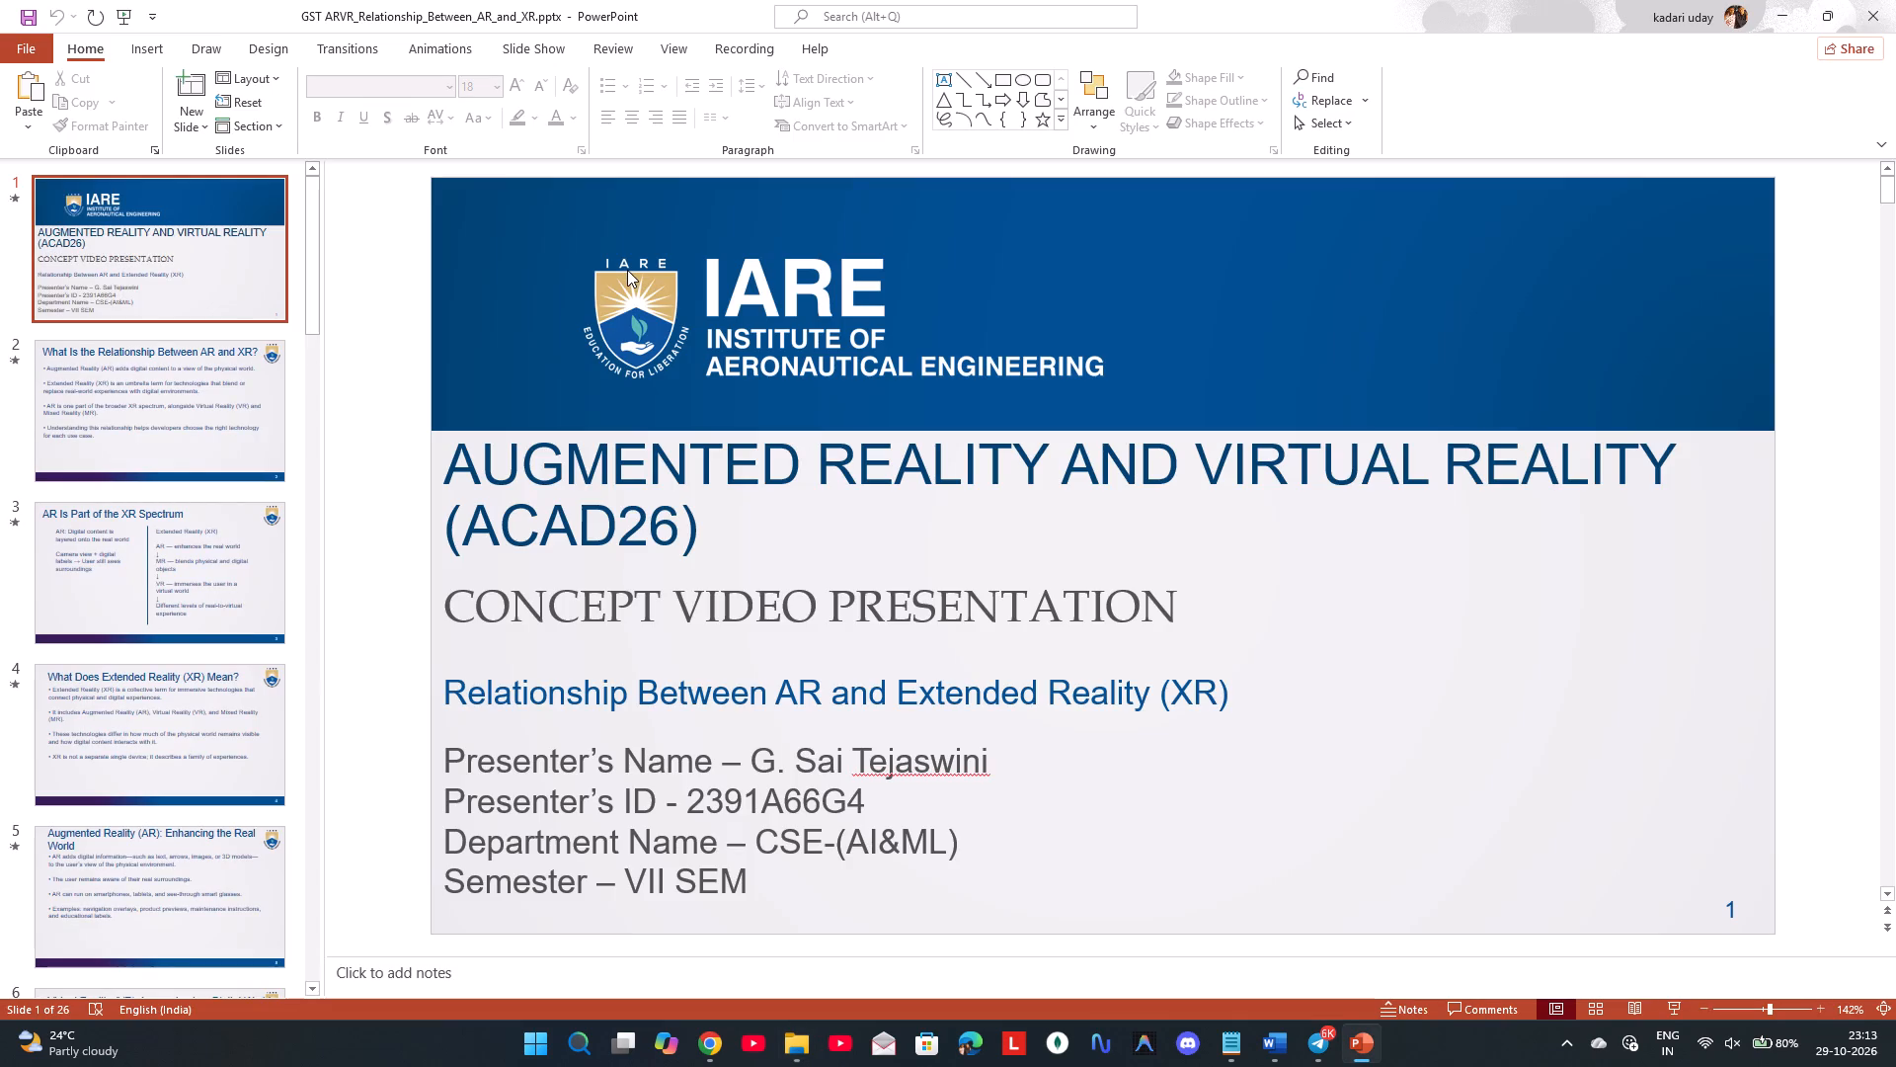
pyautogui.hotkey('ctrl', 'w')
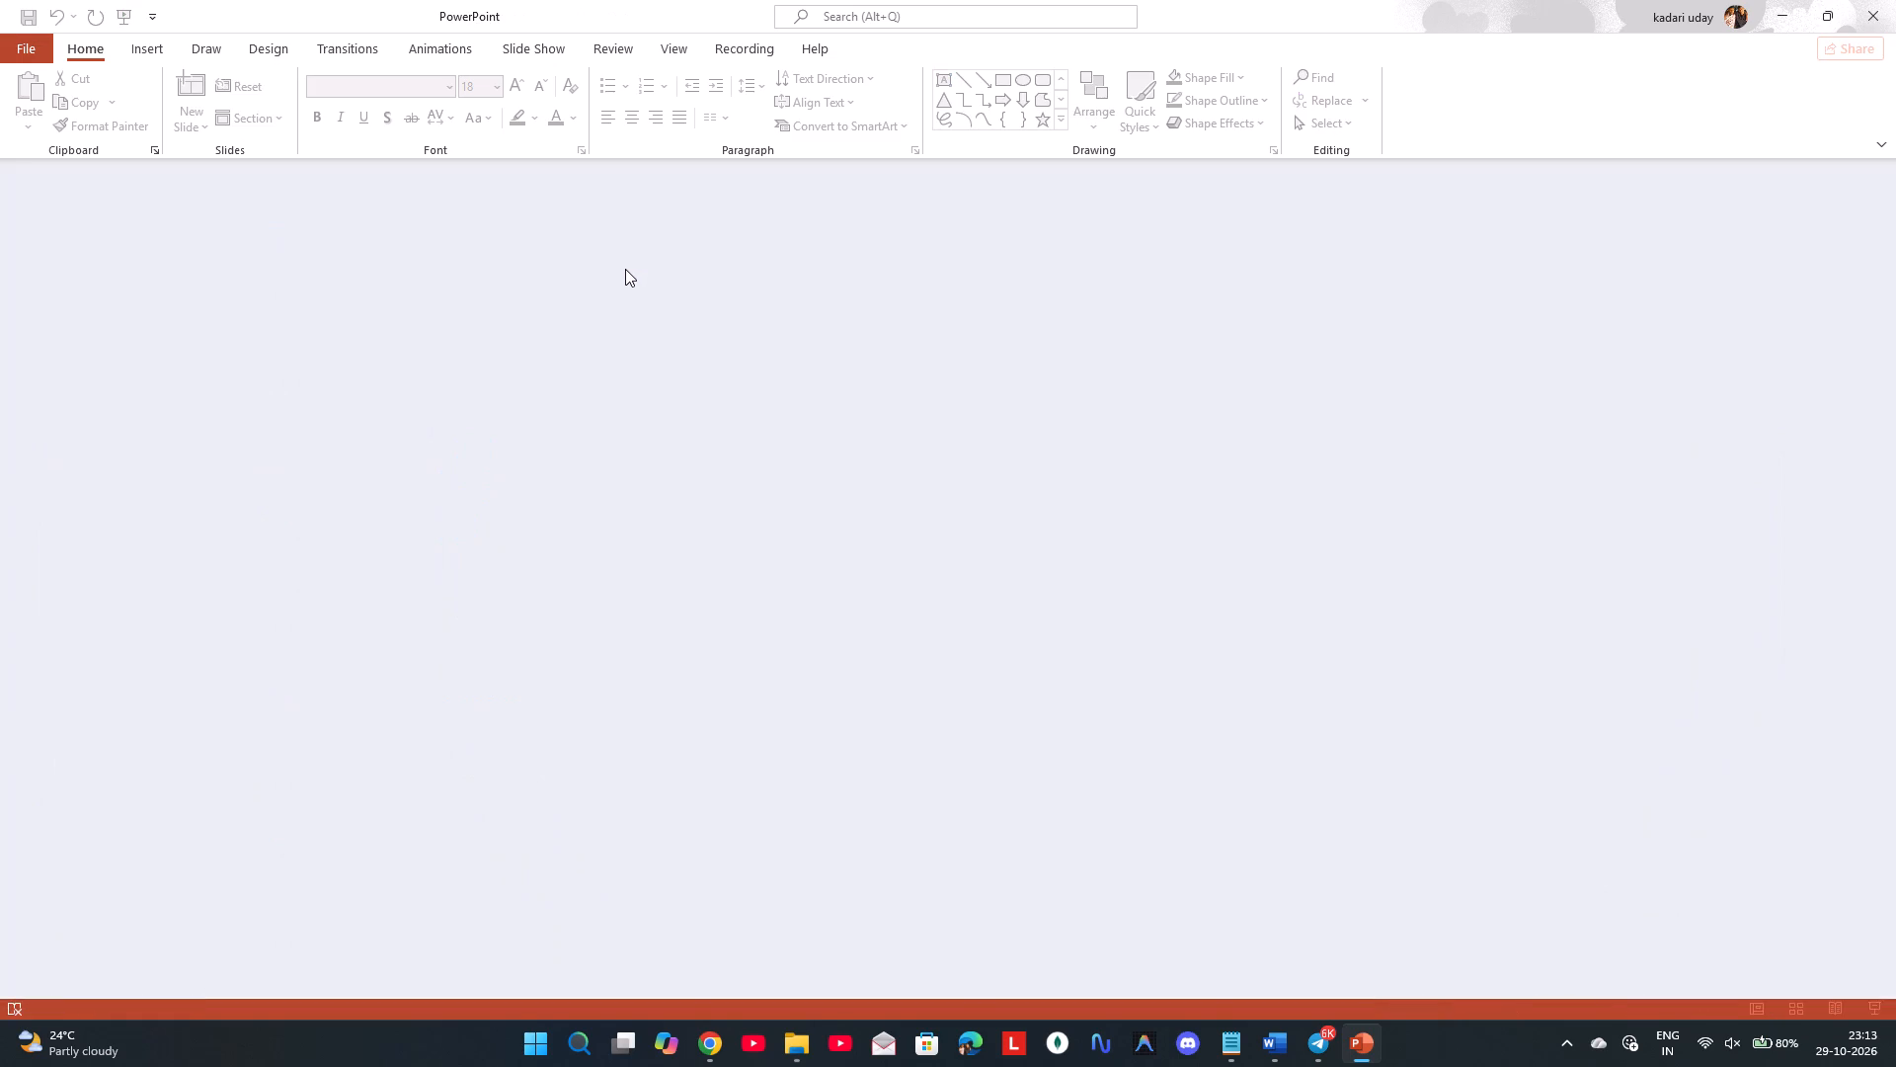
pyautogui.hotkey('alt', 'Tab')
pyautogui.click(264, 196)
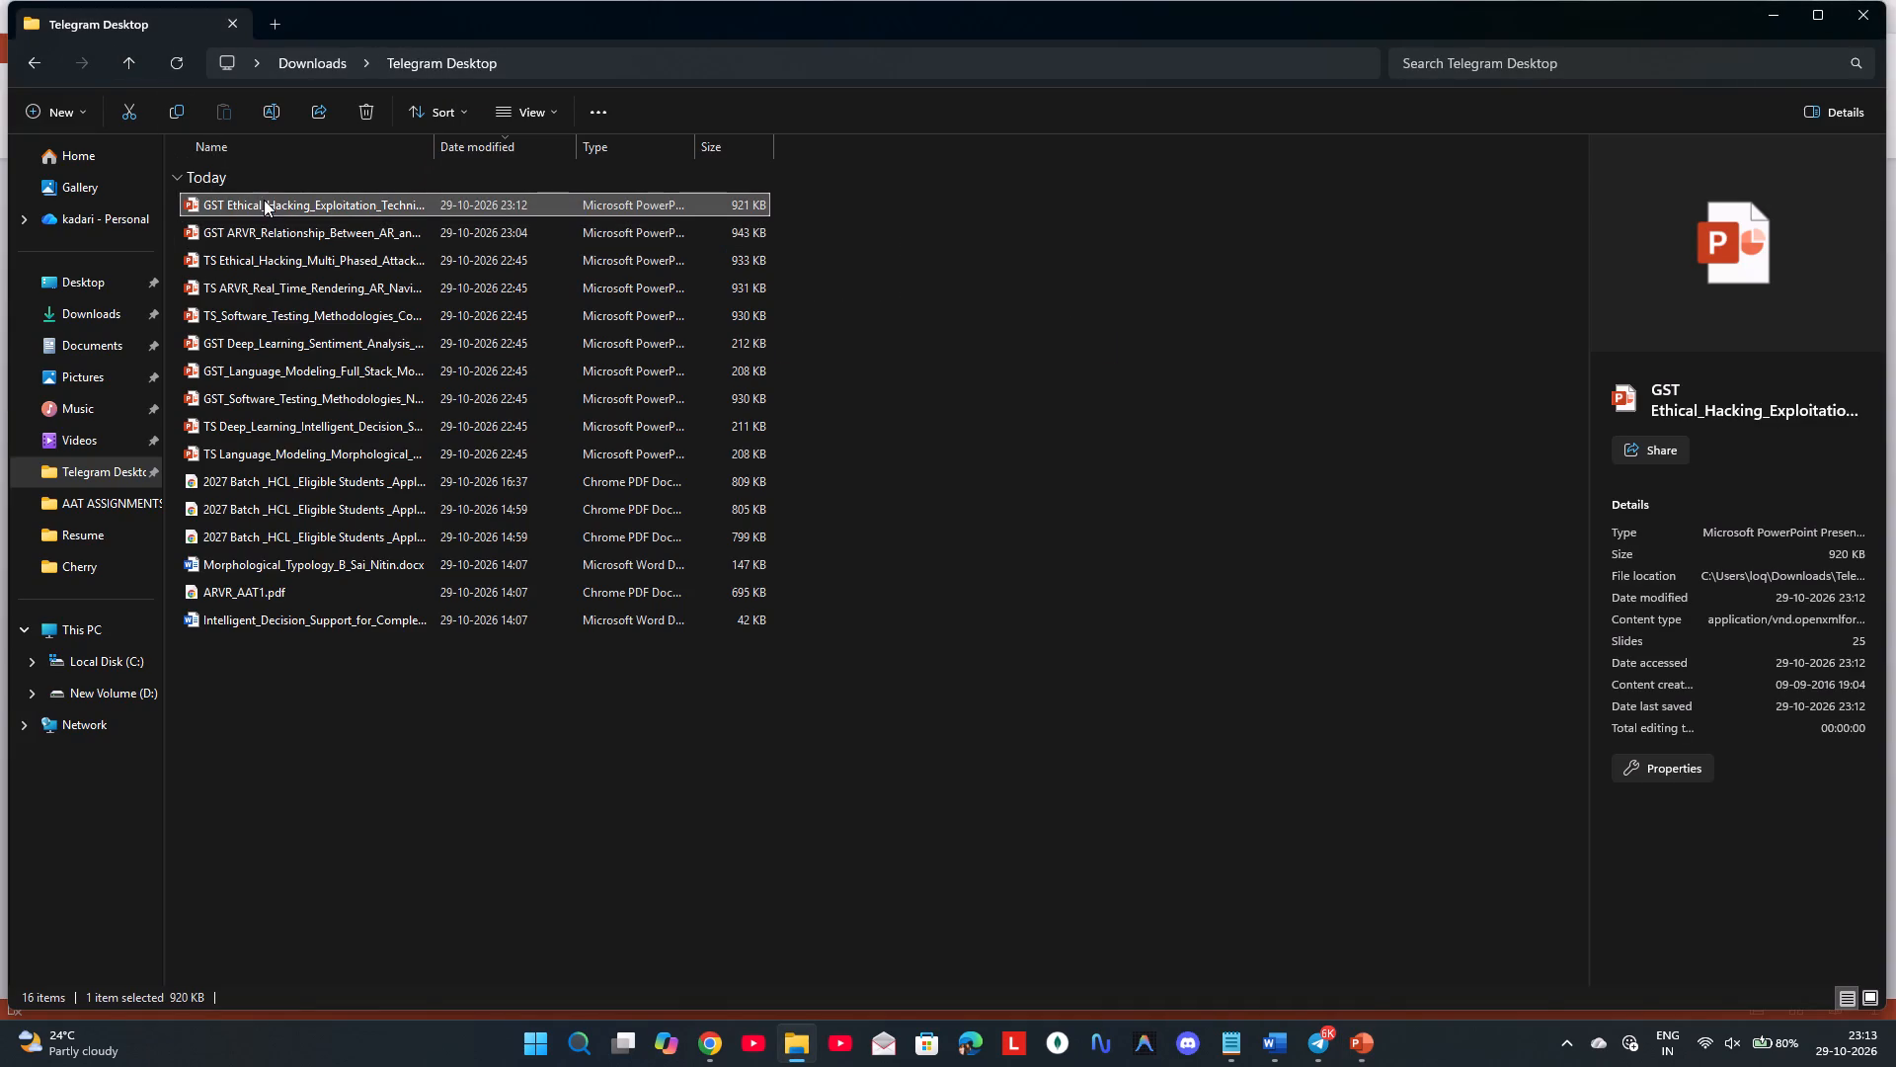
pyautogui.press('Return')
pyautogui.hotkey('ctrl', 'w')
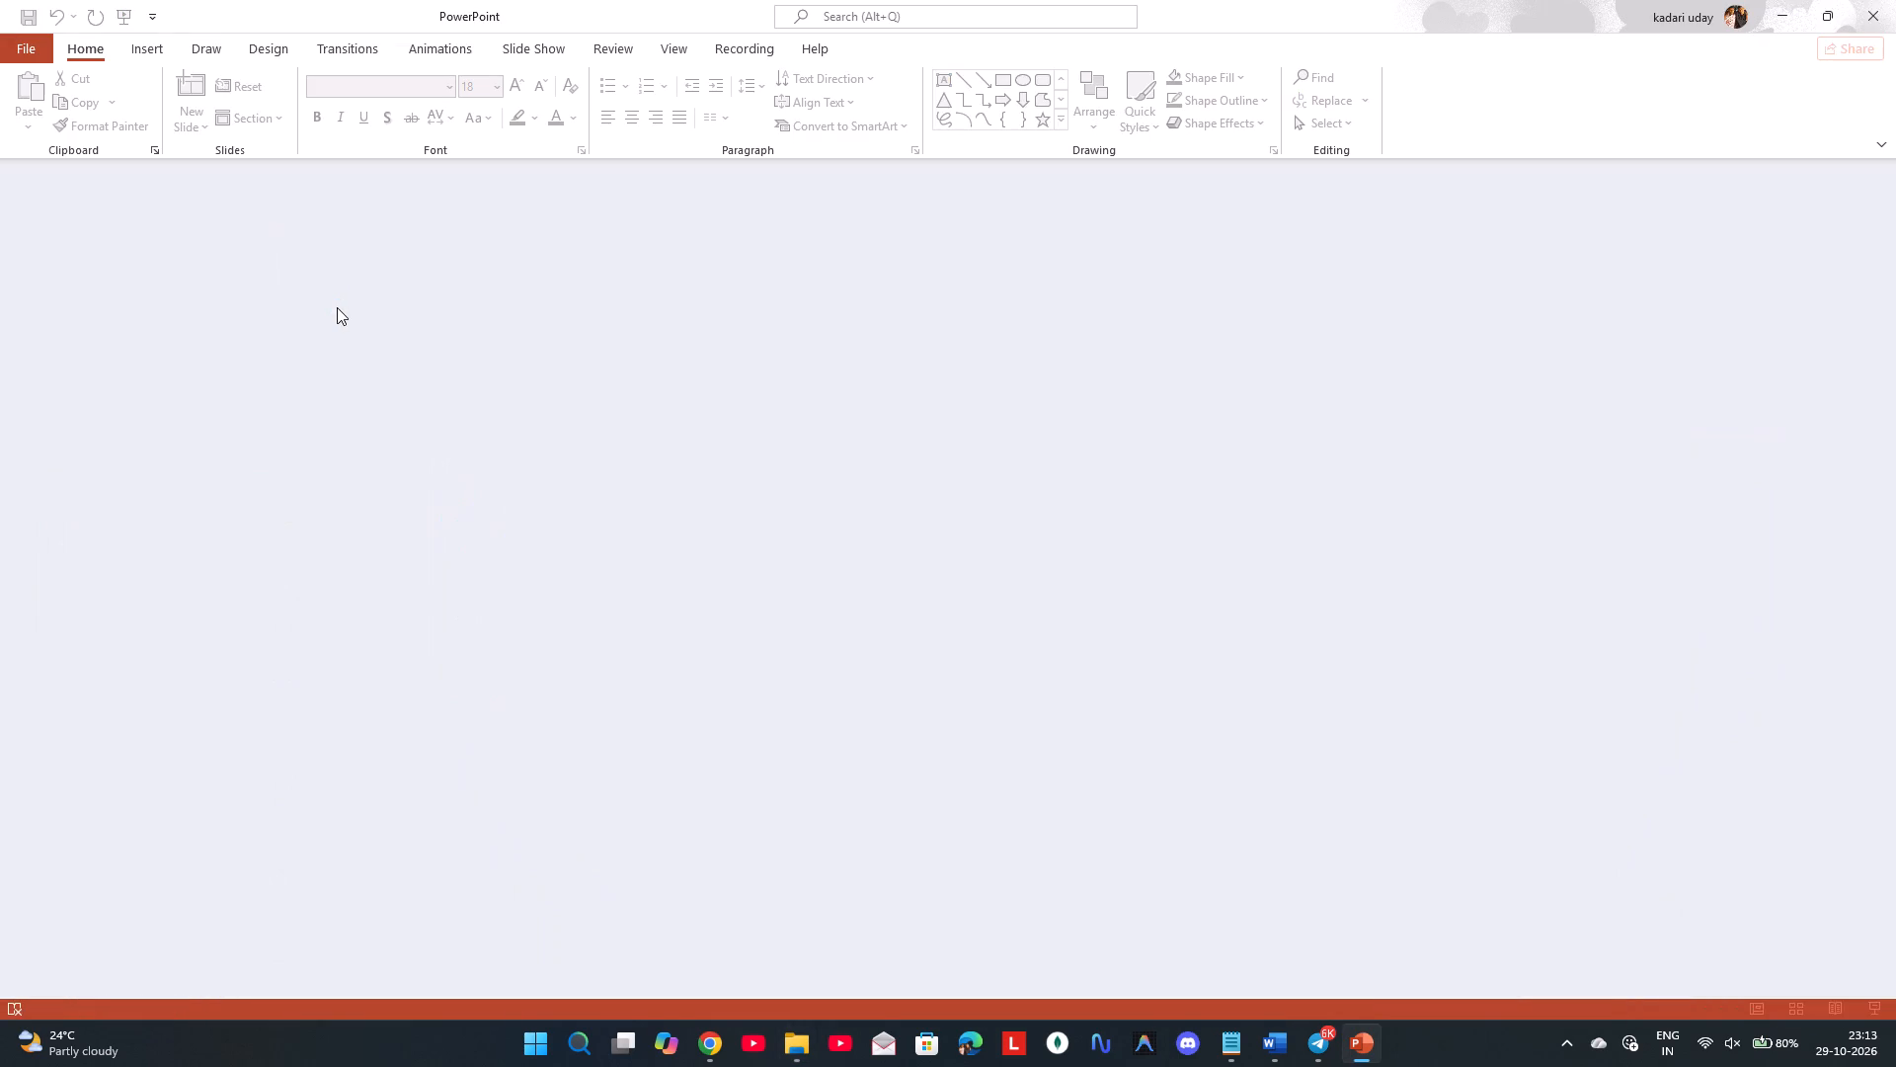
# Open the GST Deep_Learning_Sentiment_Analysis_Social_Media_ACAD22 presentation from the Telegram Desktop folder in File Explorer.
pyautogui.hotkey('alt', 'Tab')
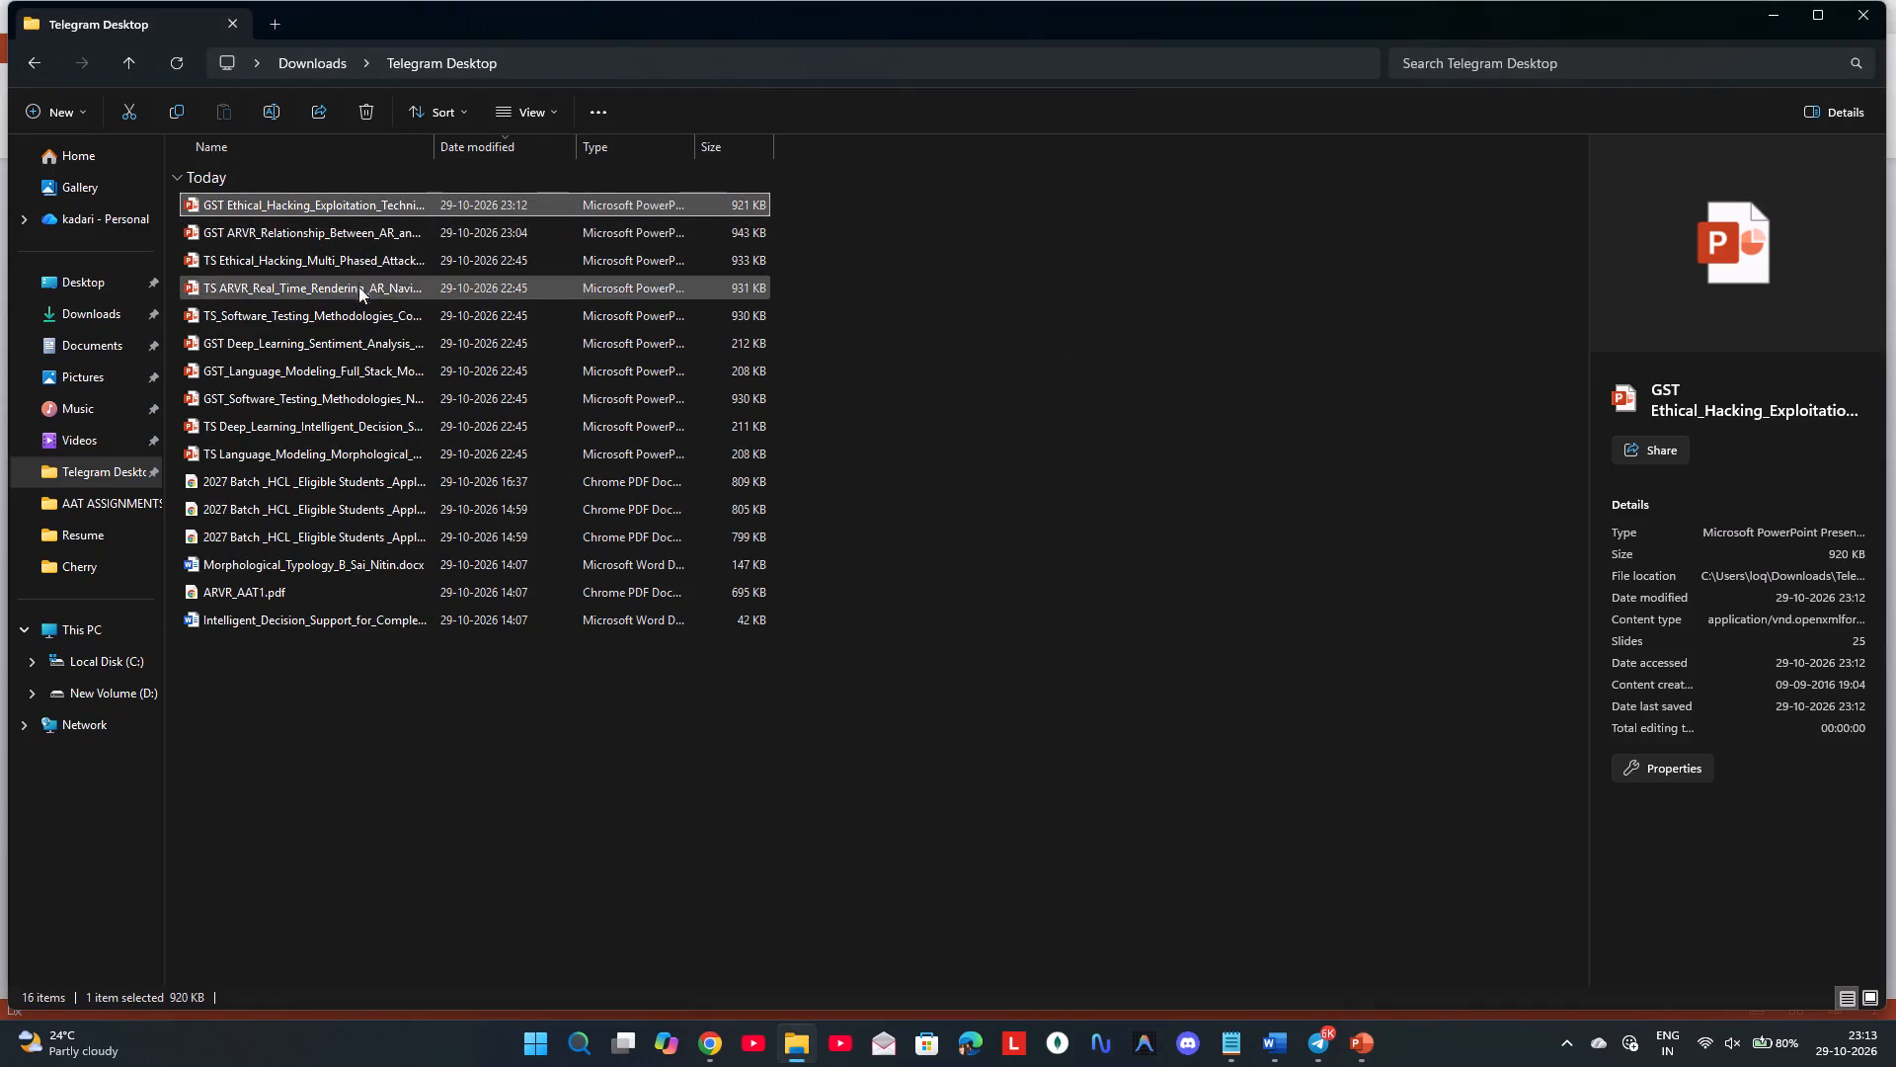
pyautogui.click(343, 339)
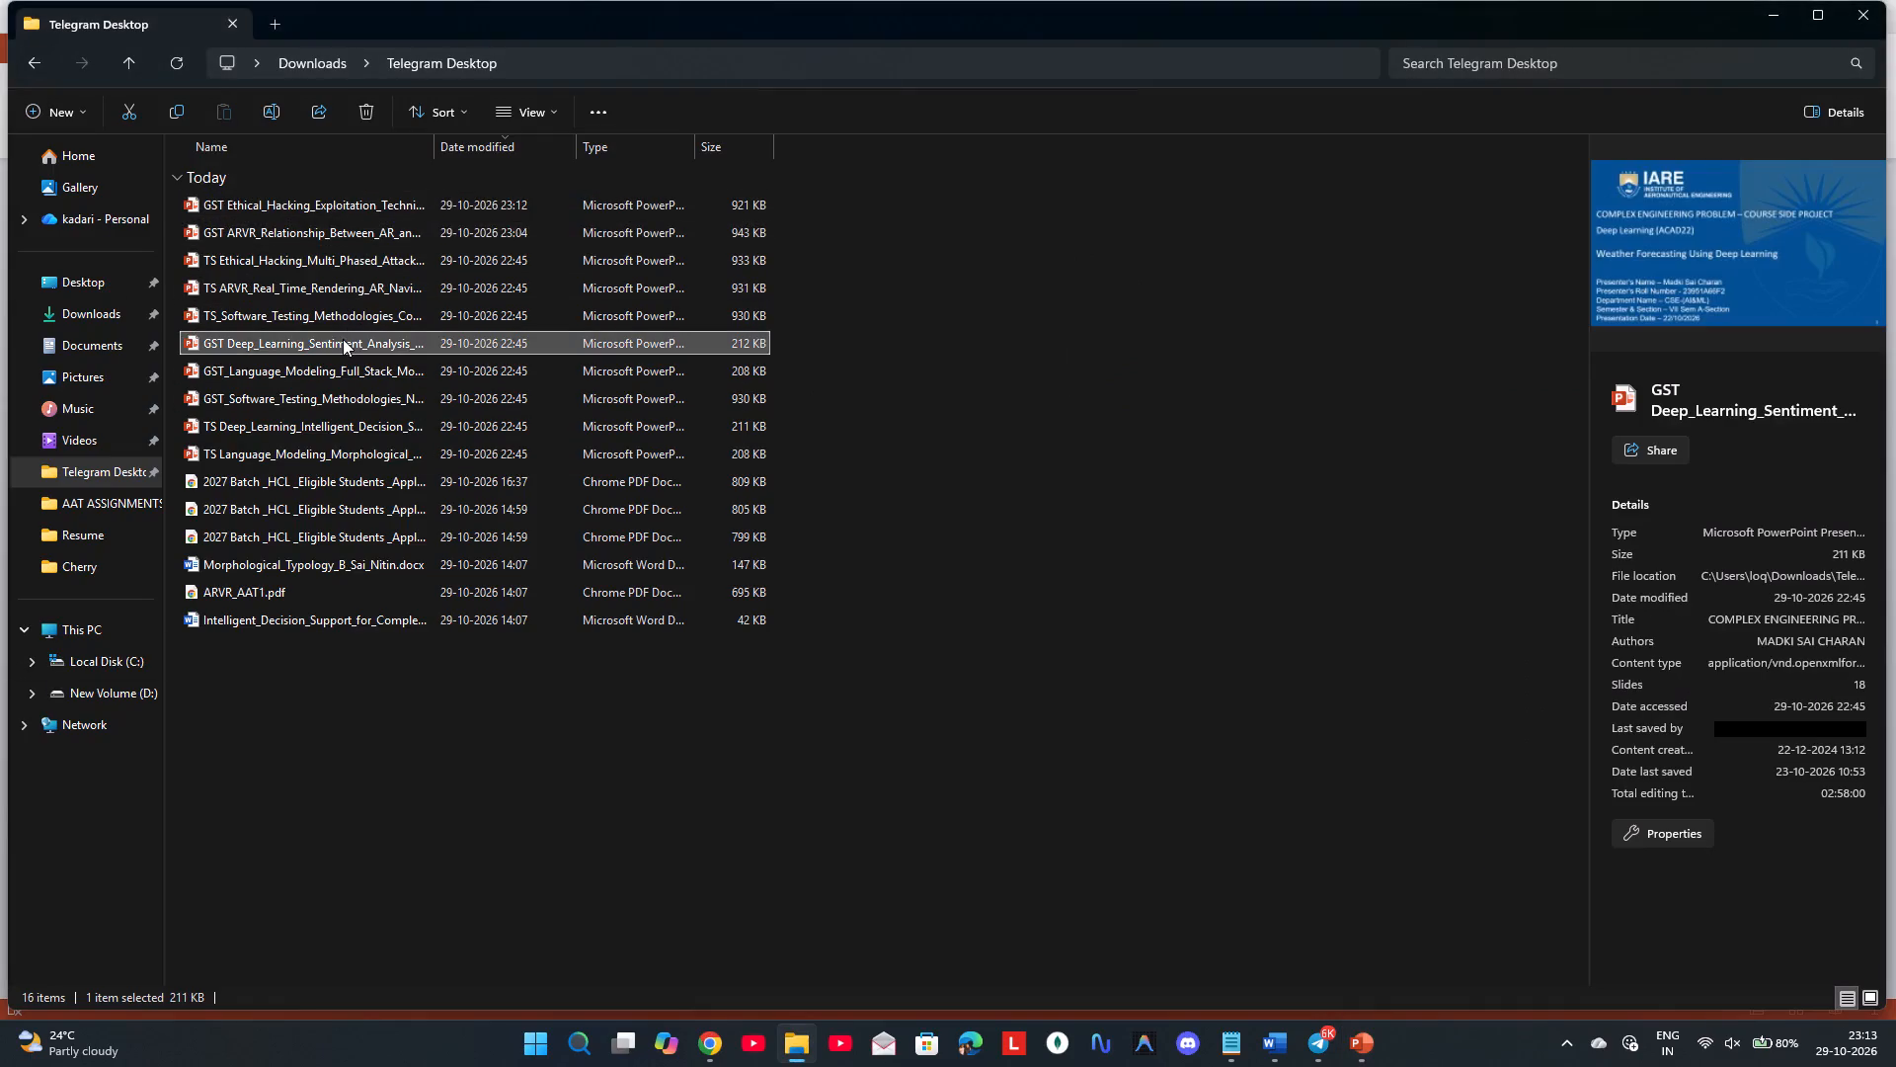
pyautogui.press('Return')
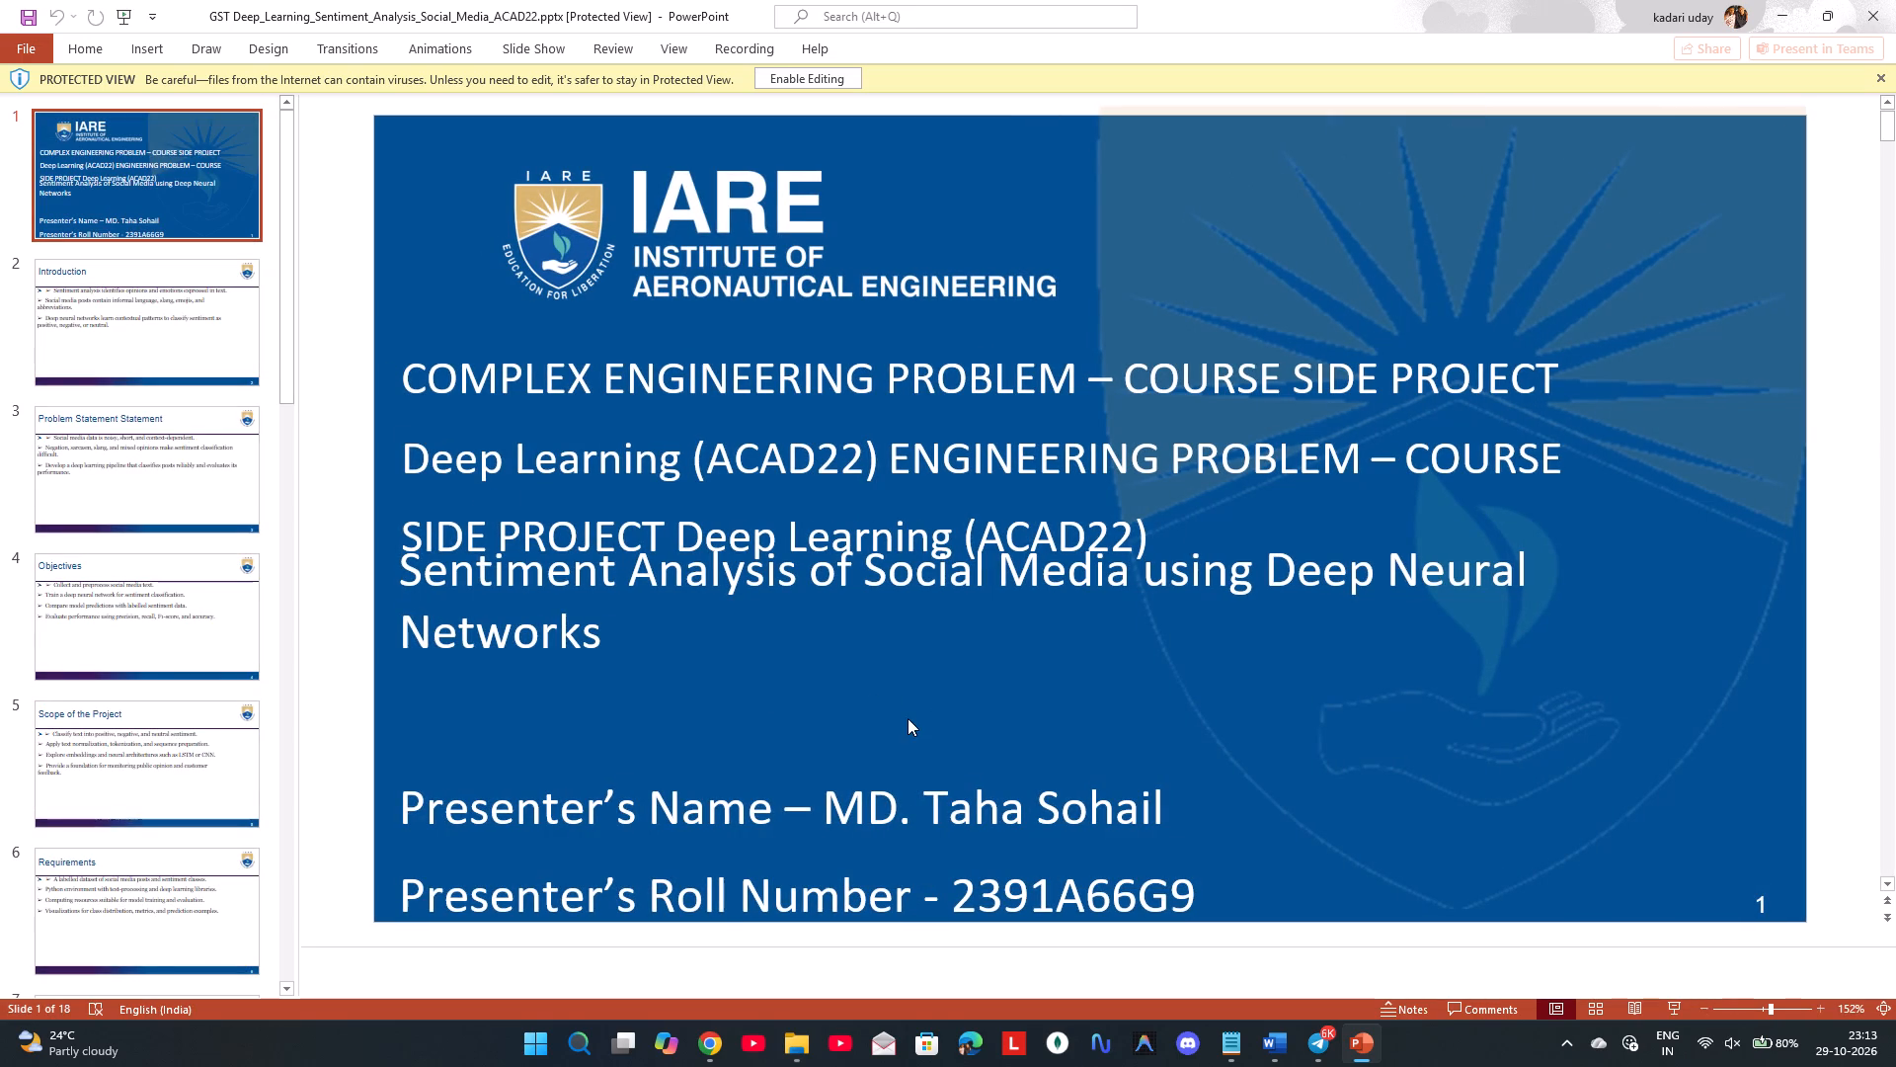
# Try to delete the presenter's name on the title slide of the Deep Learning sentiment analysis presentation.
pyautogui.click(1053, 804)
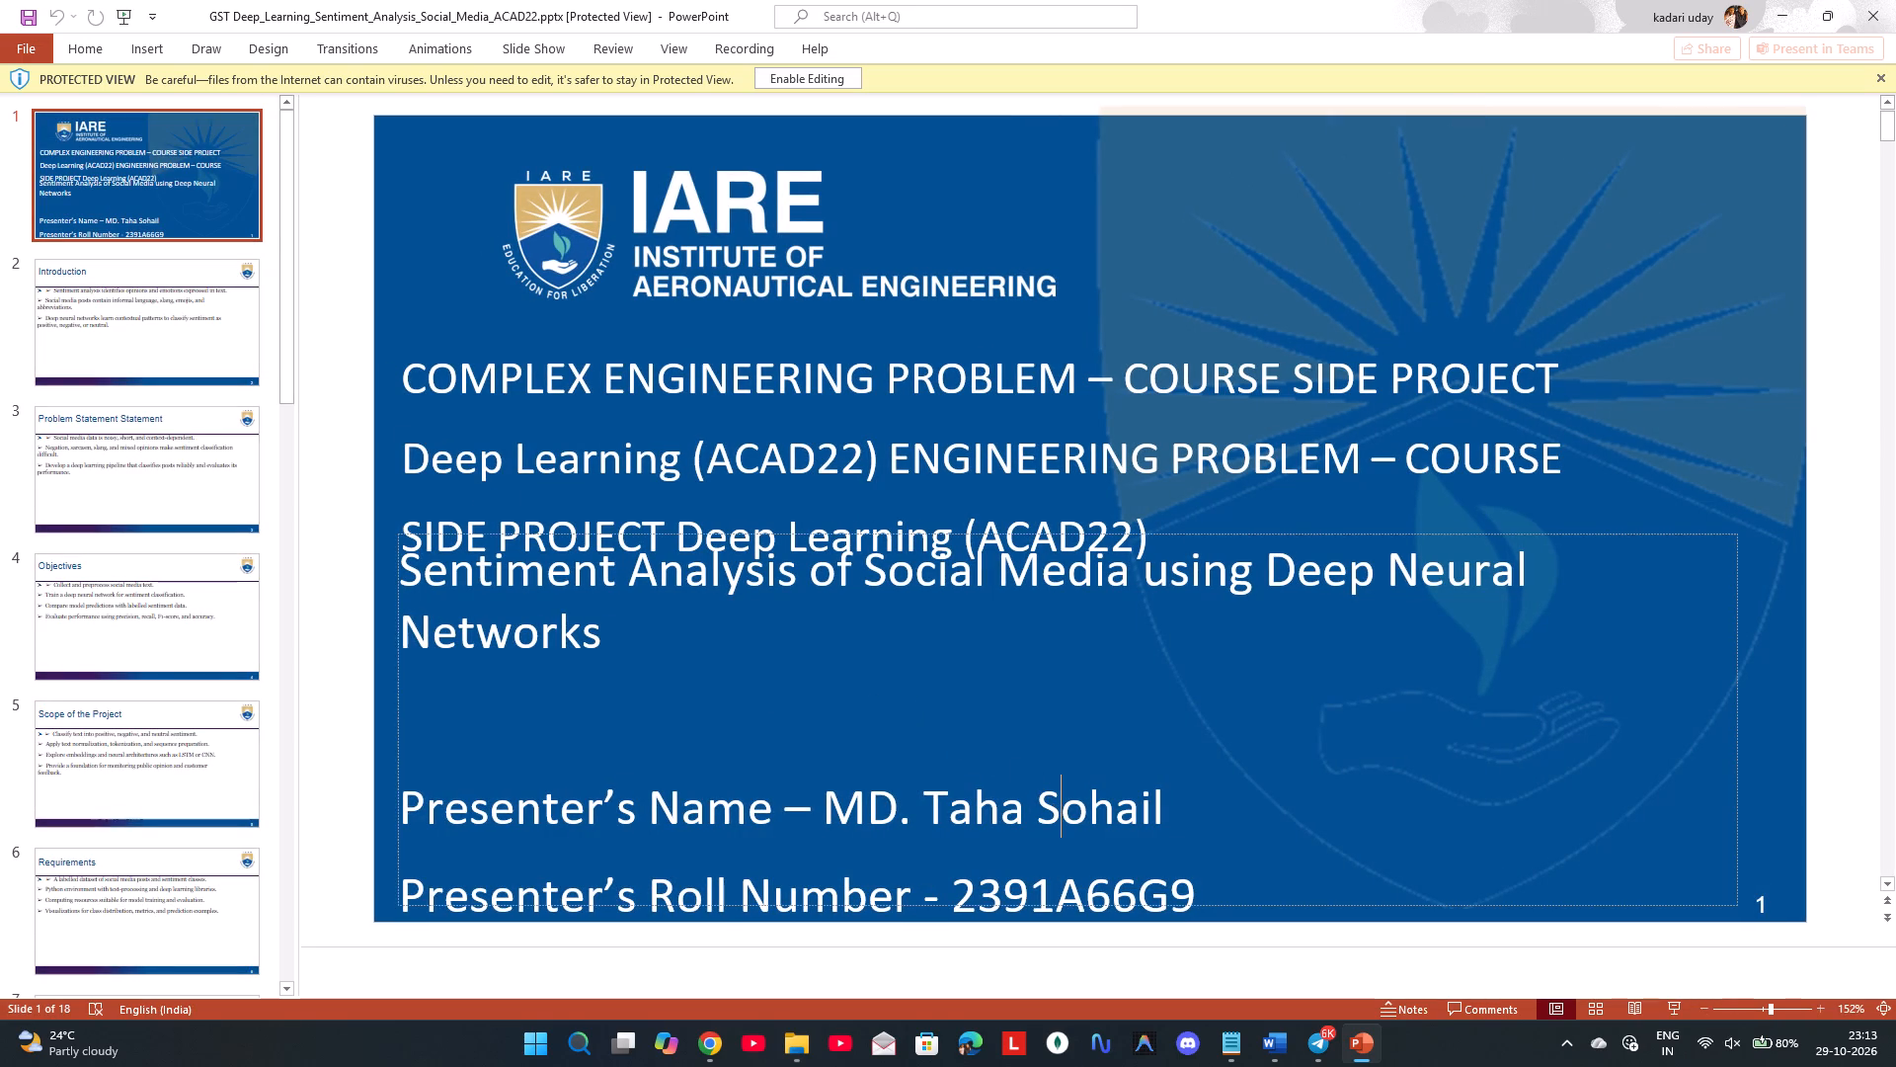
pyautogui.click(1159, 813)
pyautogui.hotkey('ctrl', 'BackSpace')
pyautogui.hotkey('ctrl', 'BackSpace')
# Enable editing for the protected Deep Learning sentiment analysis presentation.
pyautogui.click(808, 79)
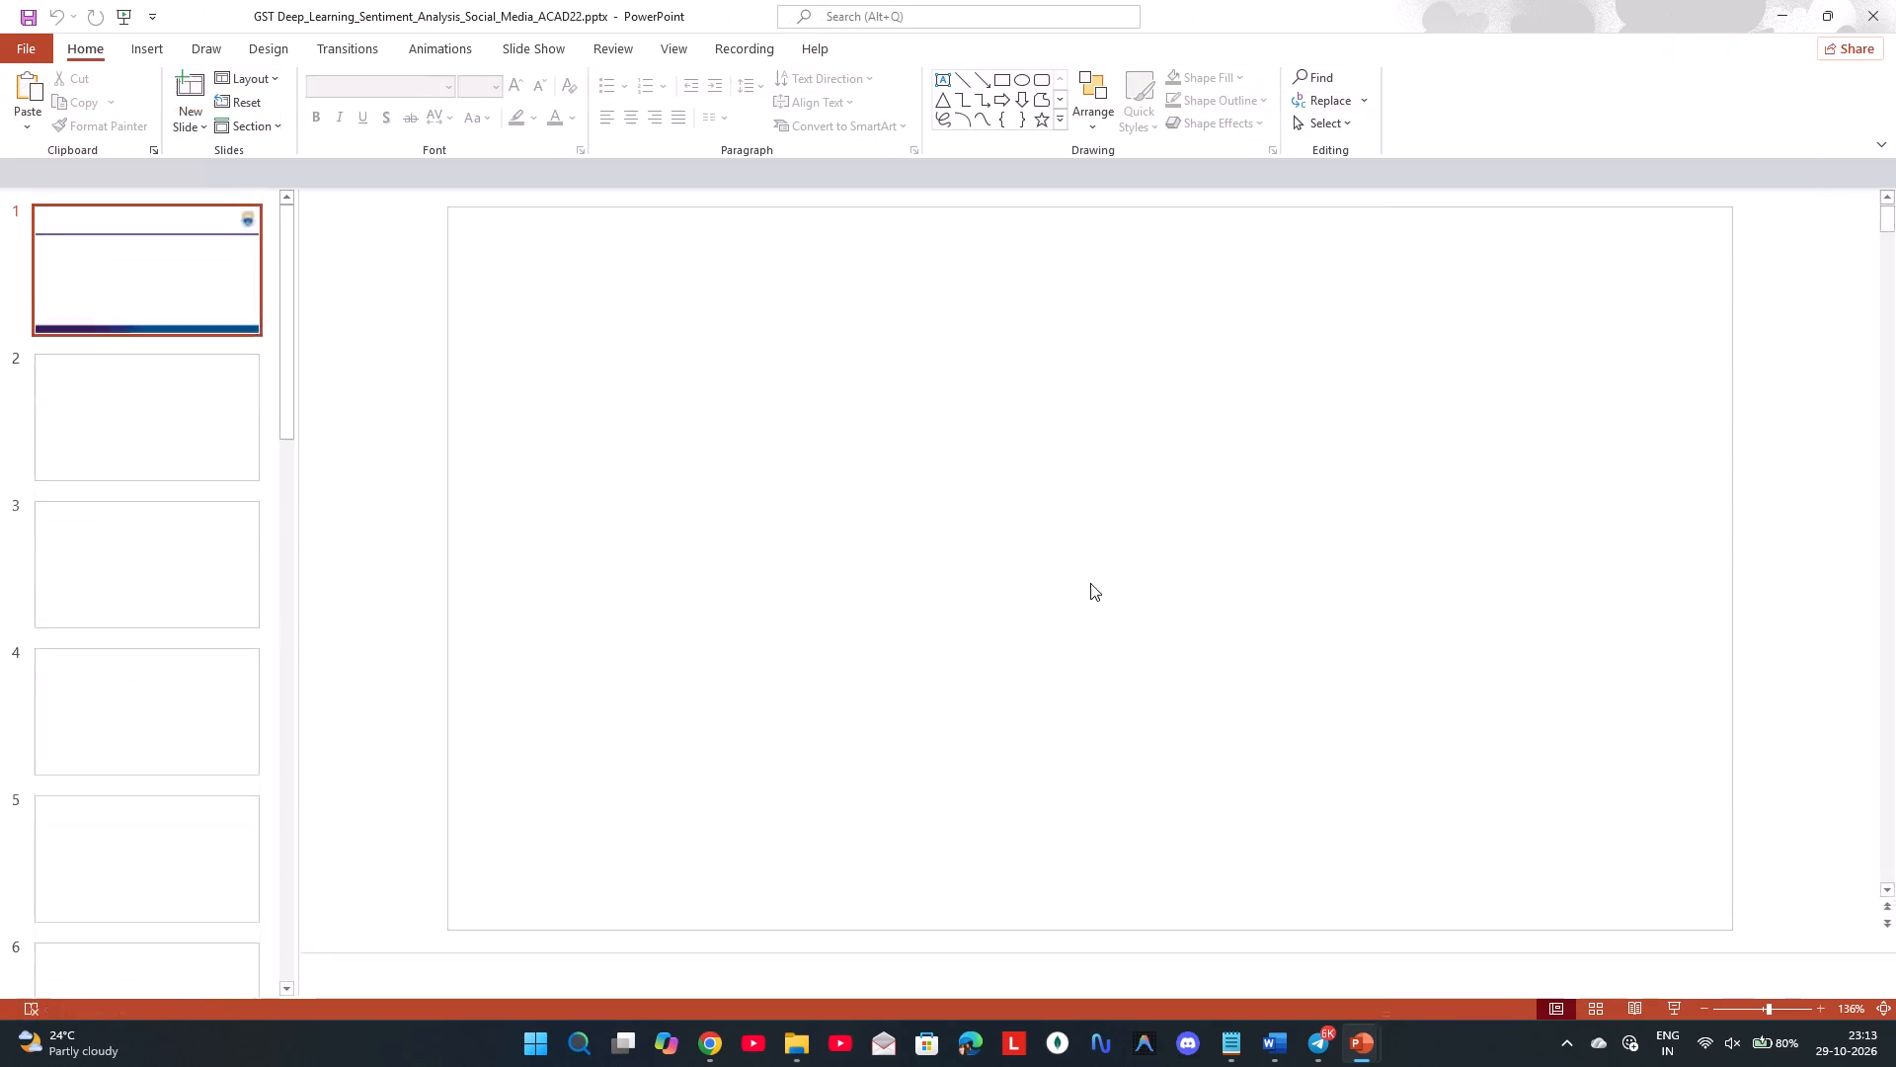
# Replace the presenter's name on the title slide with the presenter named in the Ethical Hacking presentation.
pyautogui.click(1157, 831)
pyautogui.press('BackSpace')
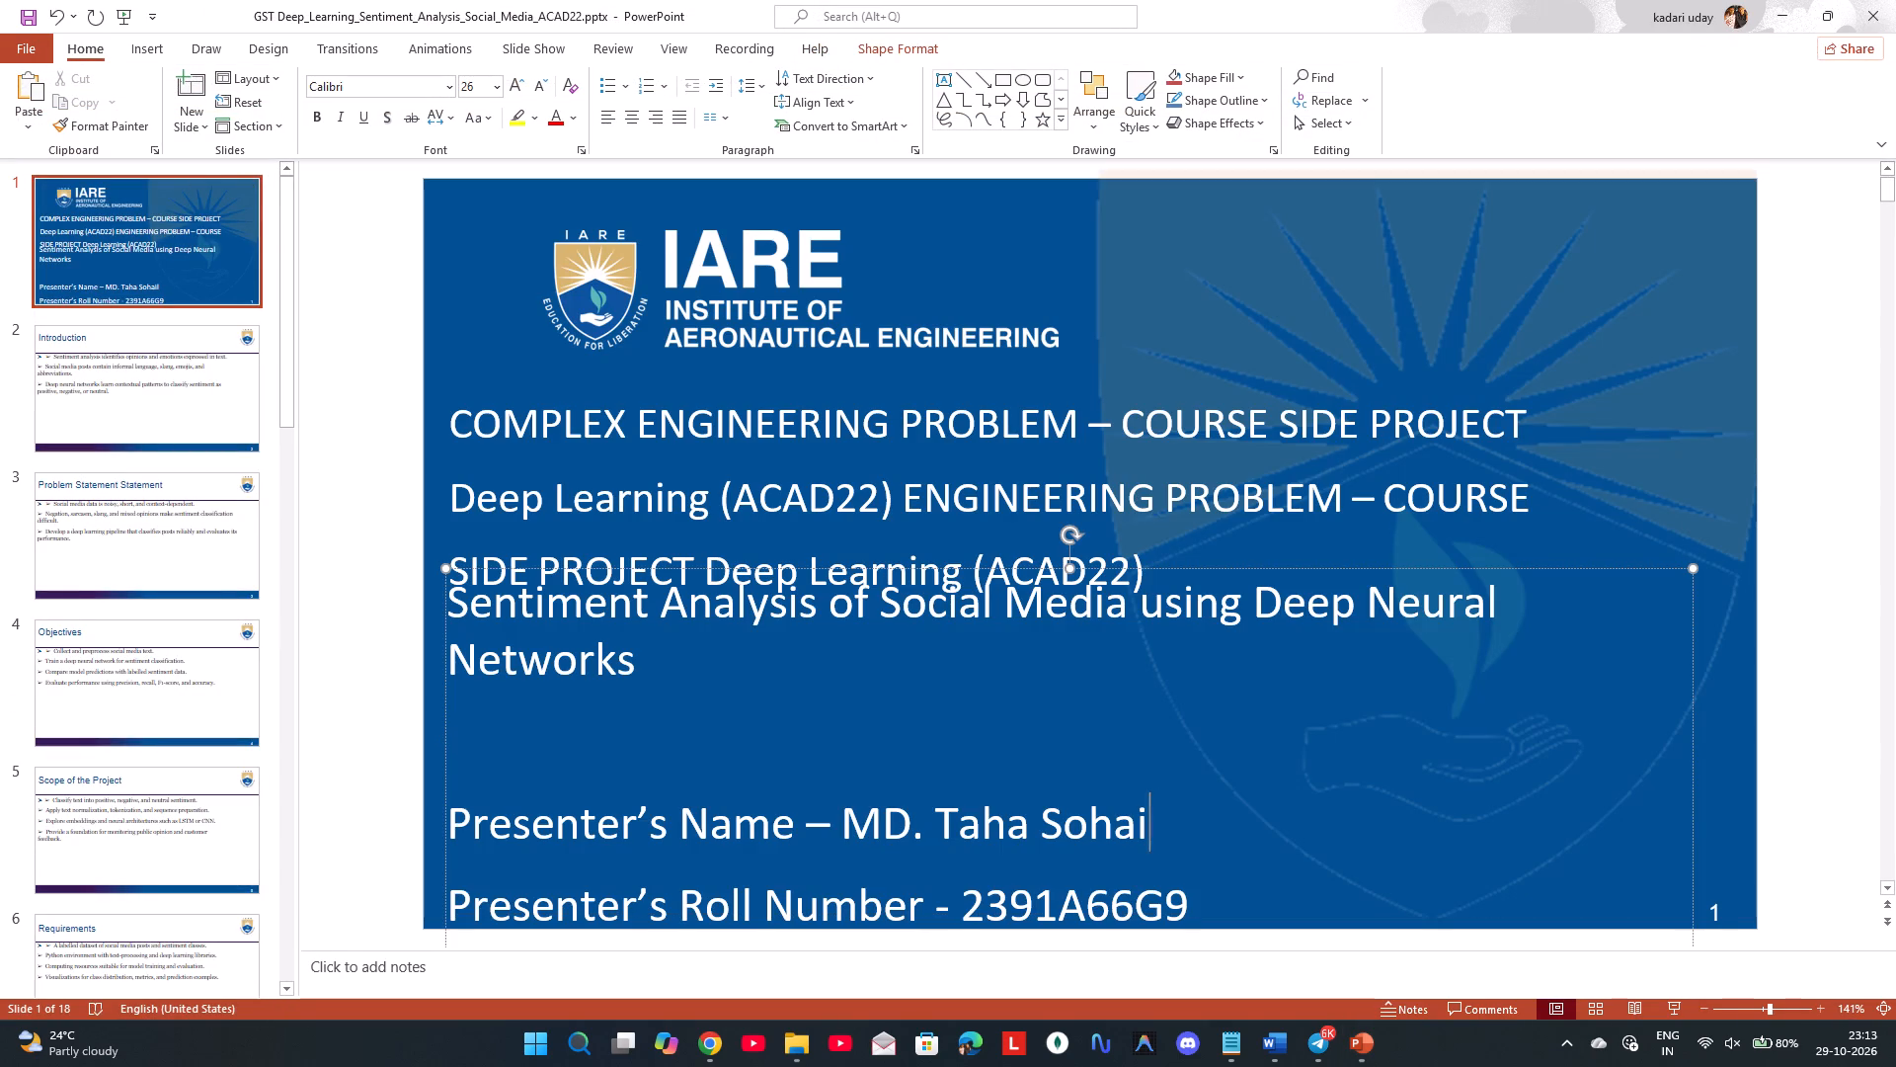
pyautogui.press('BackSpace')
pyautogui.press('BackSpace')
pyautogui.press('BackSpace')
pyautogui.press('BackSpace')
pyautogui.press('BackSpace')
pyautogui.press('BackSpace')
pyautogui.press('BackSpace')
pyautogui.press('BackSpace')
pyautogui.press('BackSpace')
pyautogui.press('BackSpace')
pyautogui.press('BackSpace')
pyautogui.press('BackSpace')
pyautogui.press('BackSpace')
pyautogui.press('BackSpace')
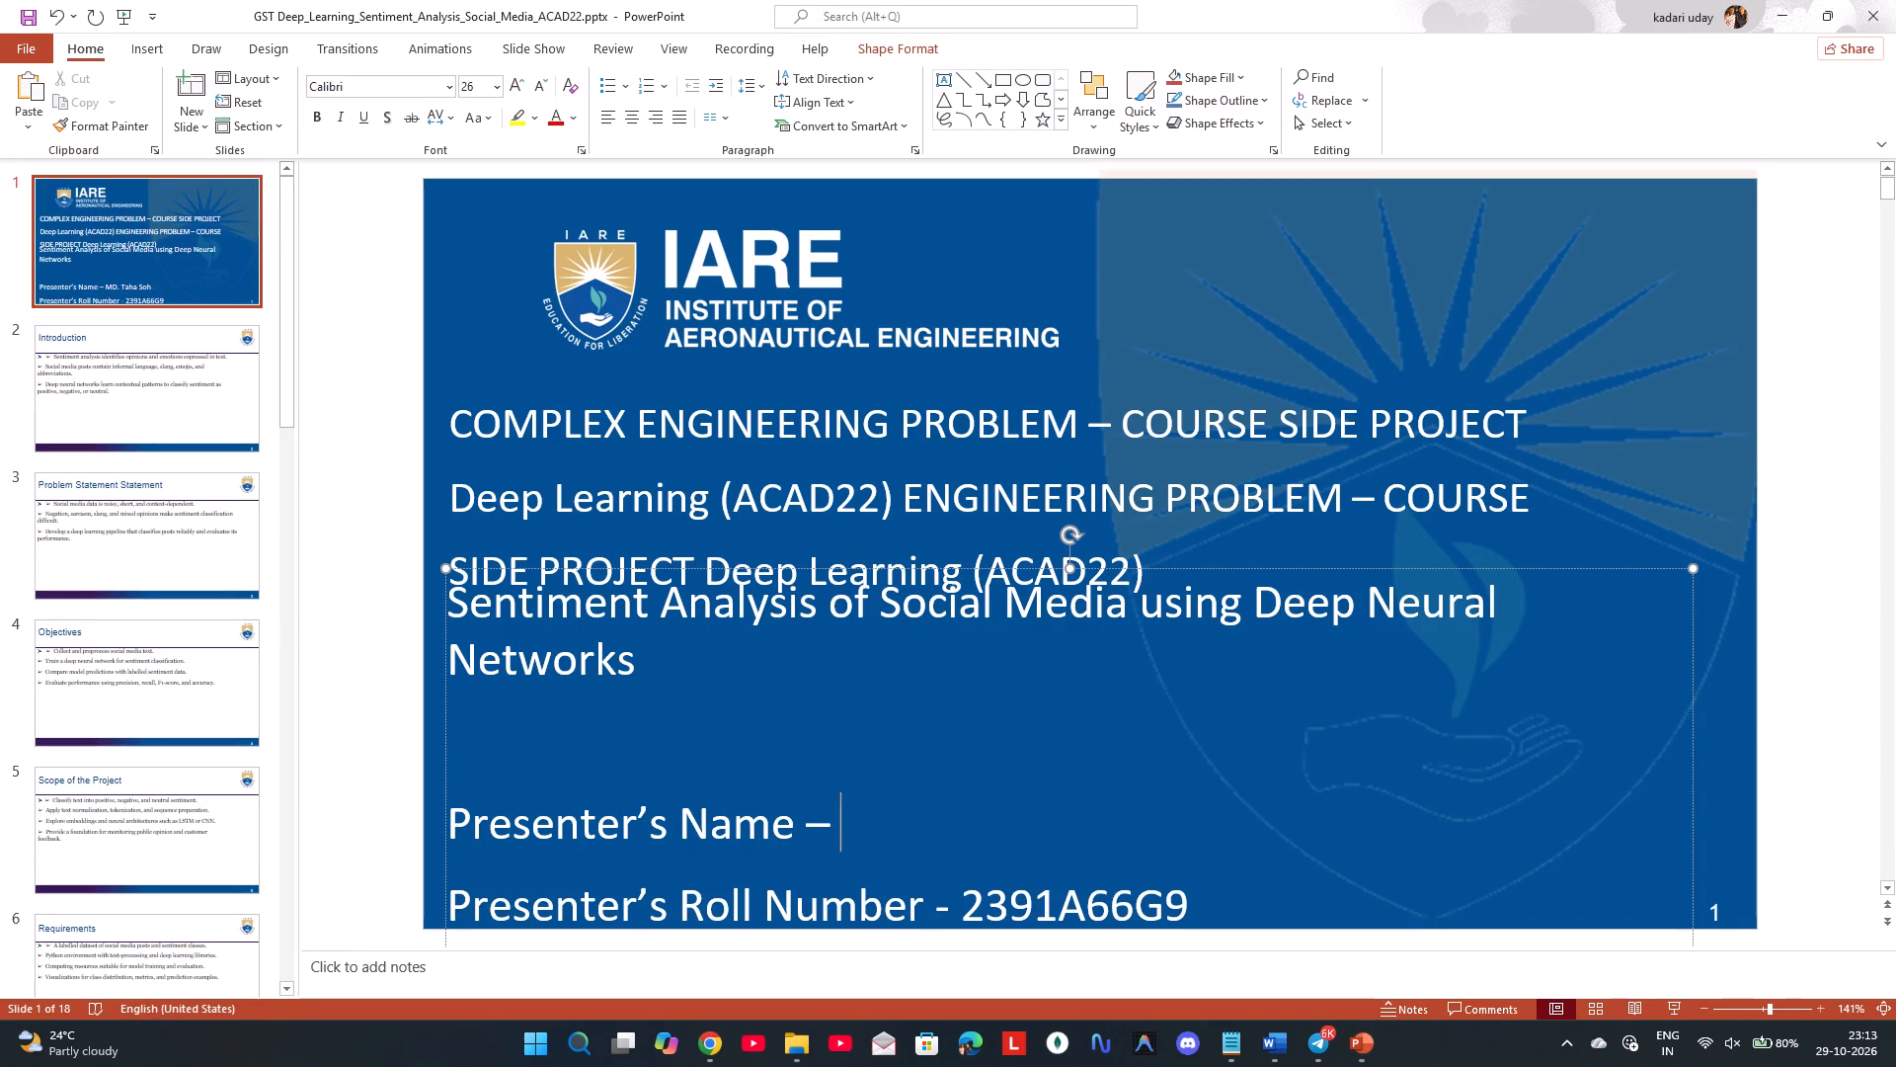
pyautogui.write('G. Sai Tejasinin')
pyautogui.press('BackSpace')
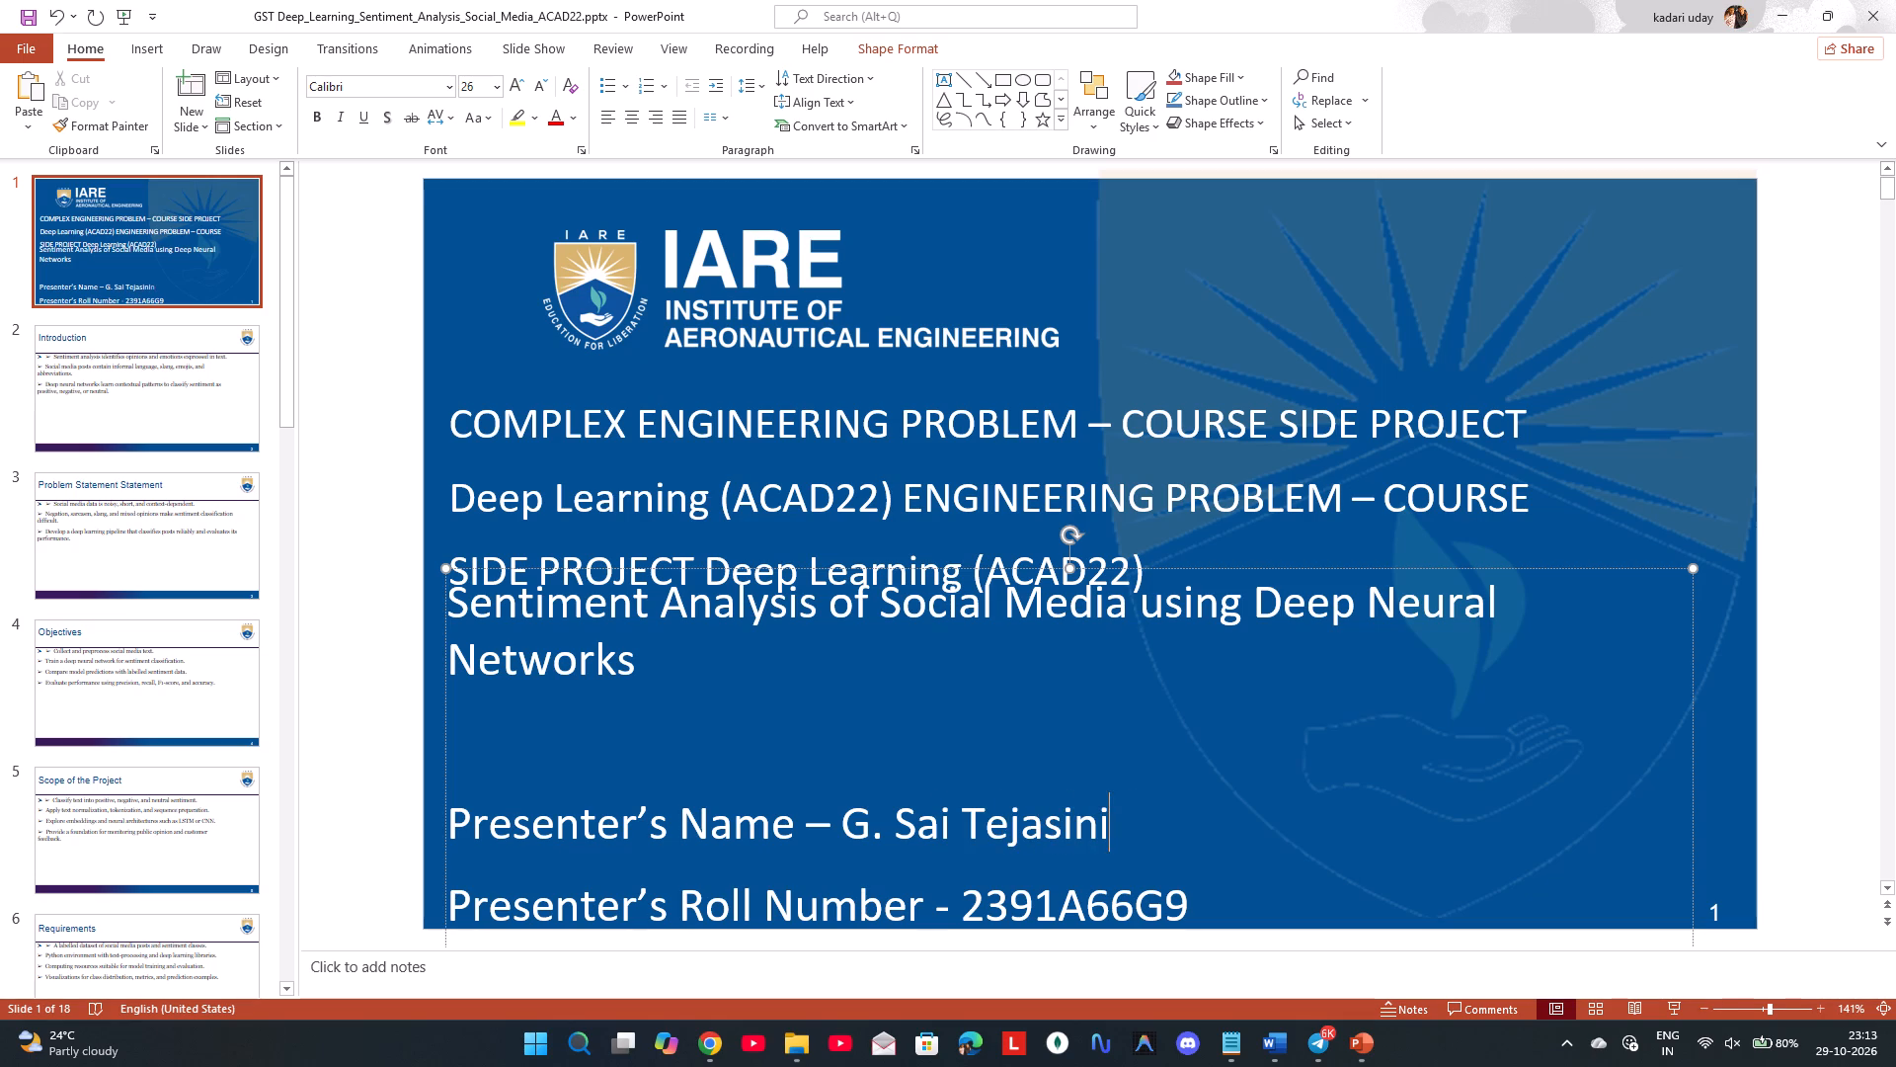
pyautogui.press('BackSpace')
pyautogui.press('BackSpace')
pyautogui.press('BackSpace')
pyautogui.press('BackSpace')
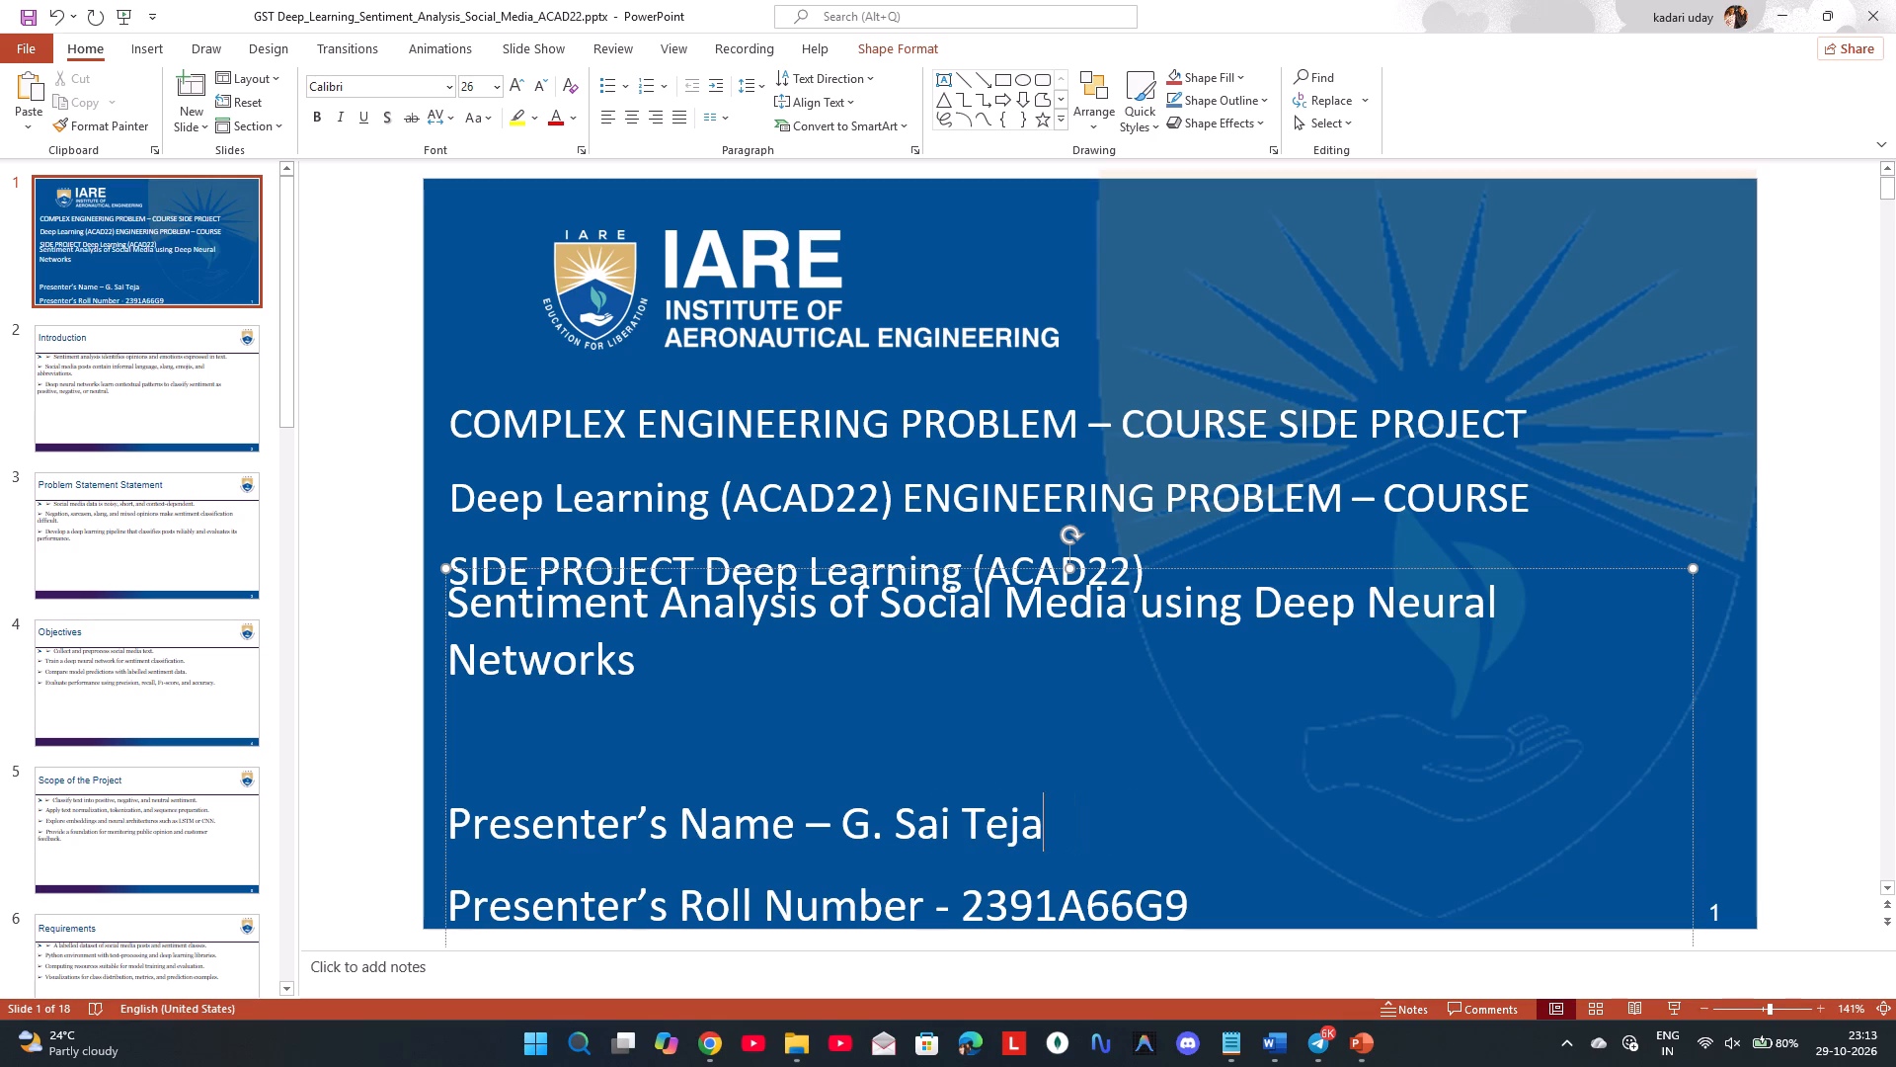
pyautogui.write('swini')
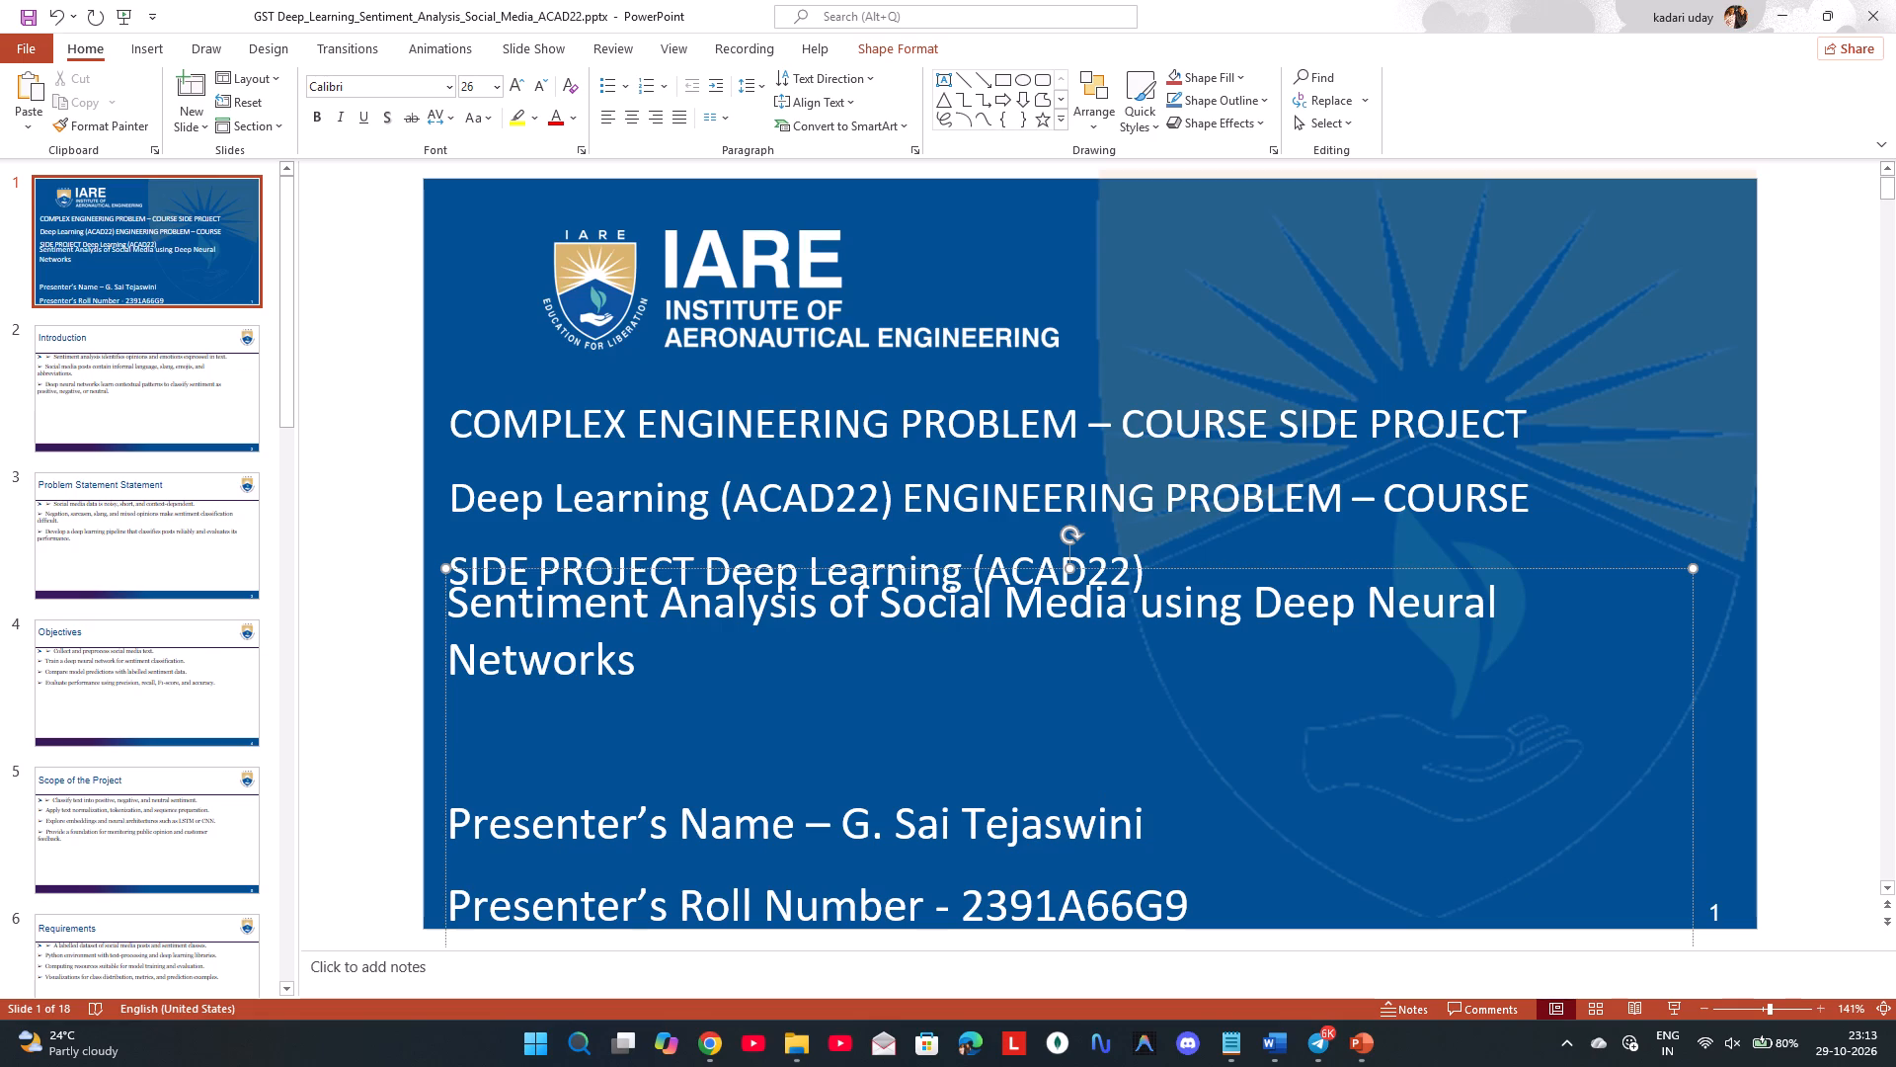
# Change the last digit of the presenter's roll number on the title slide to 4.
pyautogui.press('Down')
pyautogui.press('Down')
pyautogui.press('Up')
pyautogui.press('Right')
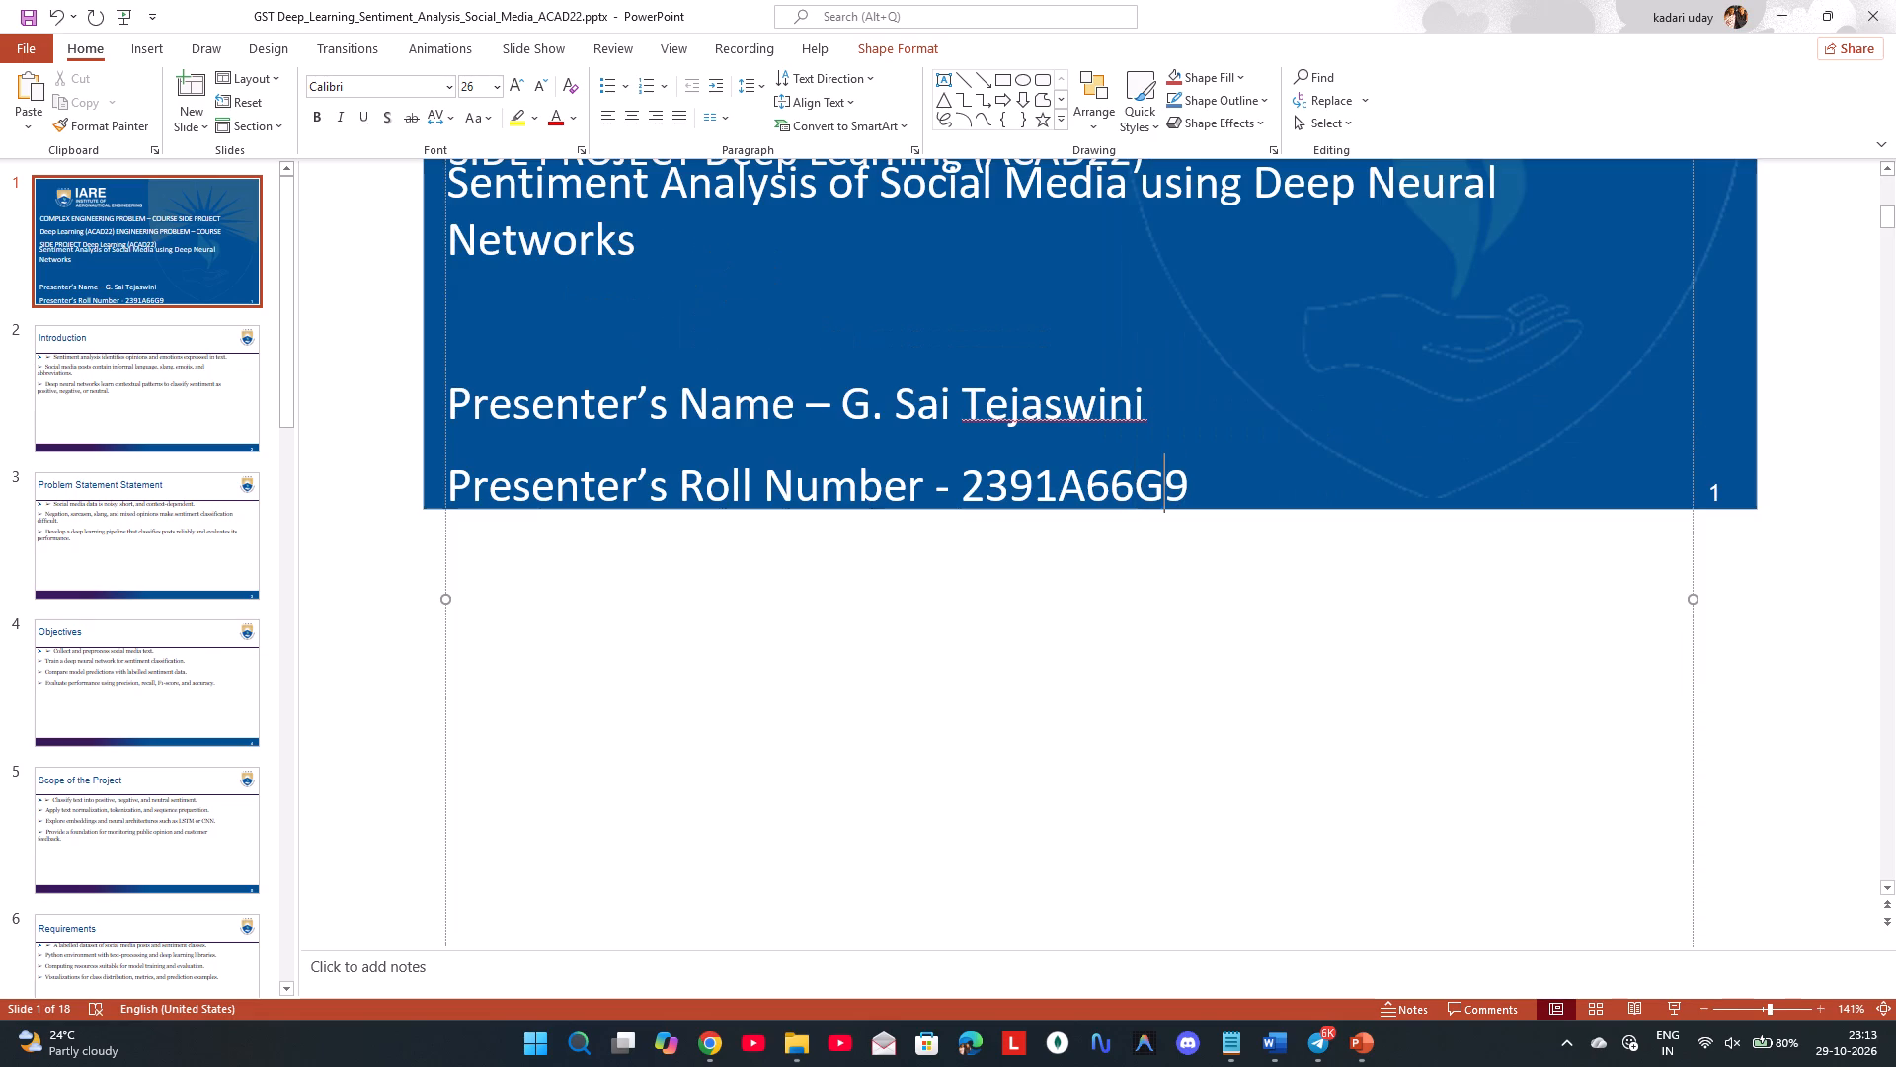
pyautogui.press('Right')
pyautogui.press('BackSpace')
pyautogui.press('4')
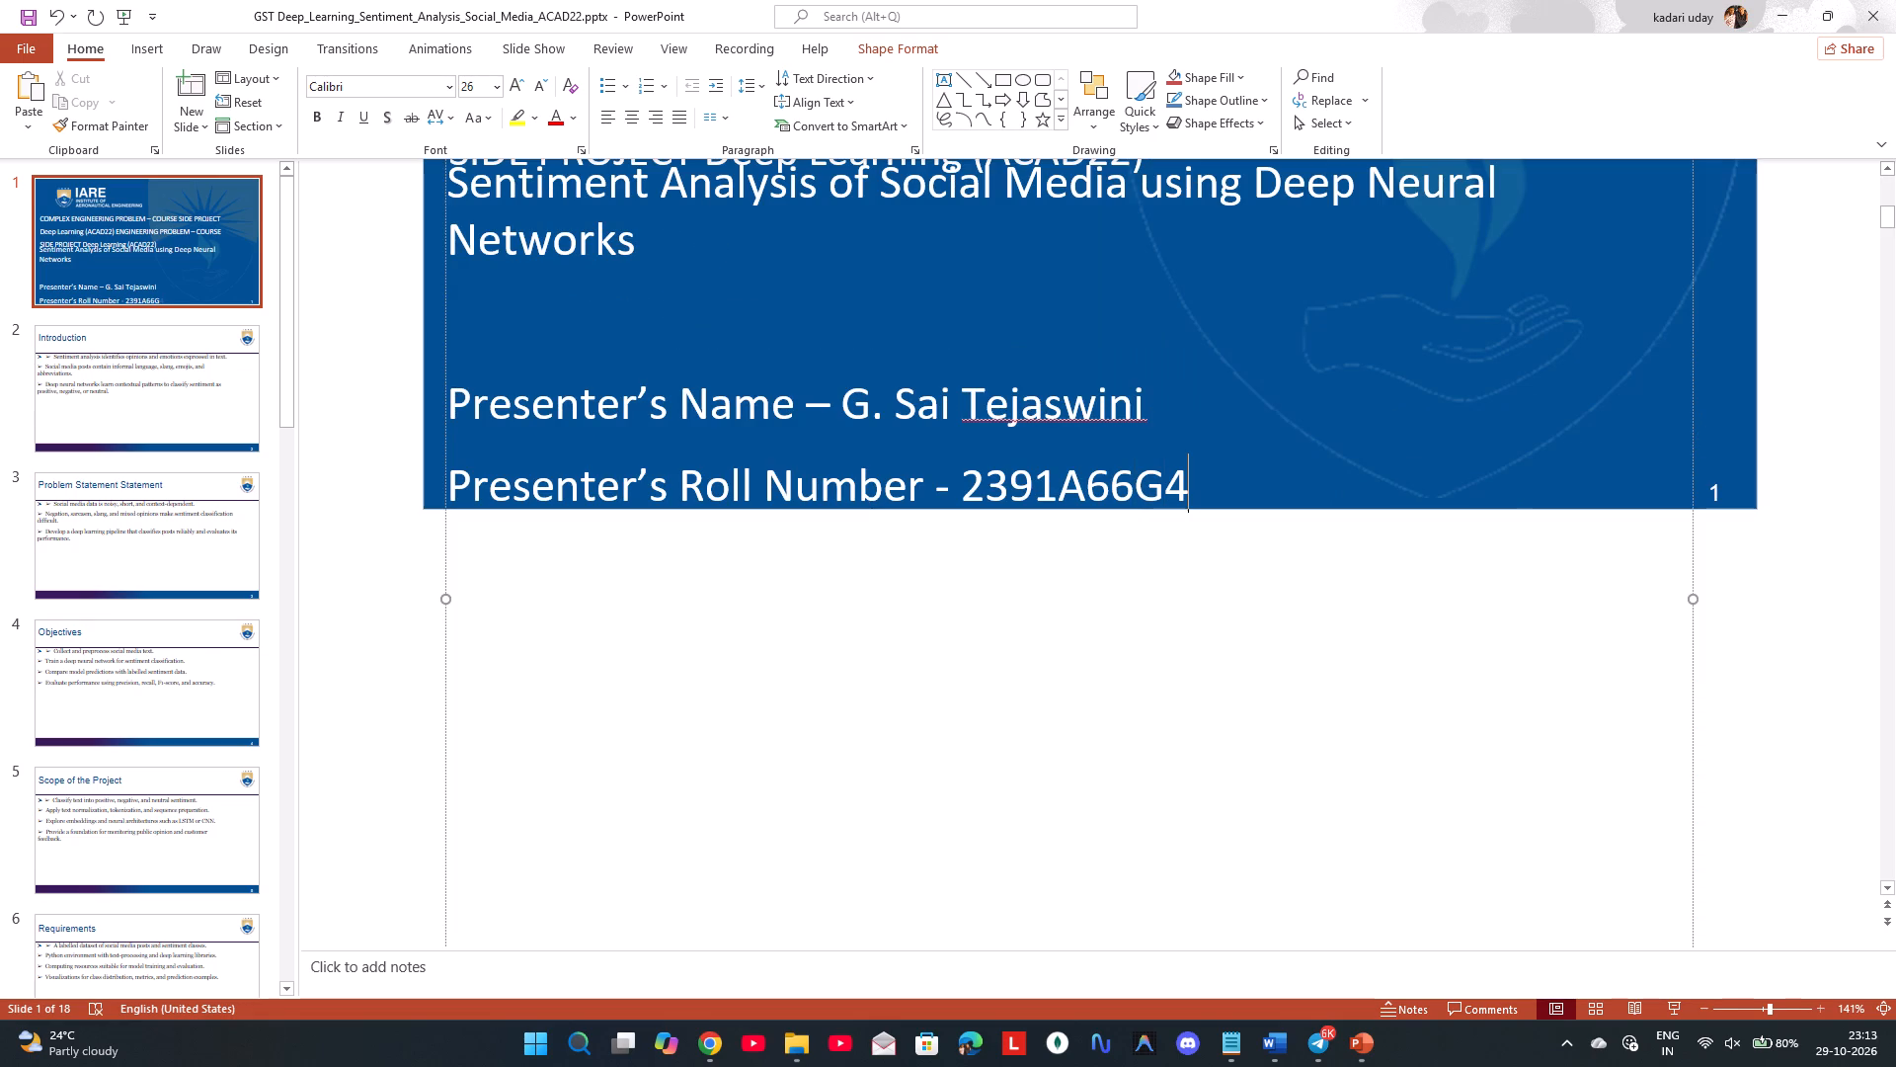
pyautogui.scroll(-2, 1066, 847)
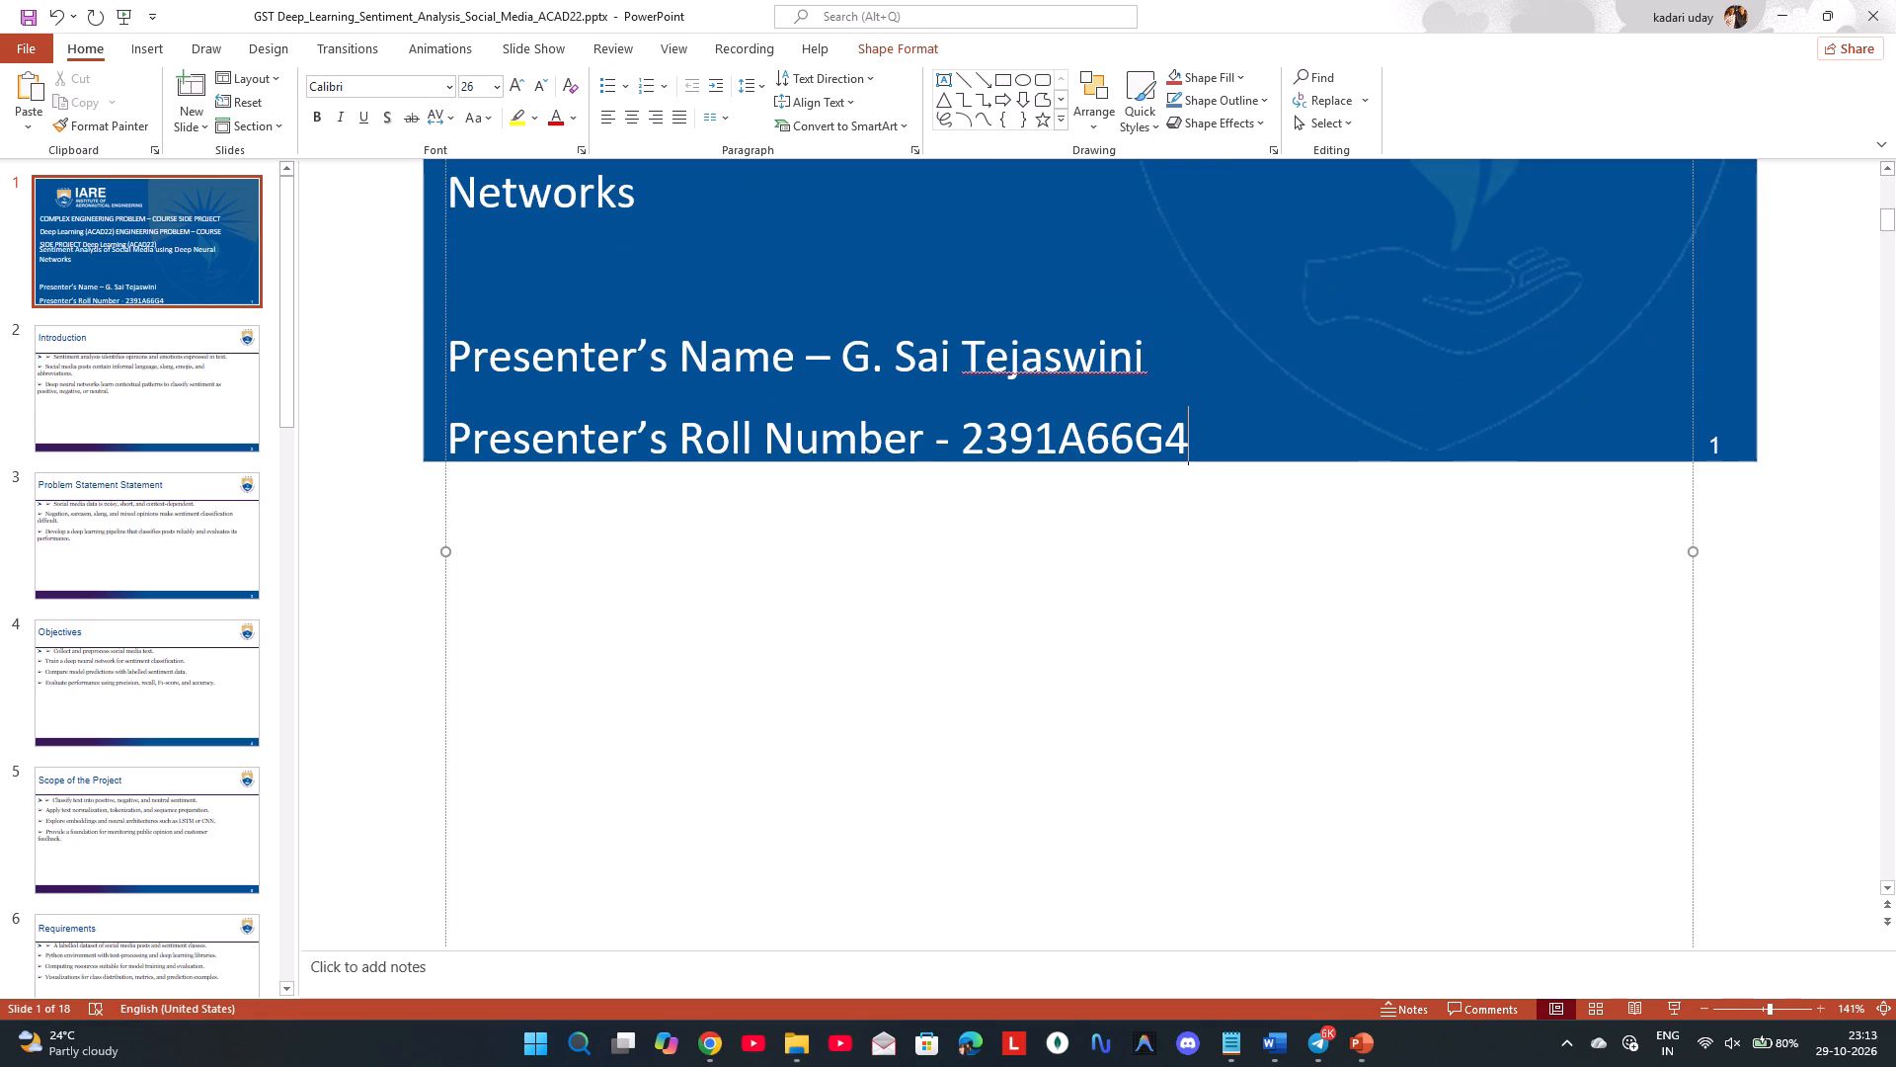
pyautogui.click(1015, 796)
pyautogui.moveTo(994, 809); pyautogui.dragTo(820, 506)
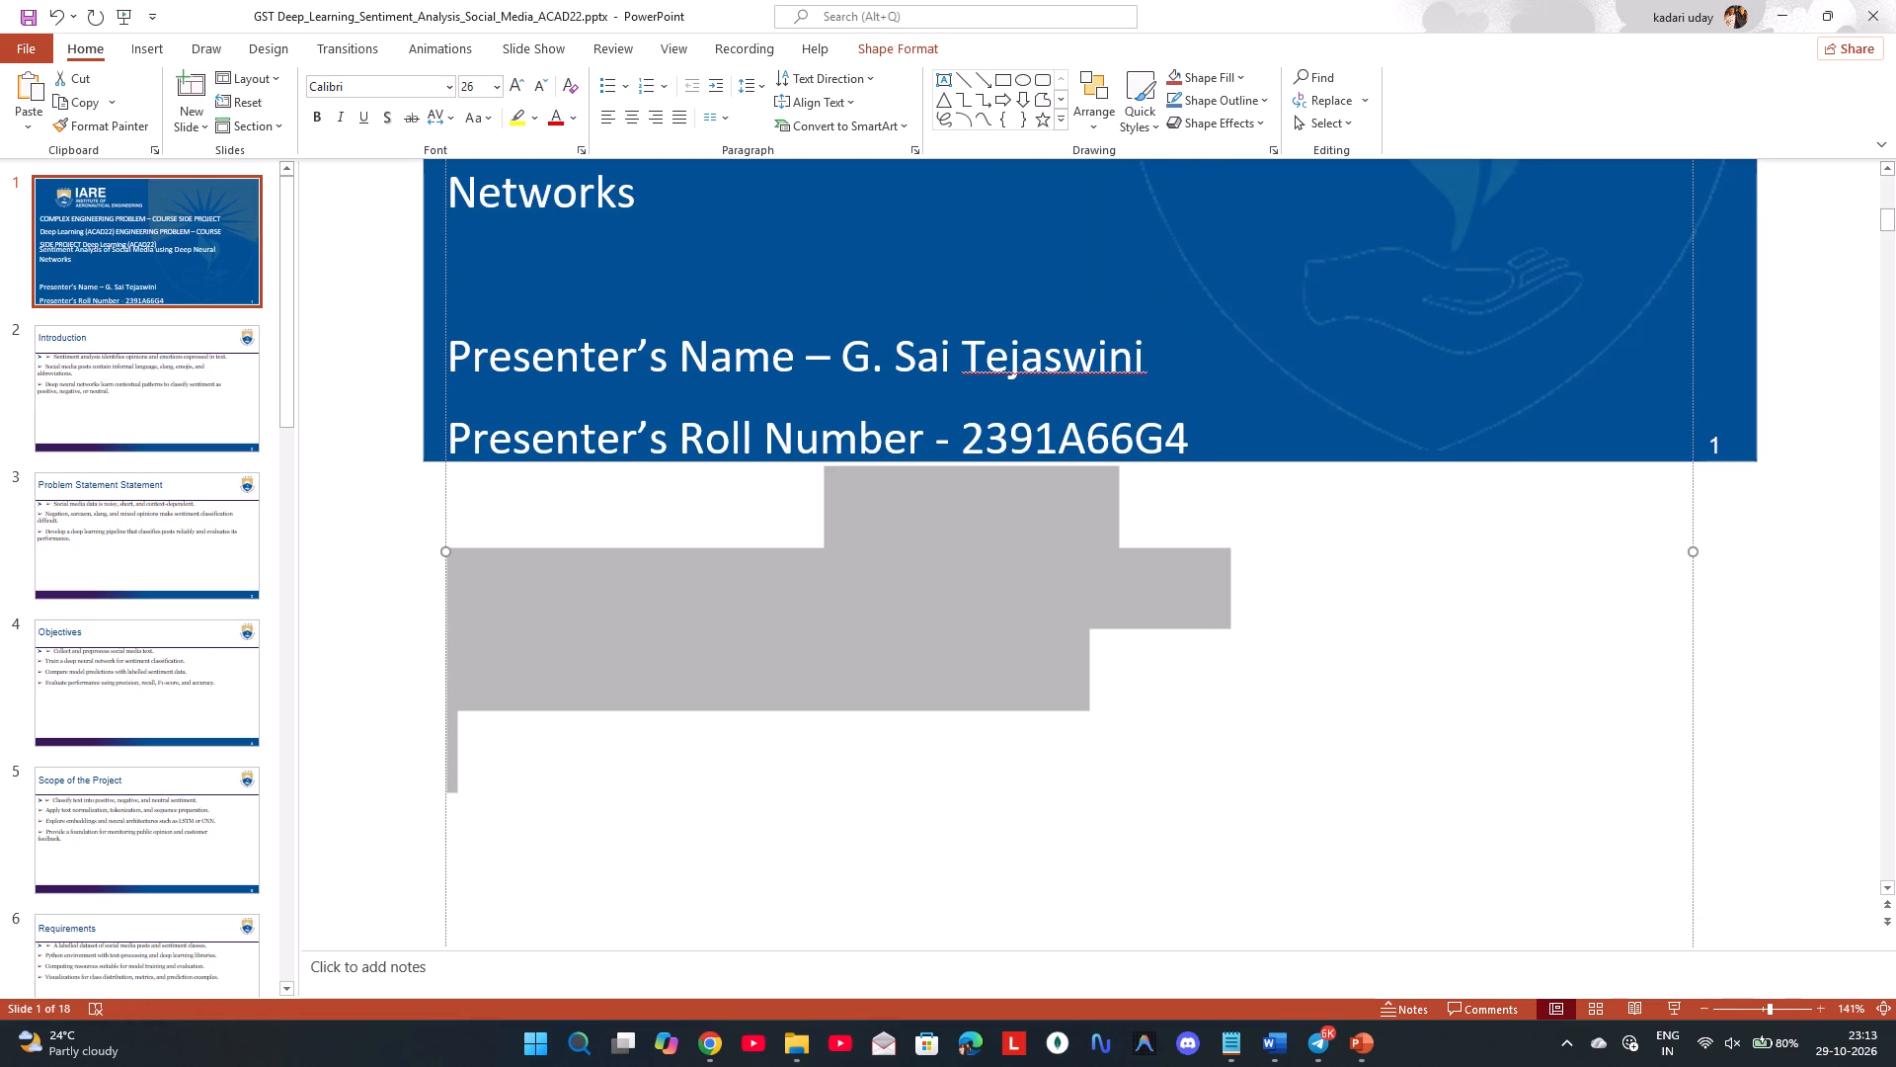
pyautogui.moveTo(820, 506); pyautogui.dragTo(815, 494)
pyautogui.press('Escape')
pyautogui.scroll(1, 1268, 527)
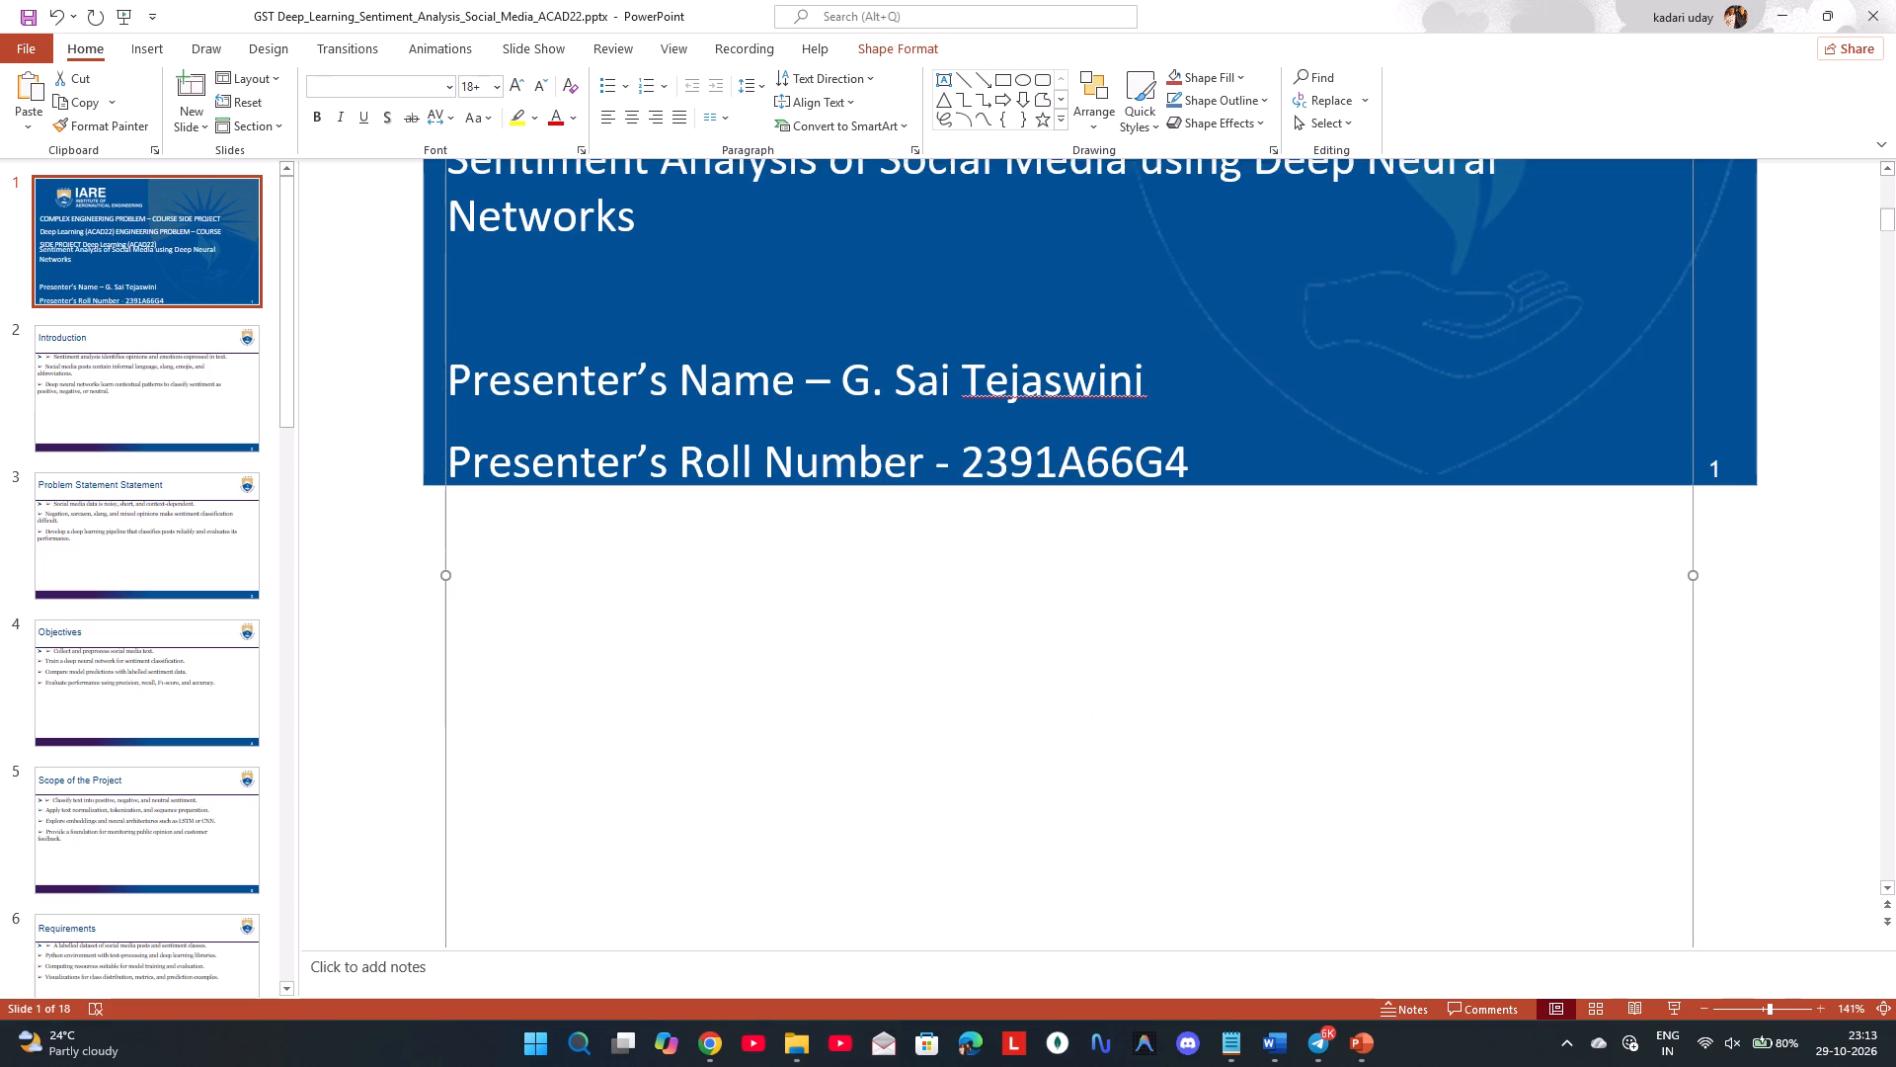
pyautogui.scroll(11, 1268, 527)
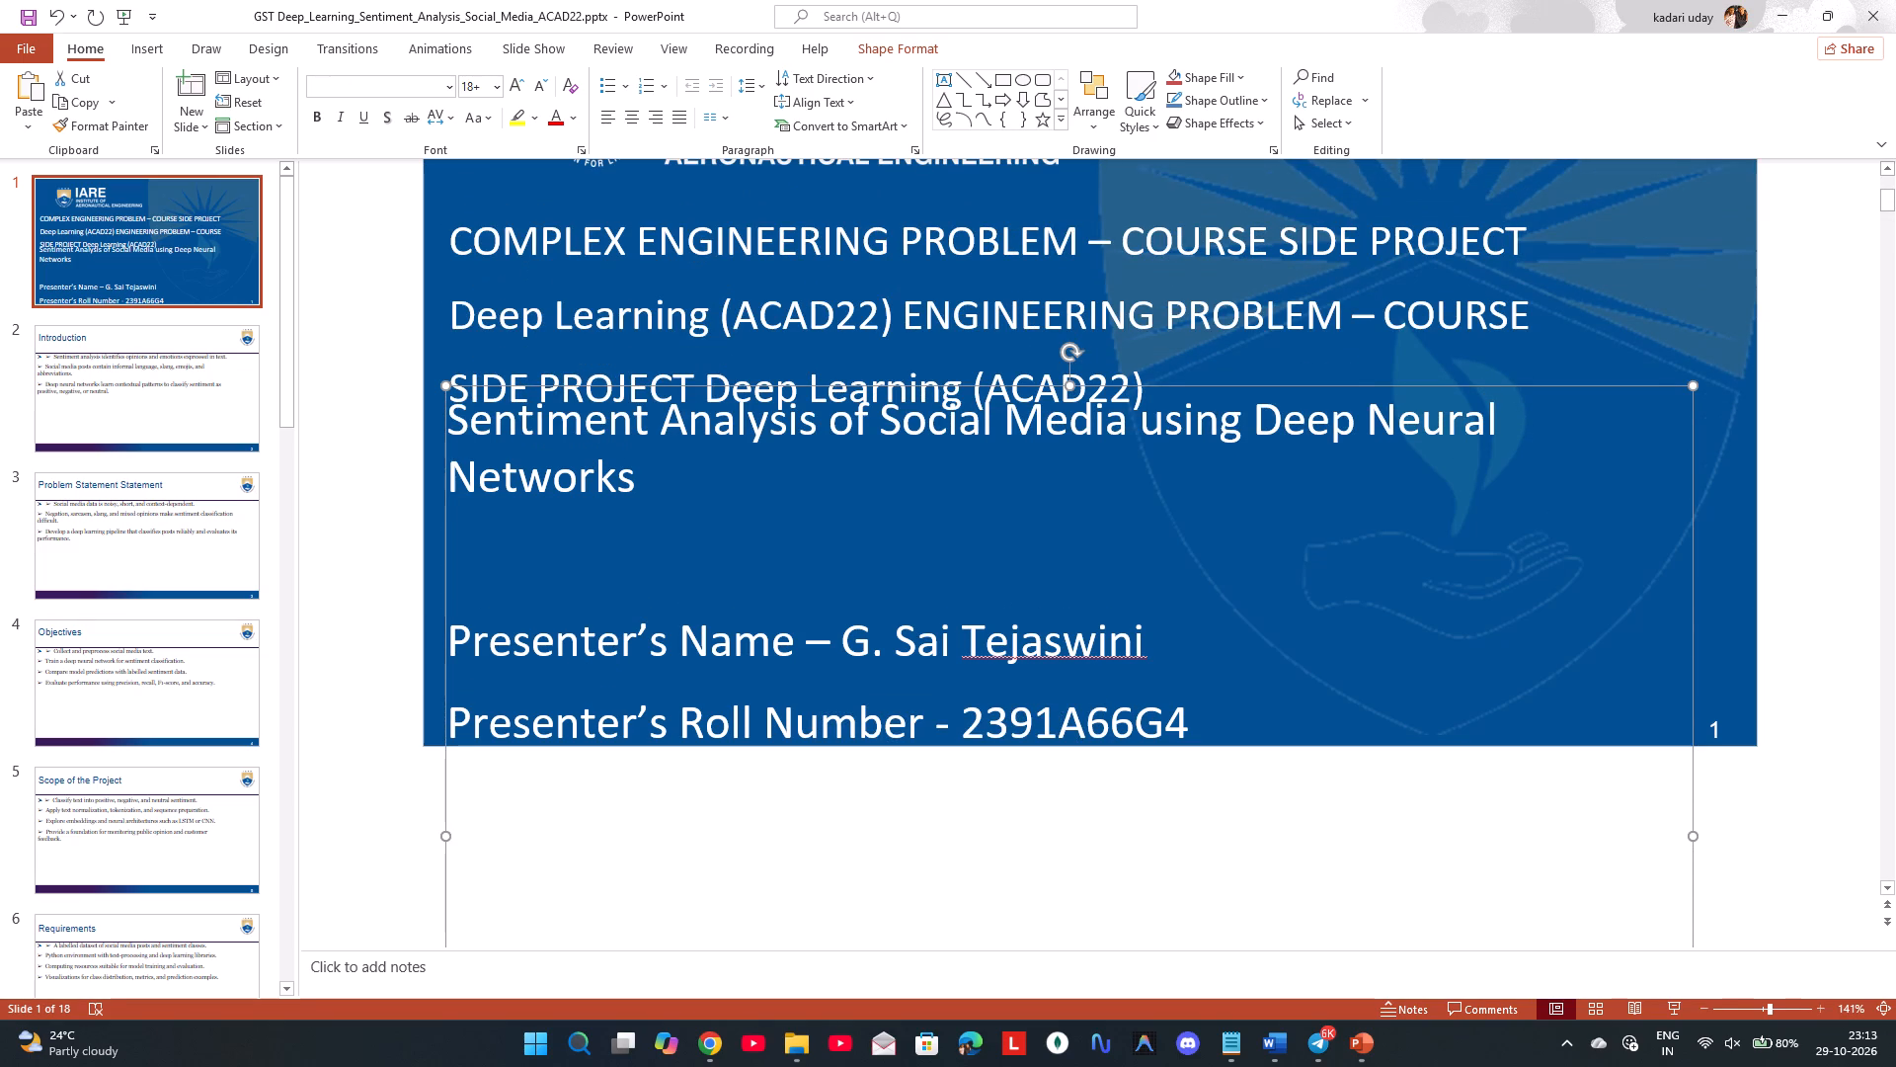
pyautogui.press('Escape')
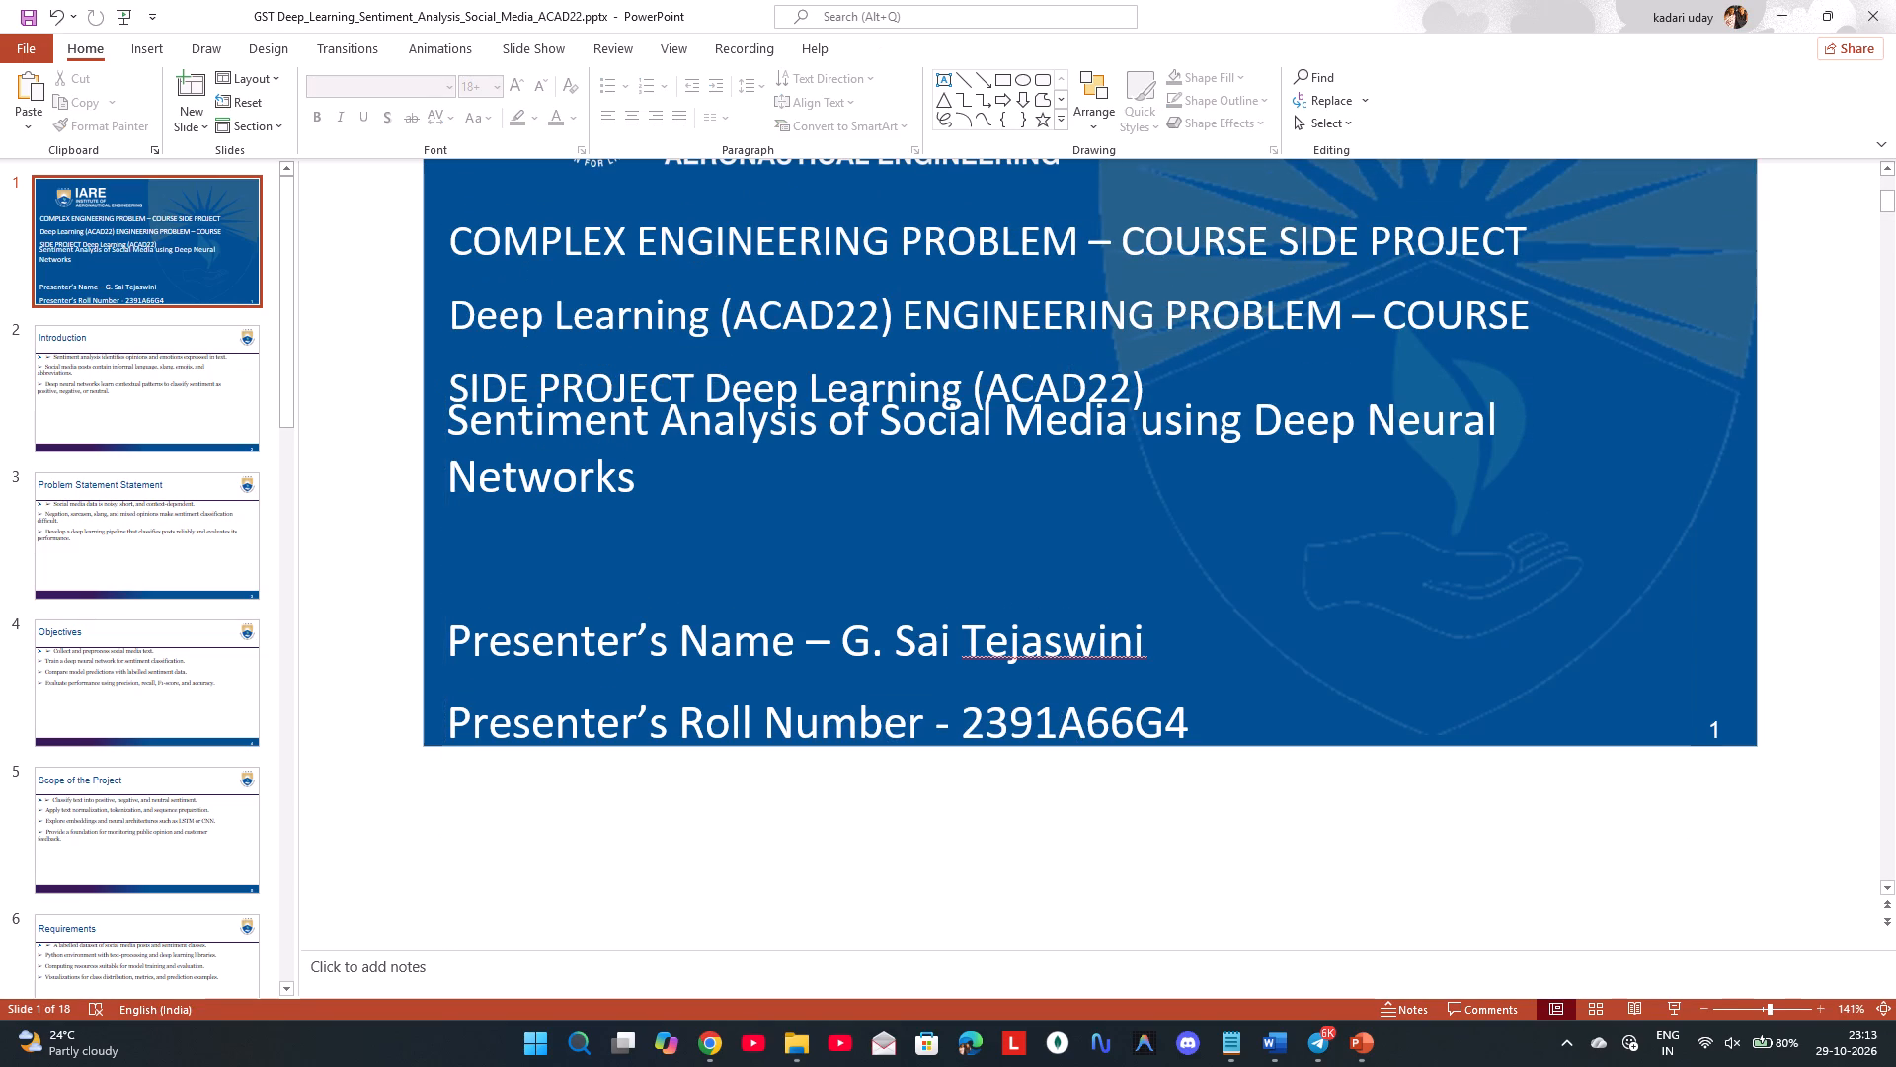
# Move the project title and presenter details text box up until its department, semester and date lines fit on the title slide.
pyautogui.click(1109, 514)
pyautogui.press('Escape')
pyautogui.press('Up')
pyautogui.press('Up')
pyautogui.press('Up')
pyautogui.press('Up')
pyautogui.press('Up')
pyautogui.press('Up')
pyautogui.press('Up')
pyautogui.press('Up')
pyautogui.press('Up')
pyautogui.press('Up')
pyautogui.press('Up')
pyautogui.press('Up')
pyautogui.press('Up')
pyautogui.press('Up')
pyautogui.press('Up')
pyautogui.press('Up')
pyautogui.press('Up')
pyautogui.press('Up')
pyautogui.press('Up')
pyautogui.press('Up')
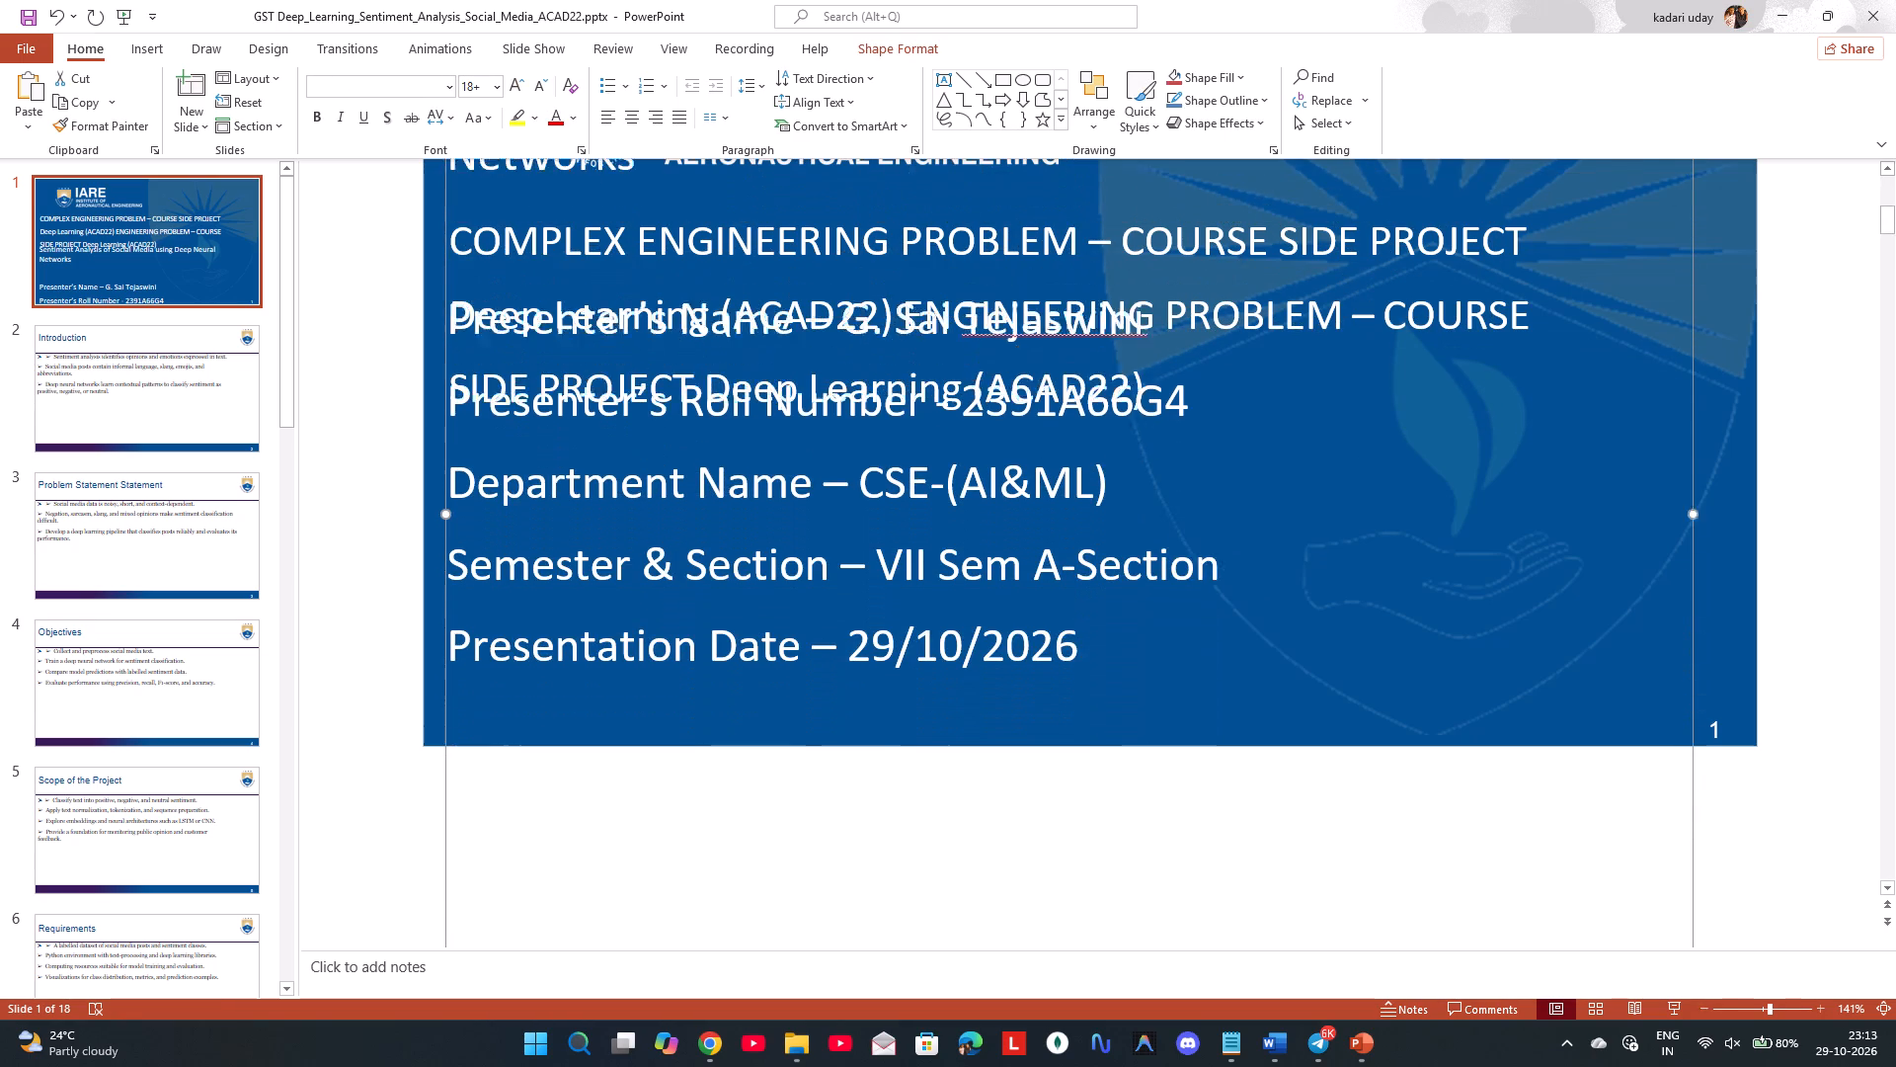
# Lower the project title and presenter details text box until its top edge sits just below the course heading's first line.
pyautogui.press('Down')
pyautogui.press('Down')
pyautogui.press('Down')
pyautogui.press('Down')
pyautogui.press('Down')
pyautogui.press('Down')
pyautogui.press('Down')
pyautogui.press('Down')
pyautogui.press('Down')
pyautogui.press('Down')
pyautogui.press('Down')
pyautogui.press('Down')
pyautogui.press('Down')
pyautogui.press('Down')
pyautogui.press('Down')
pyautogui.press('Down')
pyautogui.press('Down')
pyautogui.press('Down')
pyautogui.press('Down')
pyautogui.press('Down')
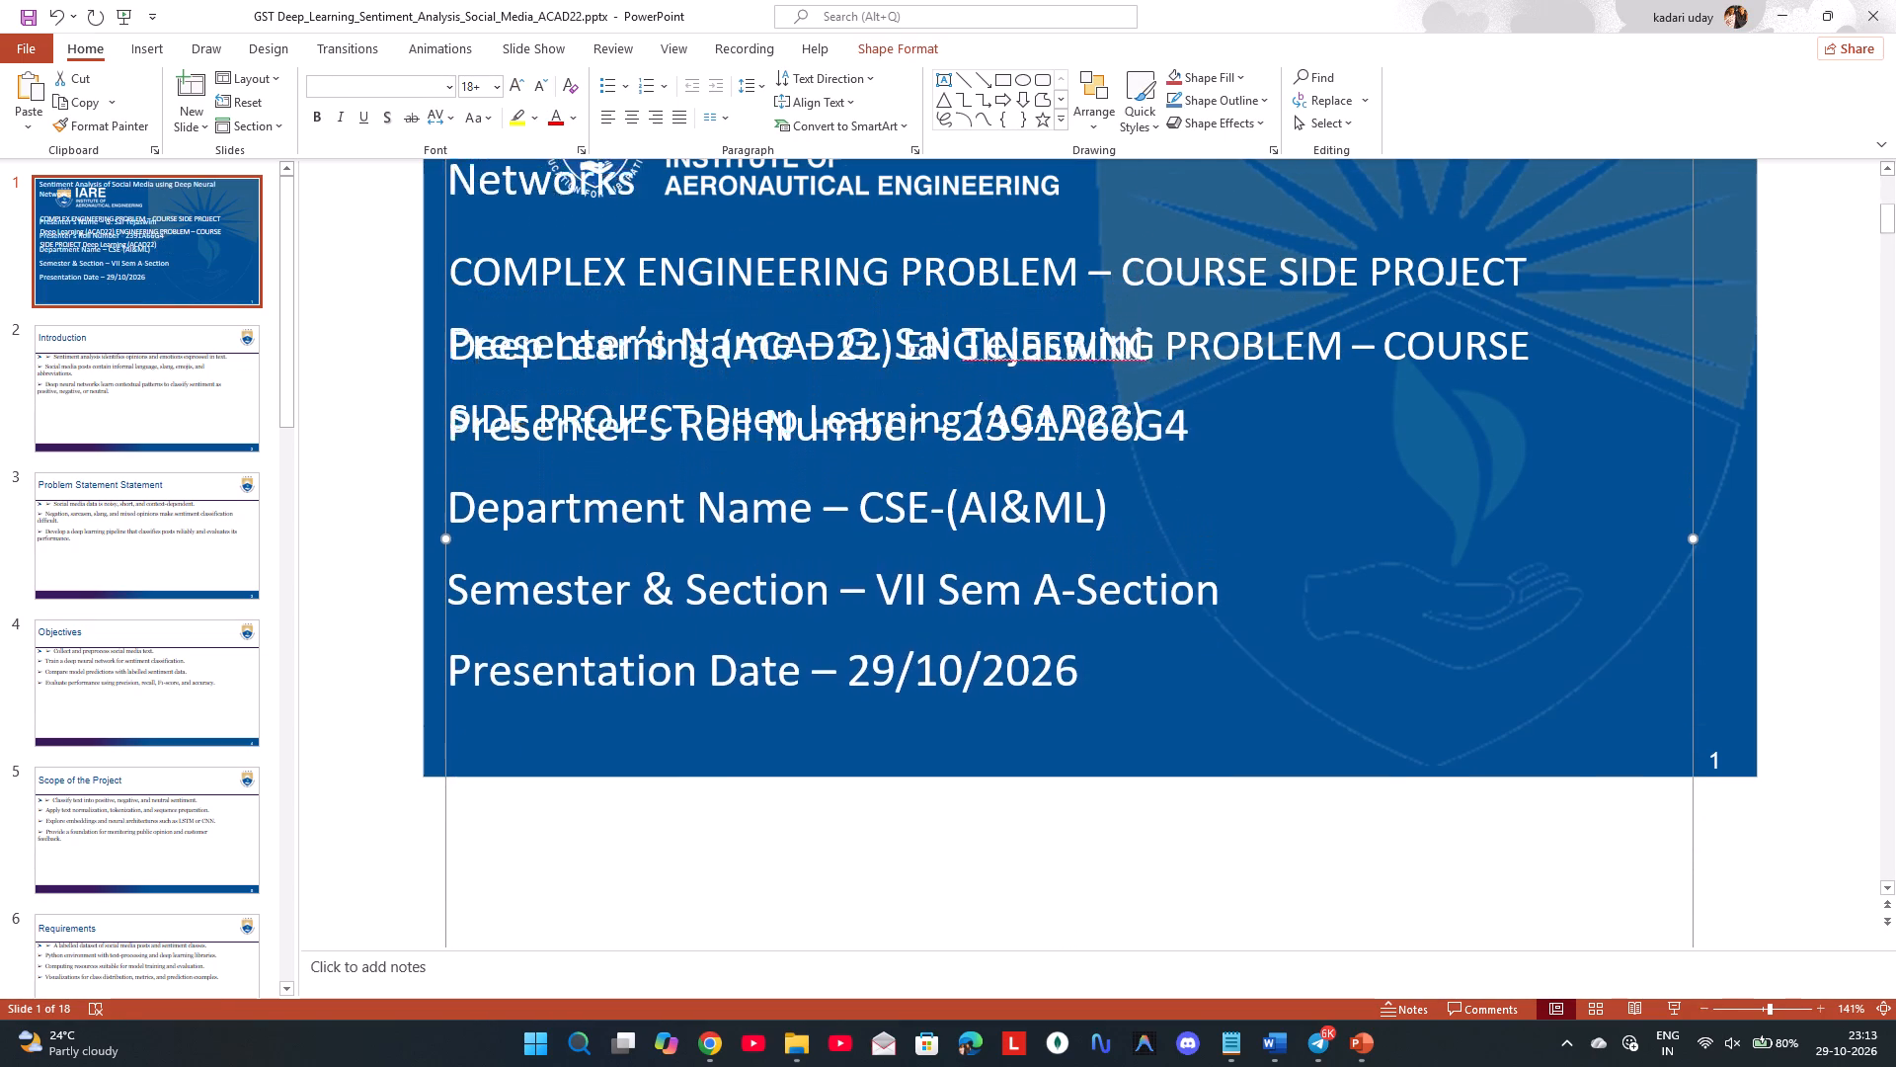
pyautogui.press('Down')
pyautogui.press('Down')
pyautogui.press('Down')
pyautogui.press('Down')
pyautogui.press('Down')
pyautogui.press('Down')
pyautogui.press('Down')
pyautogui.press('Down')
pyautogui.press('Down')
pyautogui.press('Down')
pyautogui.press('Down')
pyautogui.press('Down')
pyautogui.press('Down')
pyautogui.press('Down')
pyautogui.press('Down')
pyautogui.press('Down')
pyautogui.press('Down')
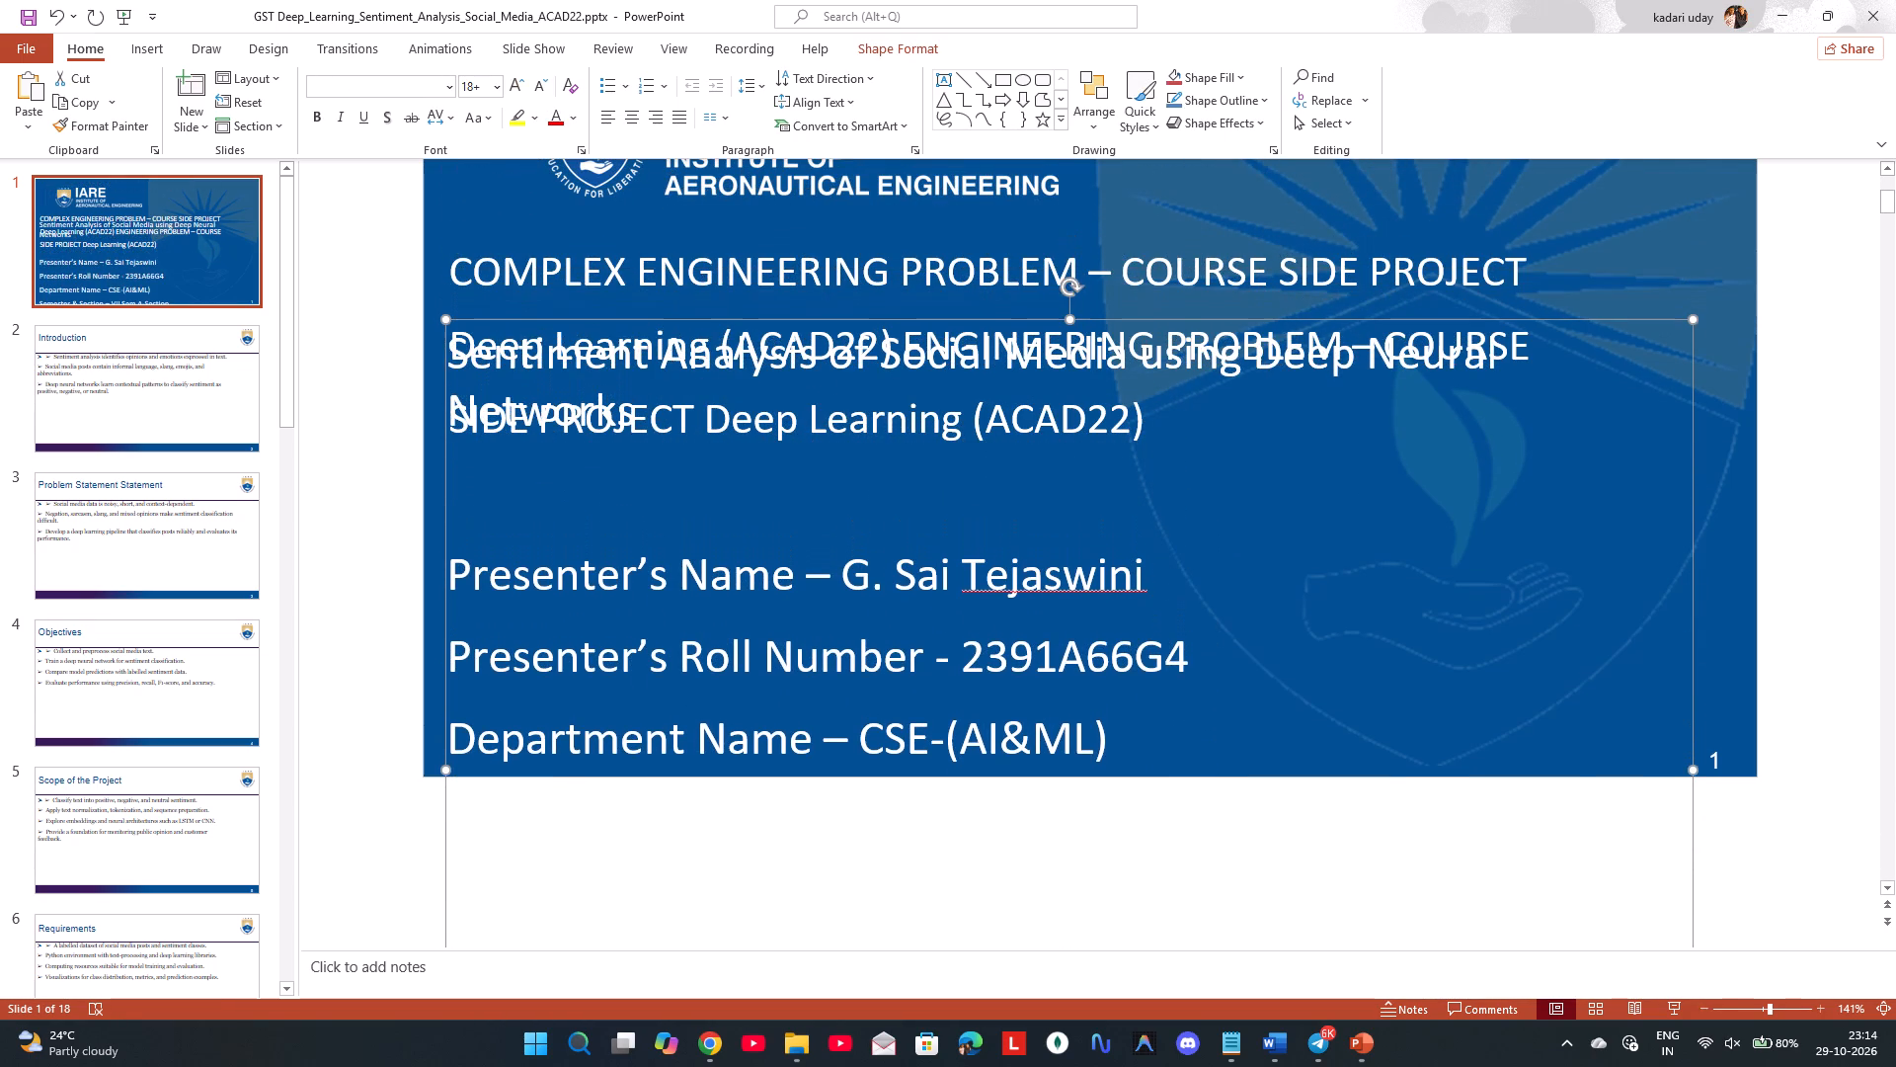
# Set the font size of the whole project title and presenter details text box to 16.
pyautogui.click(468, 85)
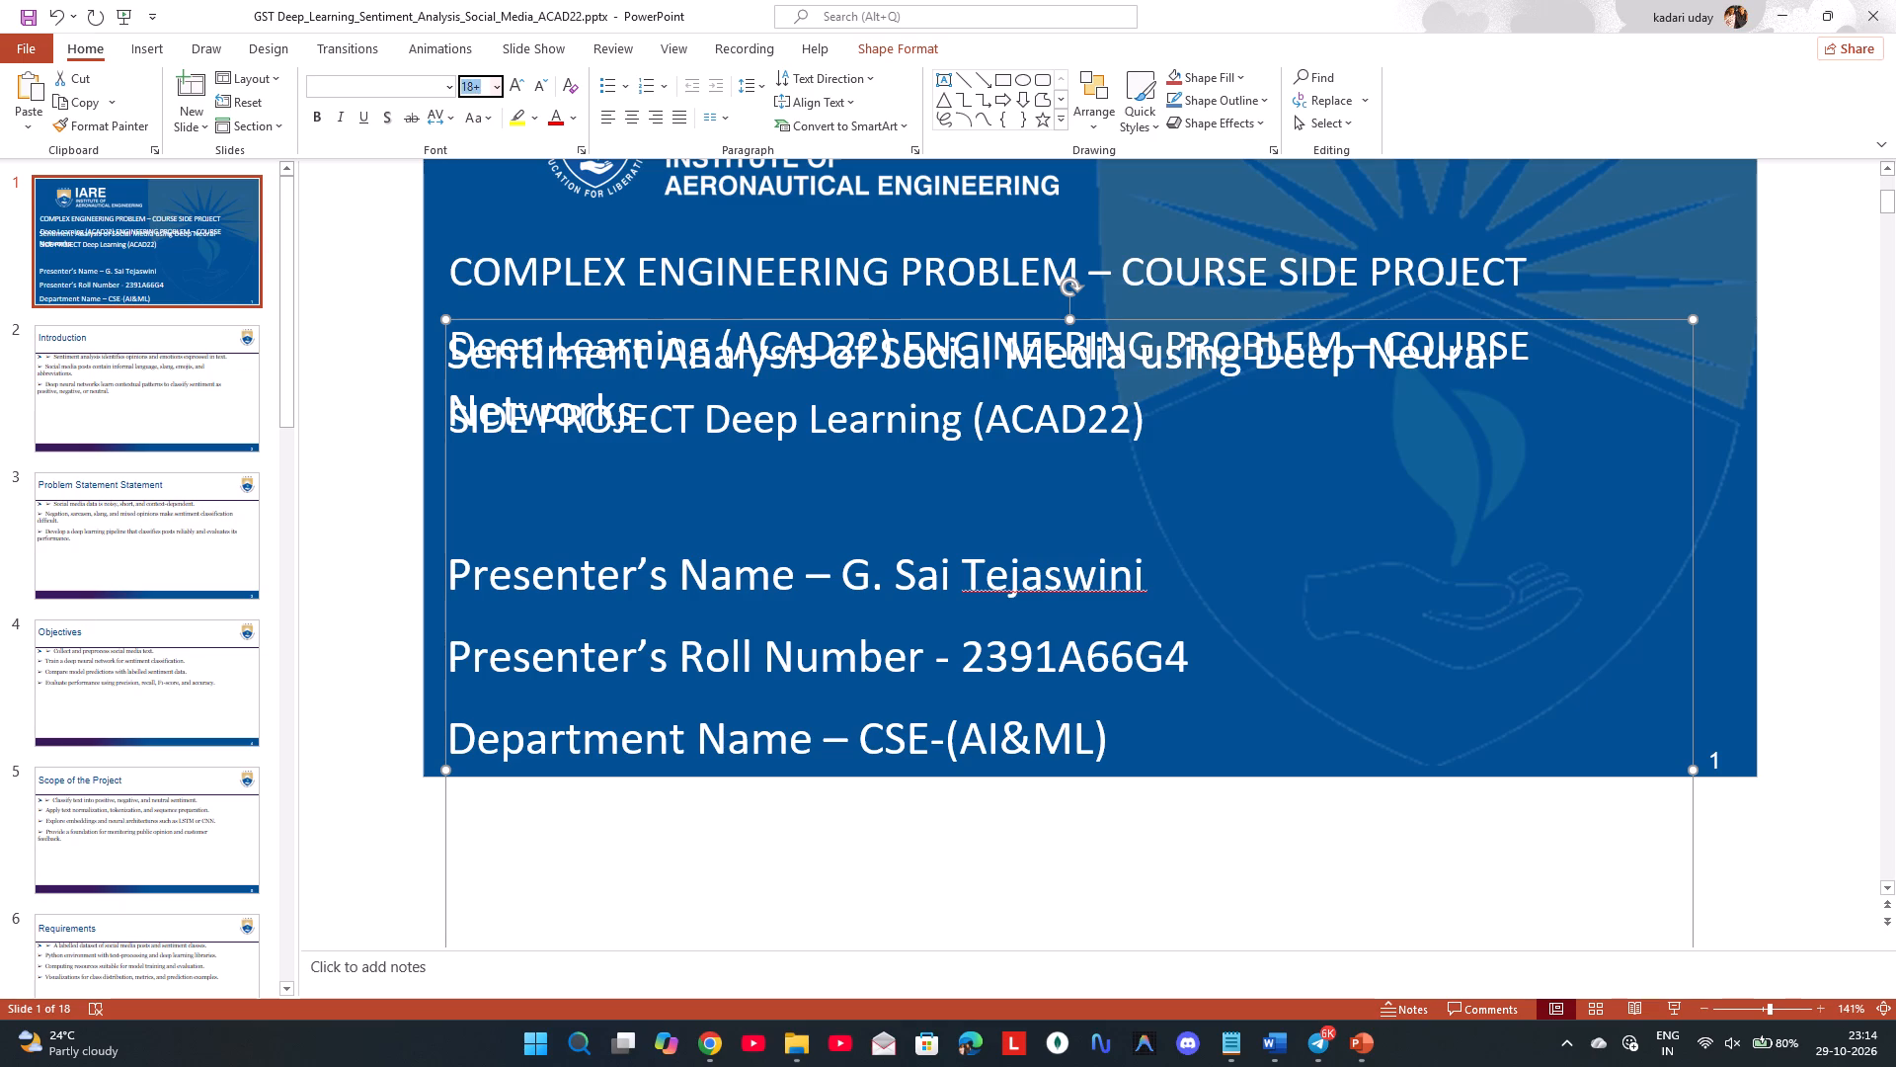
pyautogui.write('16')
pyautogui.press('Return')
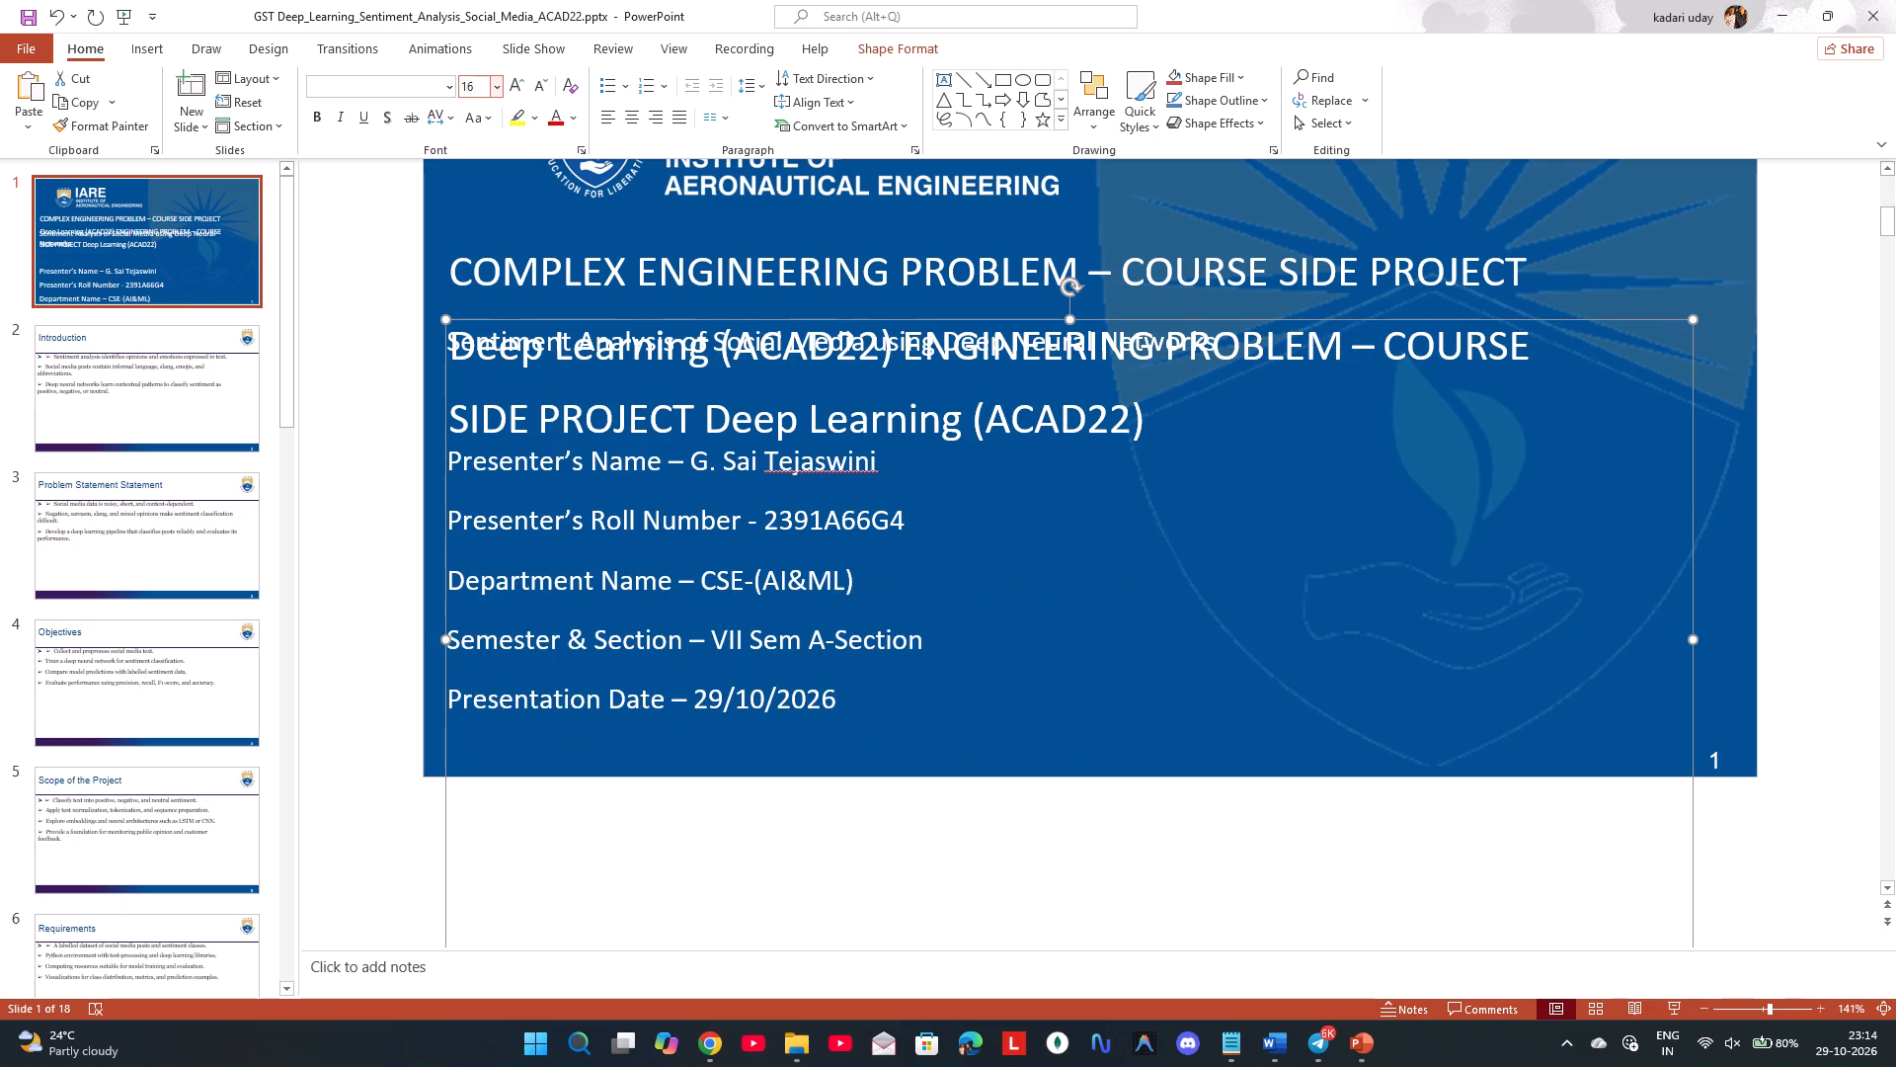
pyautogui.scroll(1, 471, 85)
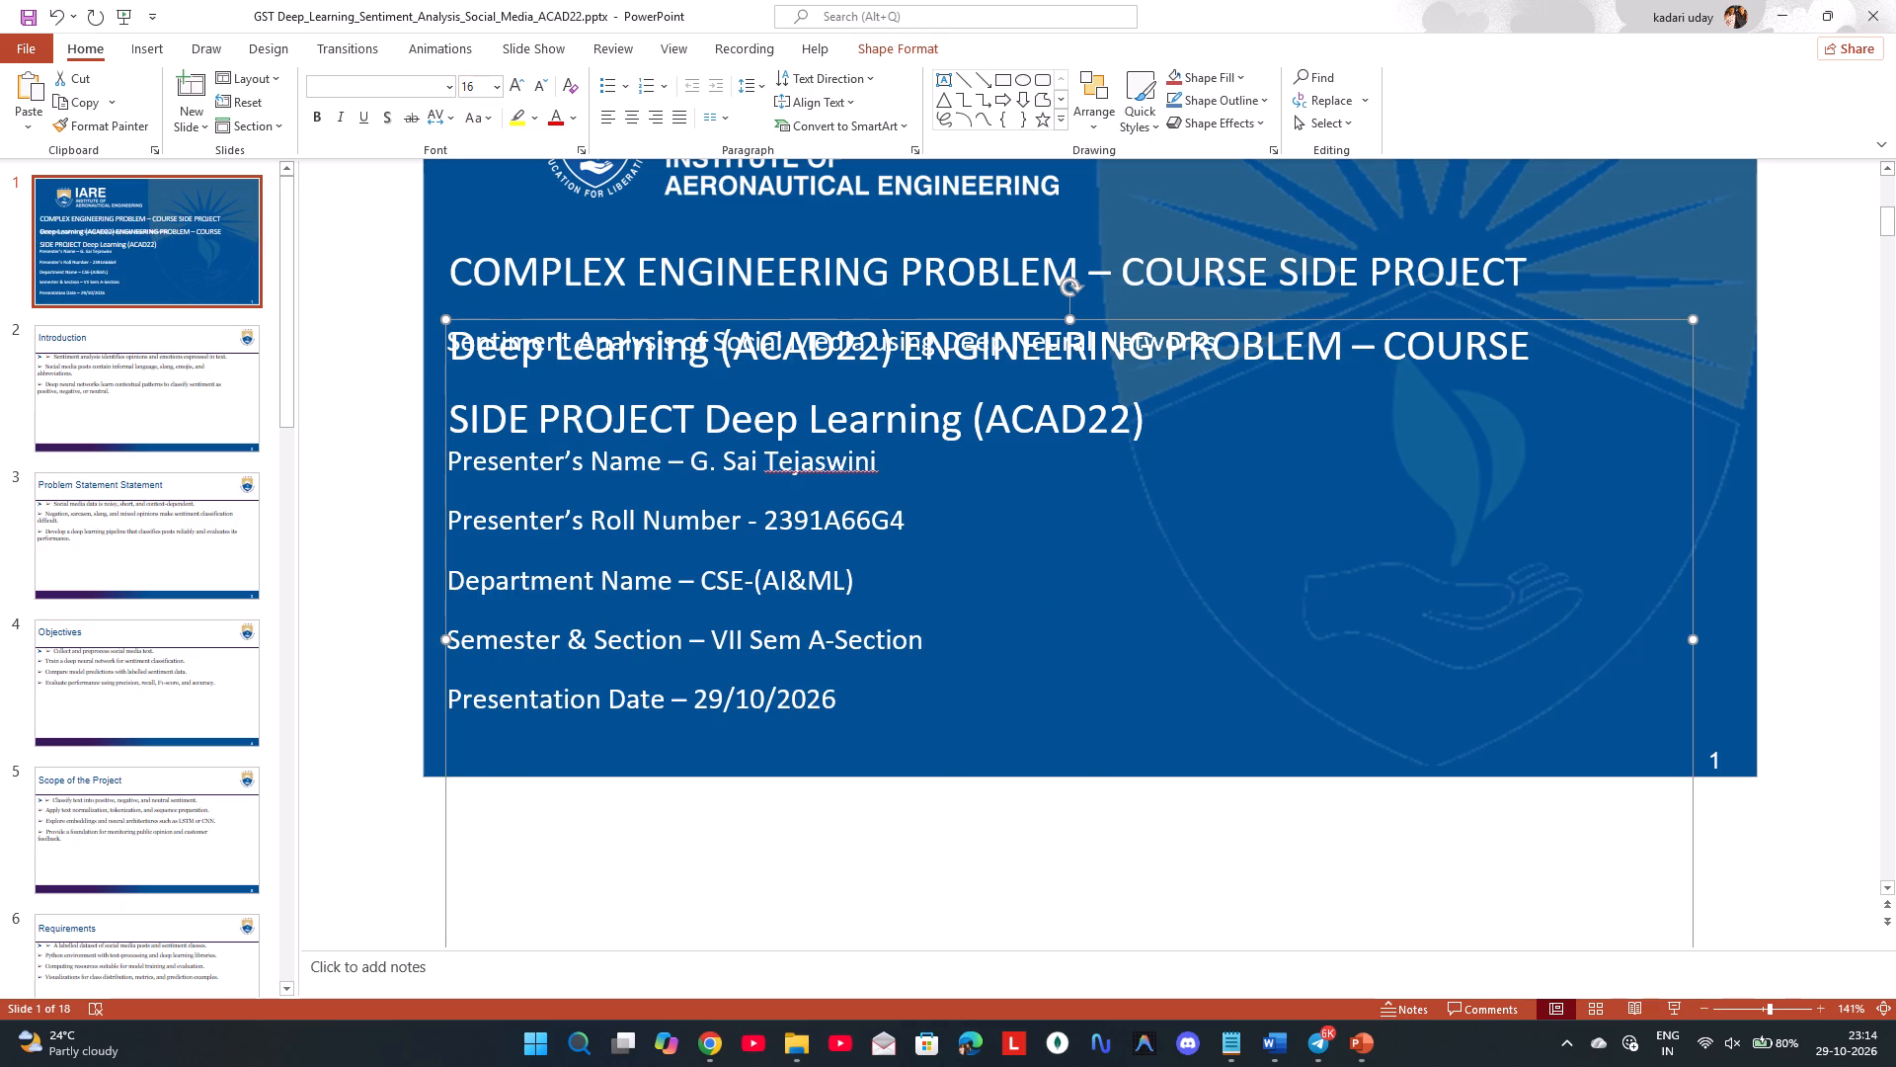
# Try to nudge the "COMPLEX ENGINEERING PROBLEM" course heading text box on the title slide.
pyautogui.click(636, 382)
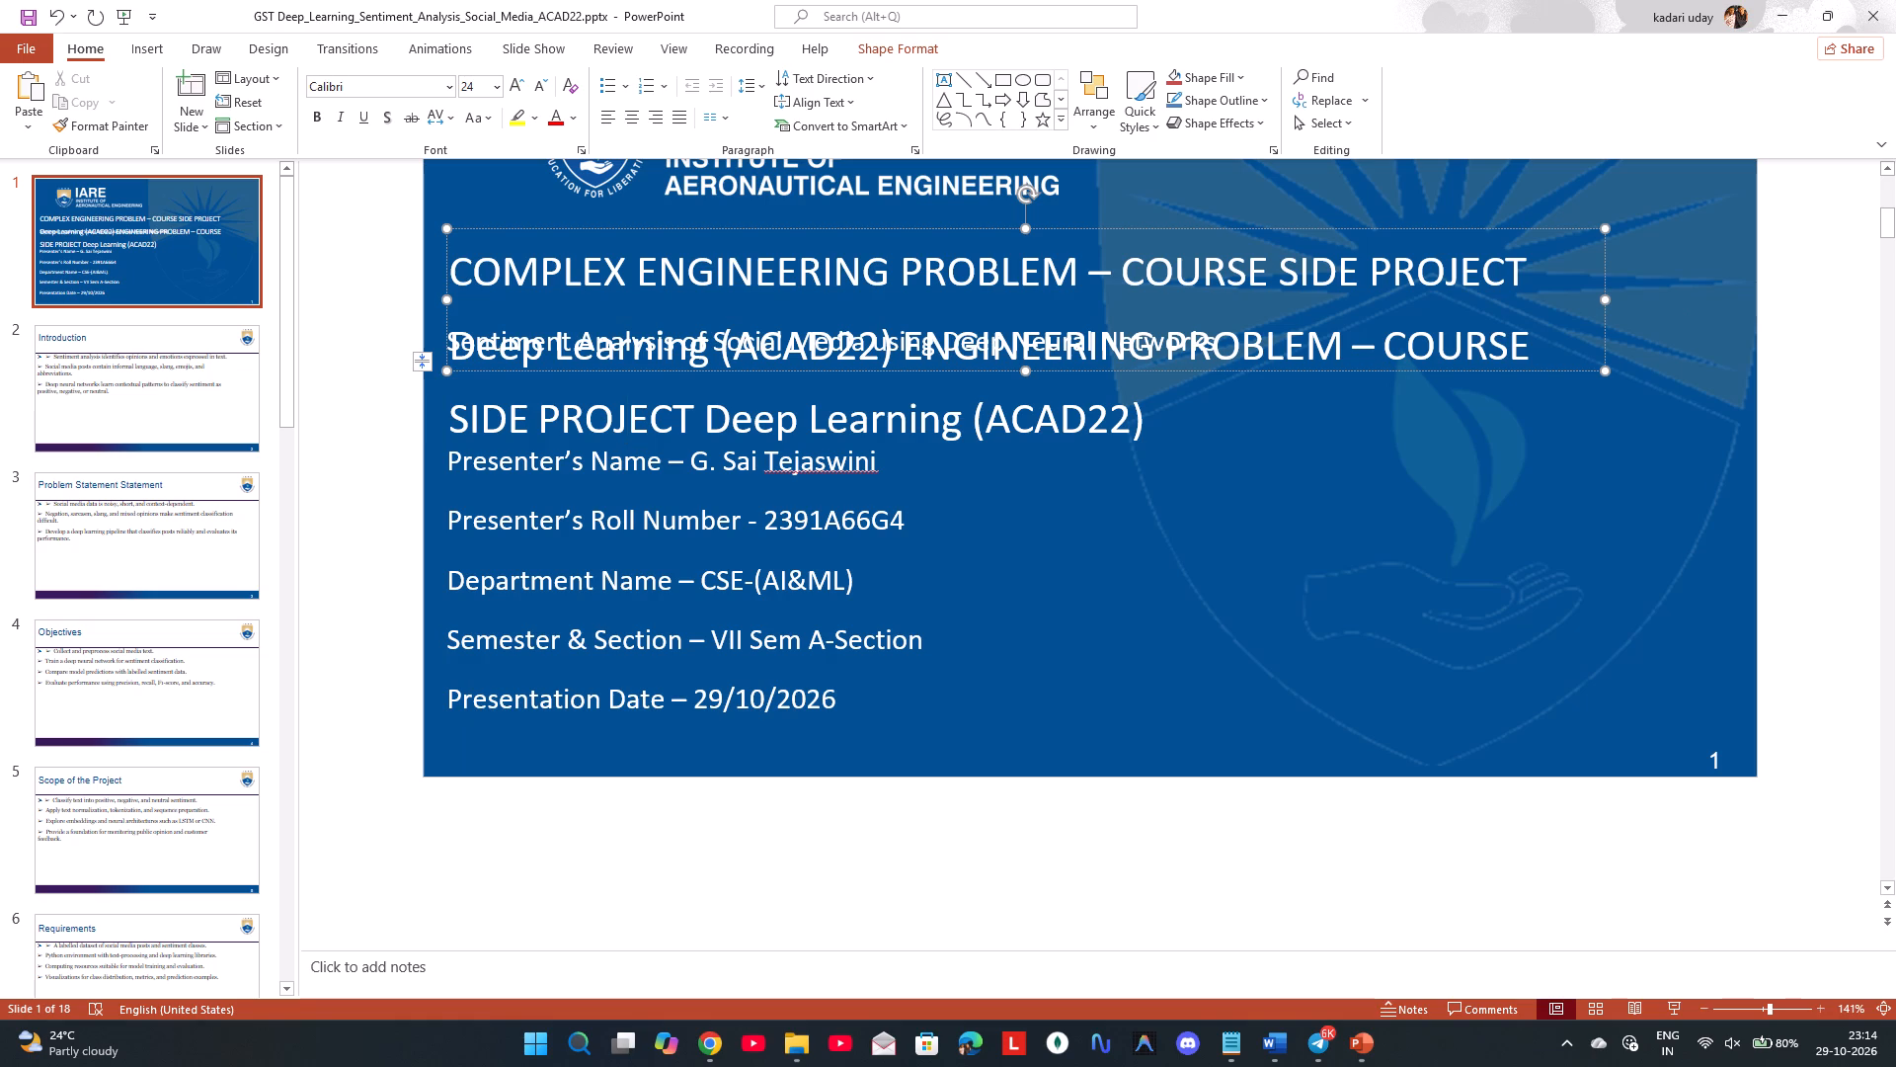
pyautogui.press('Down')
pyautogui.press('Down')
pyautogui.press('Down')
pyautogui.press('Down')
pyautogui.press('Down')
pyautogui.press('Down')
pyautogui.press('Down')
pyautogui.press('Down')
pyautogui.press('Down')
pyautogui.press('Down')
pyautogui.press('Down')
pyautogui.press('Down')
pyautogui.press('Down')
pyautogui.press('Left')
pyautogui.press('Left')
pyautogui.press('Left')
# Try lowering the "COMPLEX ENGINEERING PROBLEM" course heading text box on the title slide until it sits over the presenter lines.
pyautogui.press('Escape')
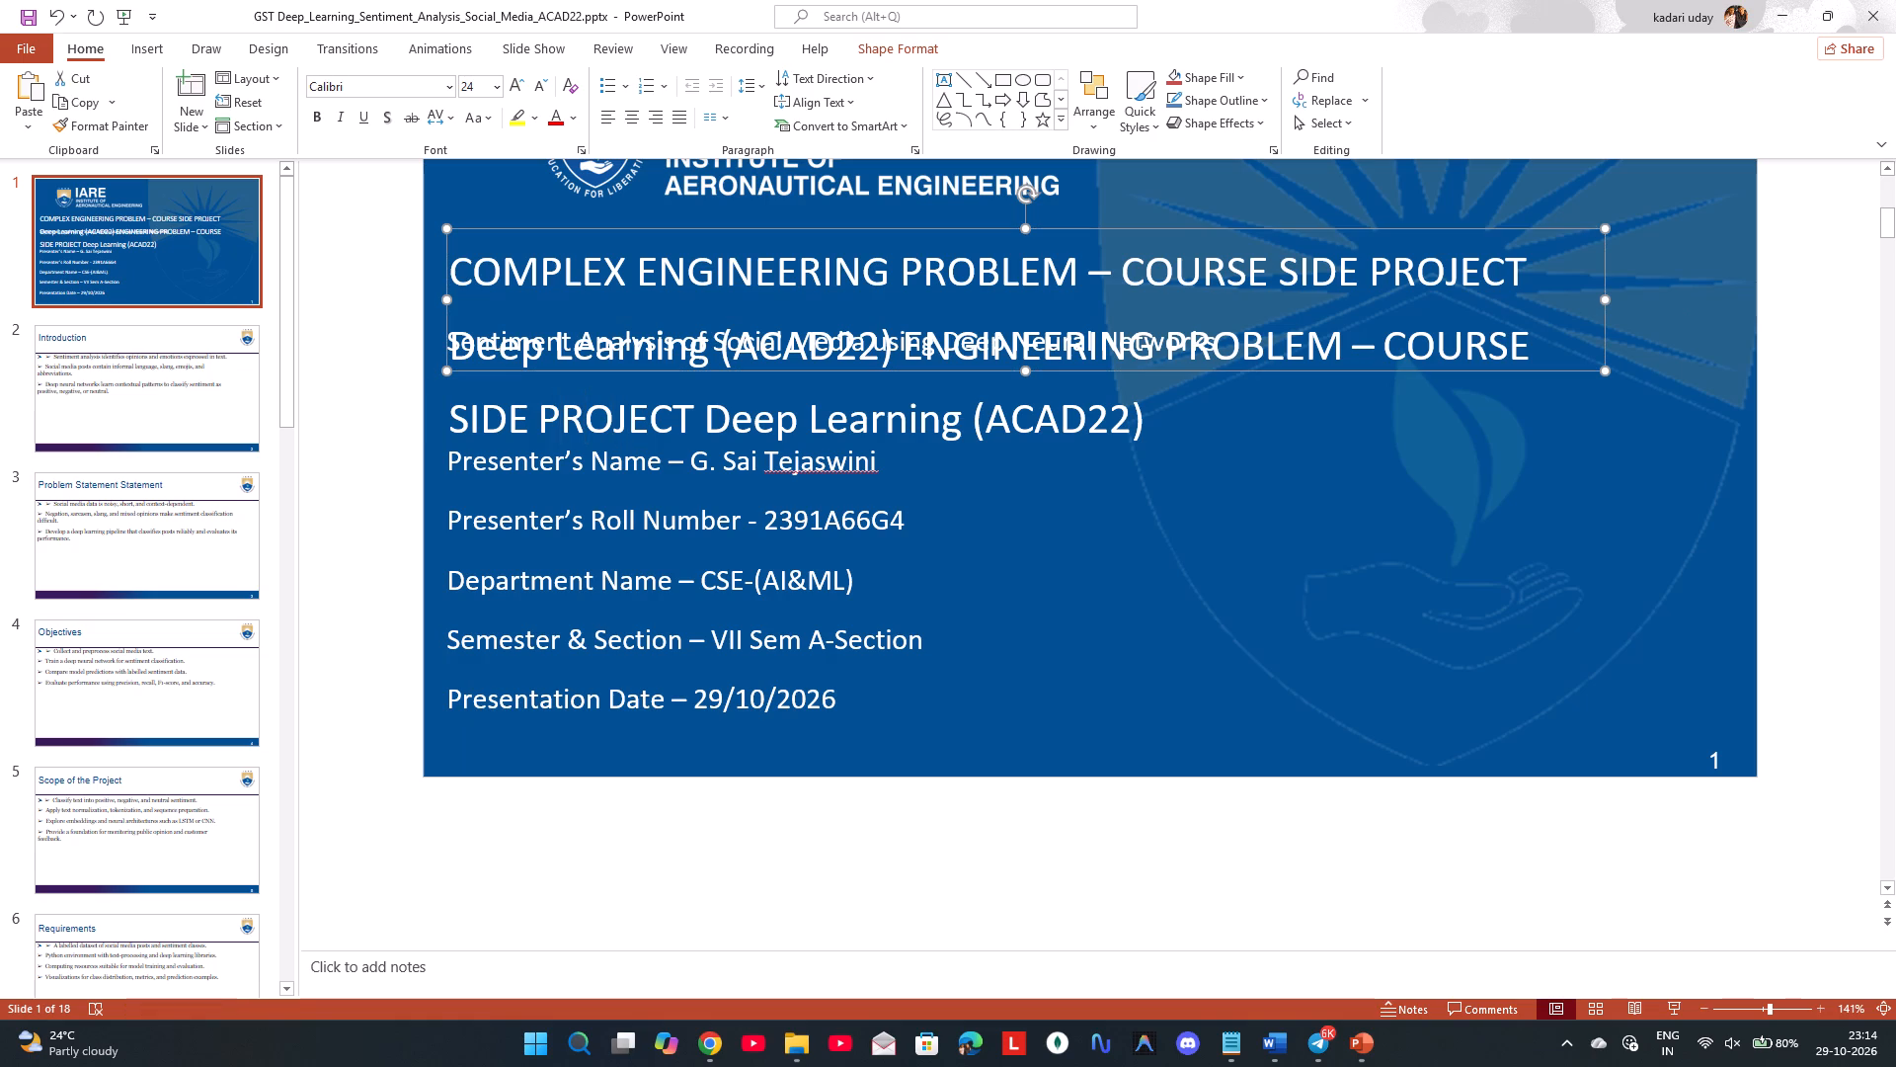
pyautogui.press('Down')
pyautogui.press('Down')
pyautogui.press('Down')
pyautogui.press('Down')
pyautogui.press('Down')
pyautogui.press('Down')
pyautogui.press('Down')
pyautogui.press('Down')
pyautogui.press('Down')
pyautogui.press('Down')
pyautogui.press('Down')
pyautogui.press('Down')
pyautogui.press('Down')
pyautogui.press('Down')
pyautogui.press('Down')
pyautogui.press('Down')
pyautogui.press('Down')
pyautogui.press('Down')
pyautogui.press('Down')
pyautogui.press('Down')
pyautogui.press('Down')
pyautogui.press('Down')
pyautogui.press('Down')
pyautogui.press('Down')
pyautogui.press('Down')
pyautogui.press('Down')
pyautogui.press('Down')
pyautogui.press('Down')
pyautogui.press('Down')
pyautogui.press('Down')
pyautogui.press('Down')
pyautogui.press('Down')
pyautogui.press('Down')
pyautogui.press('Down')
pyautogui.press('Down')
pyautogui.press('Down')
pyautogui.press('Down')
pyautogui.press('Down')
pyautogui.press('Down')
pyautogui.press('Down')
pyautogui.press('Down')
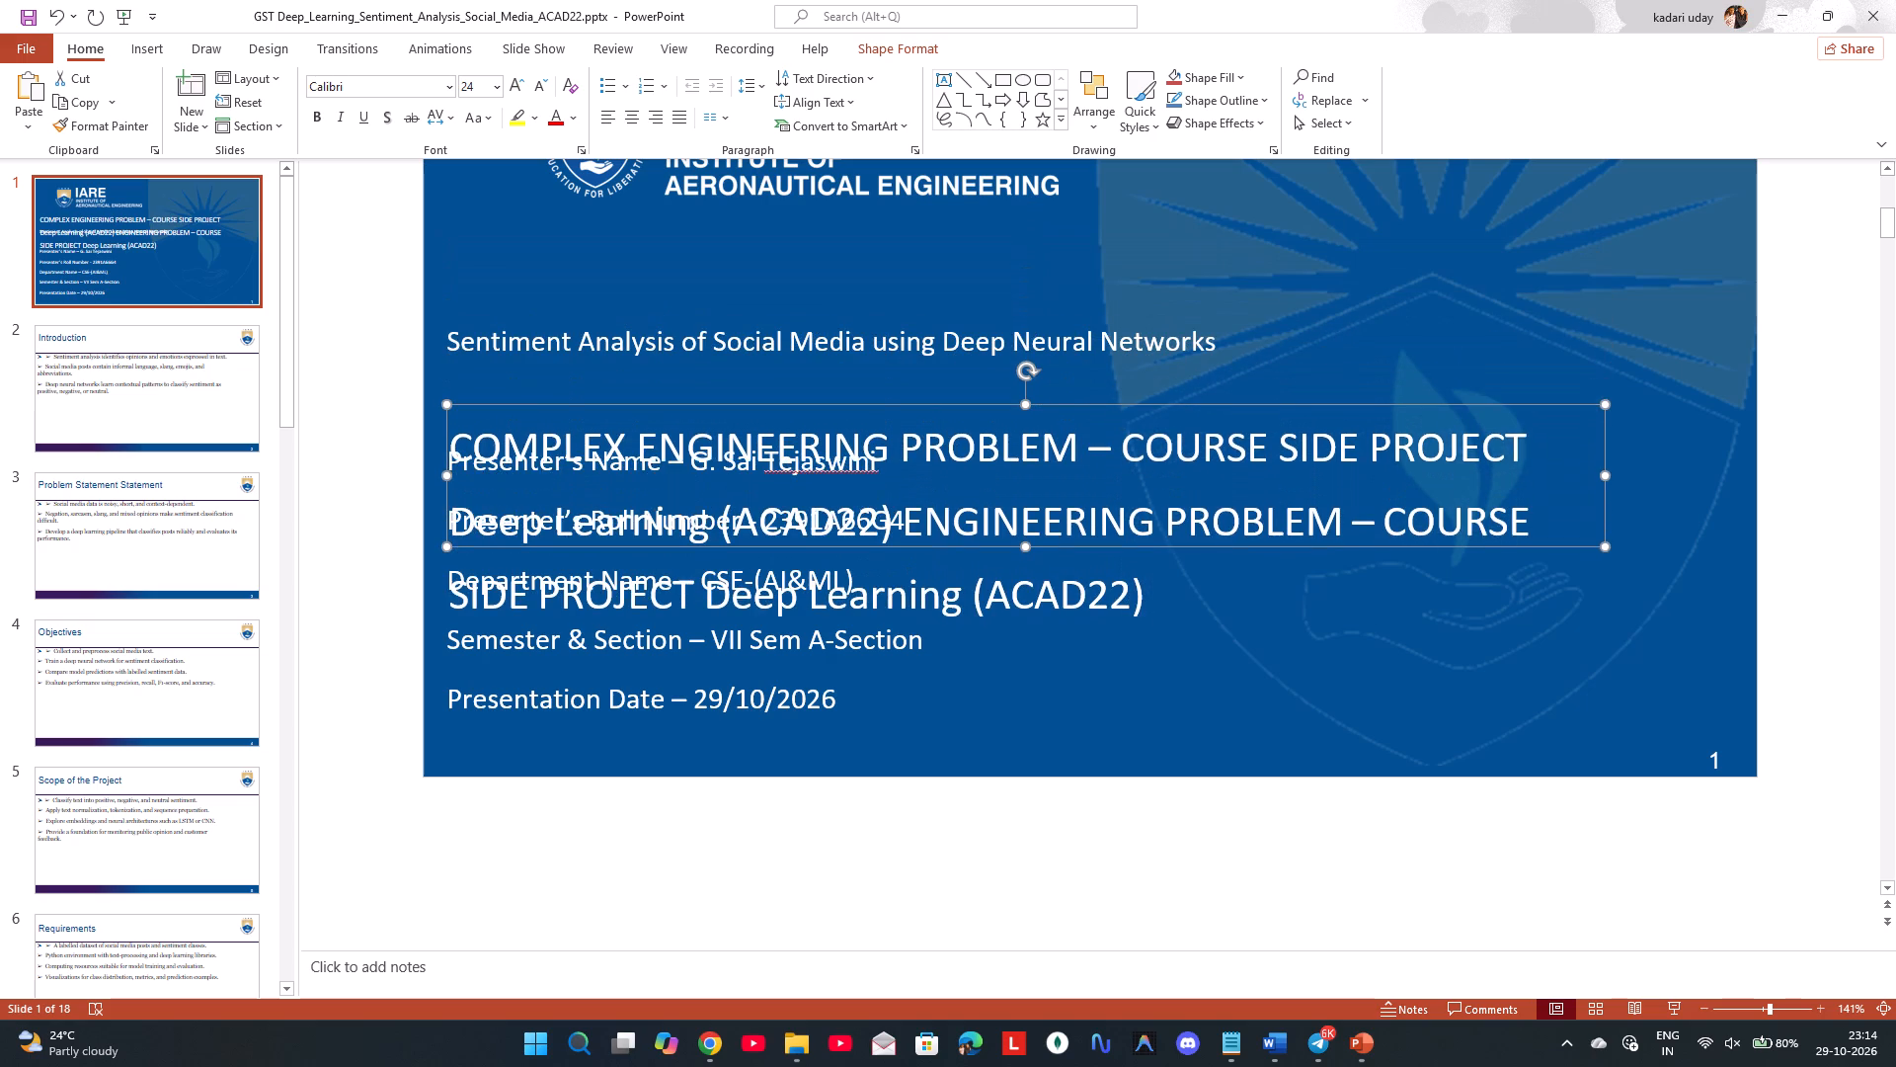
# Raise the course heading text box until its first line sits just below the institute name without touching it.
pyautogui.press('Up')
pyautogui.press('Up')
pyautogui.press('Up')
pyautogui.press('Up')
pyautogui.press('Up')
pyautogui.press('Up')
pyautogui.press('Up')
pyautogui.press('Up')
pyautogui.press('Up')
pyautogui.press('Up')
pyautogui.press('Up')
pyautogui.press('Up')
pyautogui.press('Up')
pyautogui.press('Up')
pyautogui.press('Up')
pyautogui.press('Up')
pyautogui.press('Up')
pyautogui.press('Up')
pyautogui.press('Up')
pyautogui.press('Up')
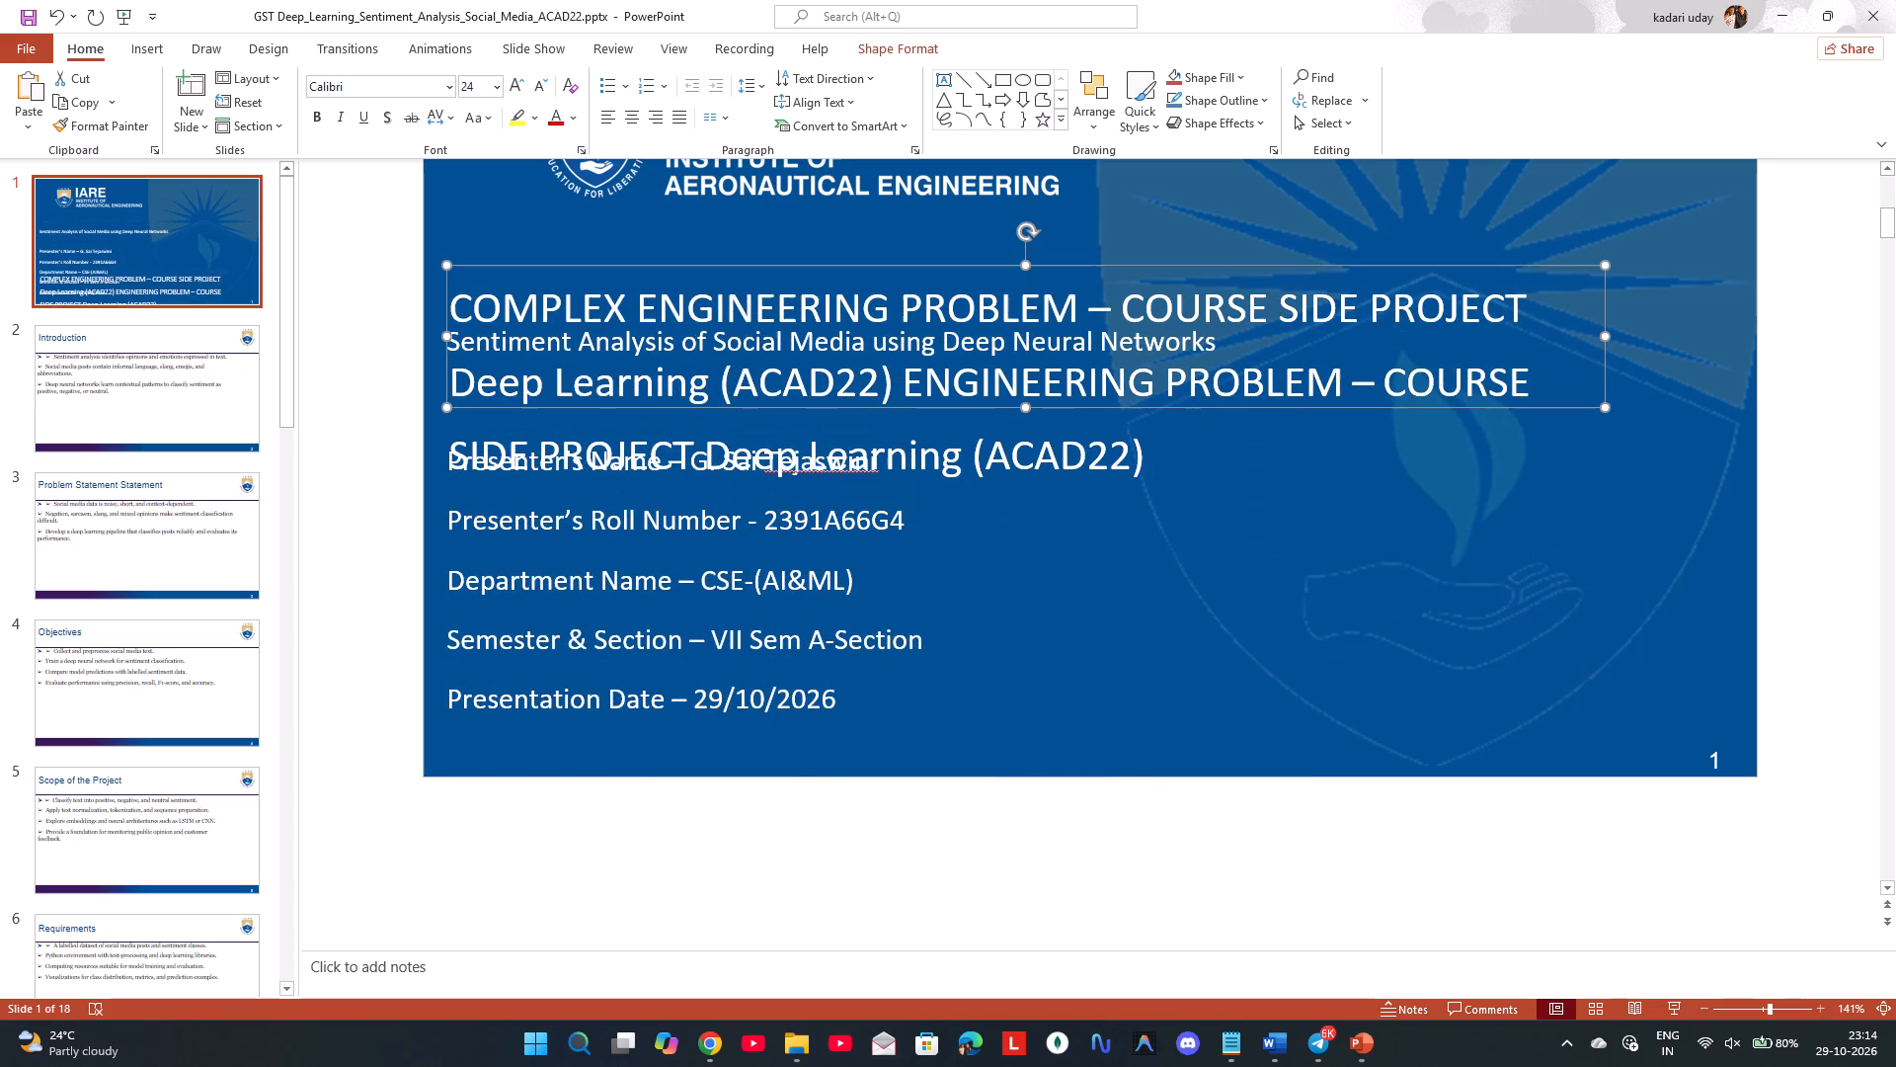
pyautogui.press('Up')
pyautogui.press('Up')
pyautogui.press('Up')
pyautogui.press('Up')
pyautogui.press('Up')
pyautogui.press('Up')
pyautogui.press('Up')
pyautogui.press('Up')
pyautogui.press('Up')
pyautogui.press('Up')
pyautogui.press('Up')
pyautogui.press('Up')
pyautogui.press('Up')
pyautogui.press('Up')
pyautogui.press('Up')
pyautogui.press('Up')
pyautogui.press('Up')
pyautogui.press('Up')
pyautogui.press('Up')
pyautogui.press('Up')
pyautogui.press('Up')
pyautogui.press('Up')
pyautogui.press('Up')
pyautogui.press('Up')
pyautogui.press('Up')
pyautogui.press('Up')
pyautogui.press('Up')
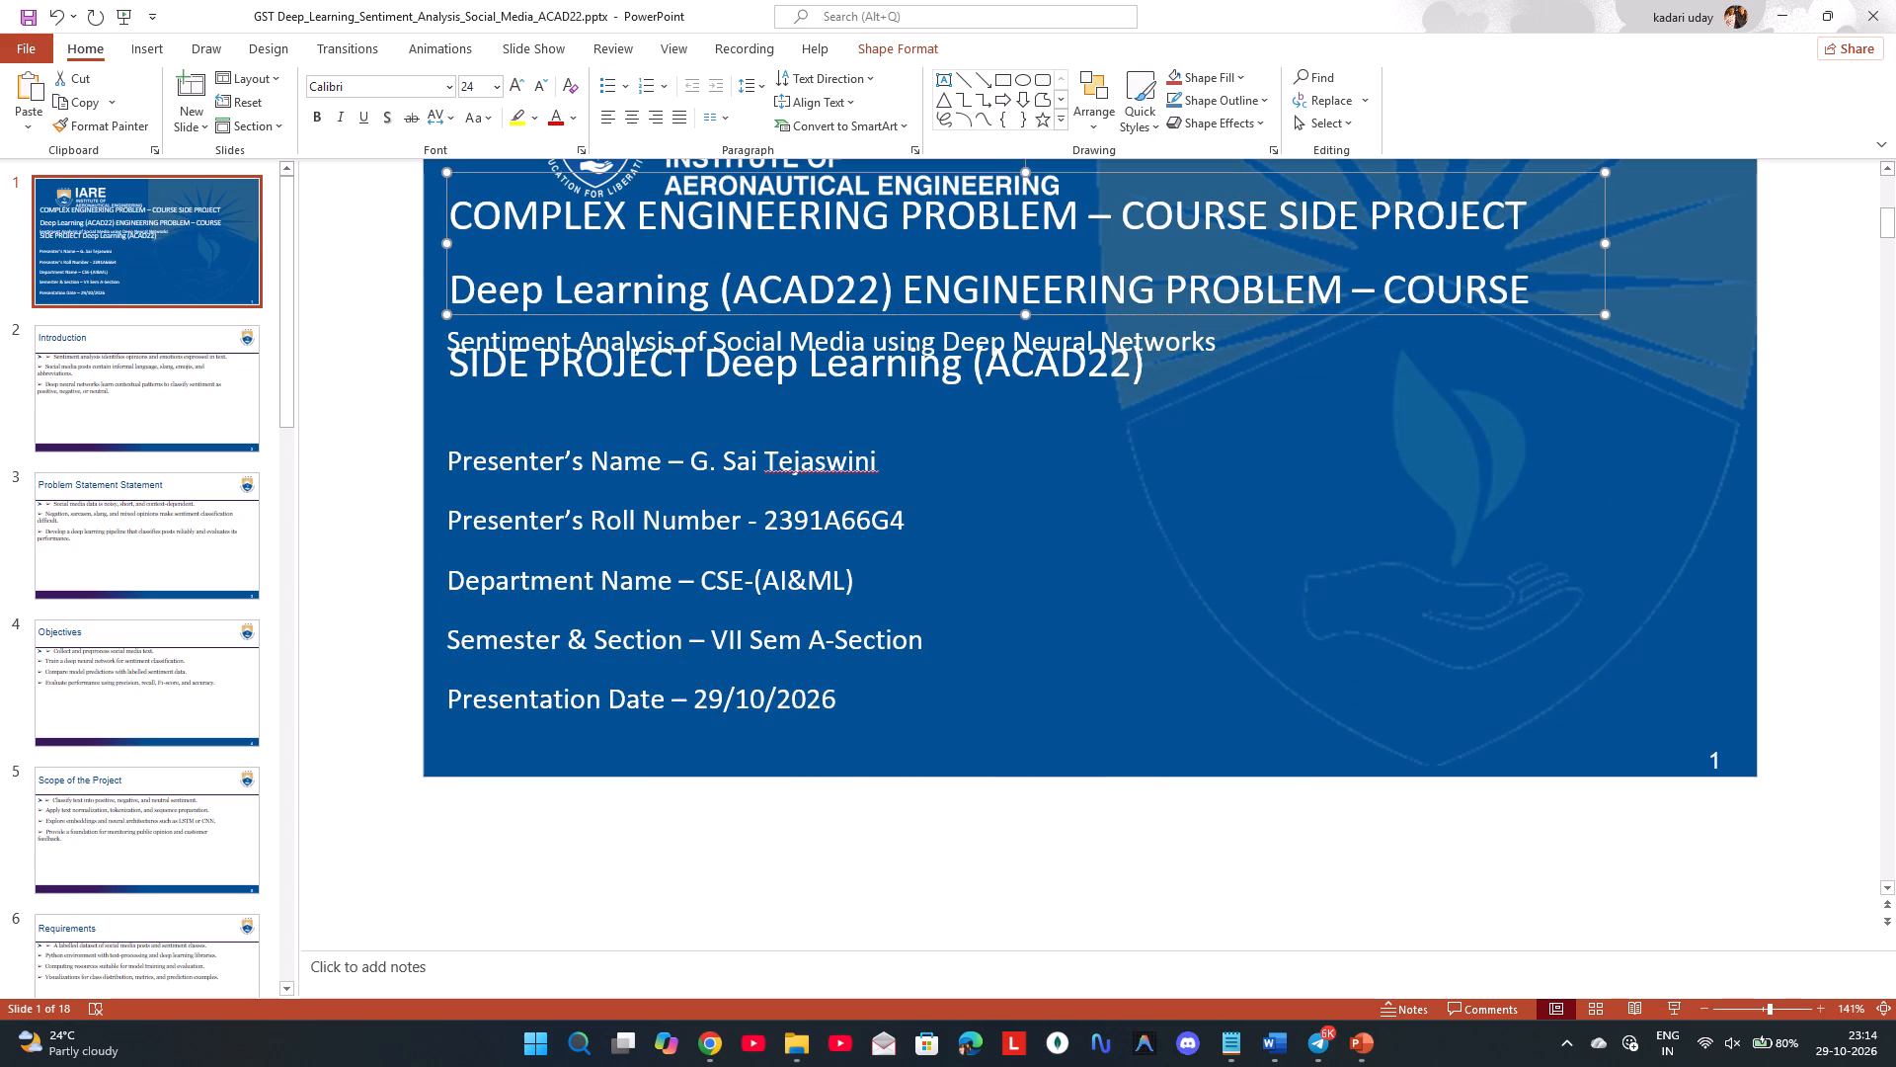
pyautogui.press('Down')
pyautogui.press('Down')
pyautogui.press('Down')
pyautogui.press('Down')
pyautogui.press('Down')
pyautogui.press('Down')
pyautogui.press('Down')
pyautogui.press('Down')
pyautogui.press('Down')
pyautogui.press('Down')
pyautogui.press('Down')
pyautogui.press('Down')
pyautogui.press('Down')
pyautogui.press('Down')
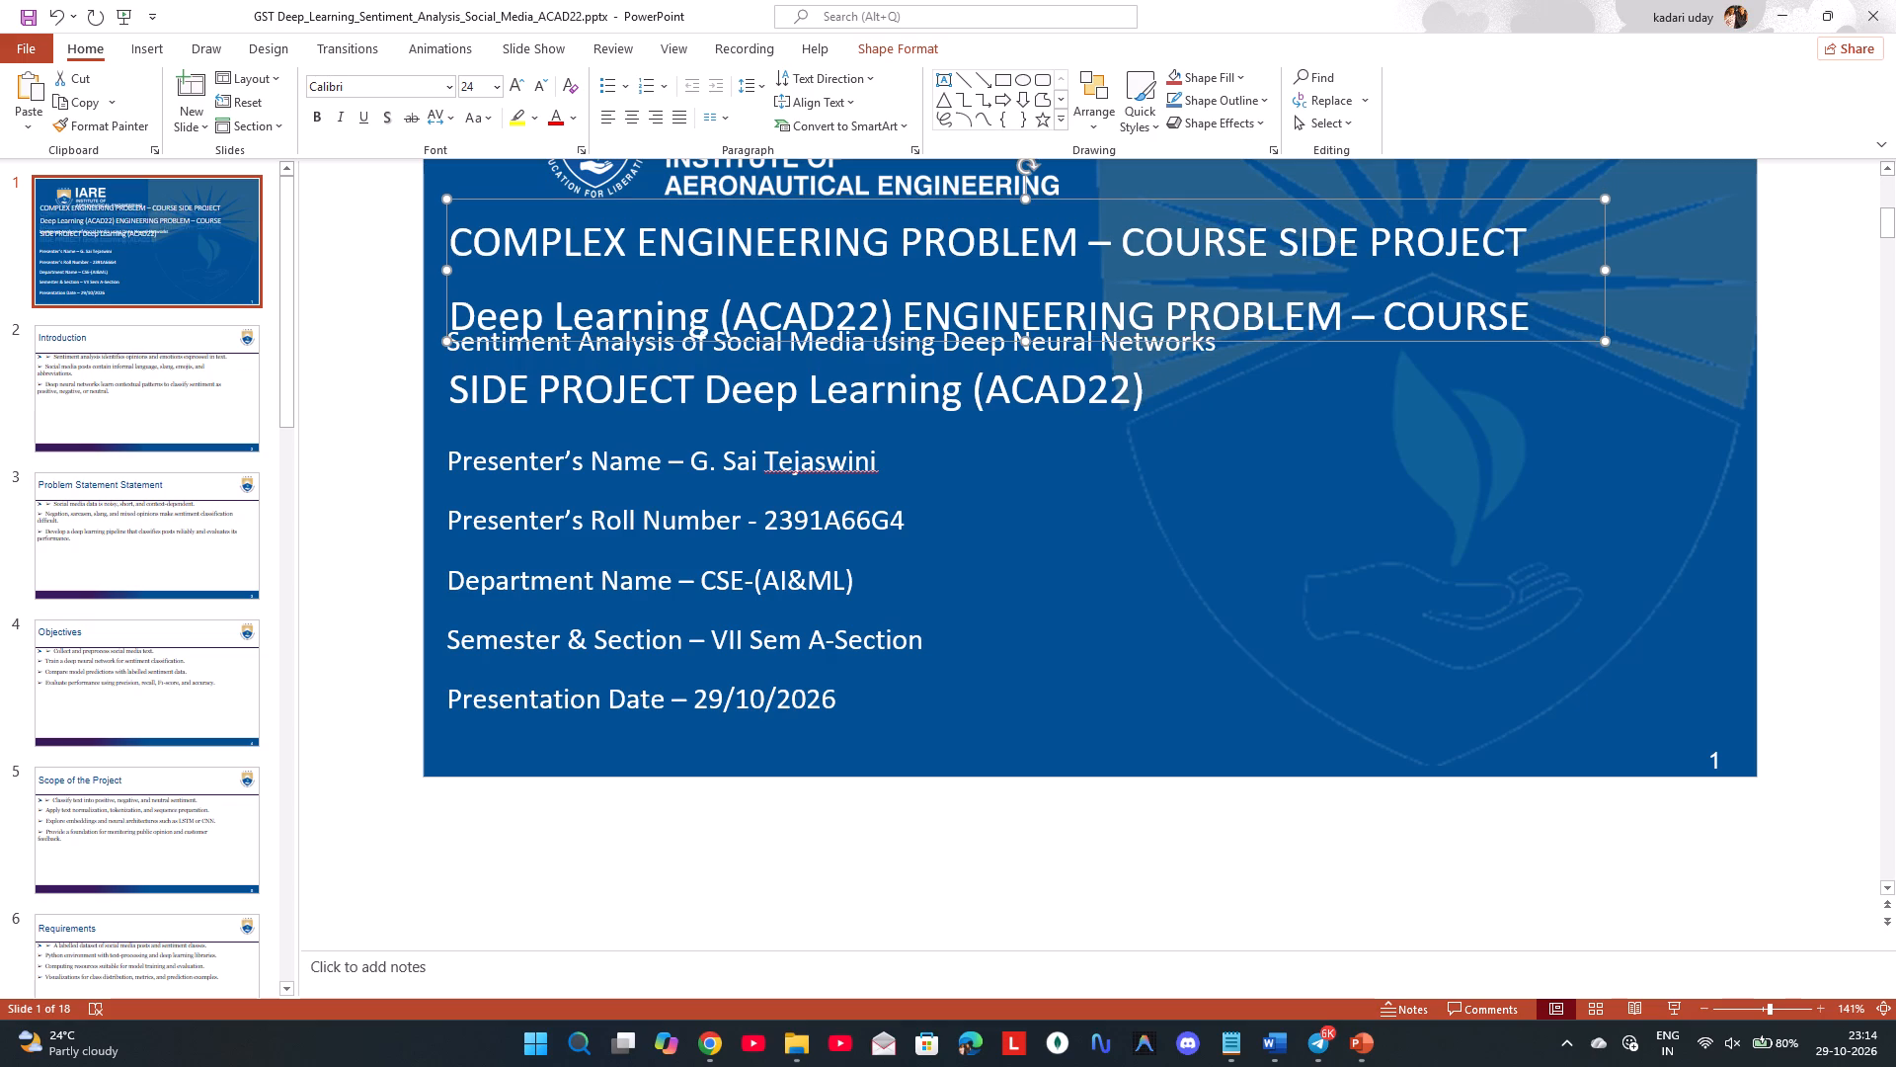
pyautogui.press('Down')
pyautogui.press('Escape')
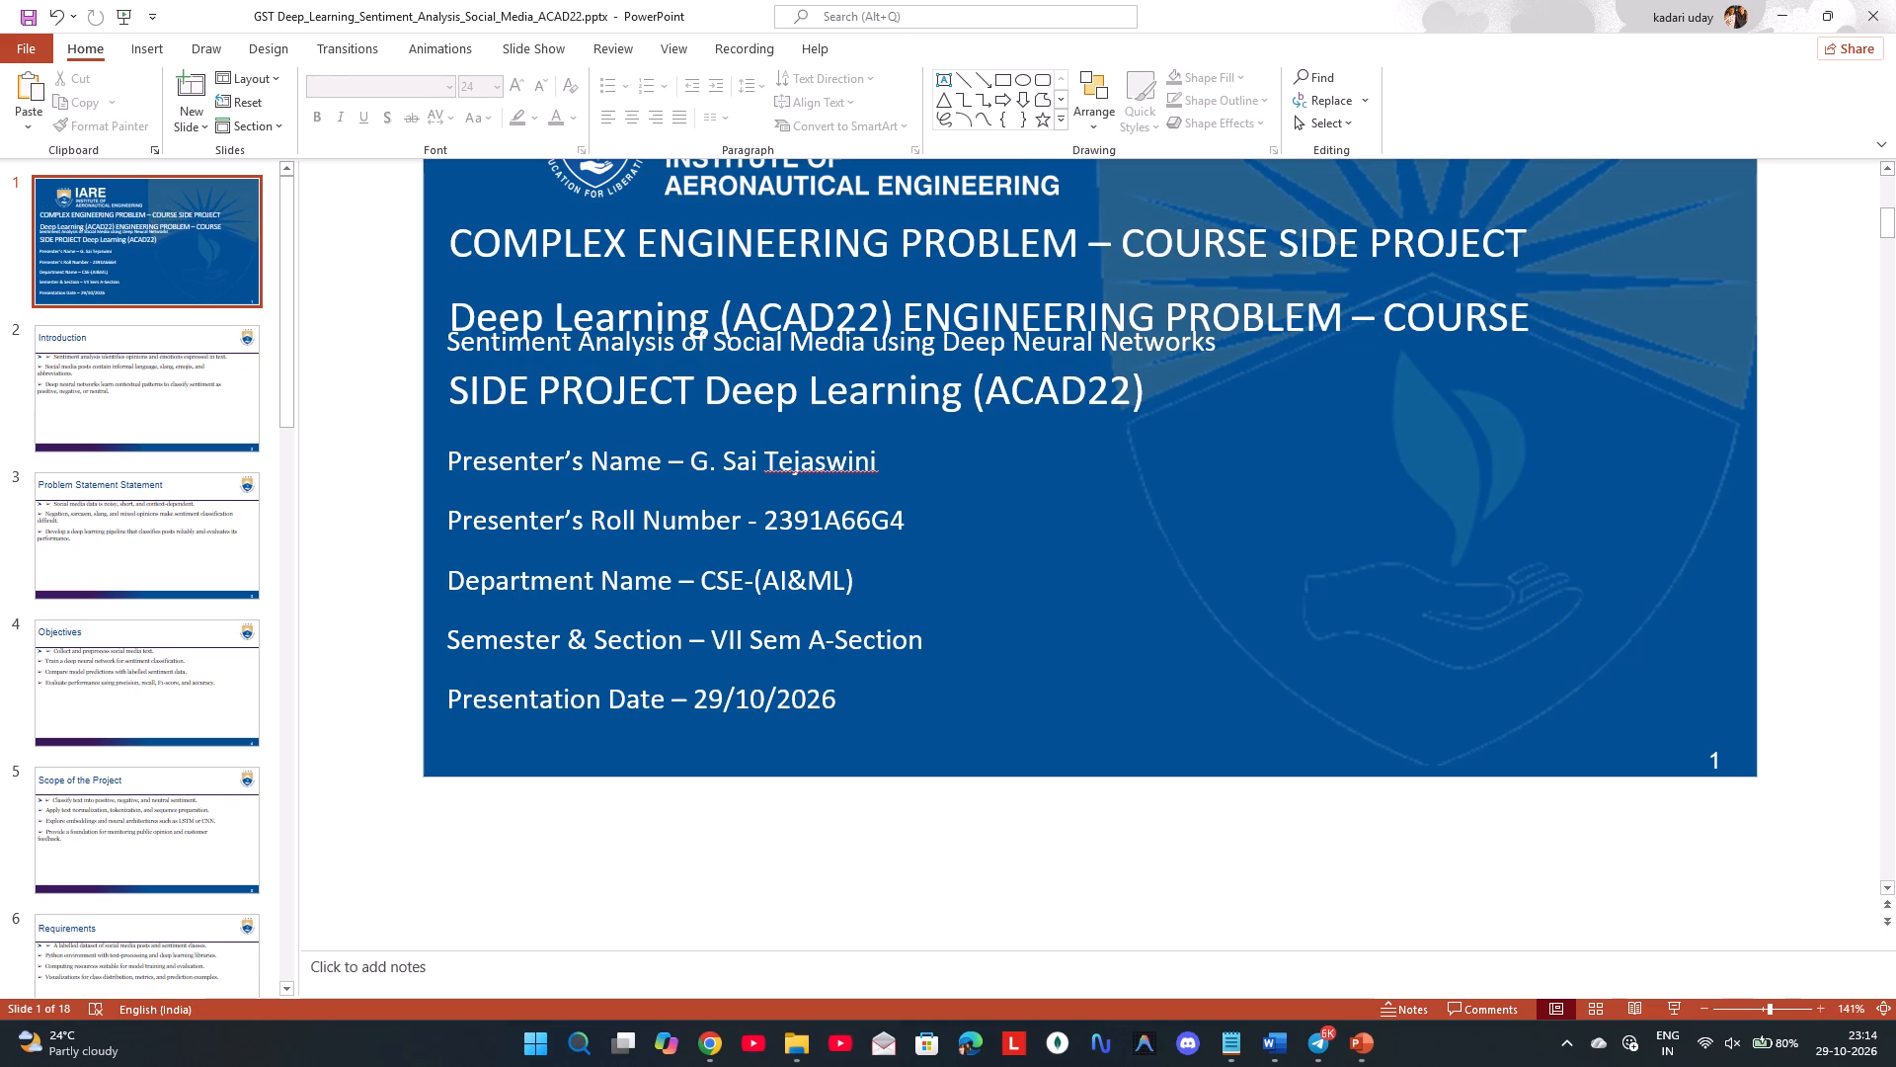
# Lower the project title and presenter details text box until its top edge reaches the course heading's third line.
pyautogui.click(669, 521)
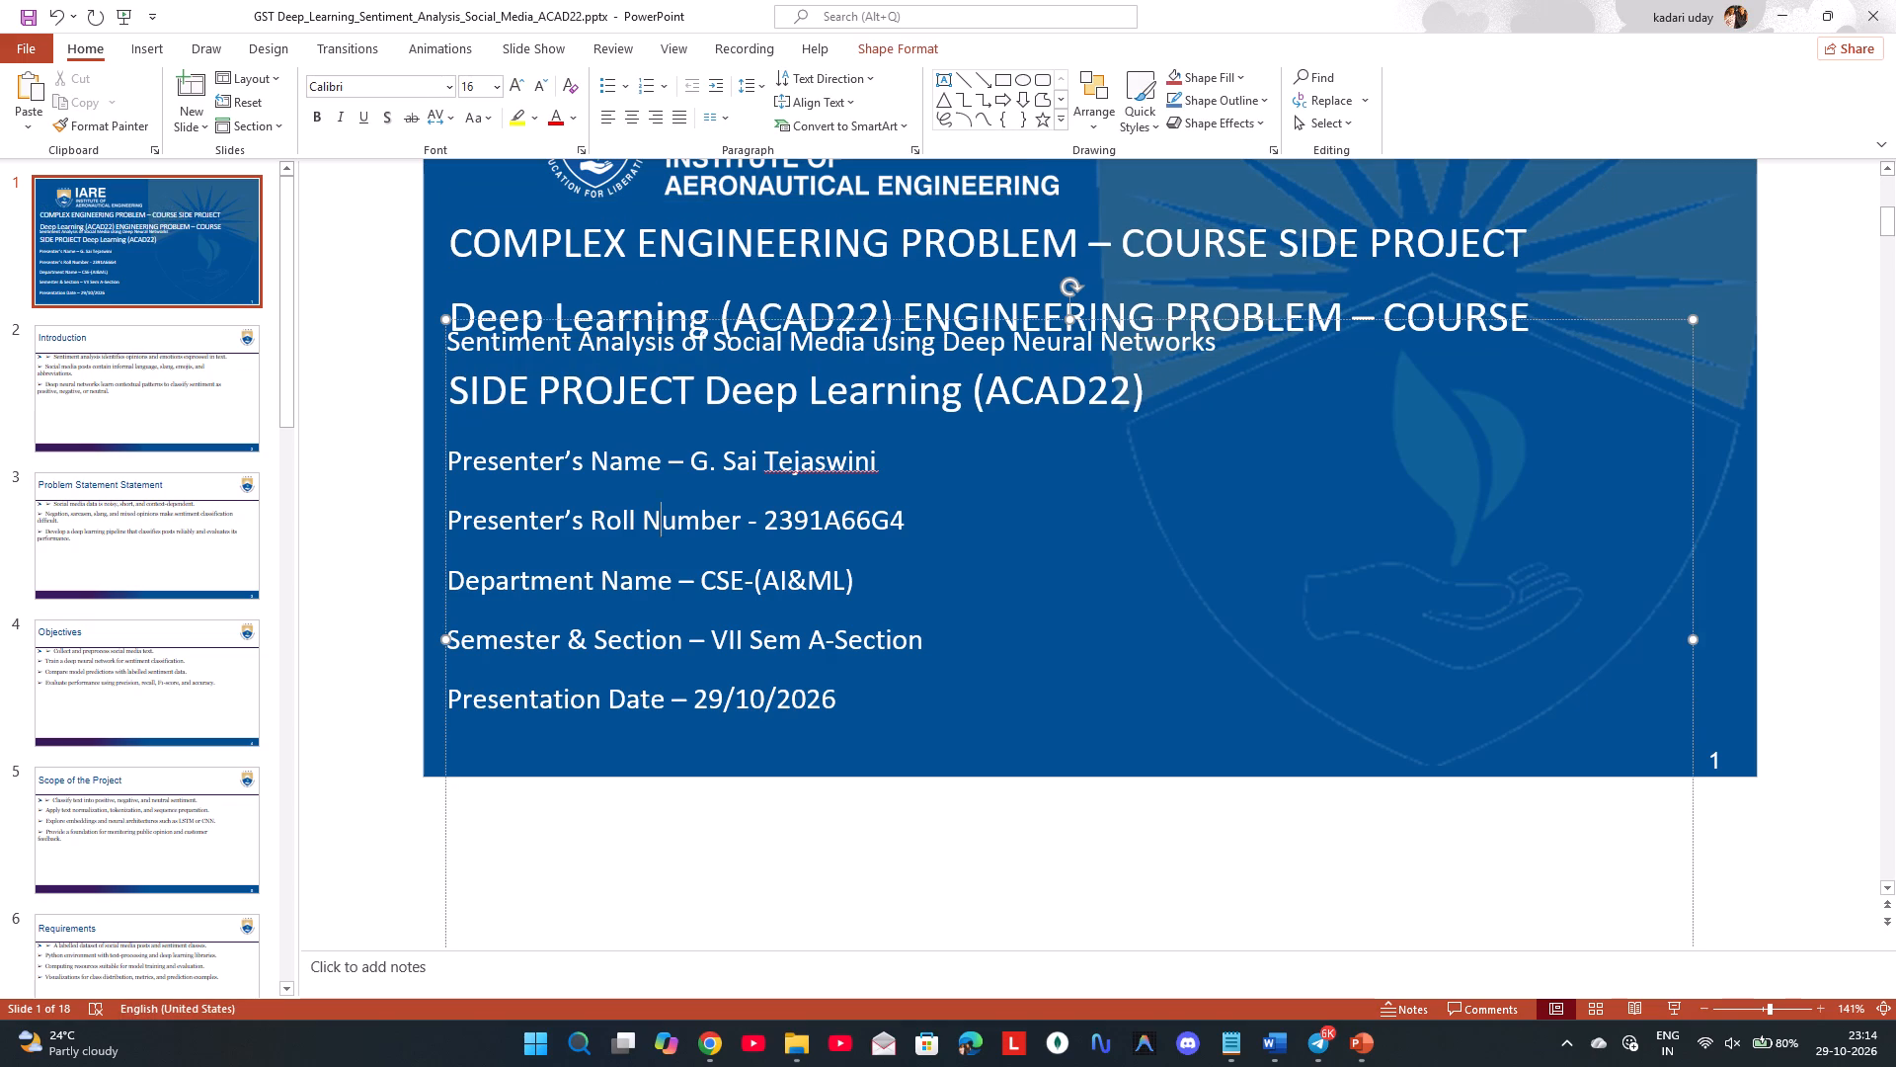
pyautogui.press('Down')
pyautogui.press('Up')
pyautogui.press('Escape')
pyautogui.press('Down')
pyautogui.press('Down')
pyautogui.press('Down')
pyautogui.press('Down')
pyautogui.press('Down')
pyautogui.press('Down')
pyautogui.press('Down')
pyautogui.press('Down')
pyautogui.press('Down')
pyautogui.press('Down')
pyautogui.press('Down')
pyautogui.press('Down')
pyautogui.press('Down')
pyautogui.press('Down')
pyautogui.press('Down')
pyautogui.press('Down')
pyautogui.press('Down')
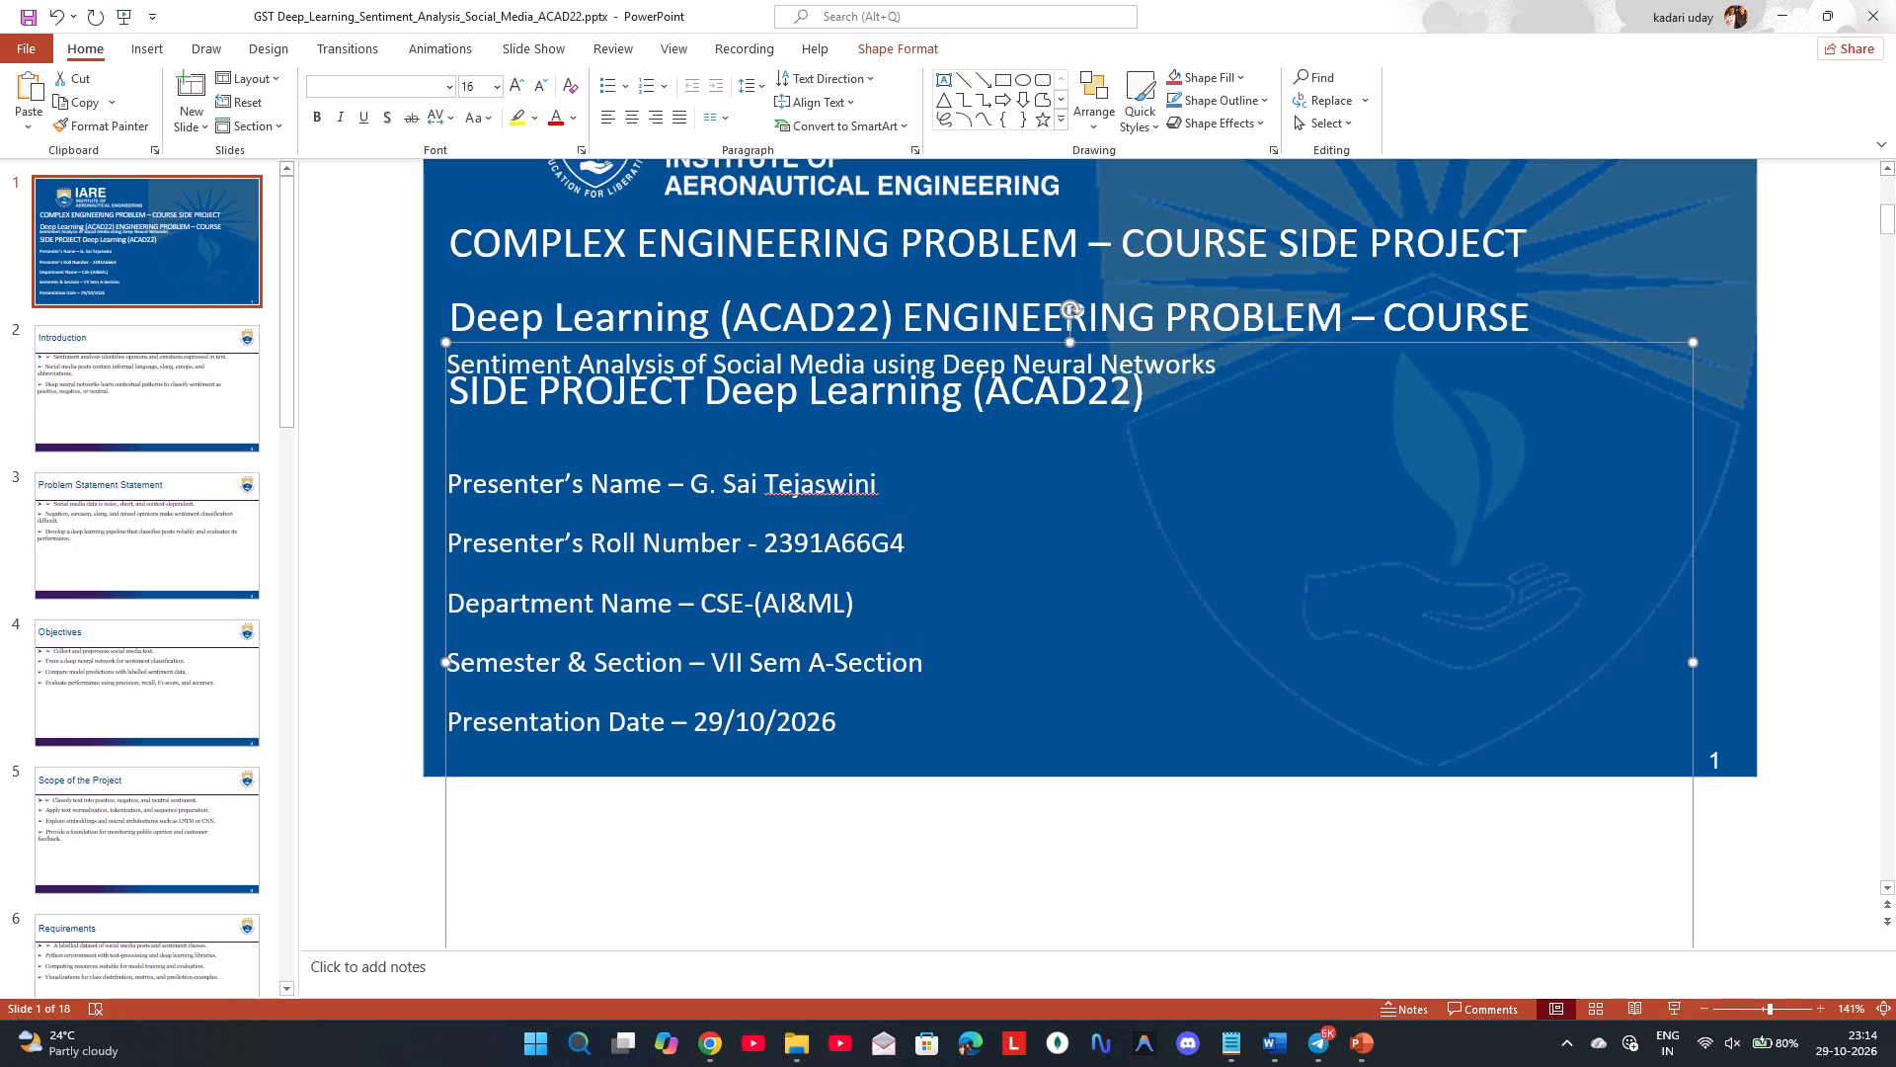
pyautogui.press('Down')
pyautogui.press('Down')
pyautogui.press('Down')
pyautogui.press('Down')
pyautogui.press('Down')
pyautogui.press('Down')
pyautogui.press('Down')
pyautogui.press('Down')
pyautogui.press('Down')
pyautogui.press('Down')
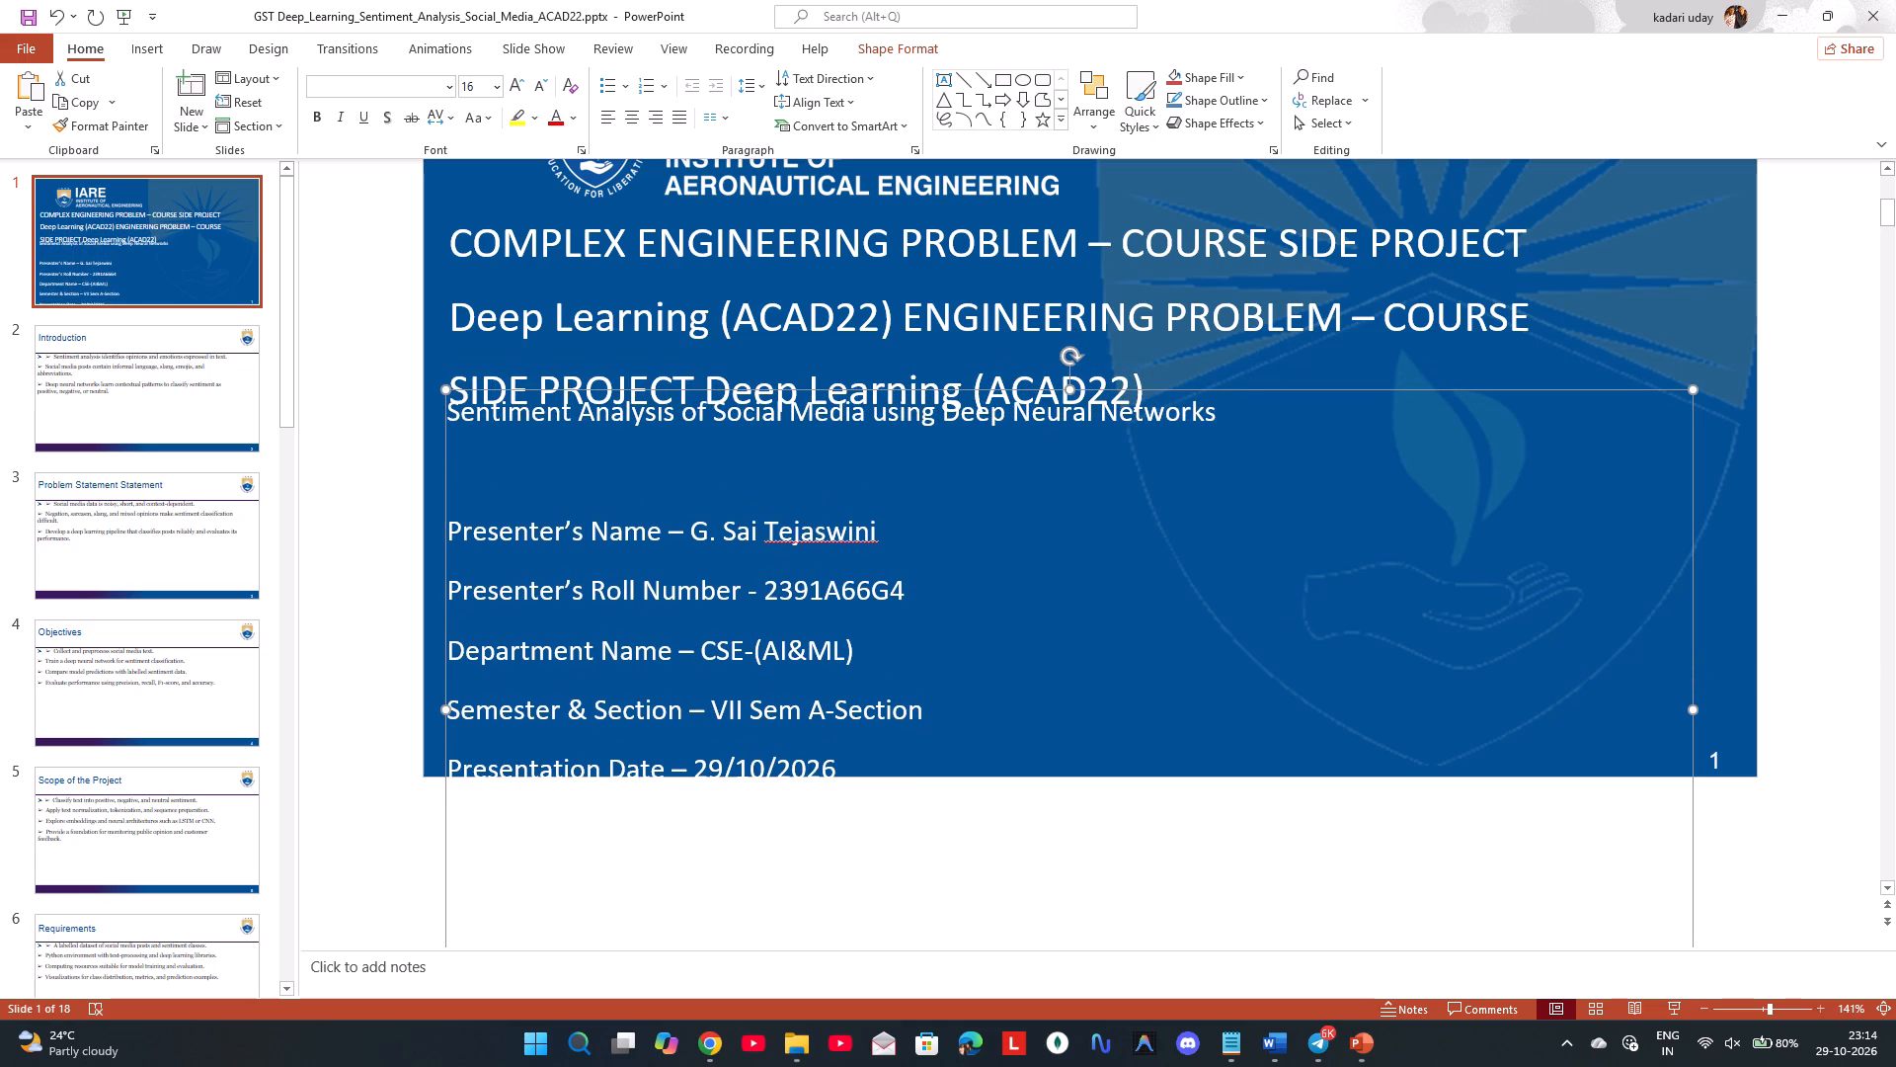
# Delete the blank line between the project title and the presenter's name line.
pyautogui.click(633, 439)
pyautogui.press('BackSpace')
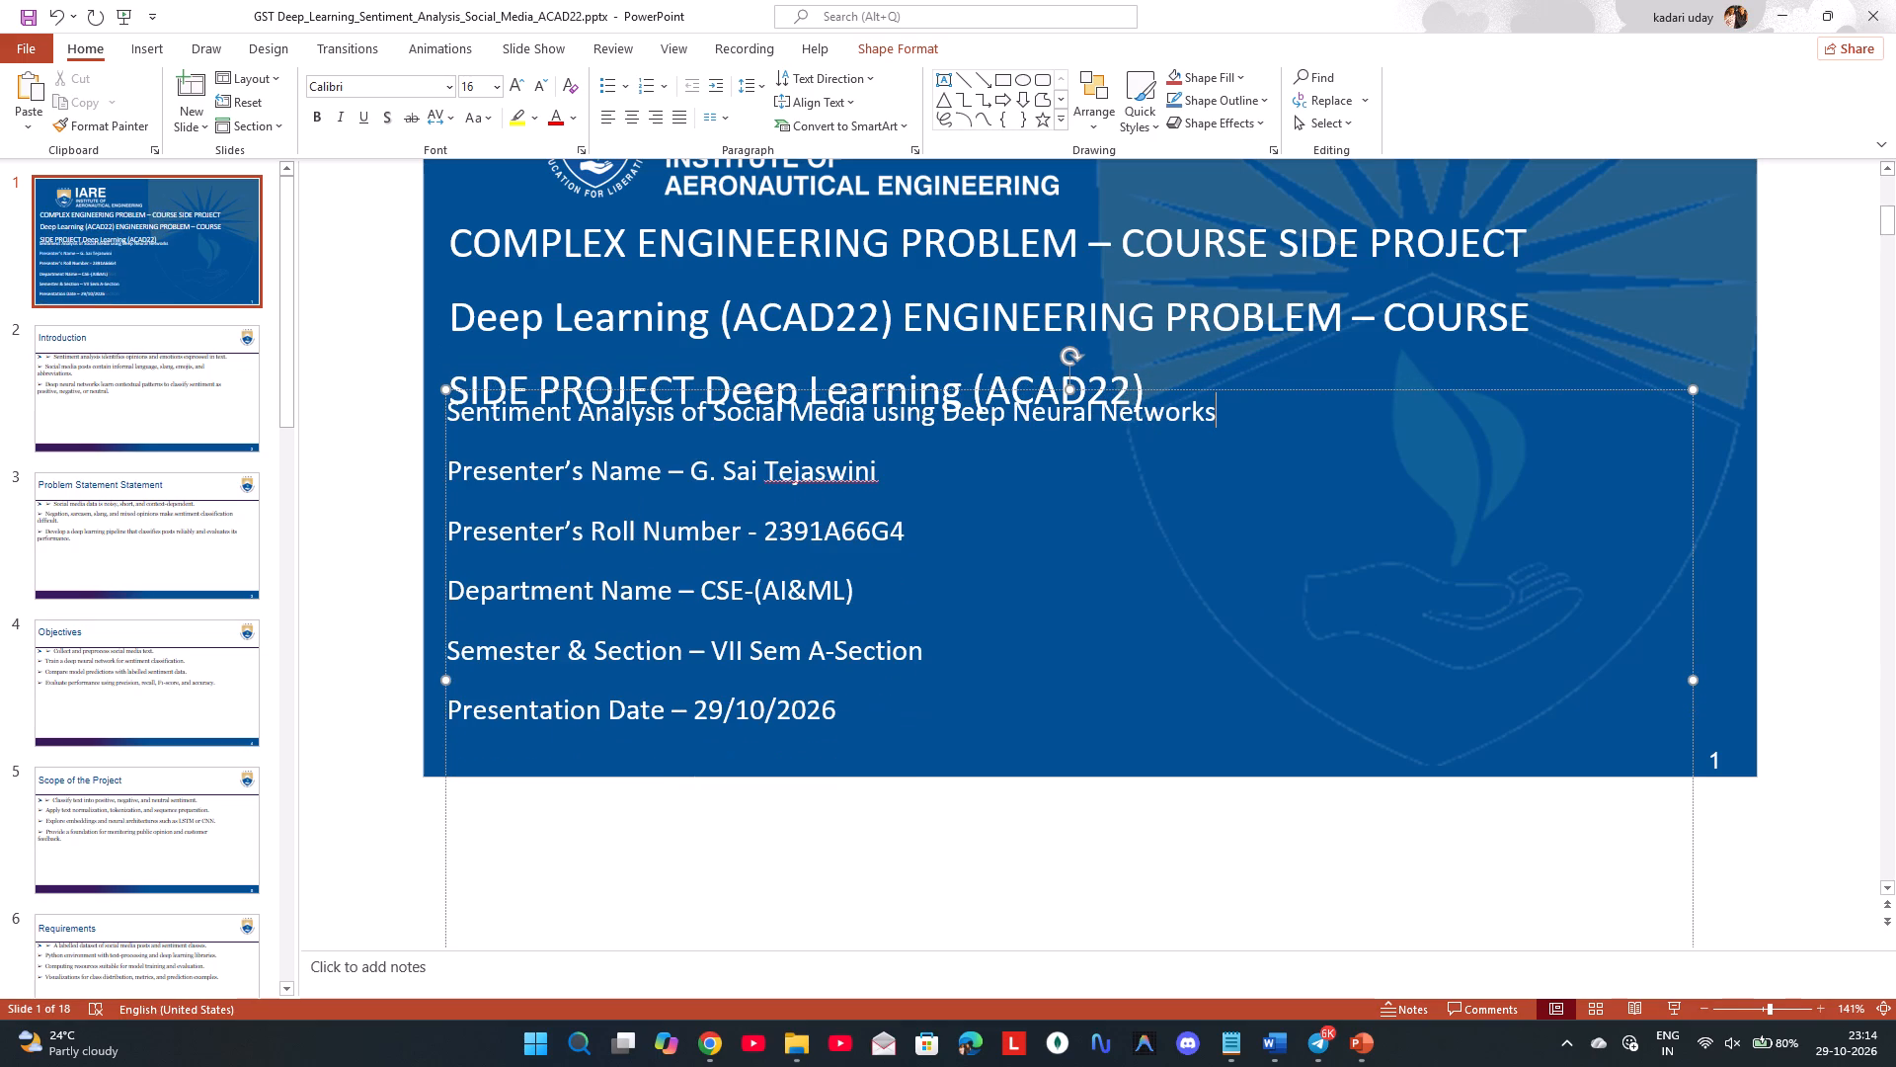
pyautogui.press('Down')
pyautogui.press('Down')
pyautogui.press('Down')
pyautogui.press('Down')
pyautogui.press('Down')
pyautogui.press('Down')
# Set the font size of the whole course heading text box to 20.
pyautogui.scroll(3, 632, 439)
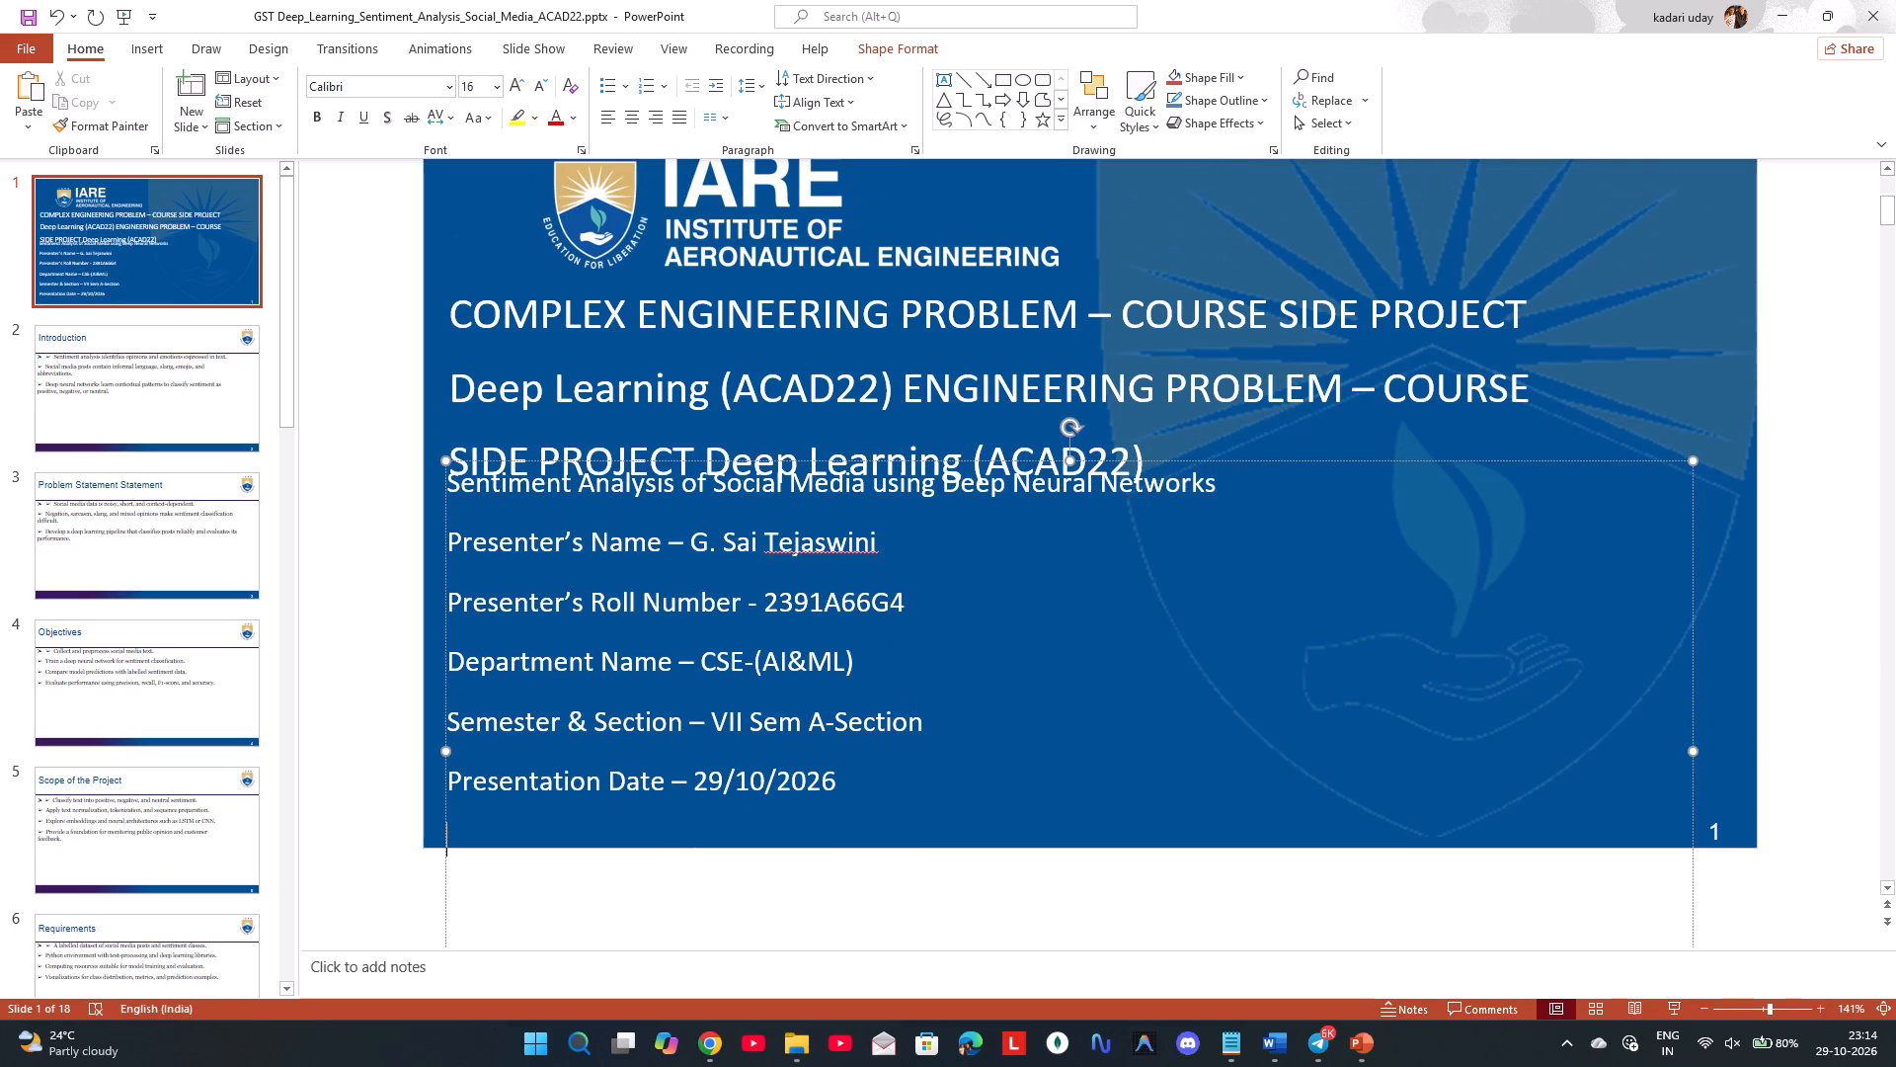
pyautogui.click(693, 390)
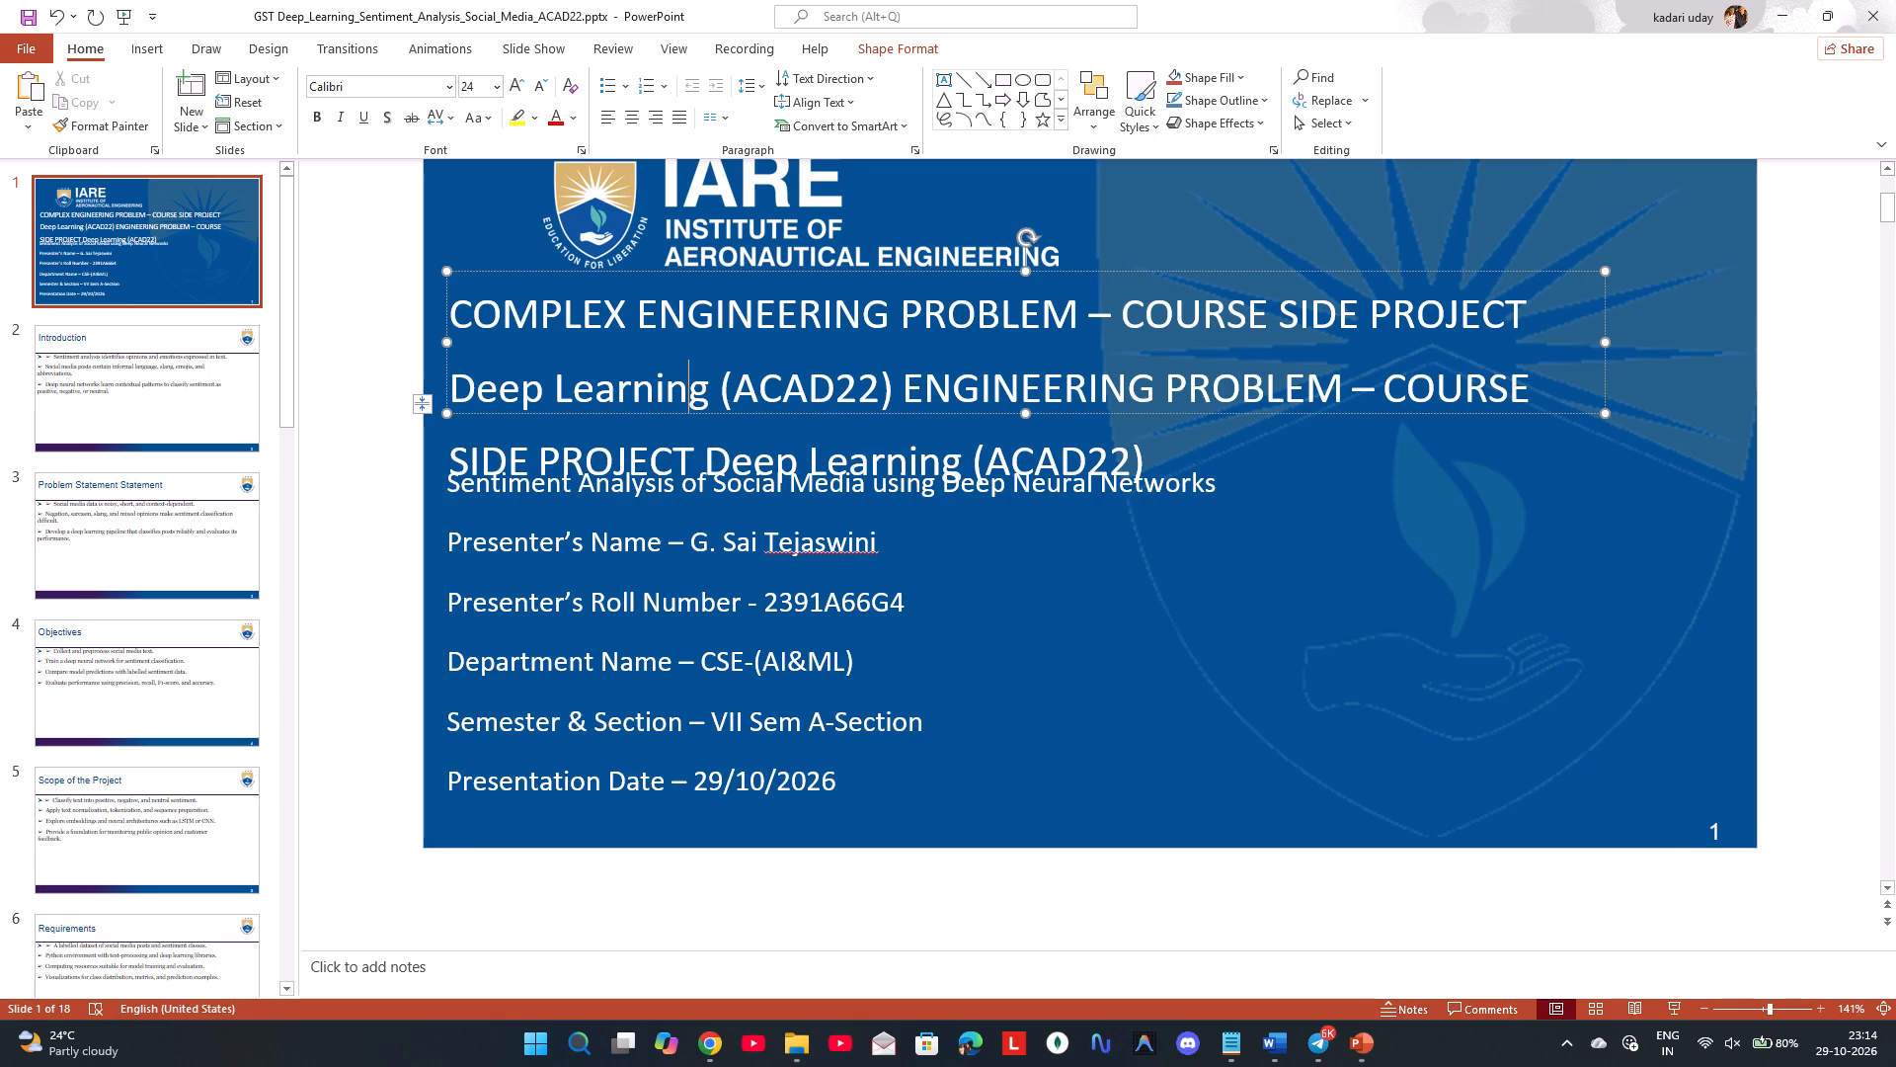
pyautogui.click(473, 87)
pyautogui.write('20')
pyautogui.press('Return')
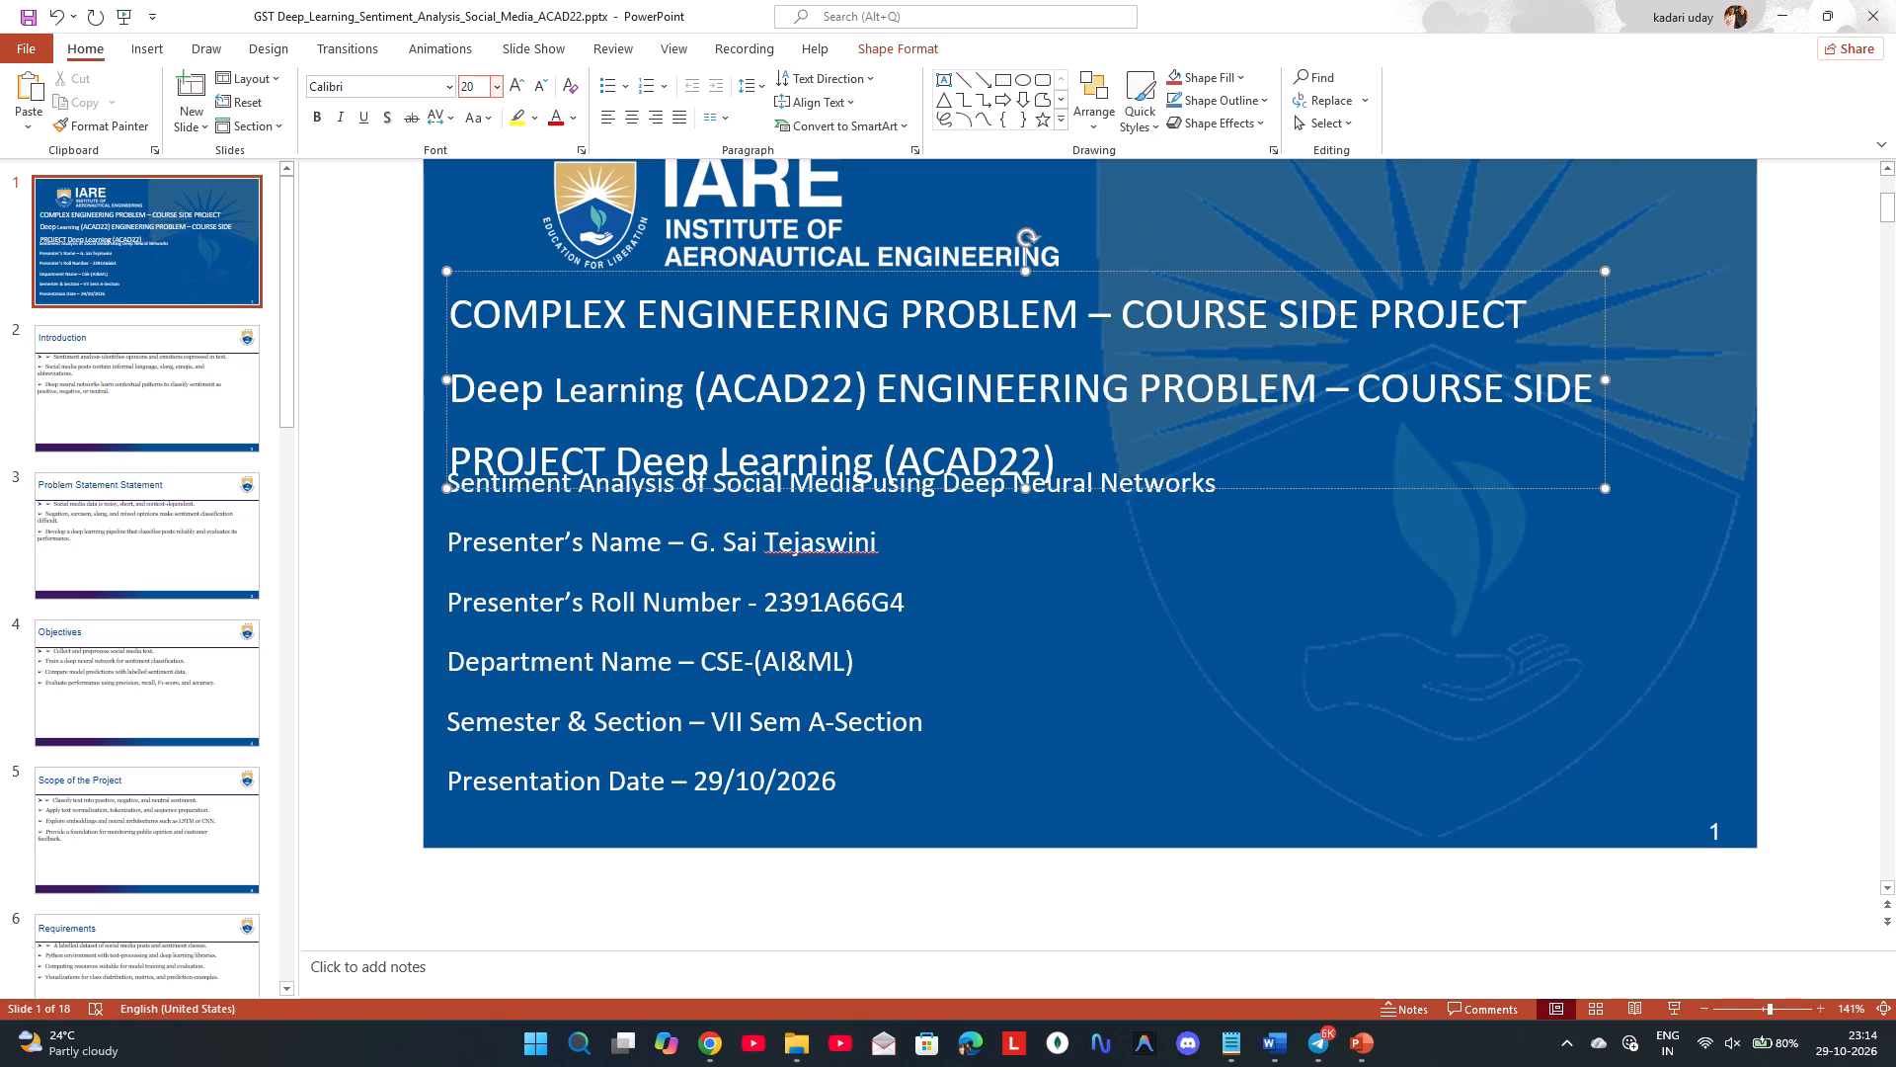
pyautogui.press('Escape')
pyautogui.click(486, 89)
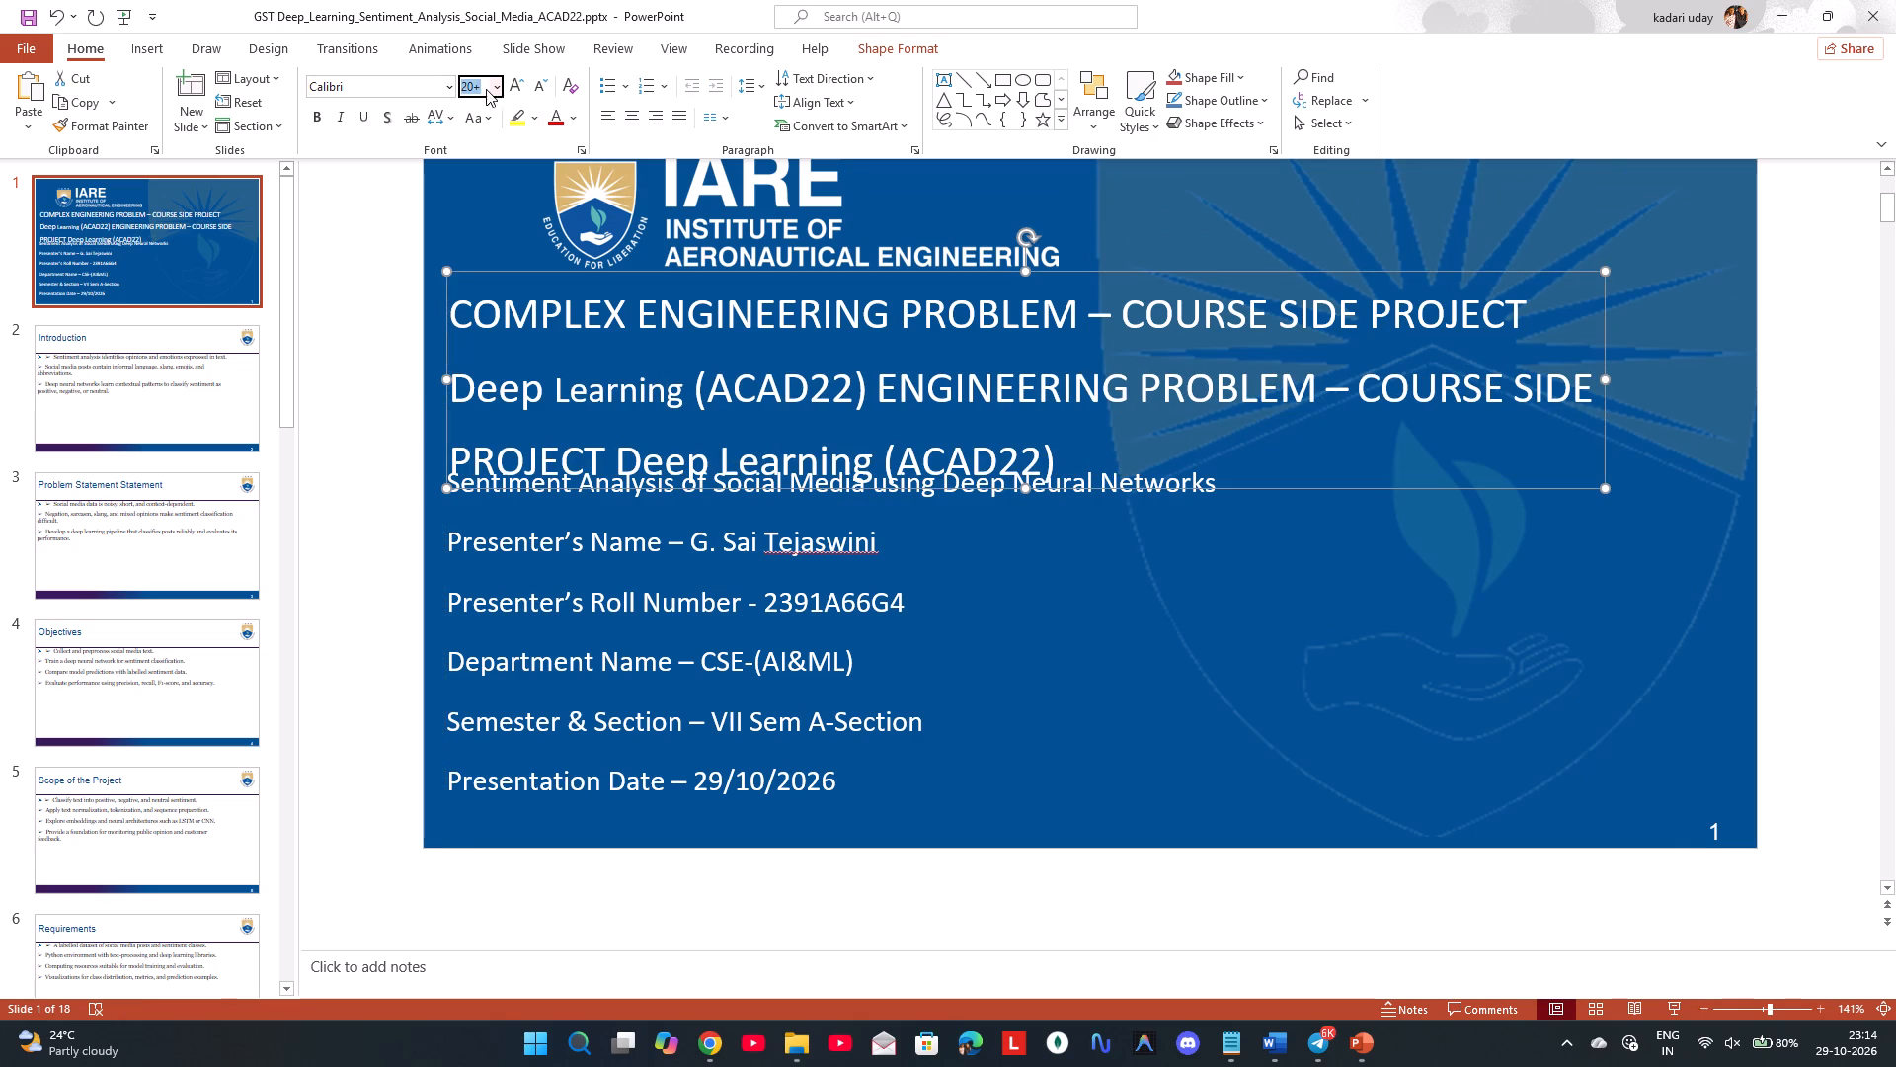
pyautogui.write('20')
pyautogui.press('Return')
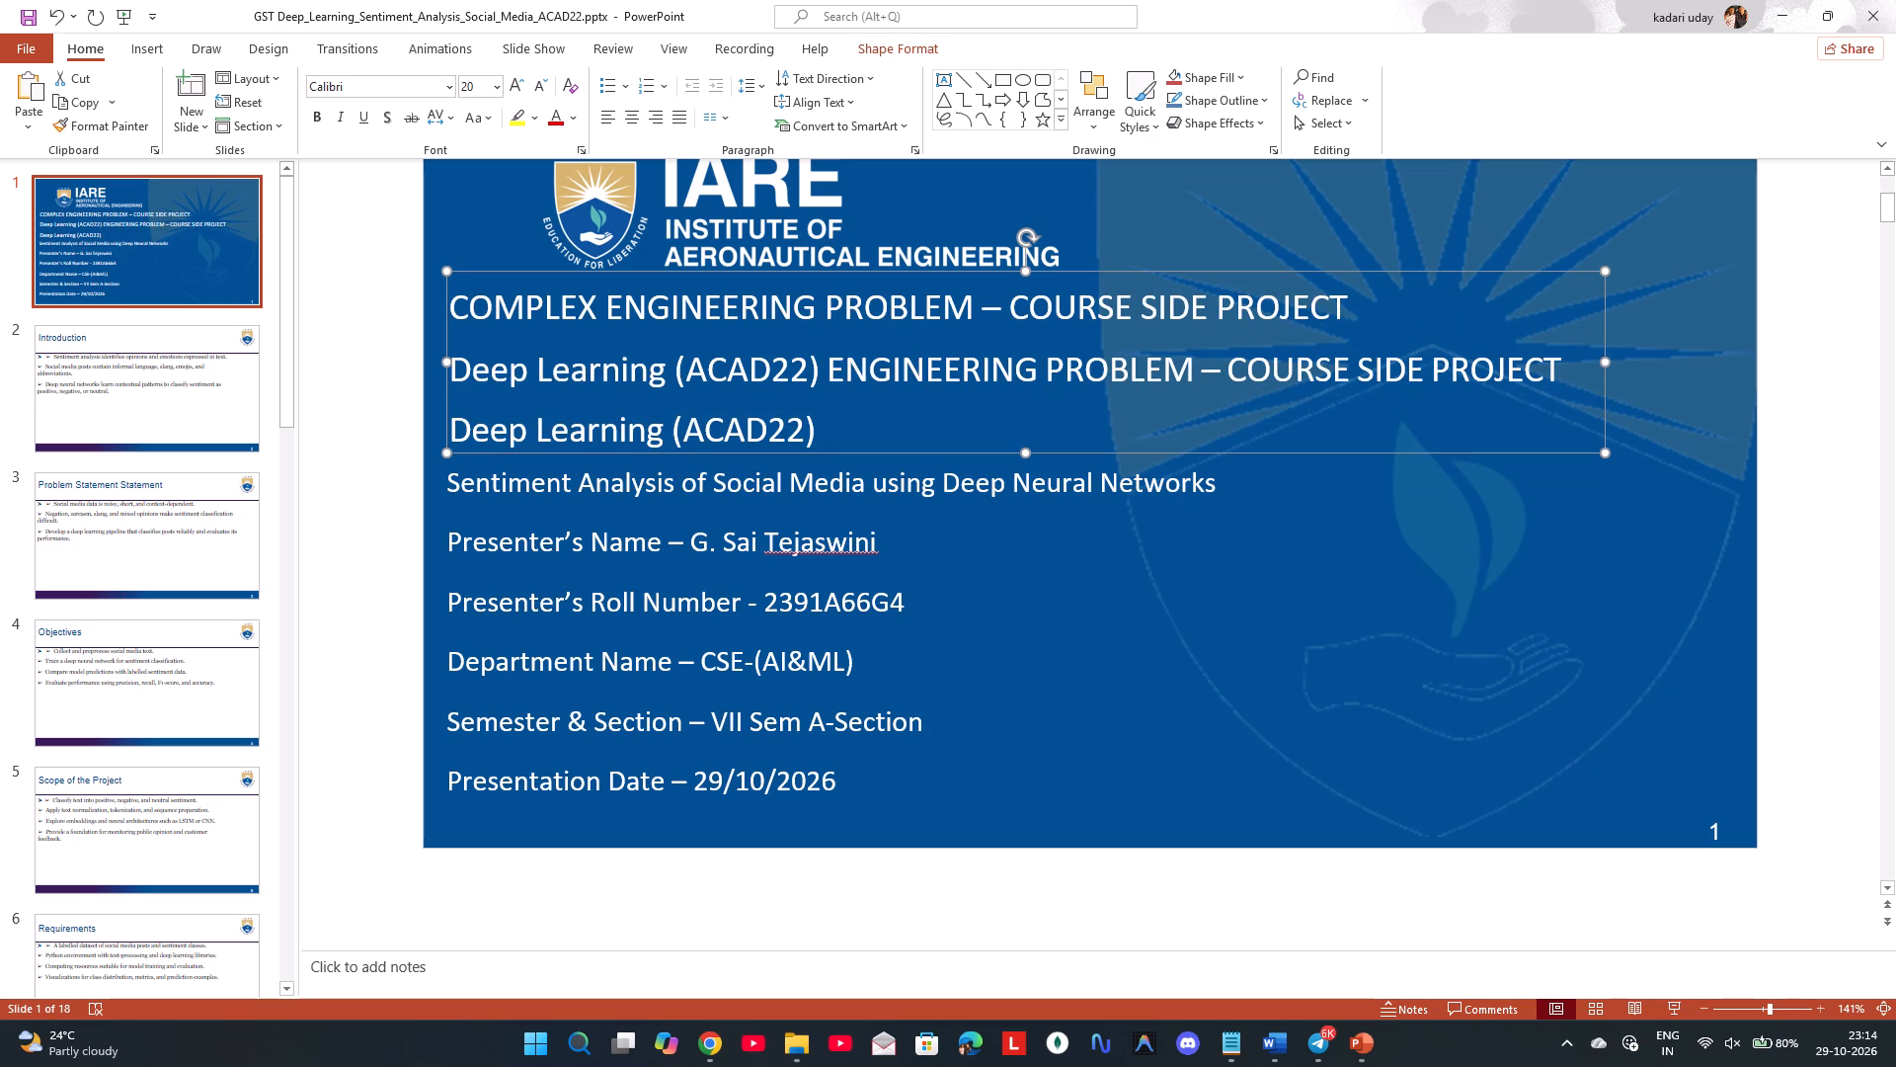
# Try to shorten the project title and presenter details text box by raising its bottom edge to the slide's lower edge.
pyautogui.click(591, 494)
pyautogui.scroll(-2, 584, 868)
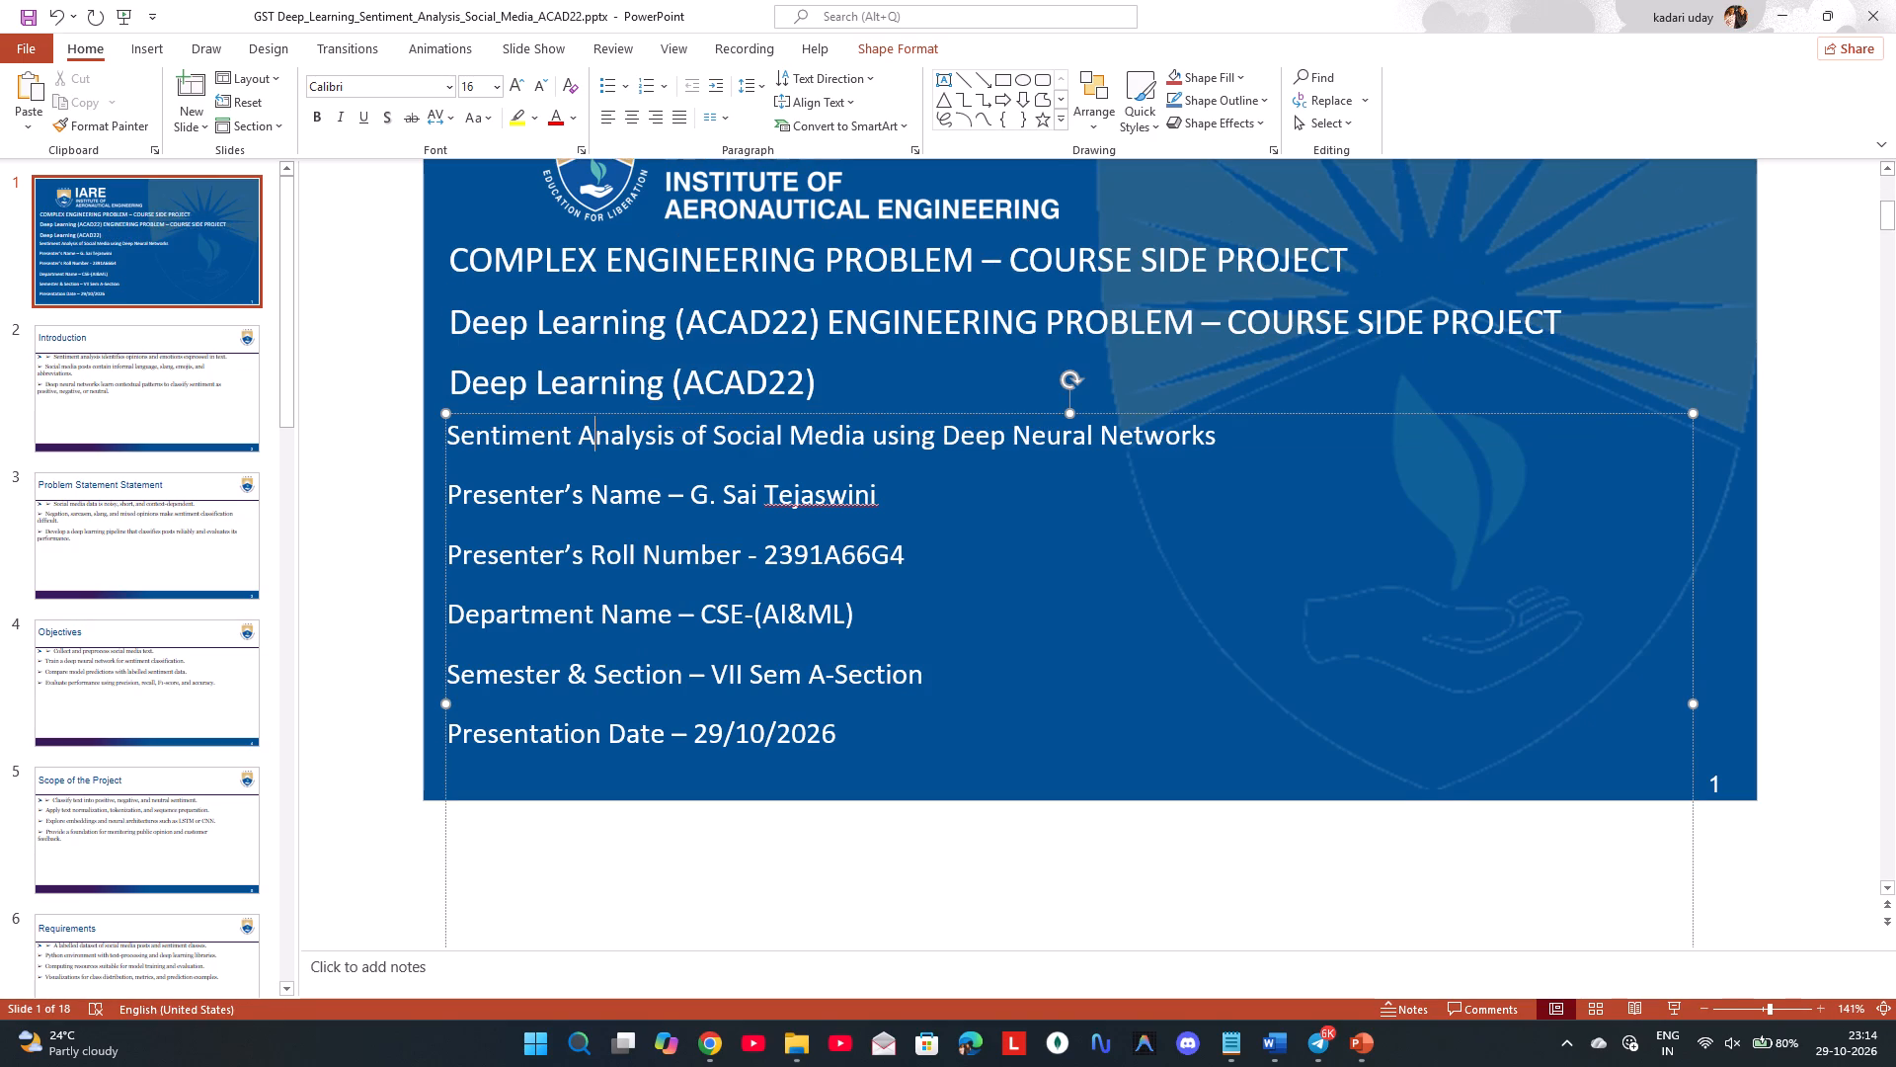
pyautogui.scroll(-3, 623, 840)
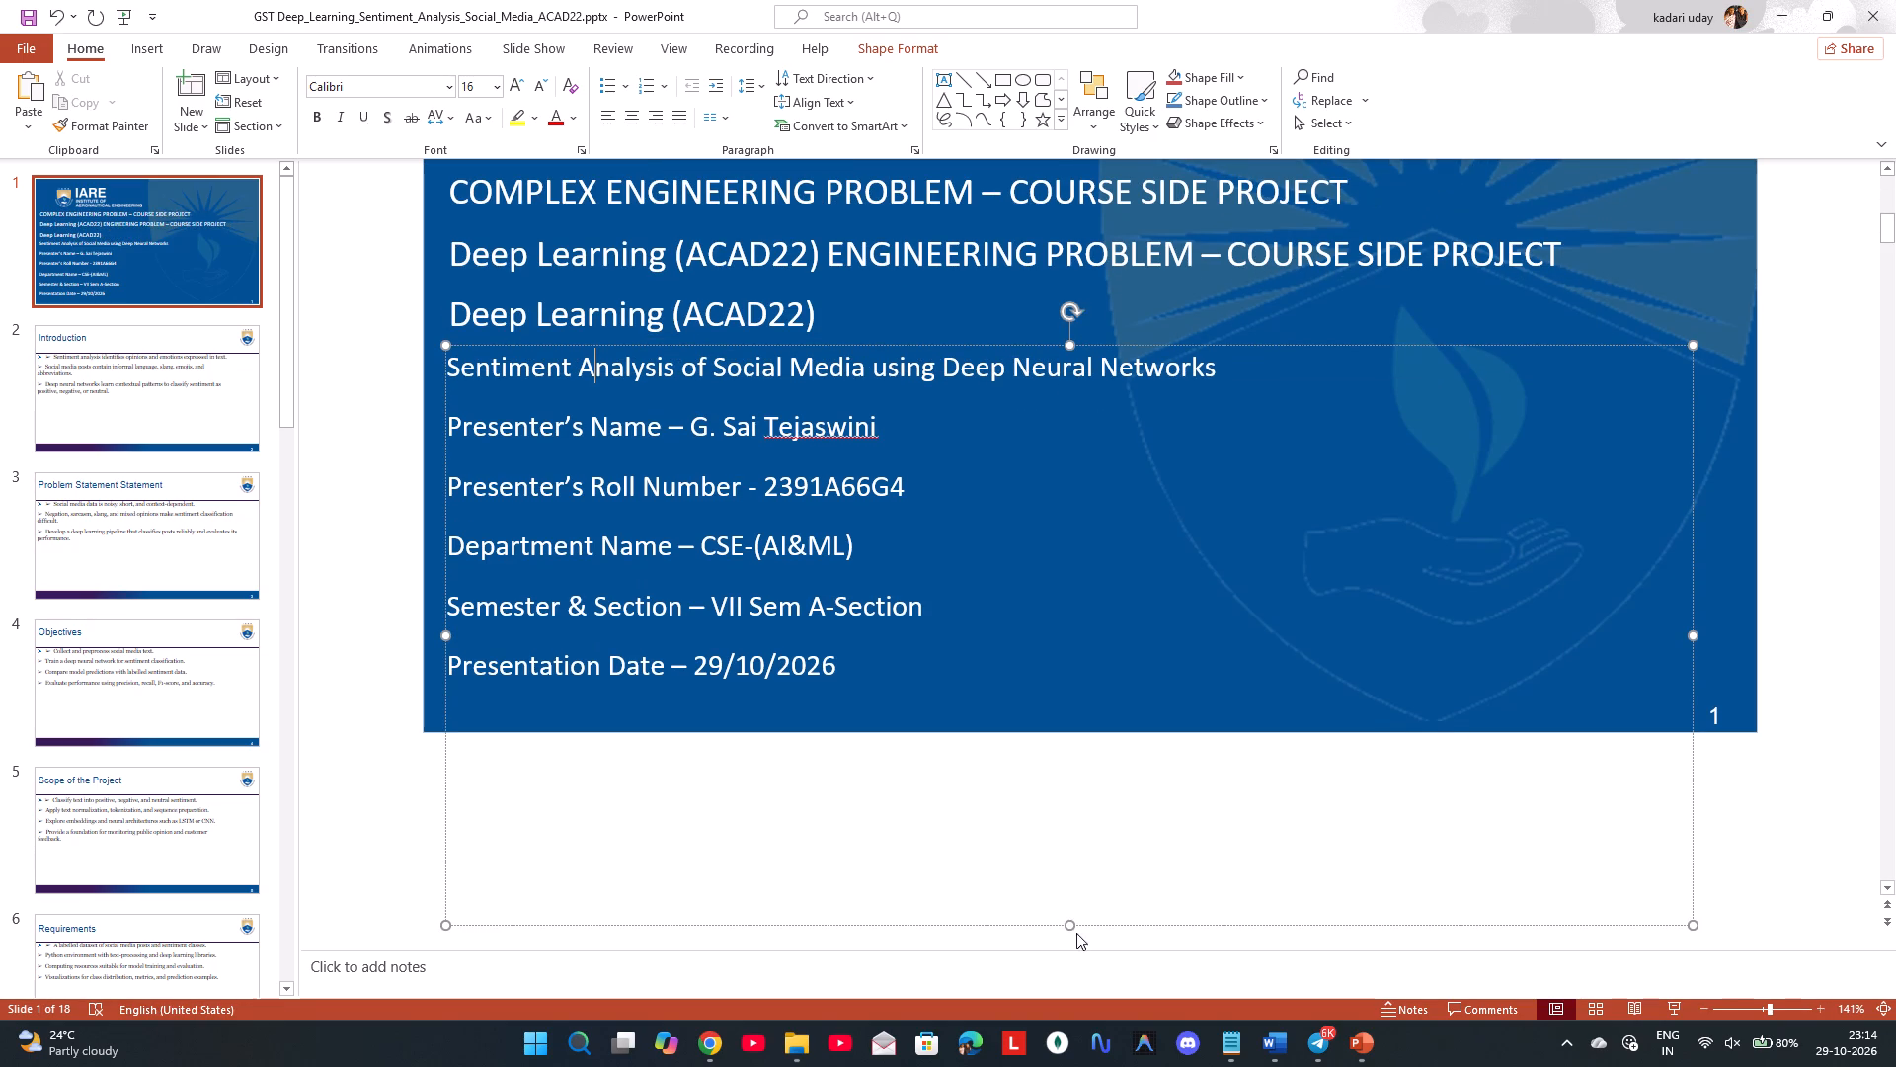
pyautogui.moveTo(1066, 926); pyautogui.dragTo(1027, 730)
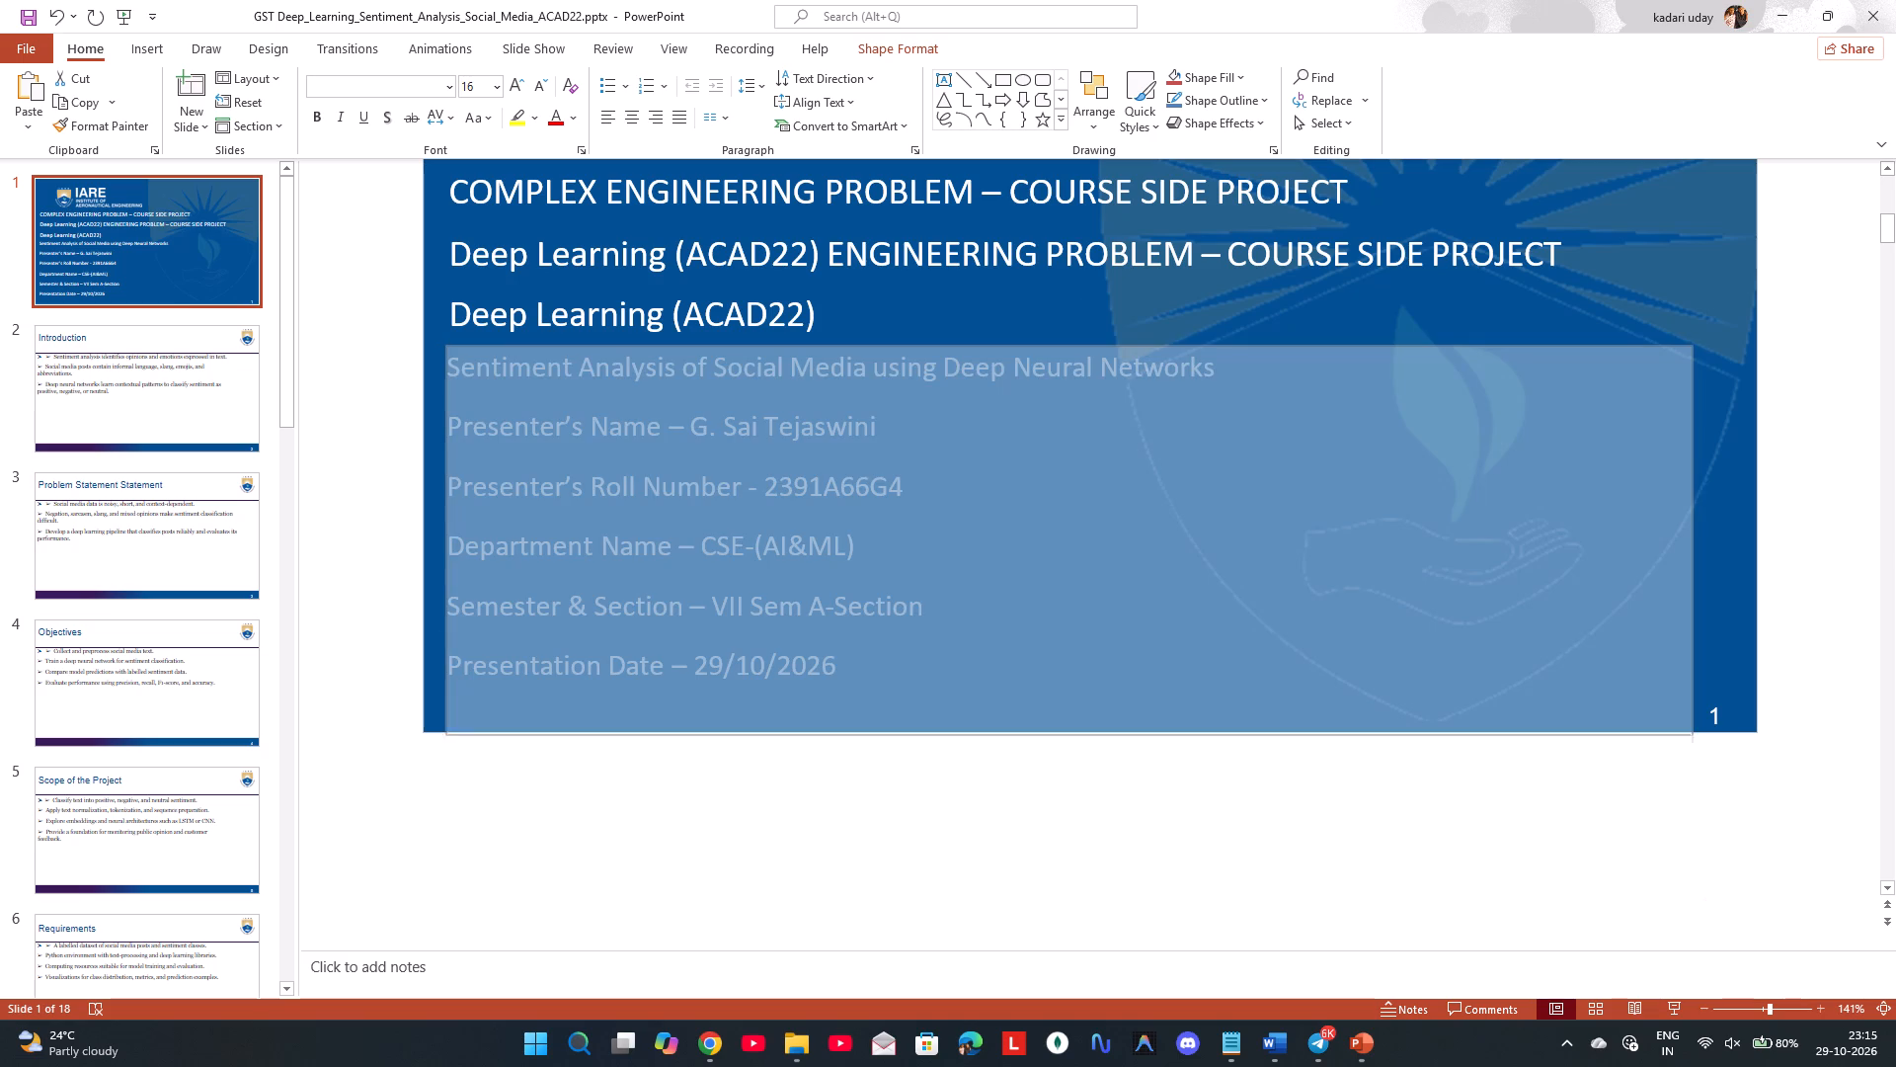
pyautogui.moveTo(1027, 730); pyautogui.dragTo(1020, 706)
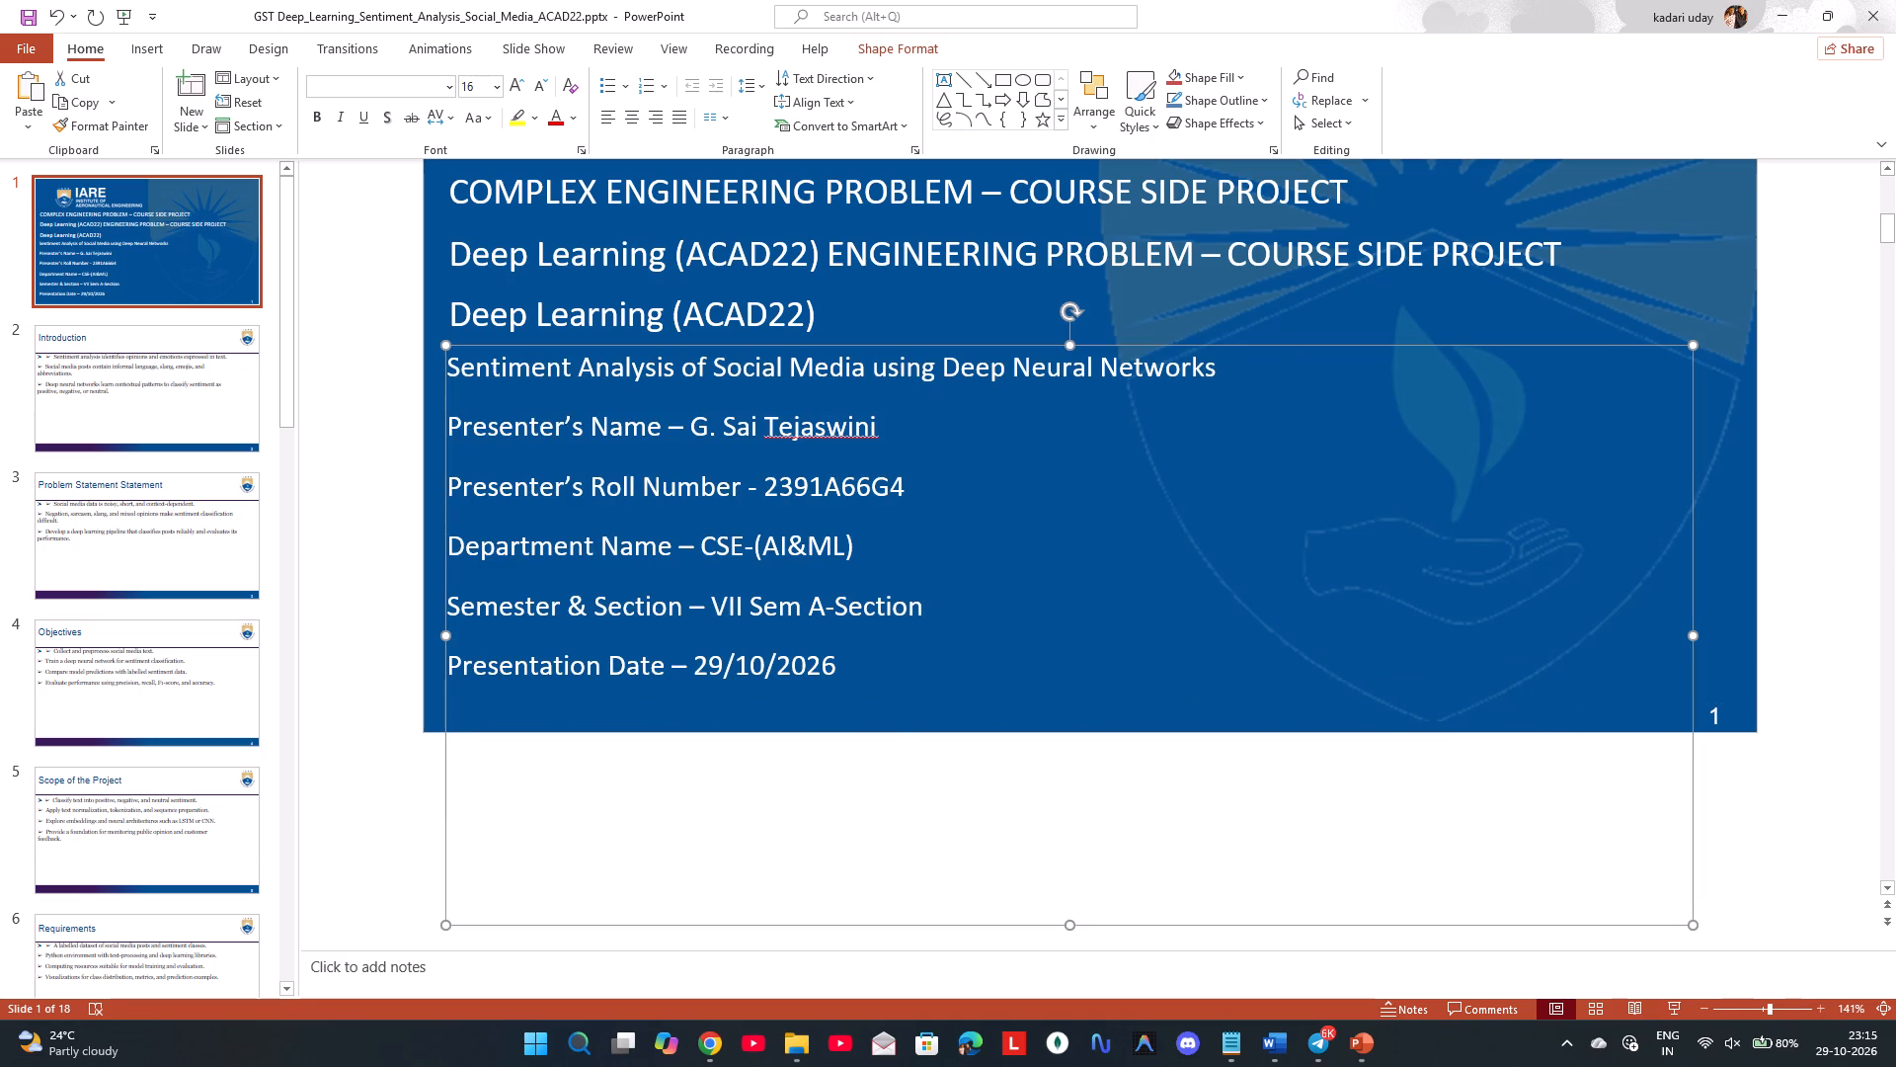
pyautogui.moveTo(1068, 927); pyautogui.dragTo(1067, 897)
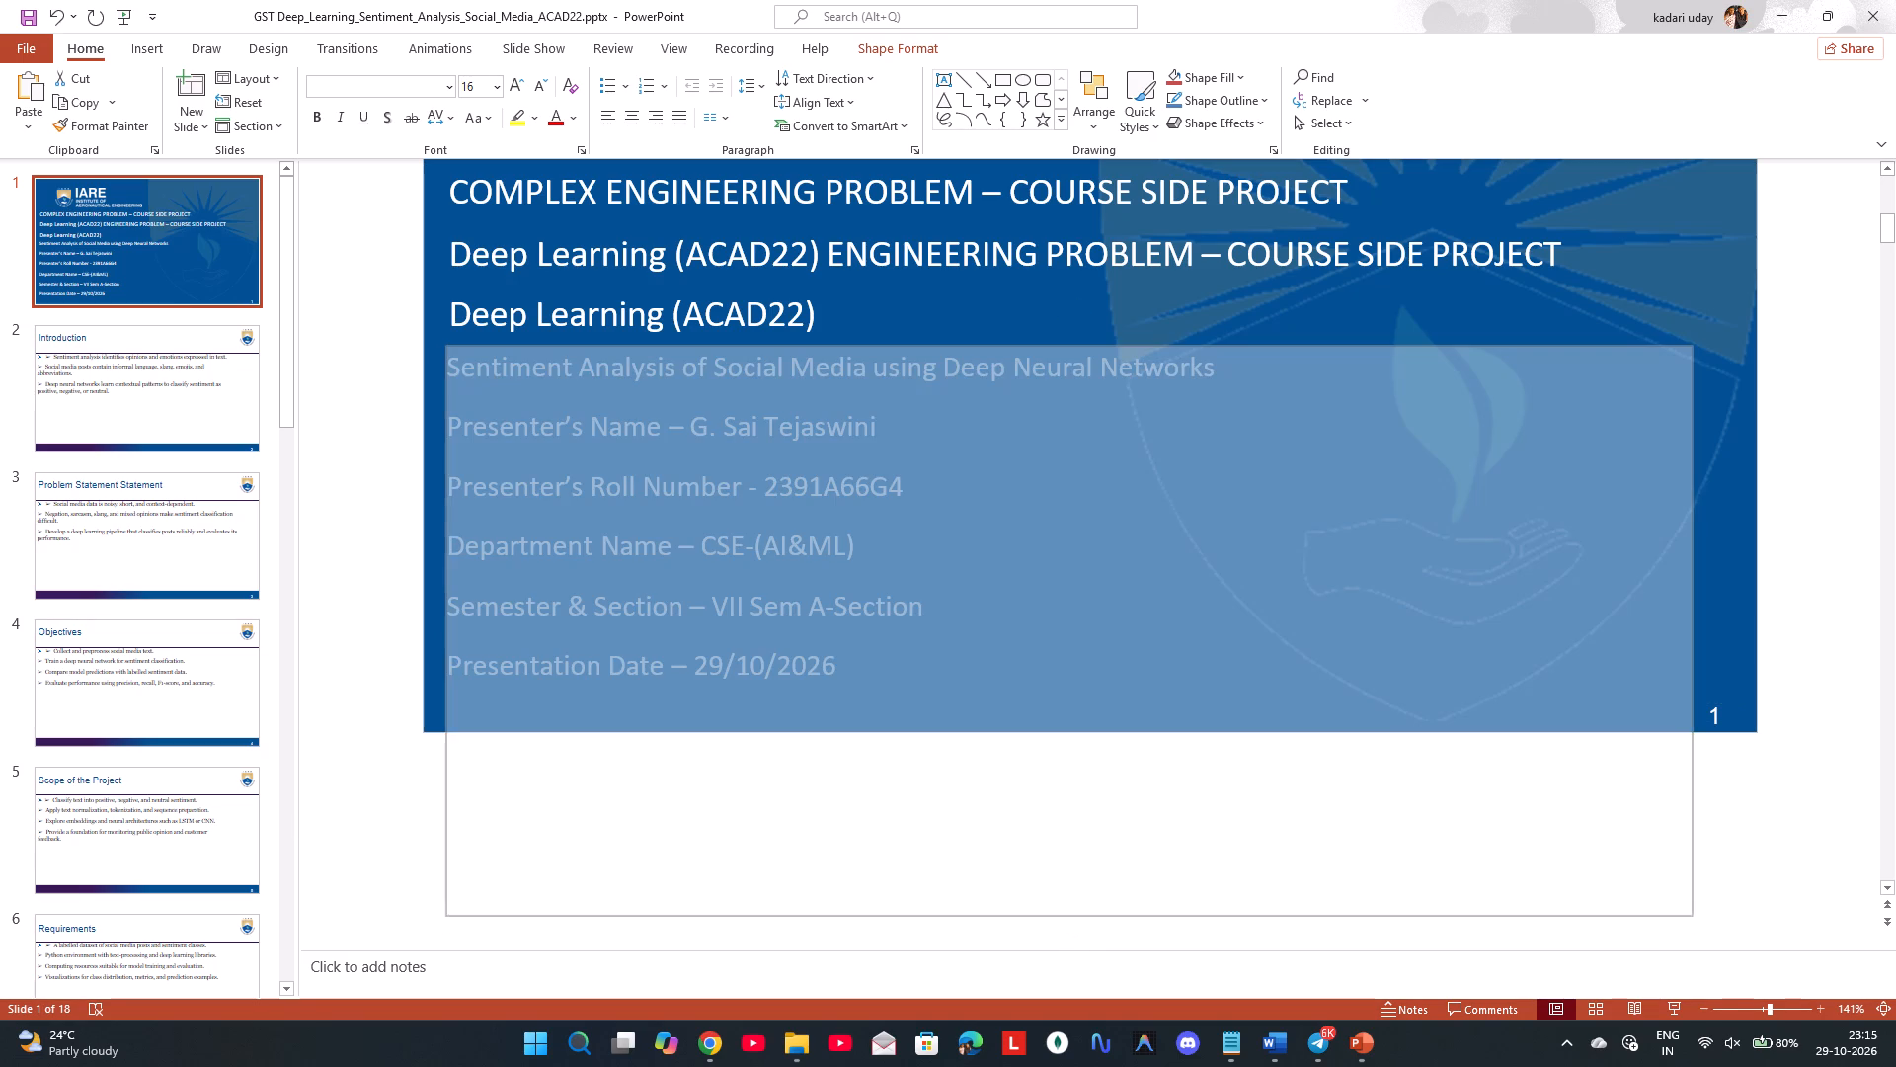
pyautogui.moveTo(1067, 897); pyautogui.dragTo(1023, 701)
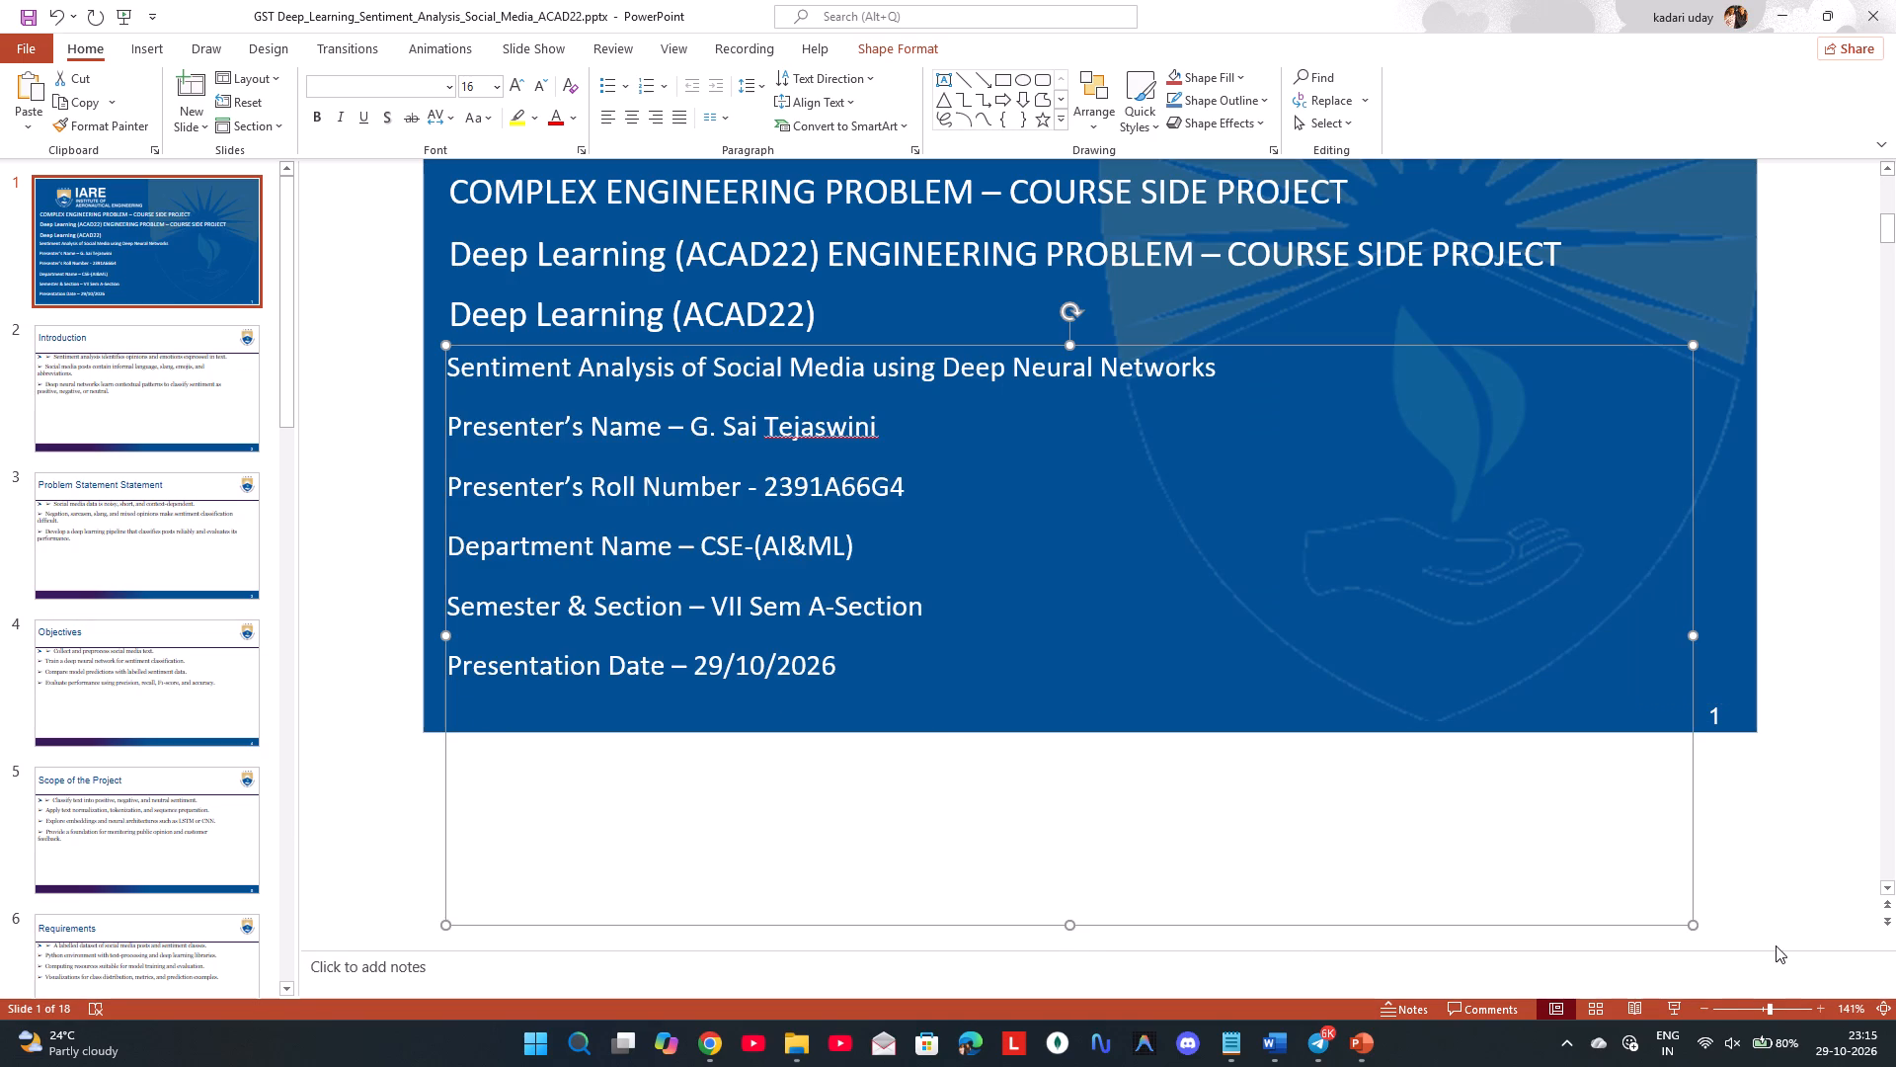
# Narrow the project title and presenter details text box so its right edge ends a little past the project title.
pyautogui.moveTo(1692, 927); pyautogui.dragTo(1607, 770)
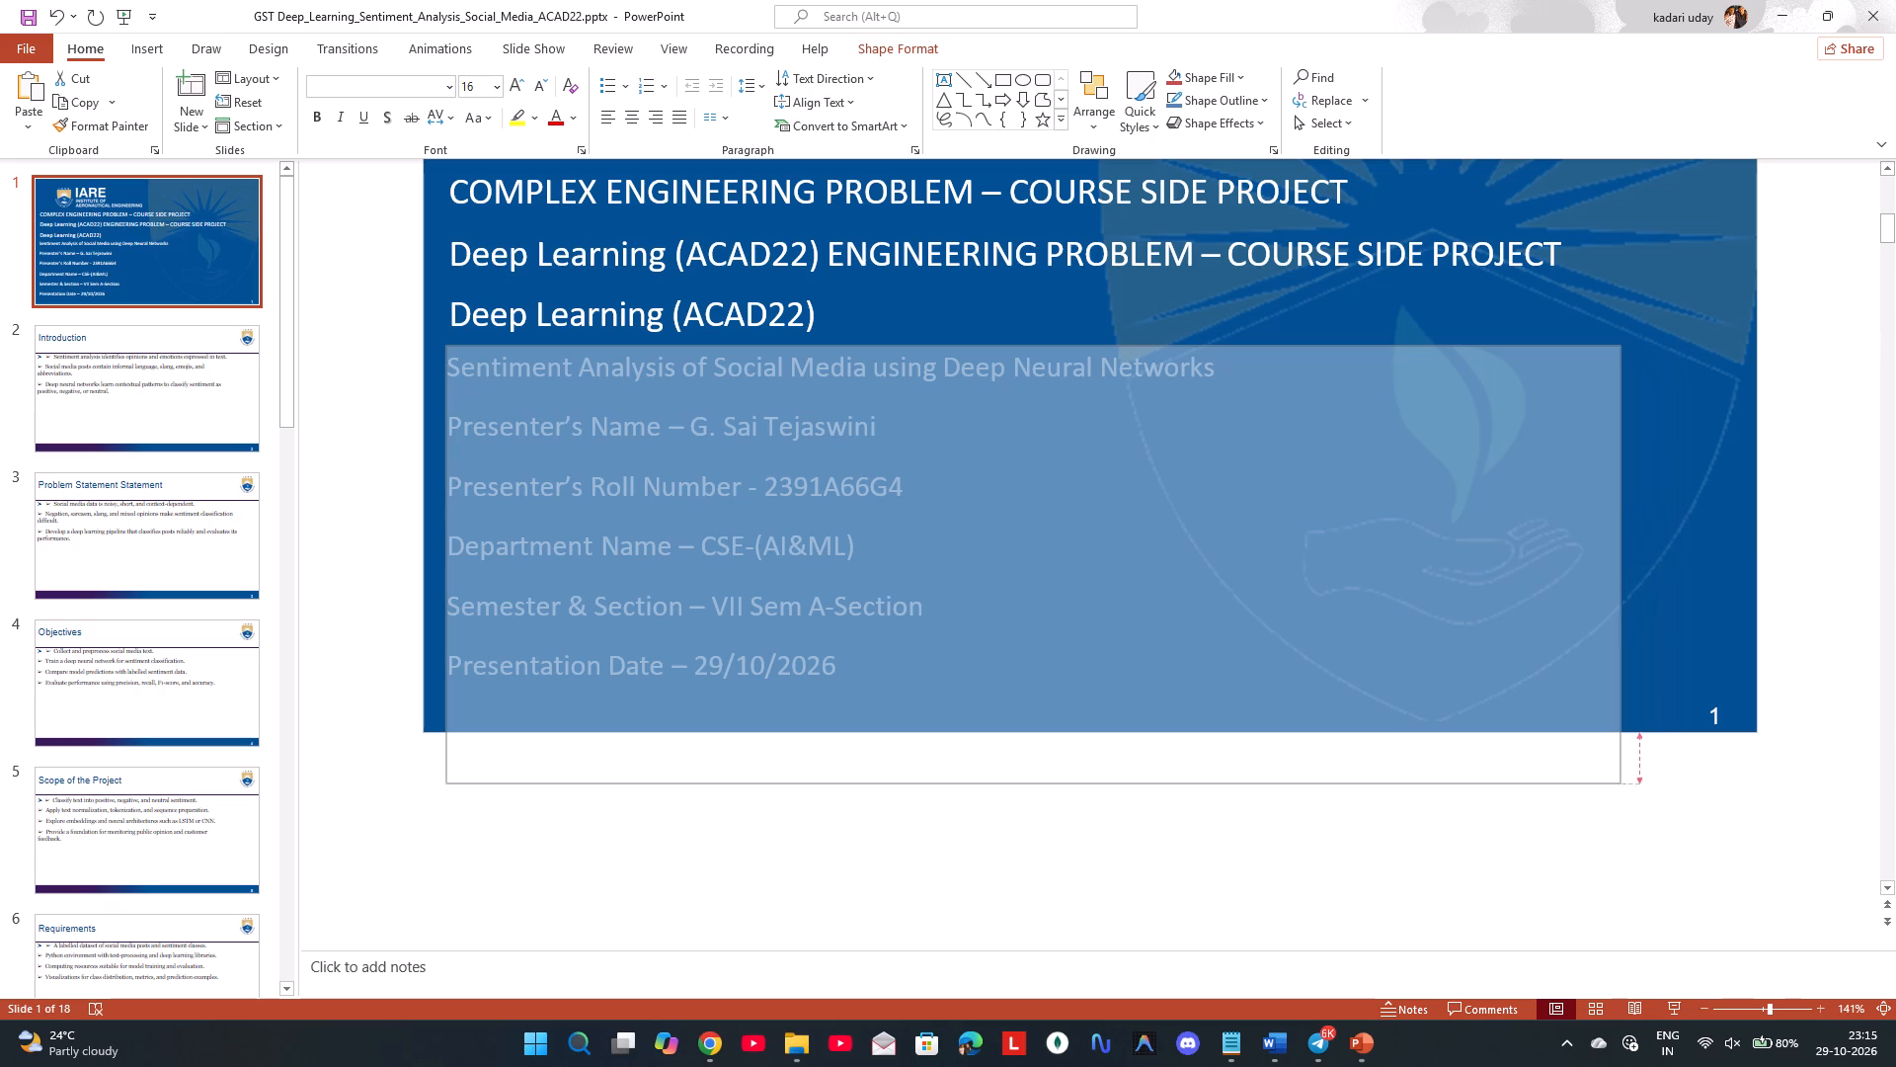
pyautogui.moveTo(1607, 770); pyautogui.dragTo(1471, 706)
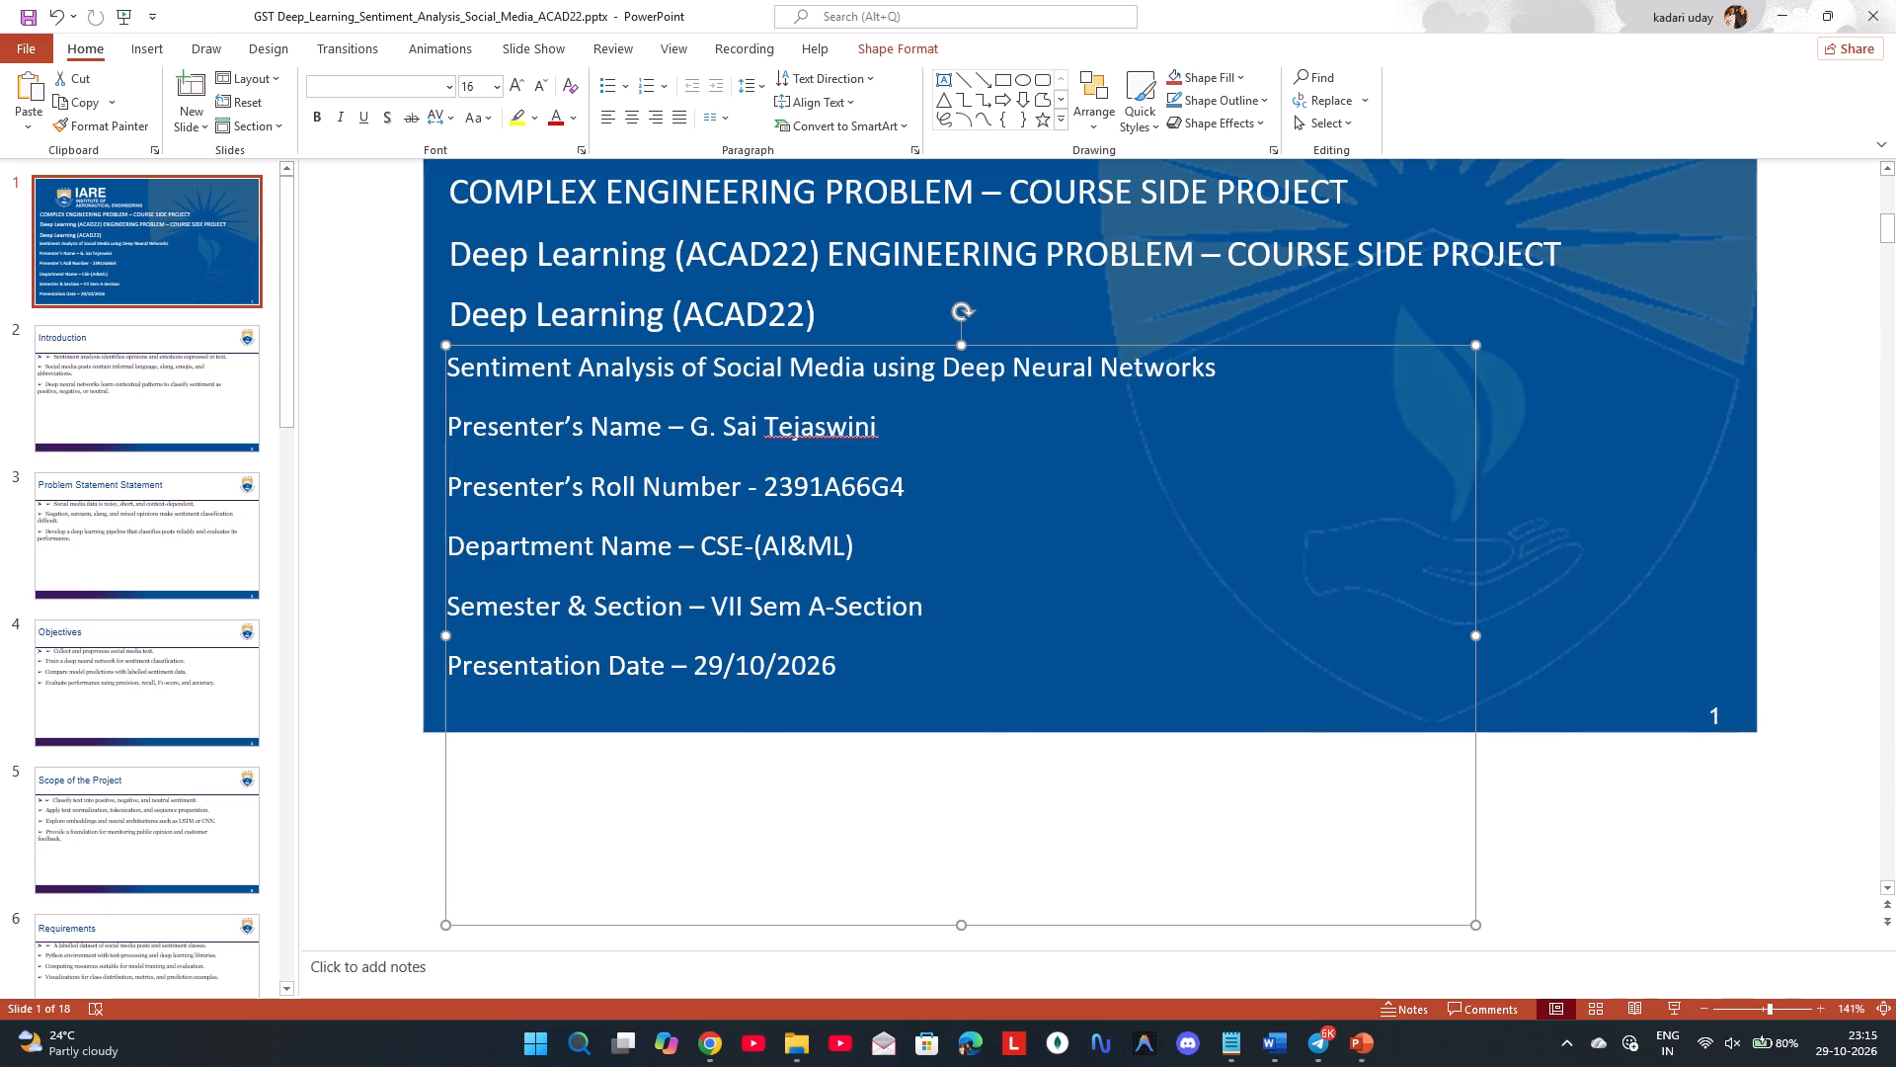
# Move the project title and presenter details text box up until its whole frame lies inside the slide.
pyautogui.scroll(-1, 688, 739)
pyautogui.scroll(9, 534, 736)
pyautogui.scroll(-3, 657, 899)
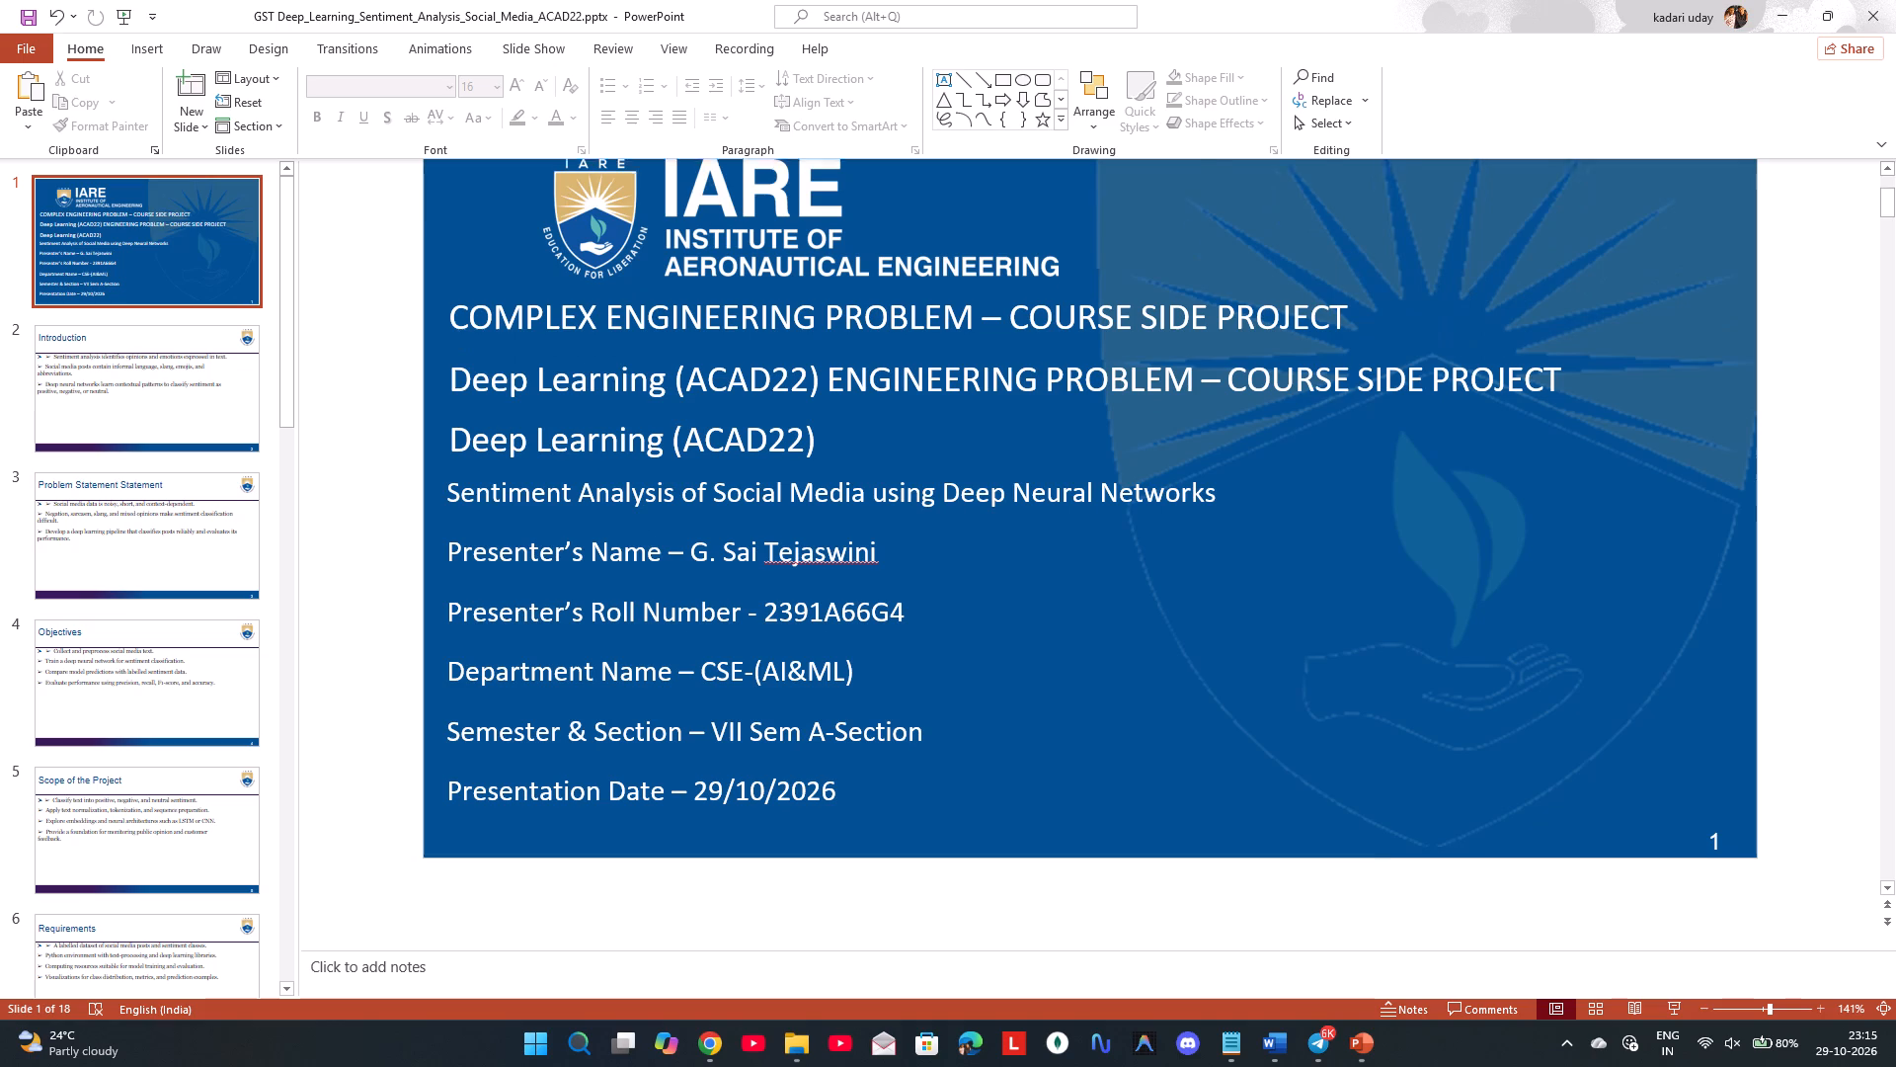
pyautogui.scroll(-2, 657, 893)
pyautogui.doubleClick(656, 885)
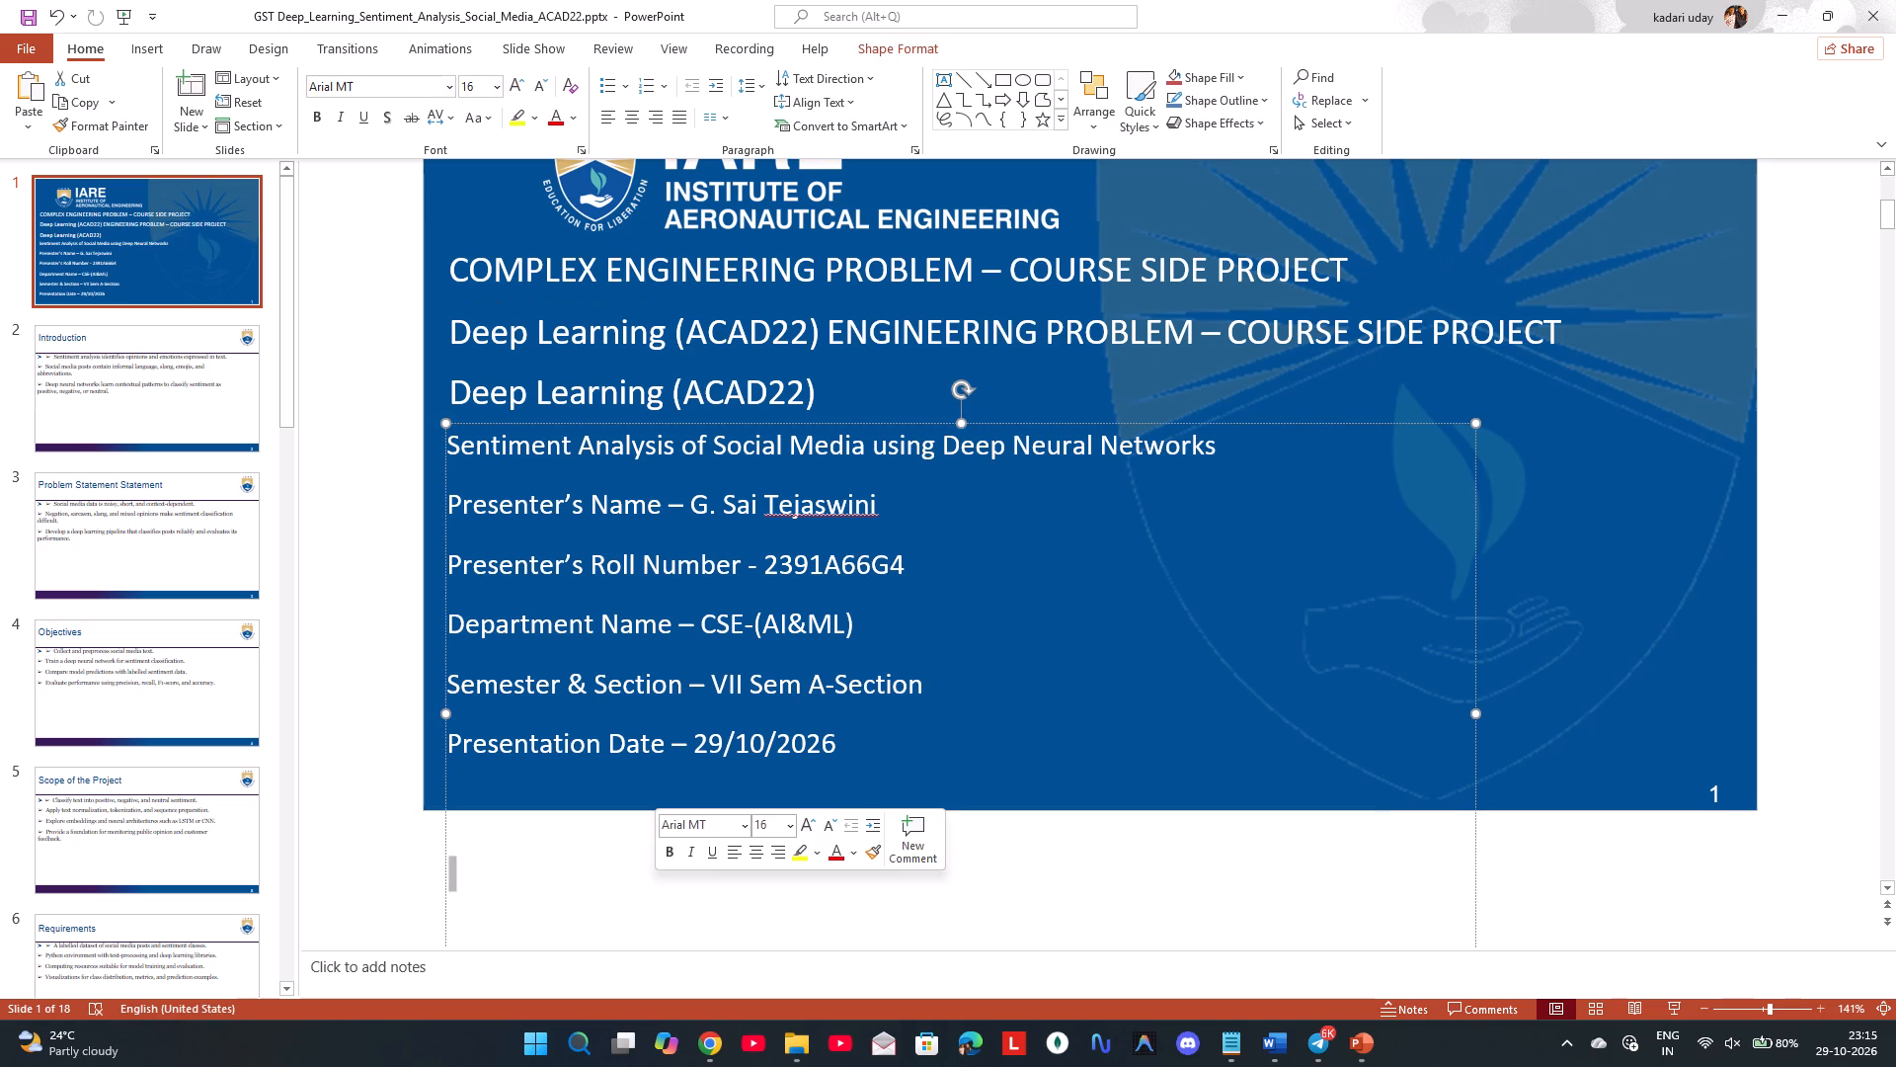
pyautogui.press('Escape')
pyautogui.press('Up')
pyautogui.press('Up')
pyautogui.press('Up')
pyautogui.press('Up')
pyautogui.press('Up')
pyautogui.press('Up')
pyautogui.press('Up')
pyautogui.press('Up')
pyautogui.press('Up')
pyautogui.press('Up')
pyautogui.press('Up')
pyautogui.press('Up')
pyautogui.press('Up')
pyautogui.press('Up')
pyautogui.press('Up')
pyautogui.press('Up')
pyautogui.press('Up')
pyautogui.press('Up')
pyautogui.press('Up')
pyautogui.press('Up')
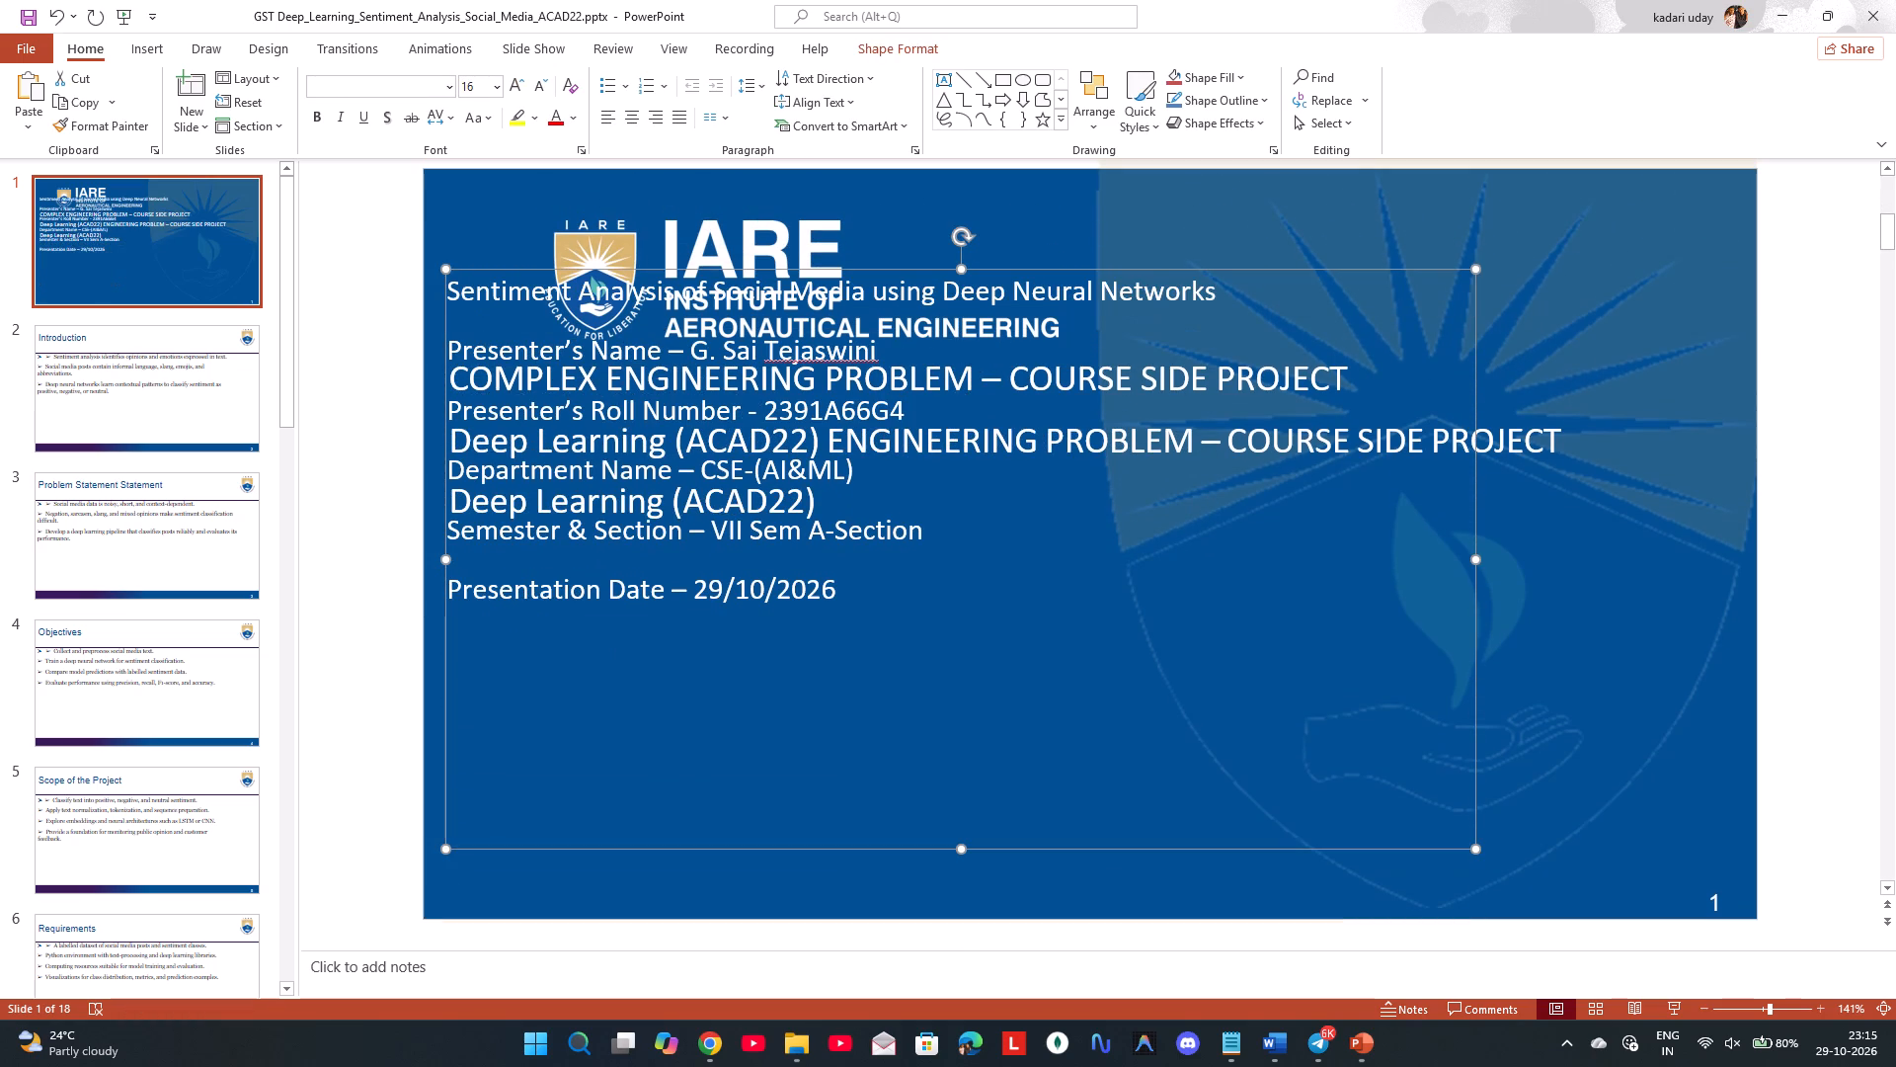
# Delete the empty lines below the presentation date, keeping the date as 29/10/2026.
pyautogui.click(627, 803)
pyautogui.click(627, 829)
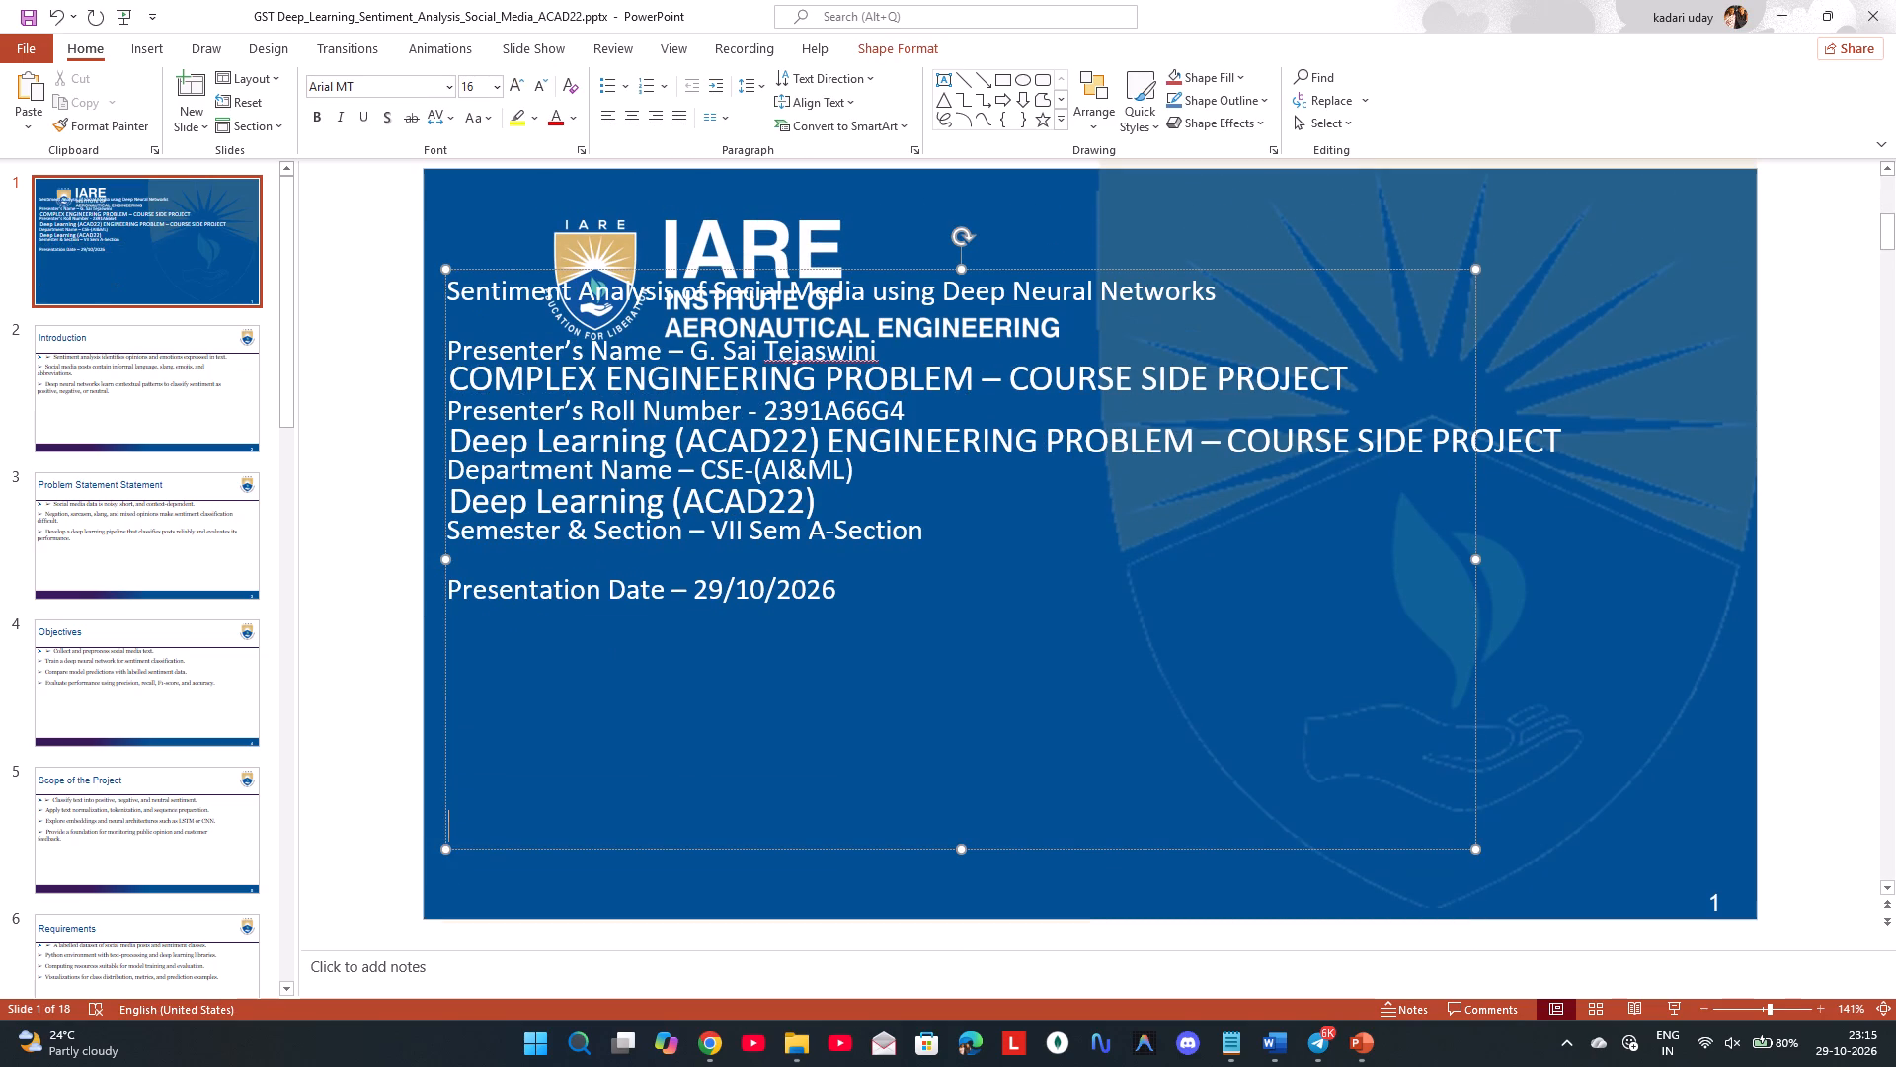
pyautogui.press('BackSpace')
pyautogui.press('BackSpace')
pyautogui.press('BackSpace')
pyautogui.press('BackSpace')
pyautogui.press('BackSpace')
pyautogui.press('BackSpace')
pyautogui.press('BackSpace')
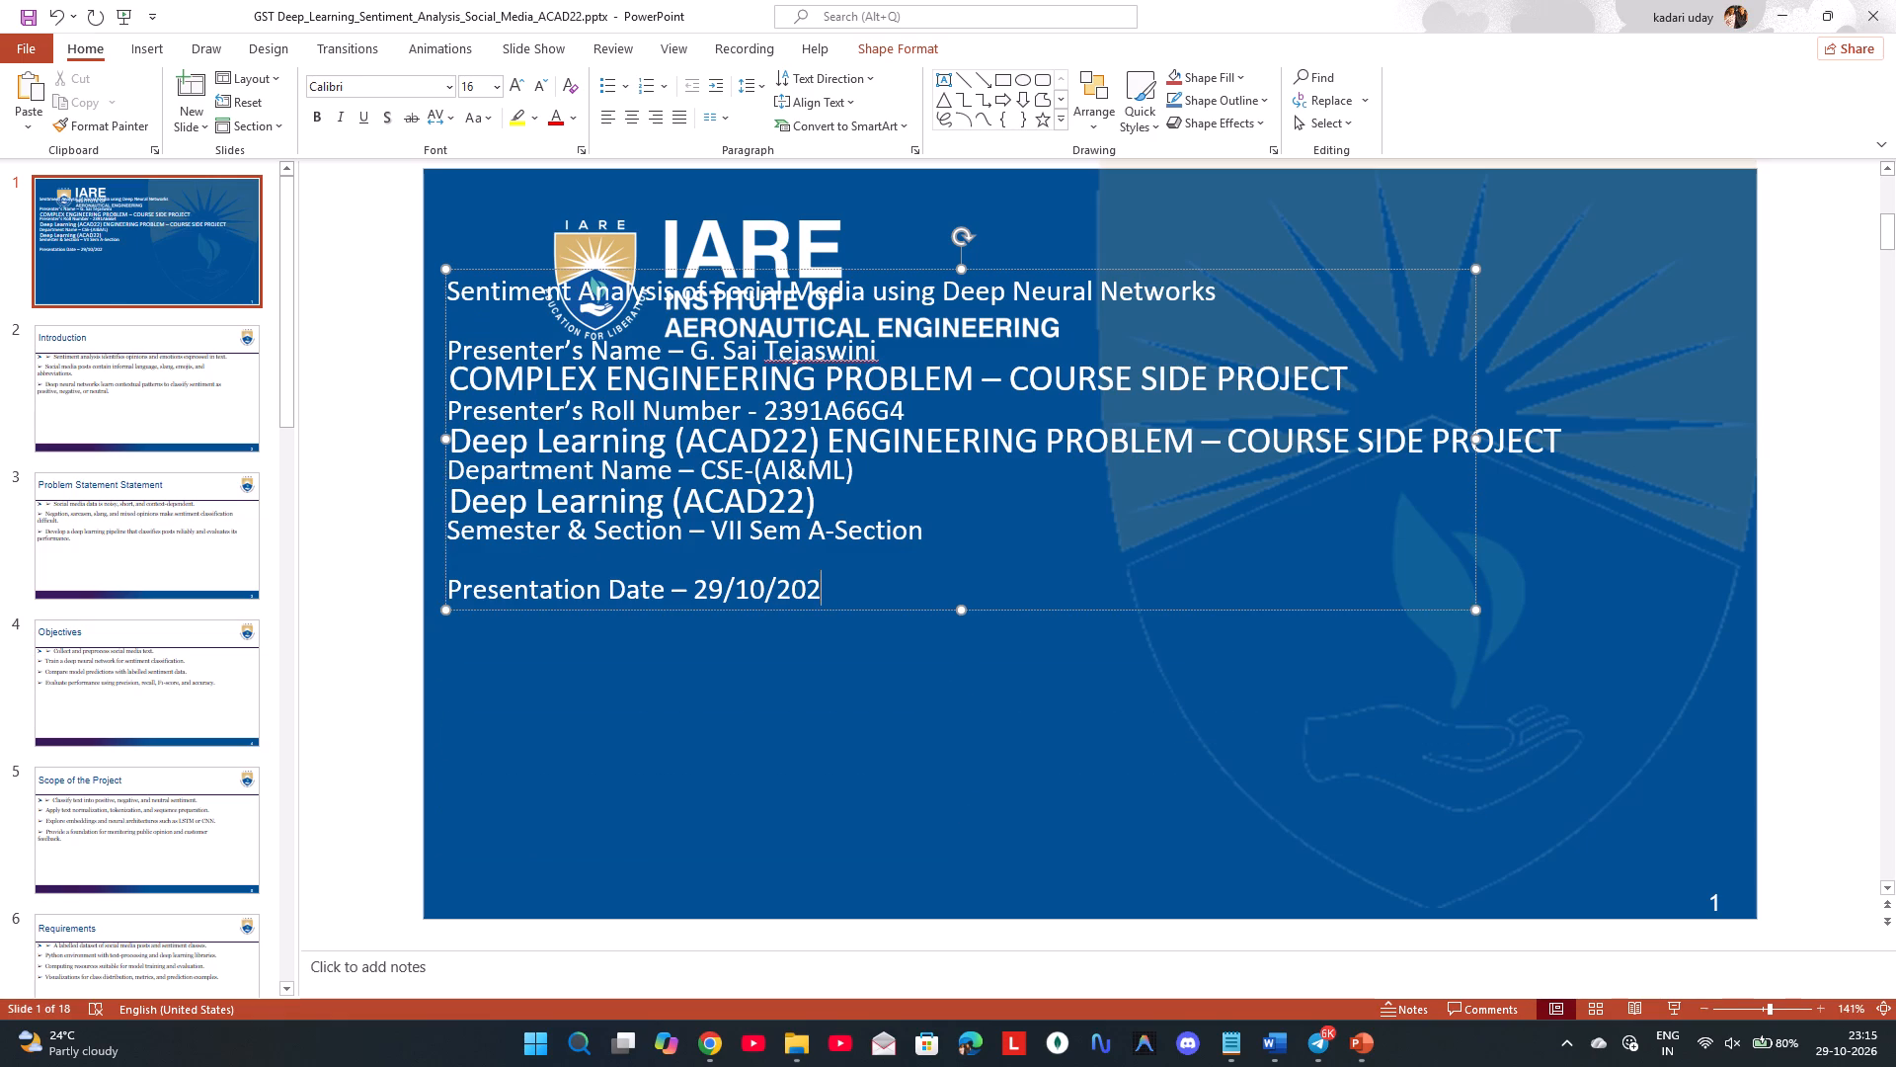
pyautogui.press('6')
# Move the project title and presenter details text box down until it sits just below the heading's third line, Deep Learning (ACAD22).
pyautogui.press('Escape')
pyautogui.press('Down')
pyautogui.press('Down')
pyautogui.press('Down')
pyautogui.press('Down')
pyautogui.press('Down')
pyautogui.press('Down')
pyautogui.press('Down')
pyautogui.press('Down')
pyautogui.press('Down')
pyautogui.press('Down')
pyautogui.press('Down')
pyautogui.press('Down')
pyautogui.press('Down')
pyautogui.press('Down')
pyautogui.press('Down')
pyautogui.press('Down')
pyautogui.press('Down')
pyautogui.press('Down')
pyautogui.press('Down')
pyautogui.press('Down')
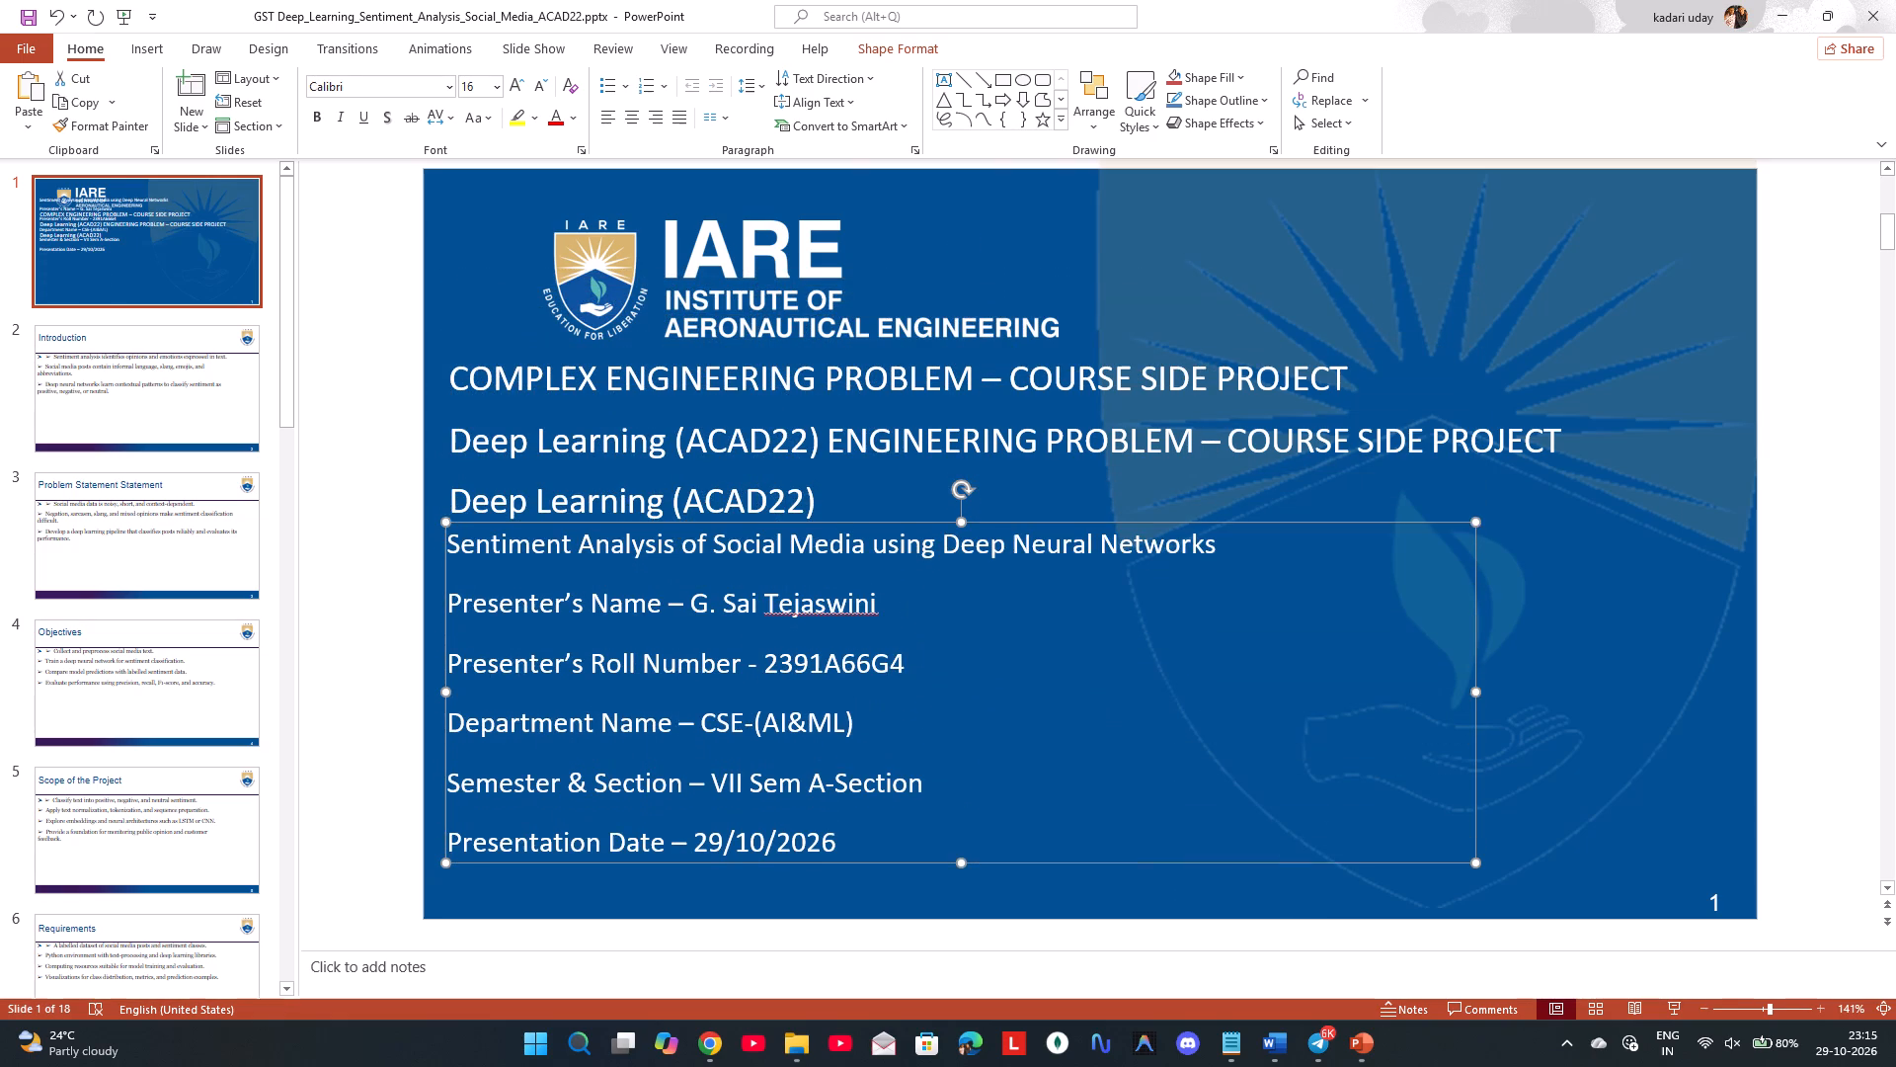
pyautogui.press('Down')
pyautogui.press('Down')
pyautogui.press('Down')
pyautogui.press('Down')
pyautogui.press('Down')
pyautogui.press('Down')
pyautogui.press('Down')
pyautogui.press('Down')
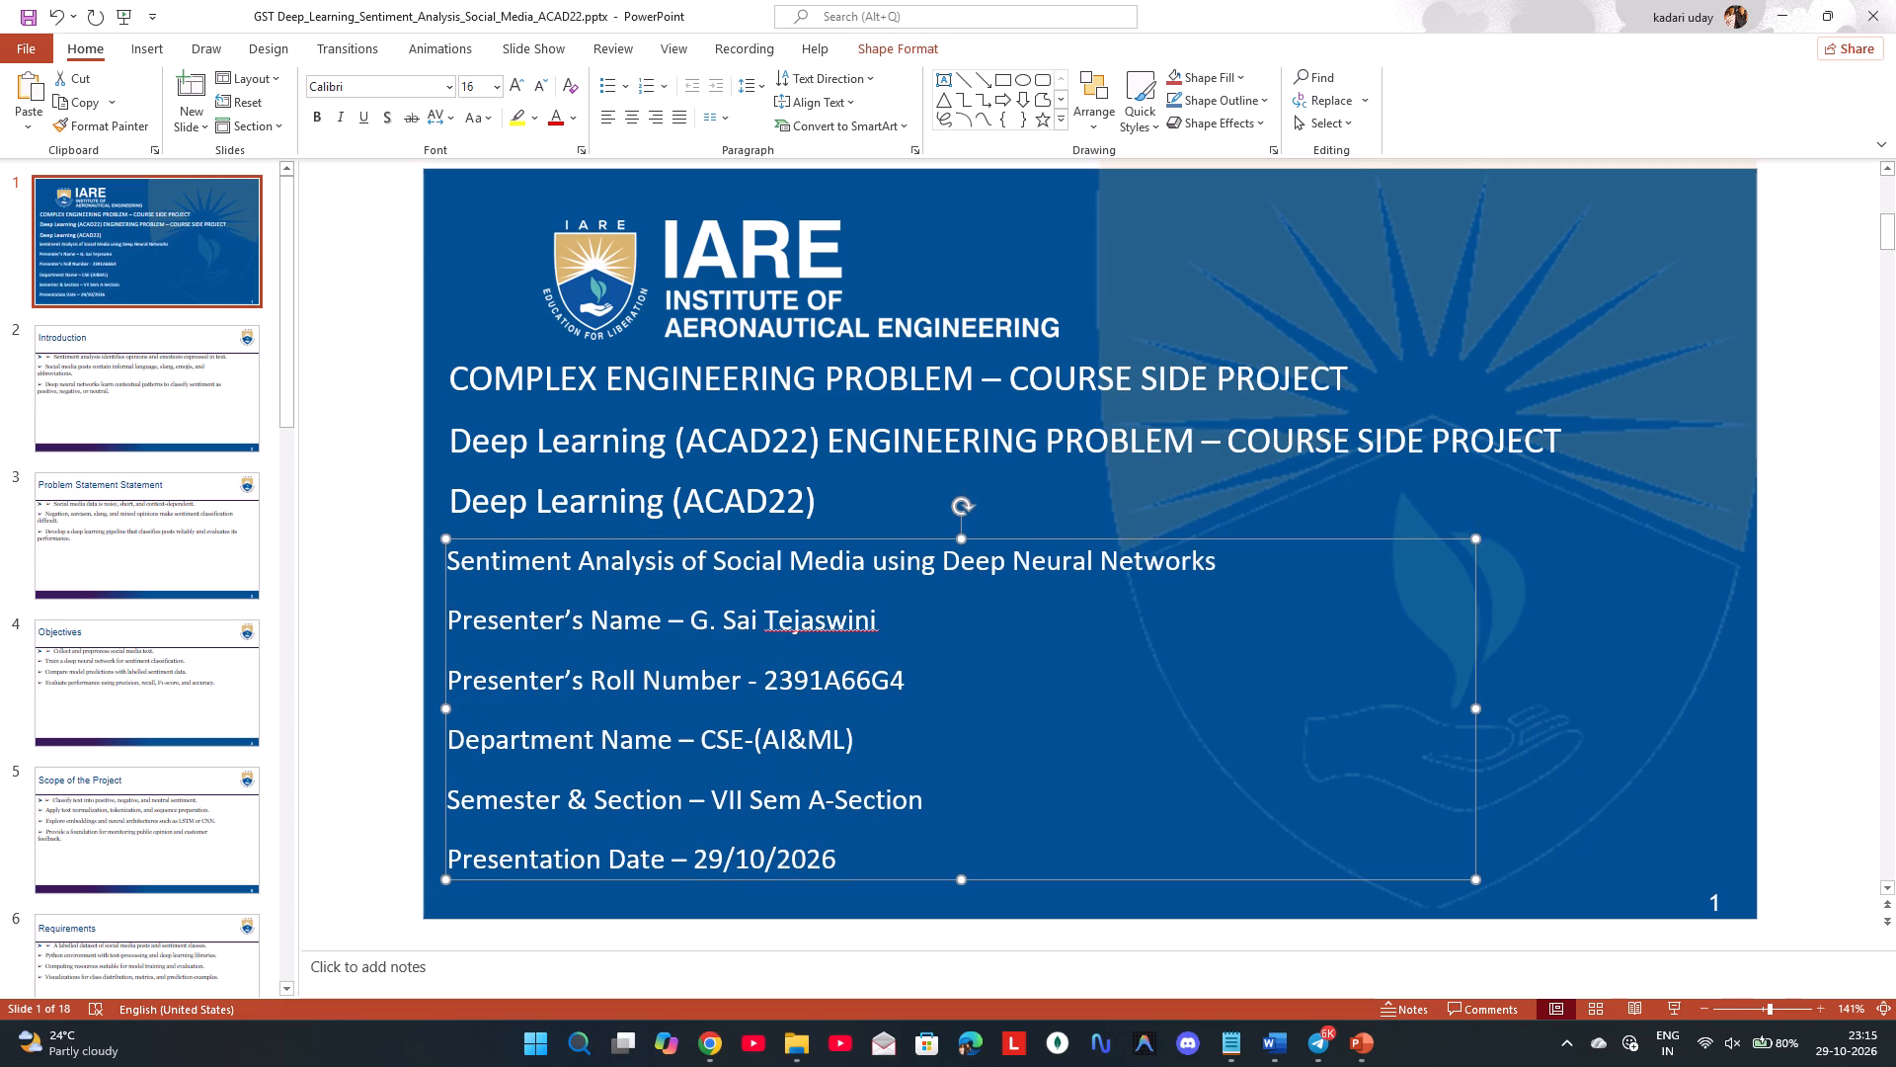
pyautogui.press('Down')
pyautogui.press('Down')
pyautogui.press('Down')
pyautogui.press('Escape')
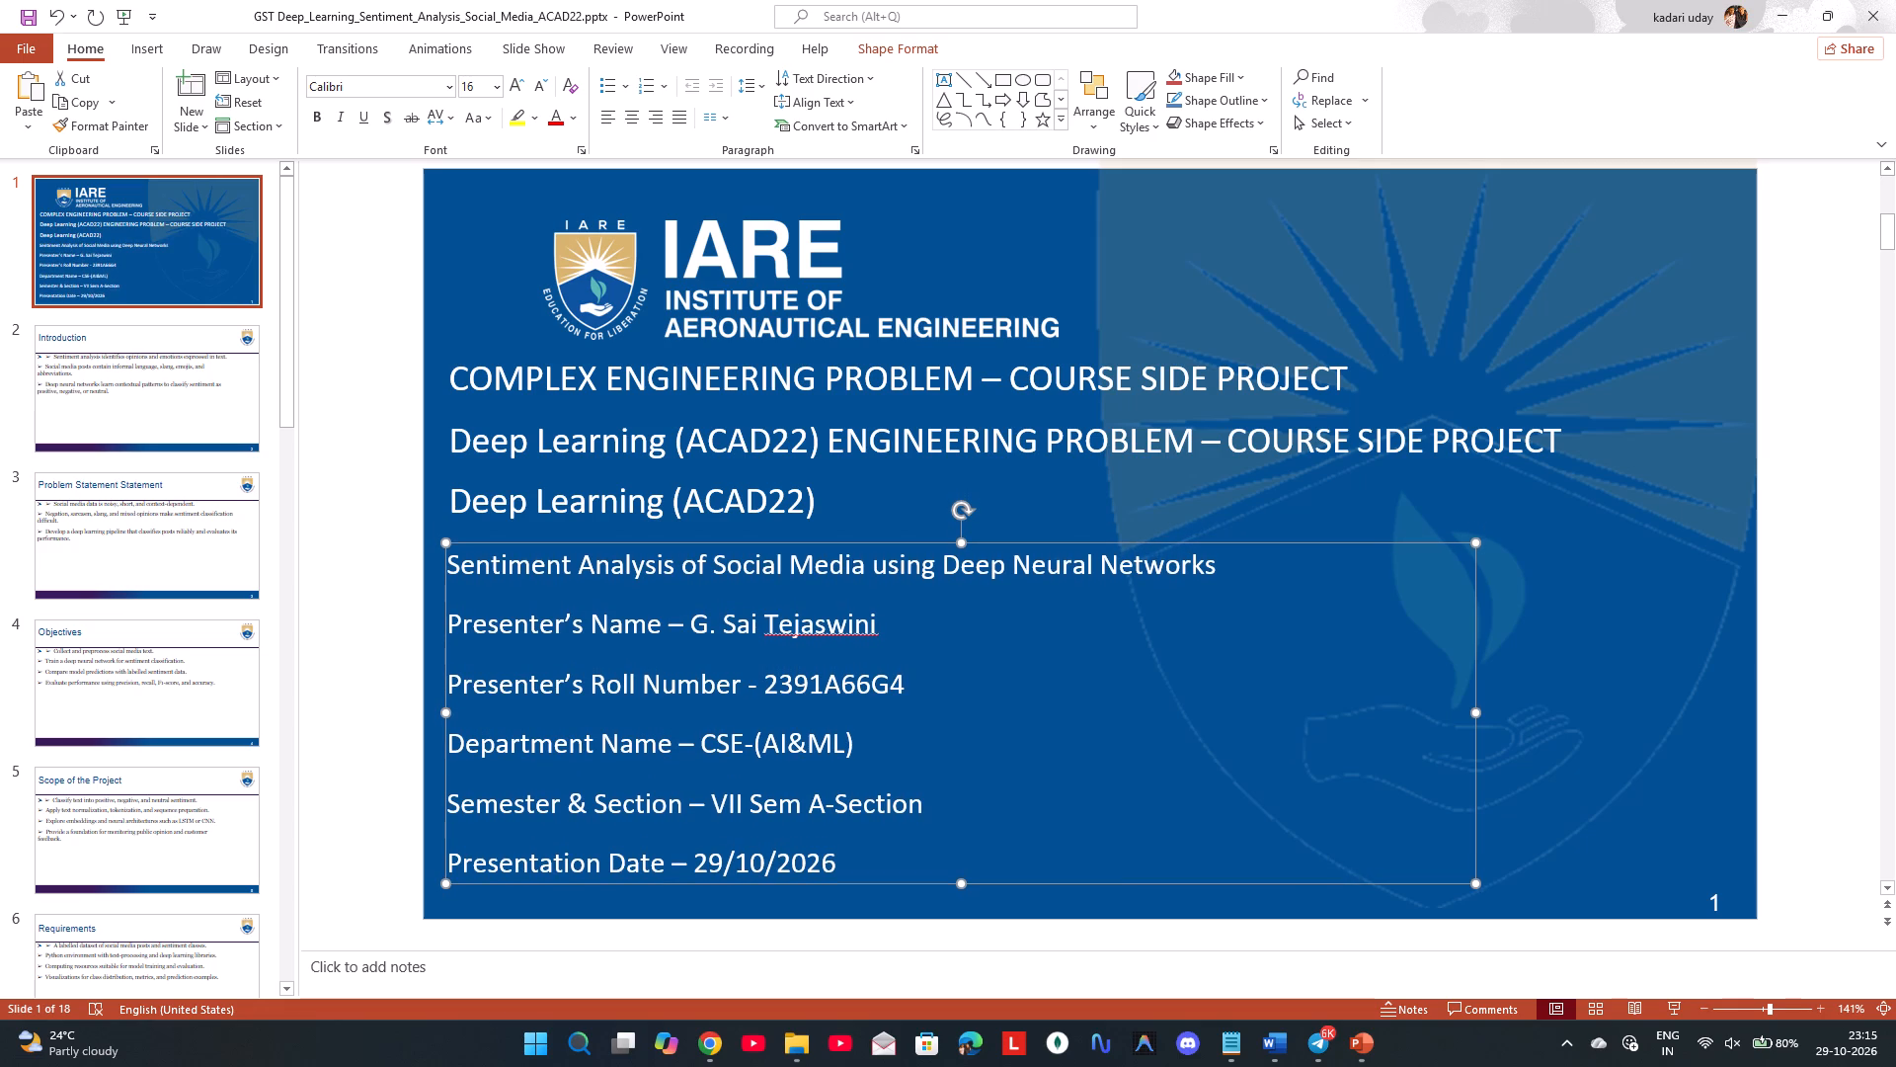
# Remove the extra blue bullet from the first line of the Introduction slide, keeping its black arrow.
pyautogui.click(176, 360)
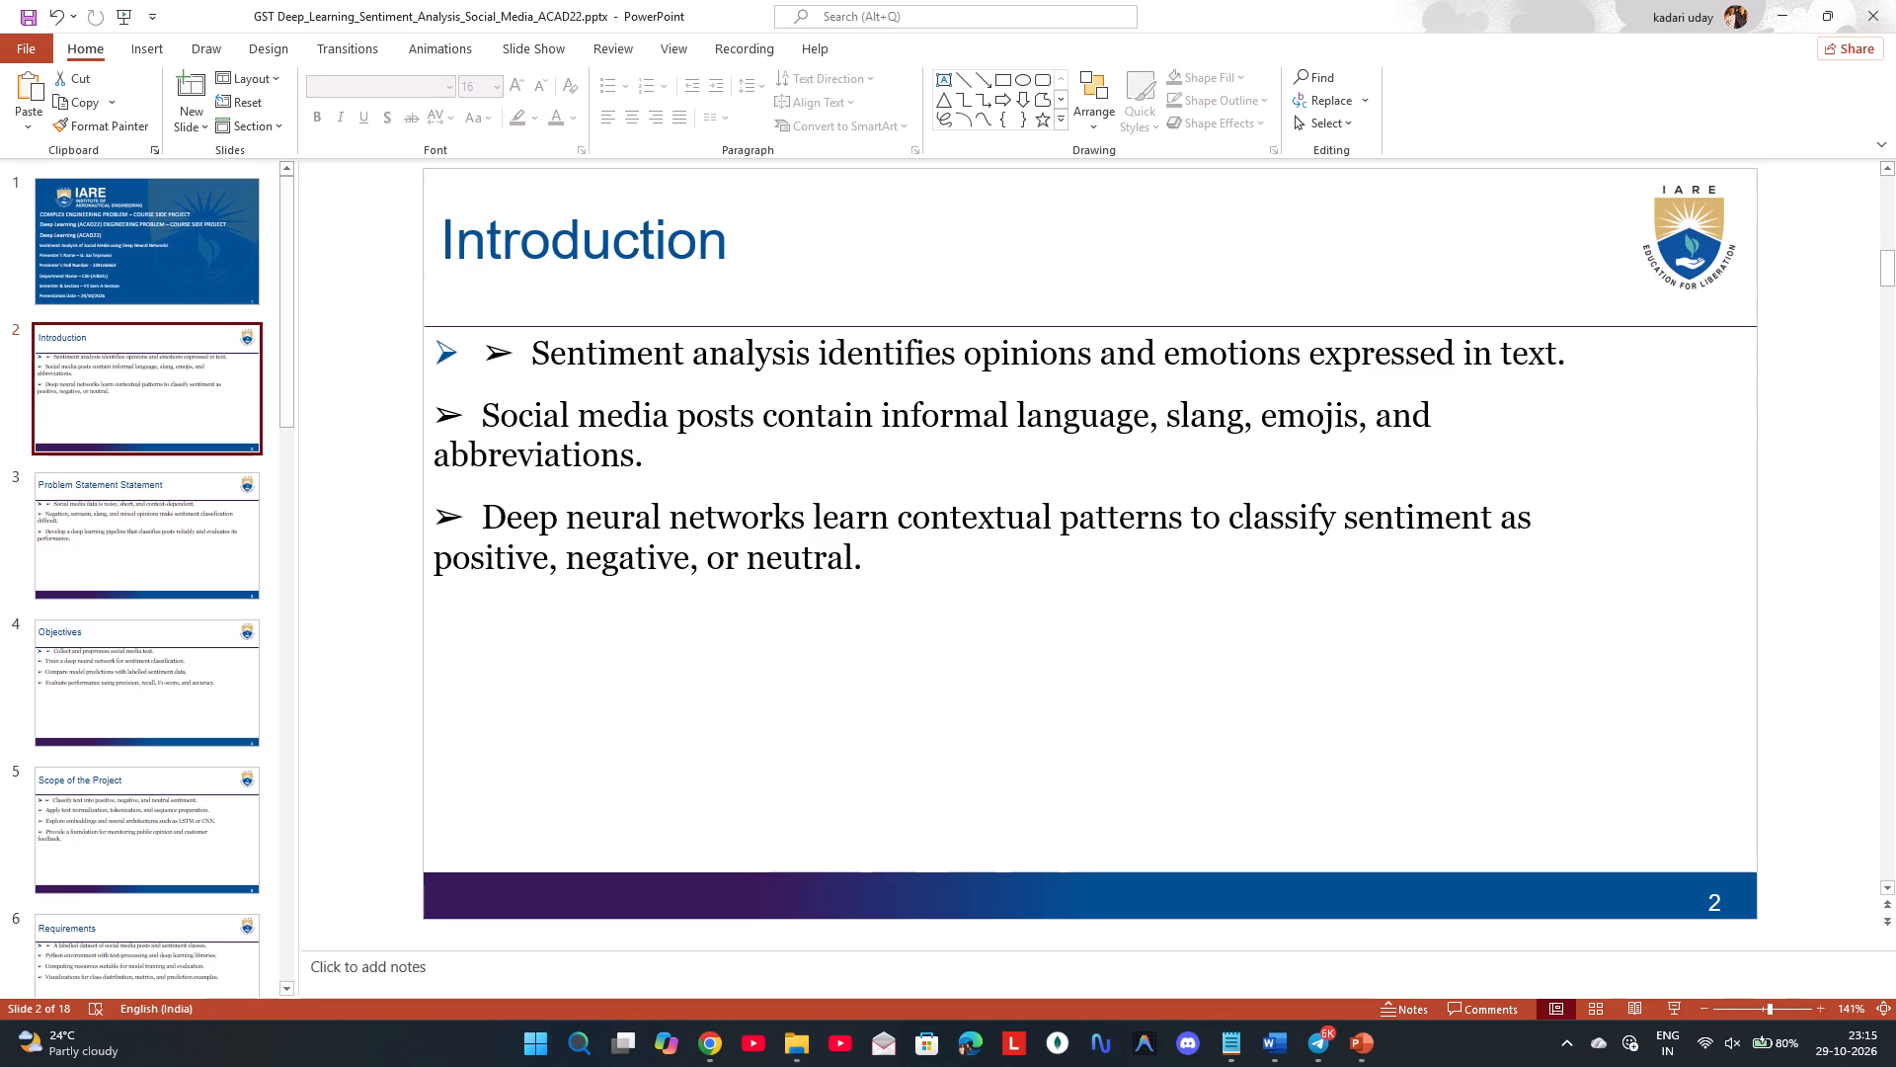
pyautogui.click(522, 360)
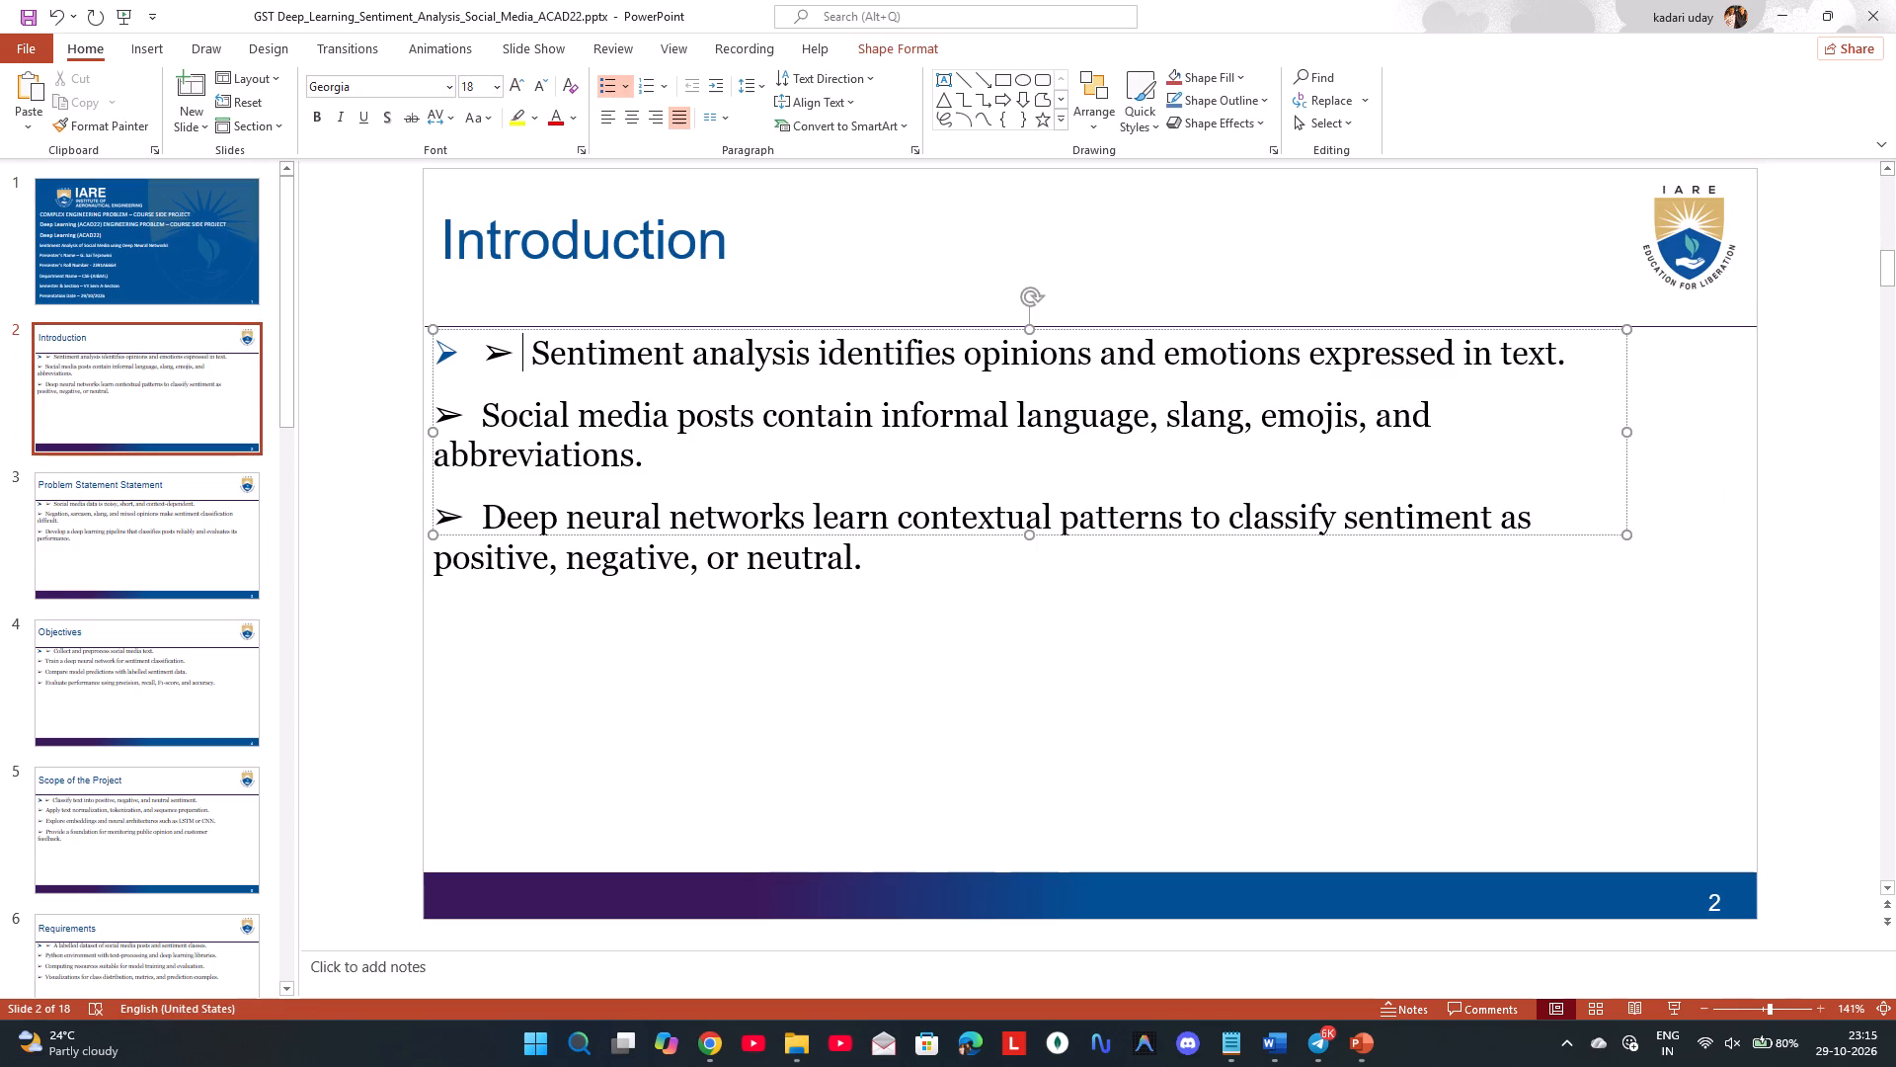
pyautogui.press('BackSpace')
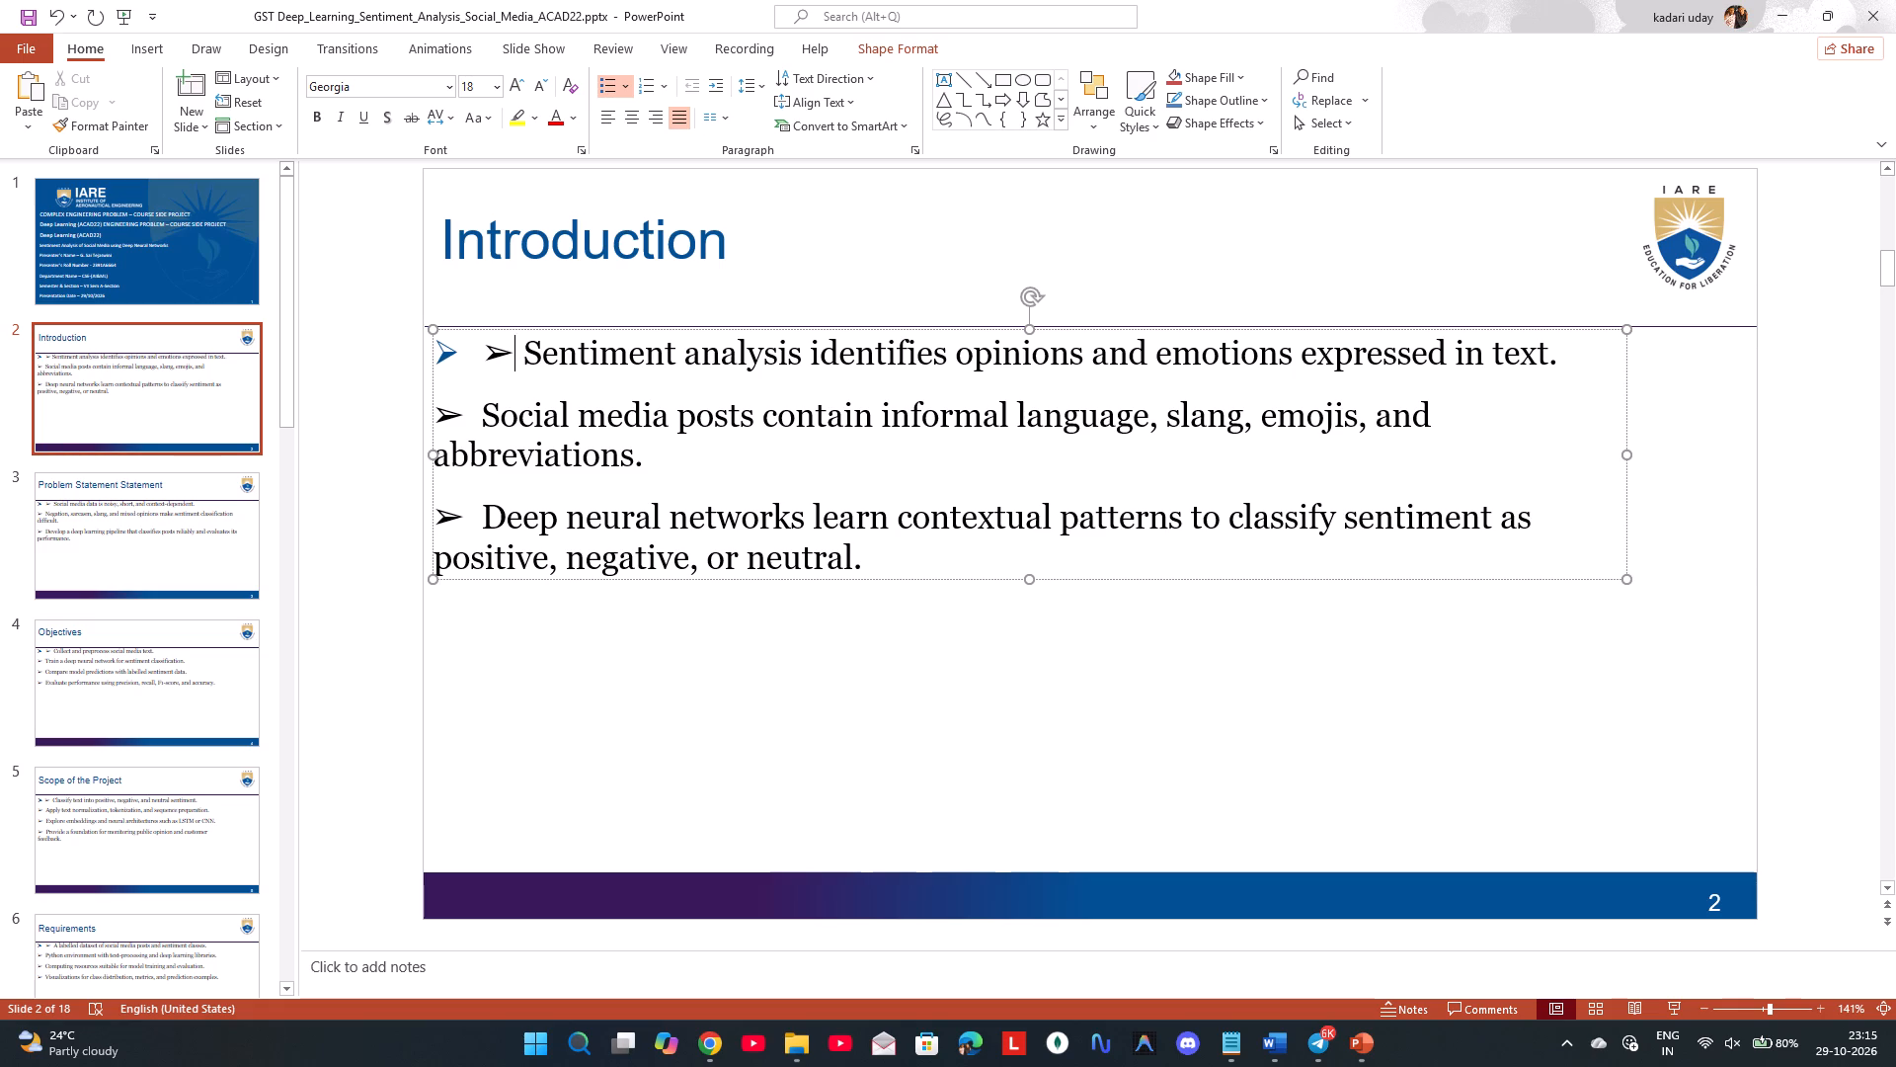
pyautogui.hotkey('ctrl', 'z')
pyautogui.click(479, 365)
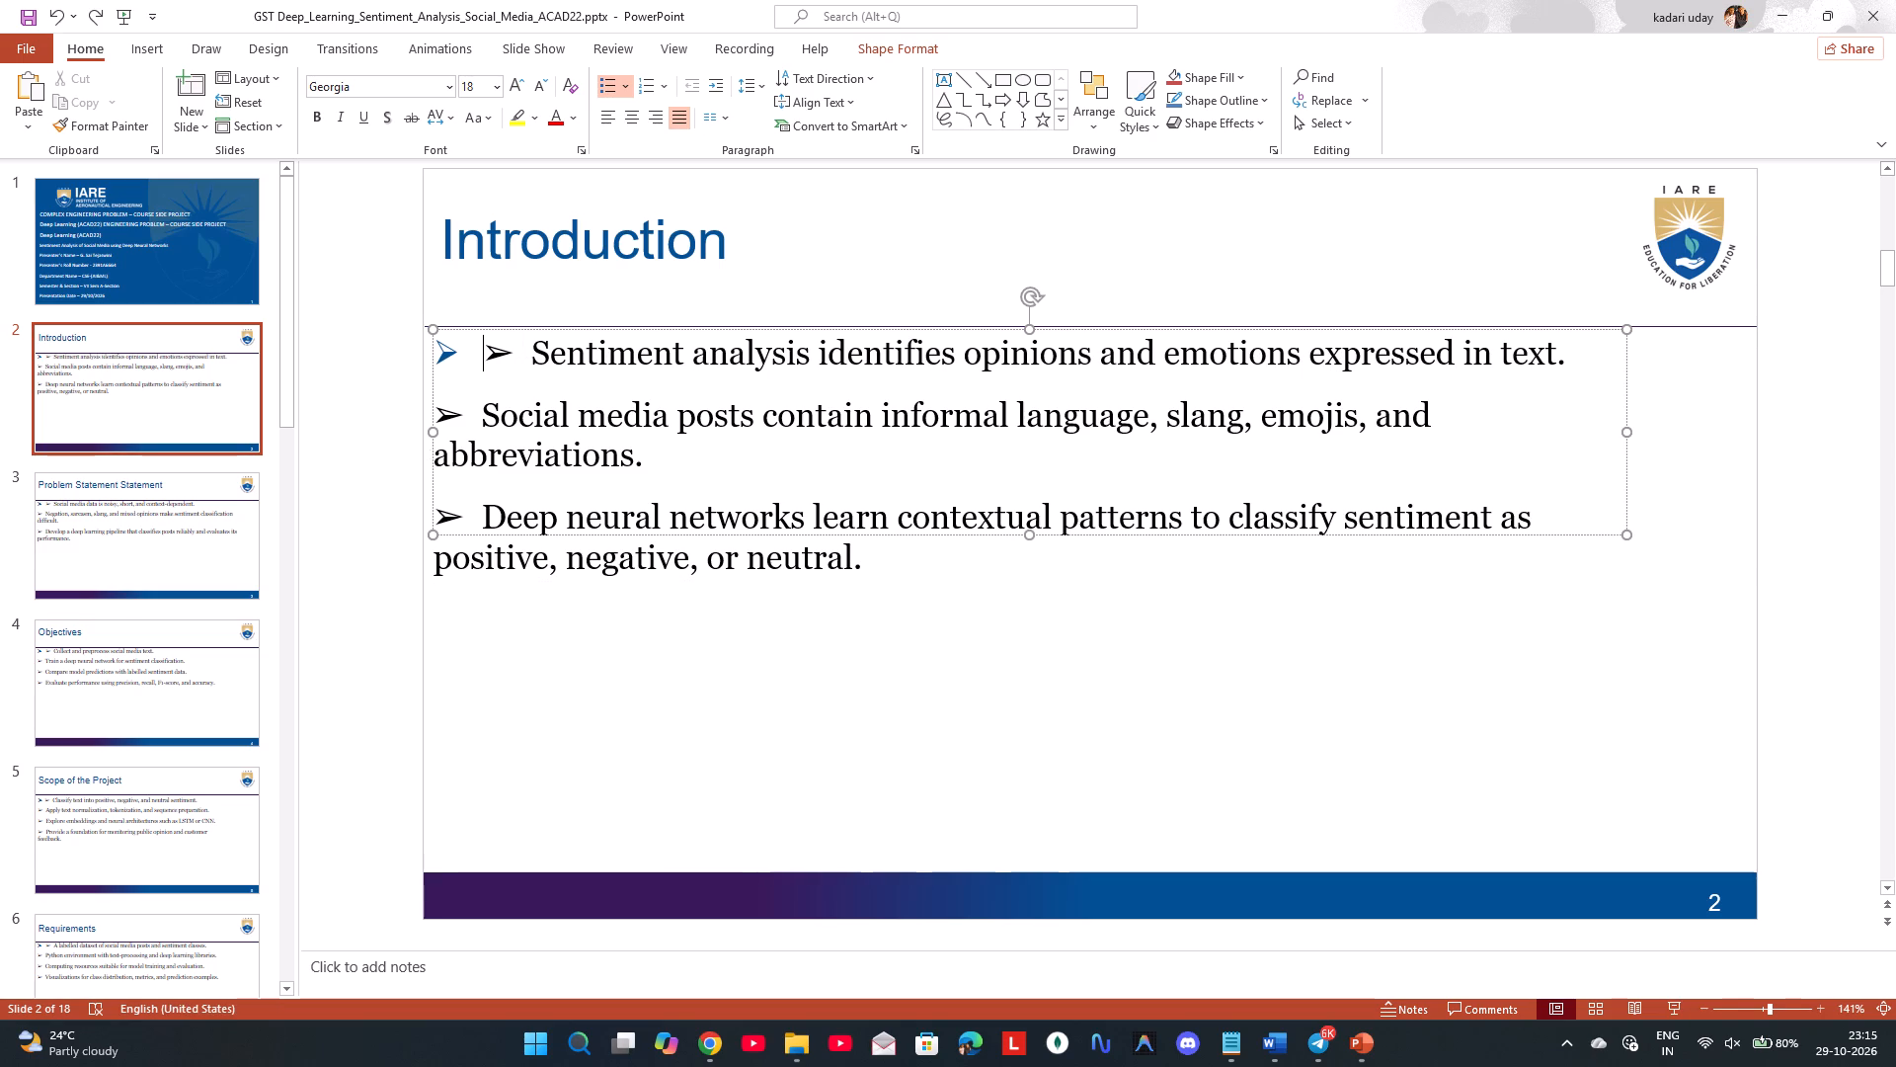
pyautogui.press('BackSpace')
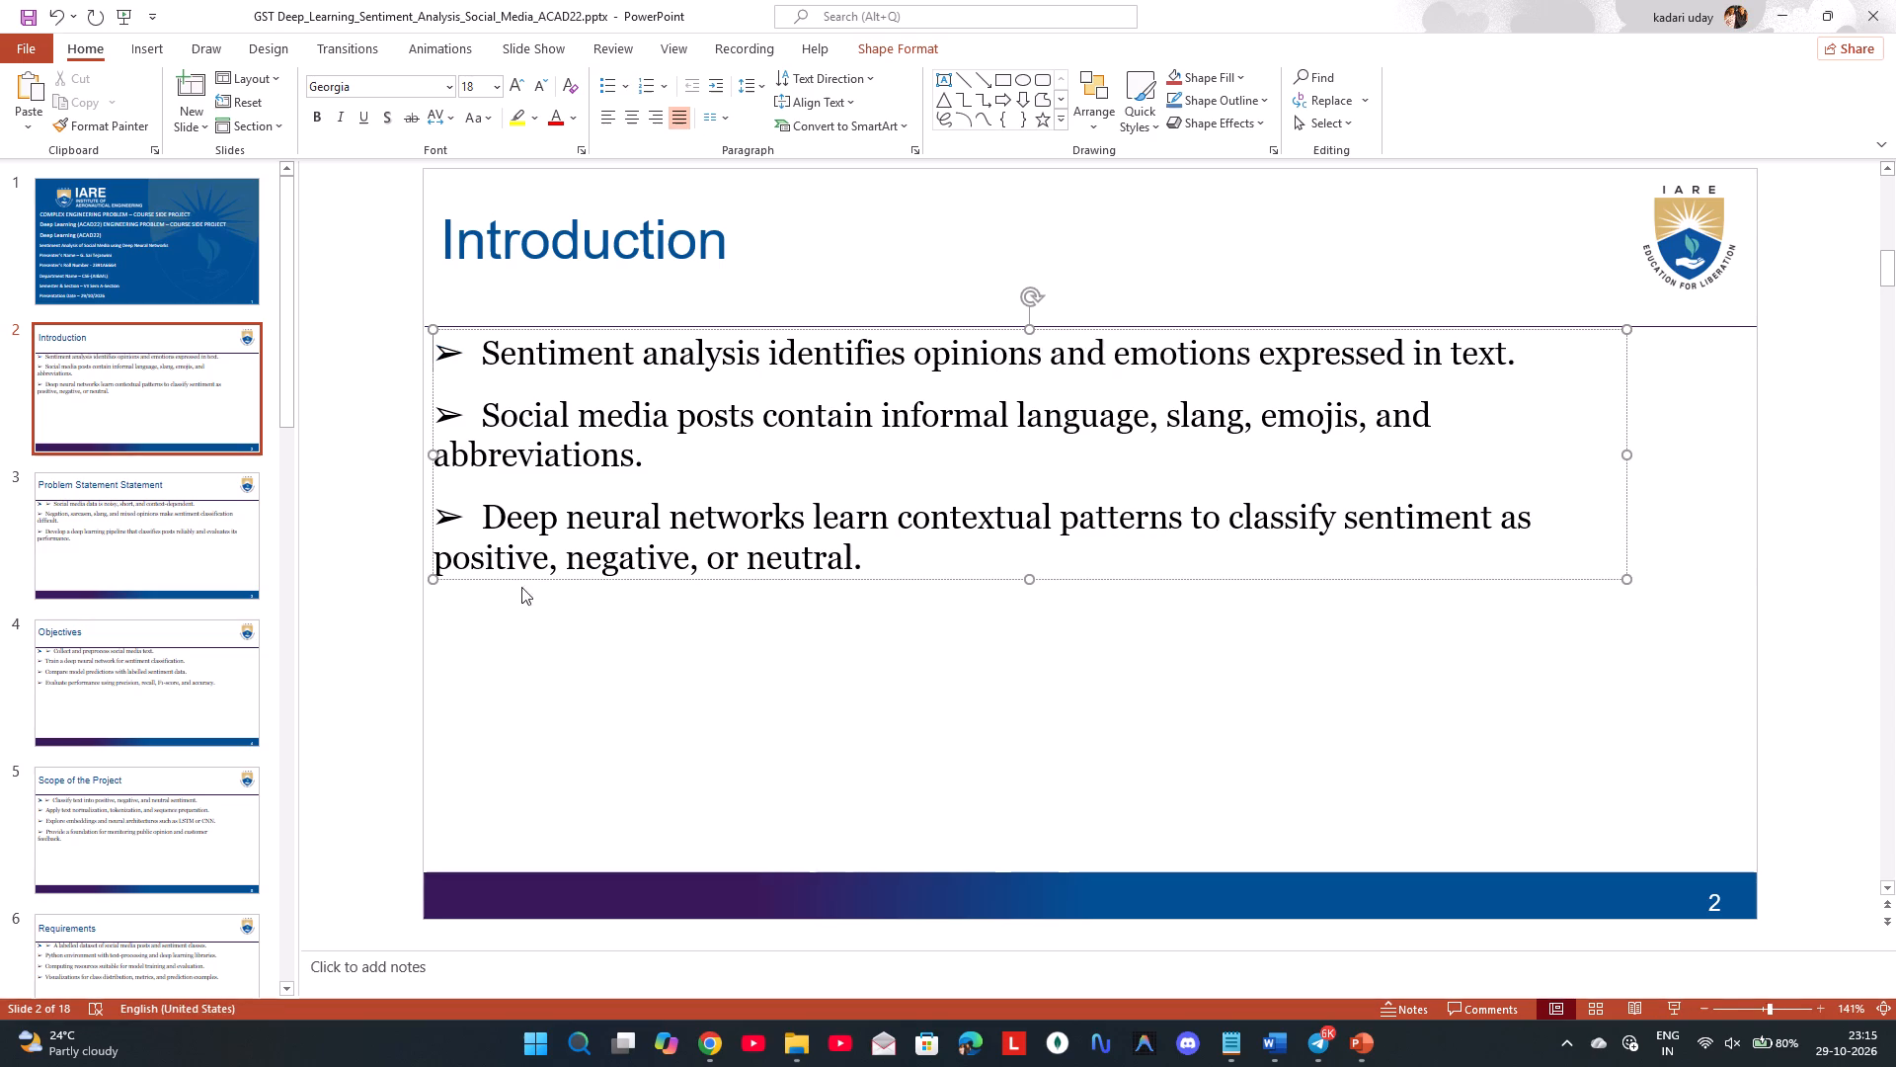
pyautogui.press('Escape')
# Remove the extra blue bullet from the first line of the Problem Statement and Objectives slides.
pyautogui.click(218, 527)
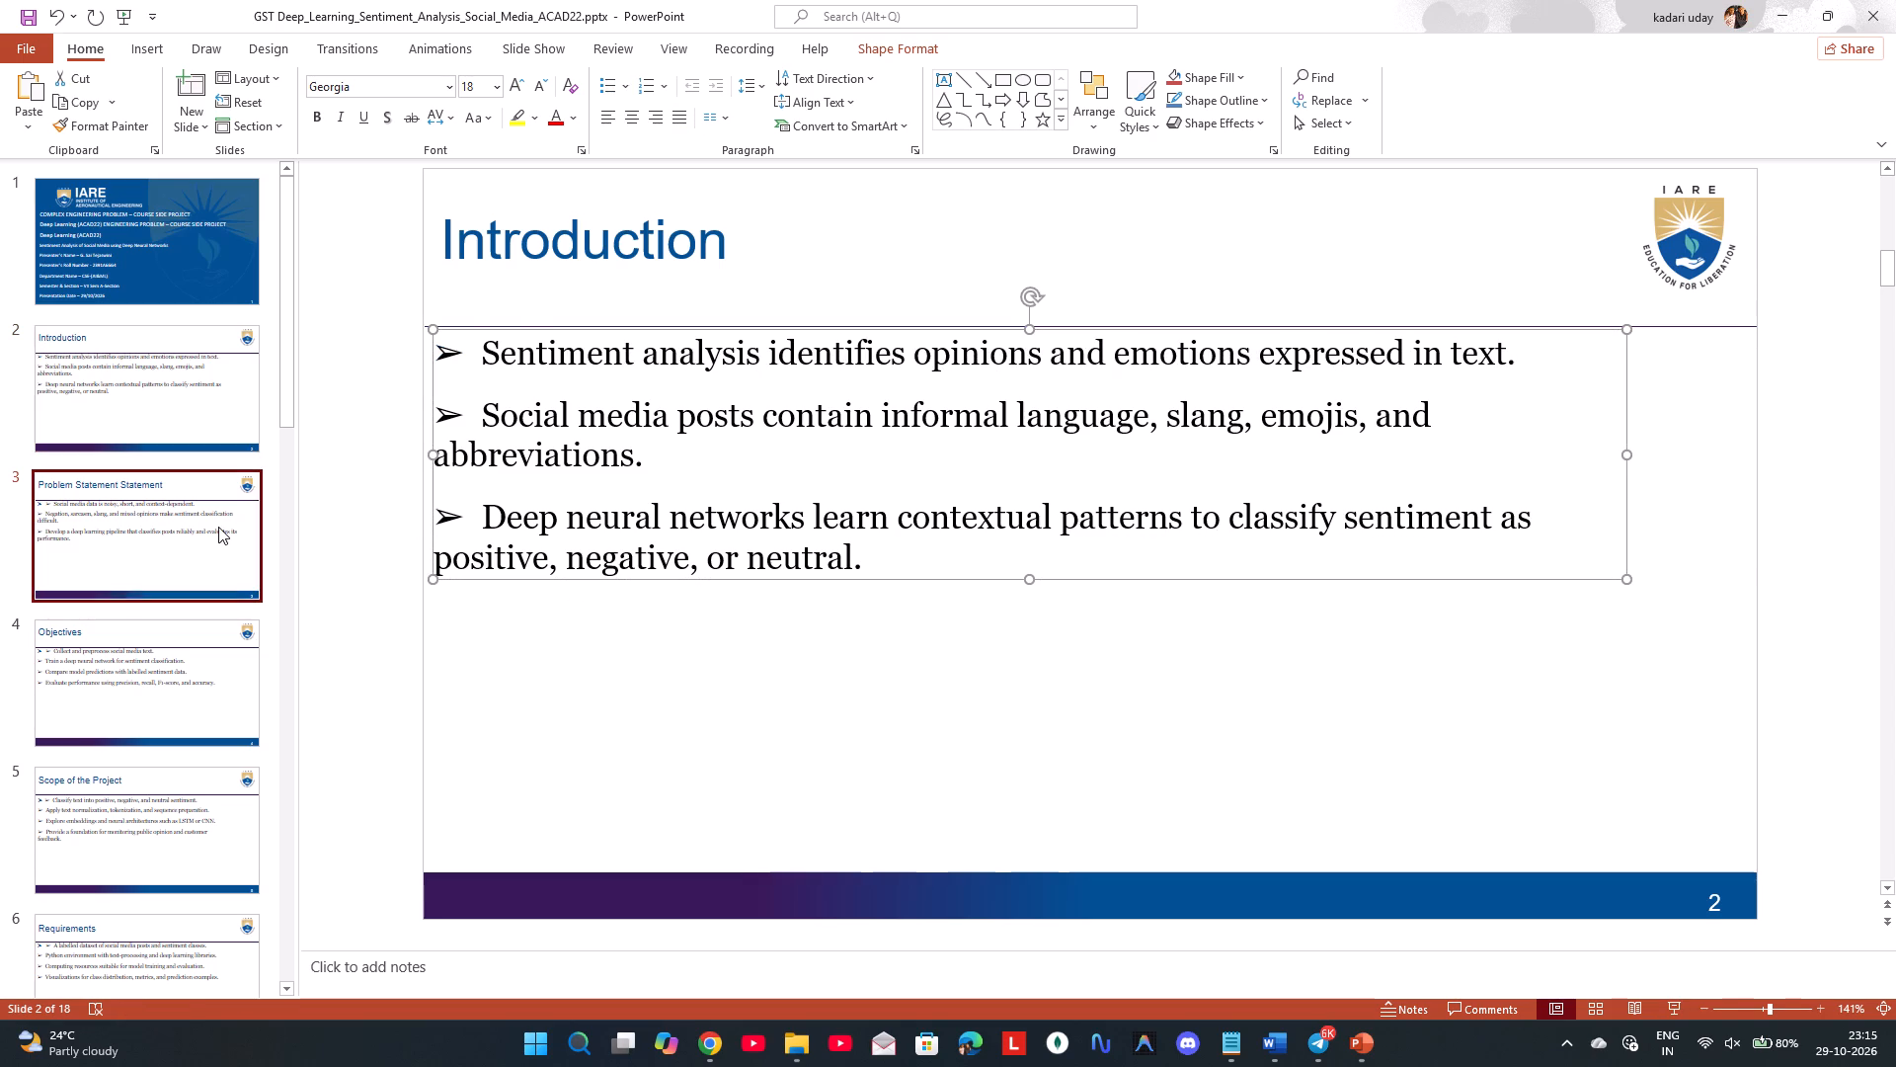
pyautogui.click(474, 366)
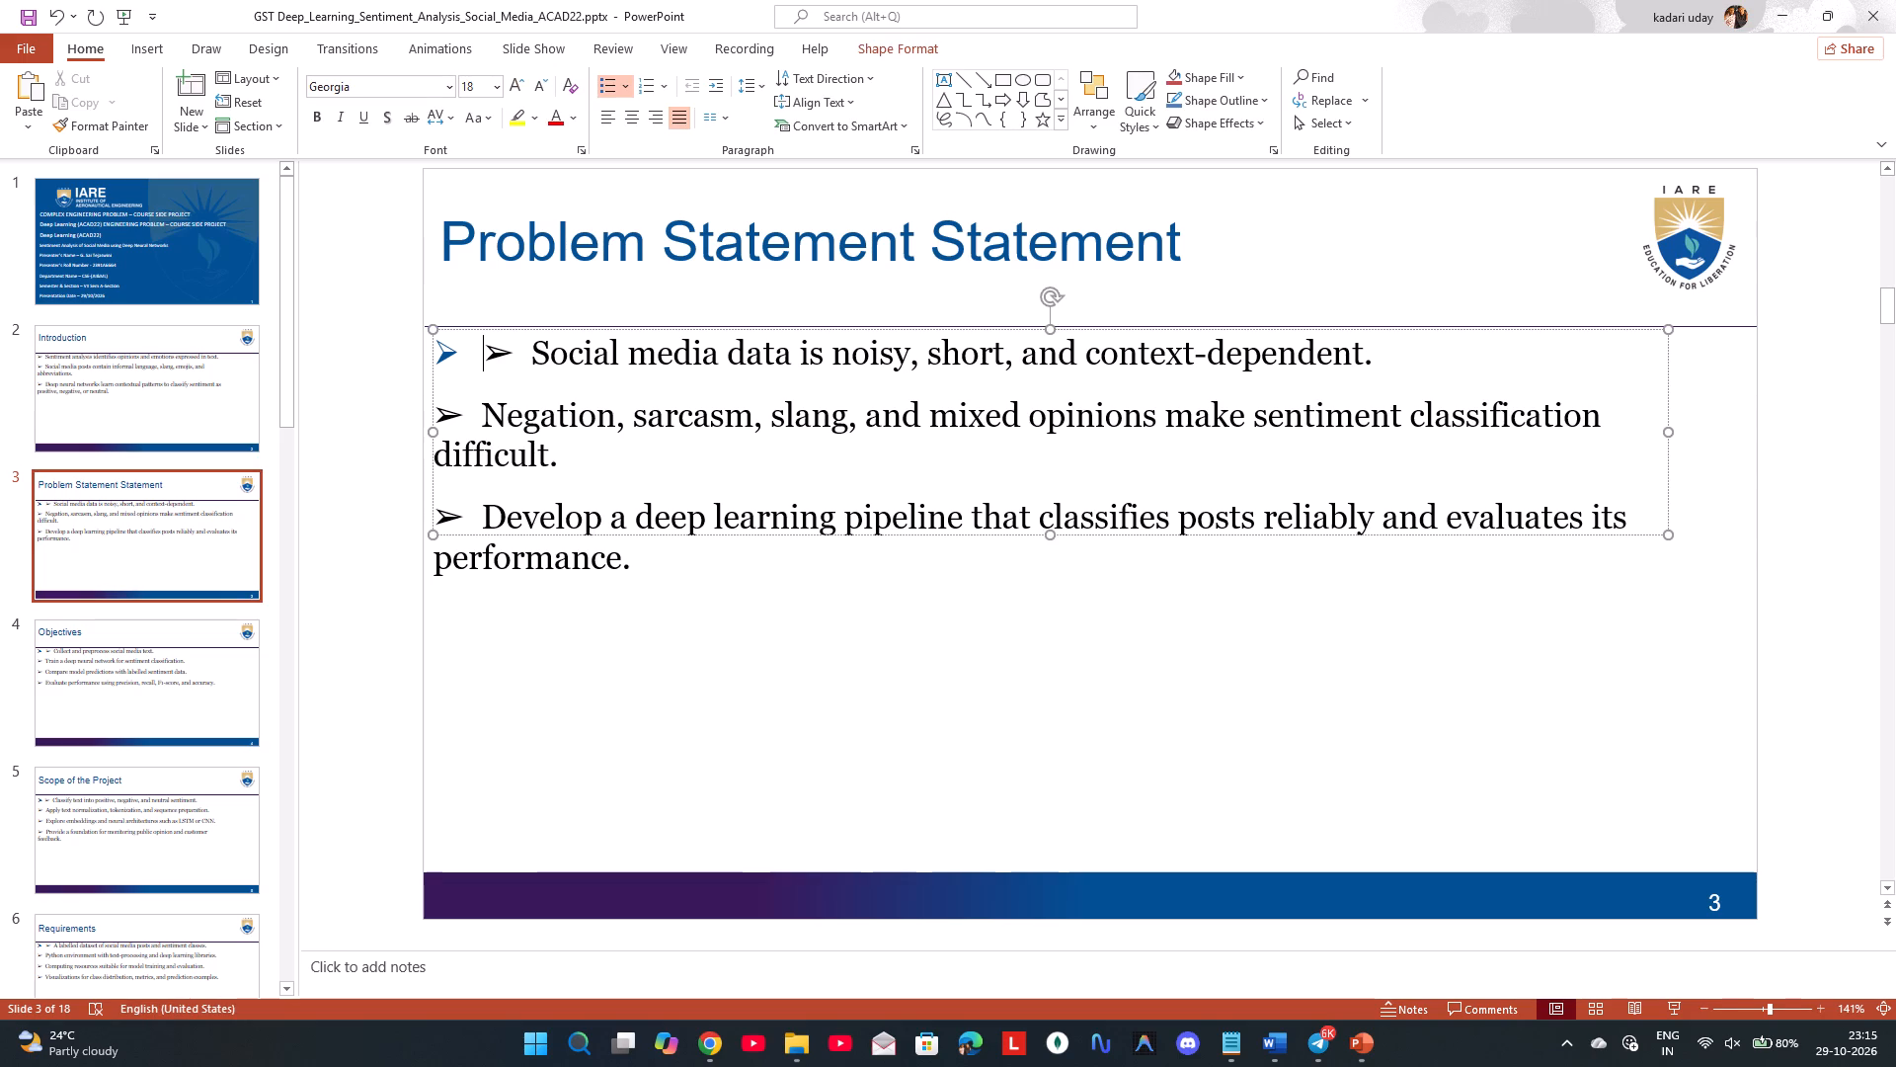
pyautogui.press('BackSpace')
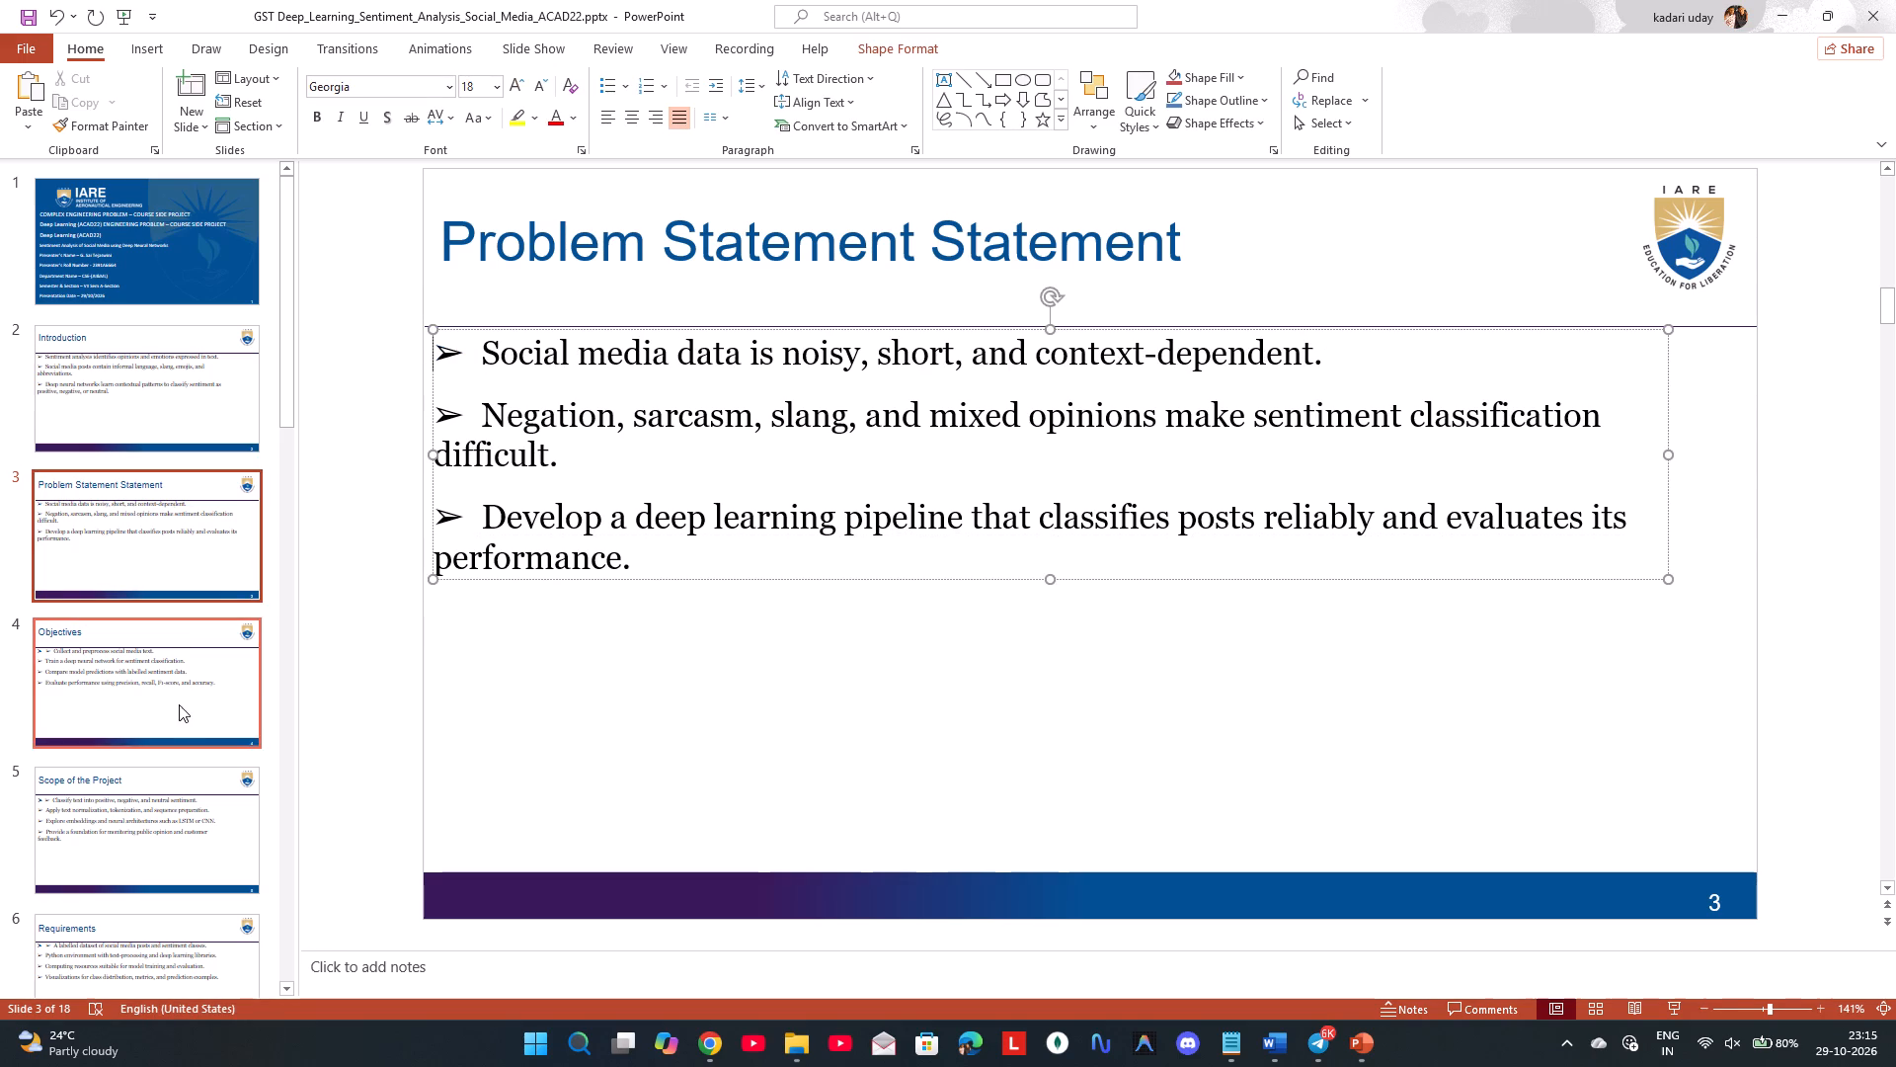
pyautogui.click(181, 705)
pyautogui.click(478, 354)
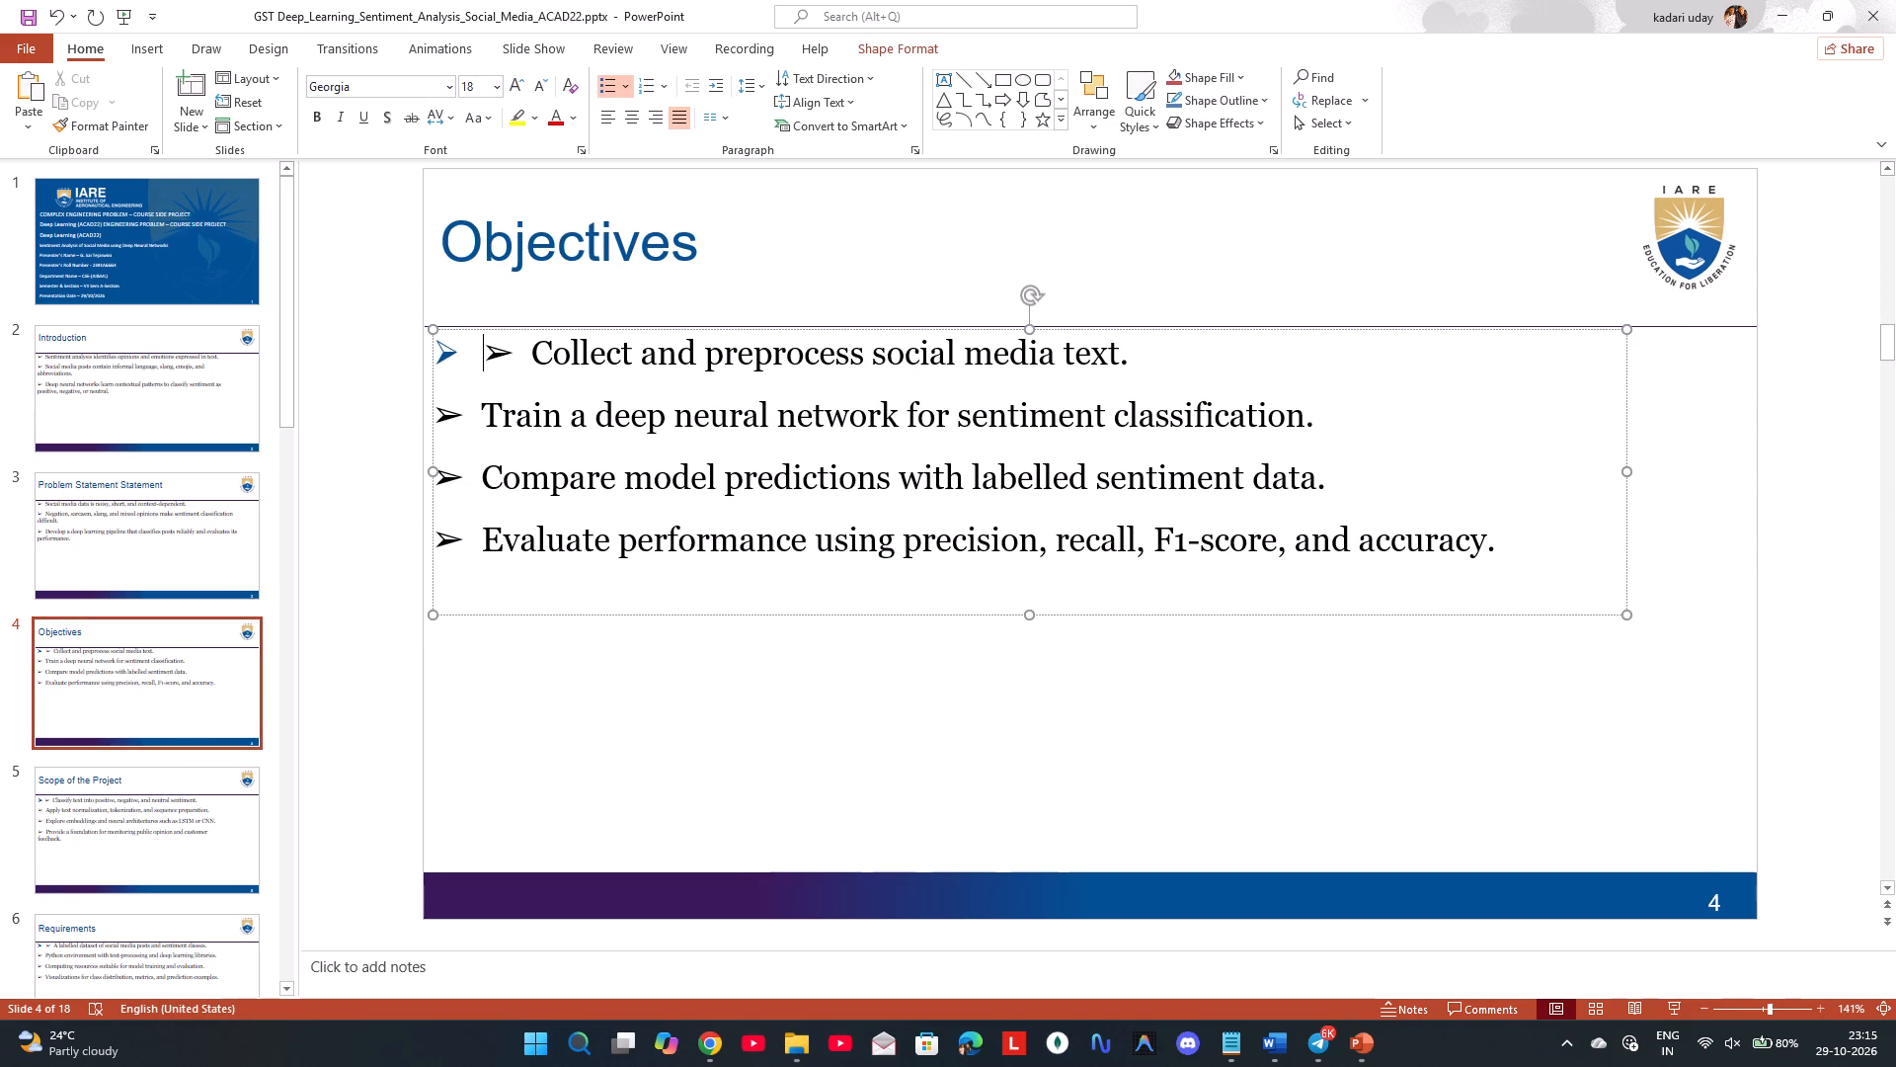
pyautogui.press('BackSpace')
# Remove the extra blue bullet from the first line of the Scope of the Project and Requirements slides.
pyautogui.scroll(-3, 104, 751)
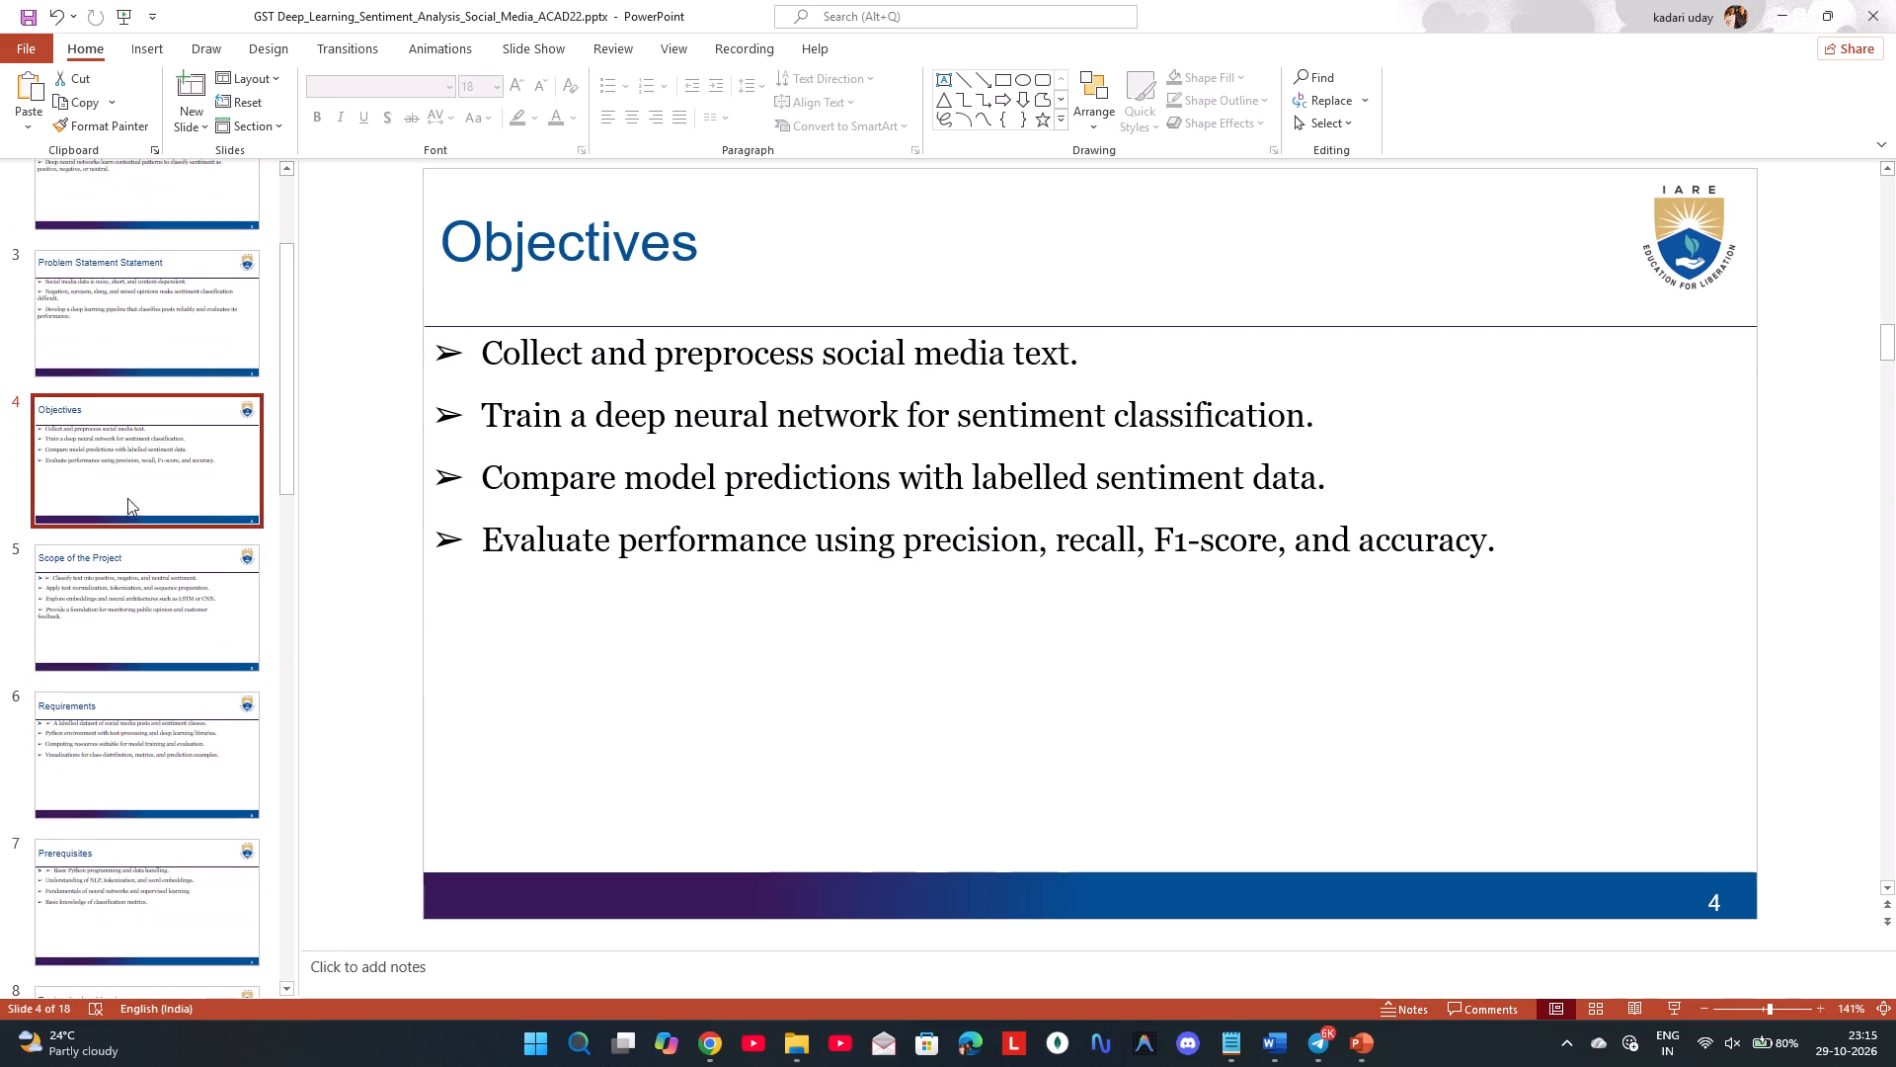
pyautogui.click(157, 566)
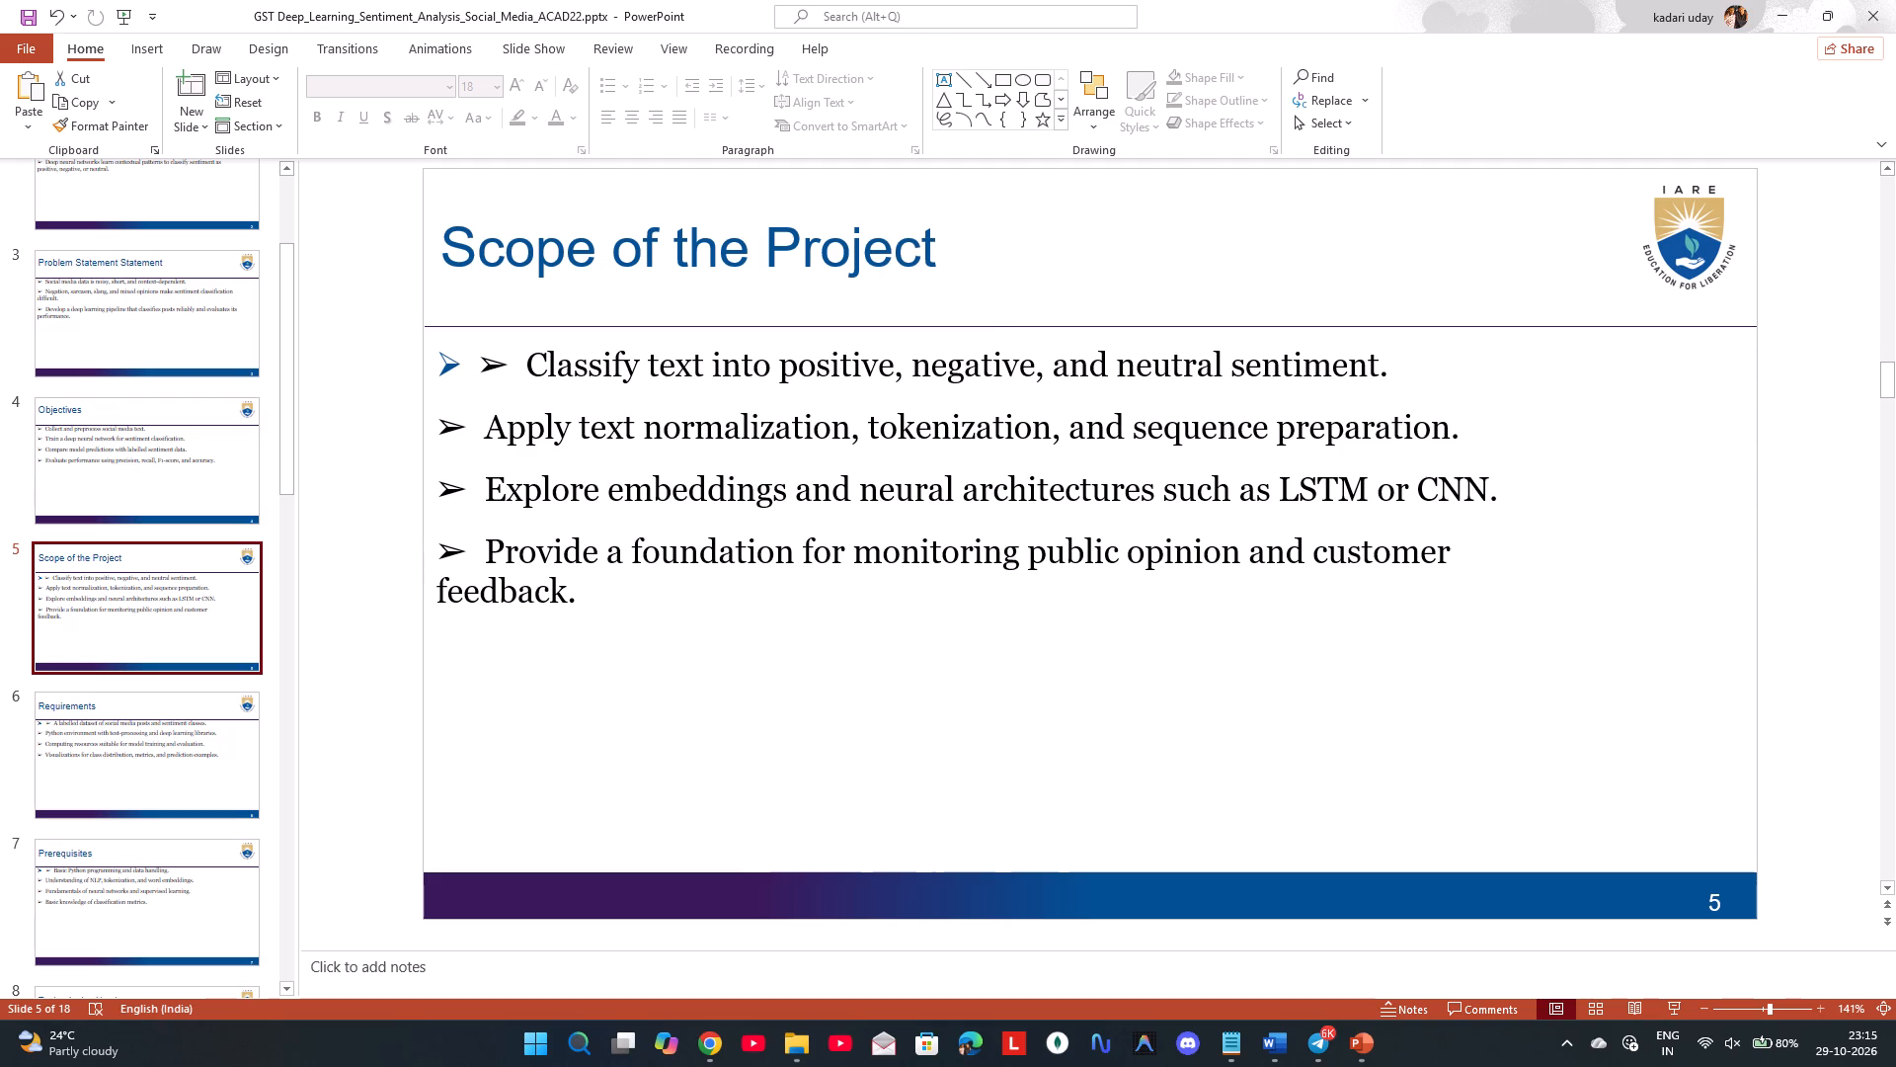
pyautogui.click(465, 369)
pyautogui.press('BackSpace')
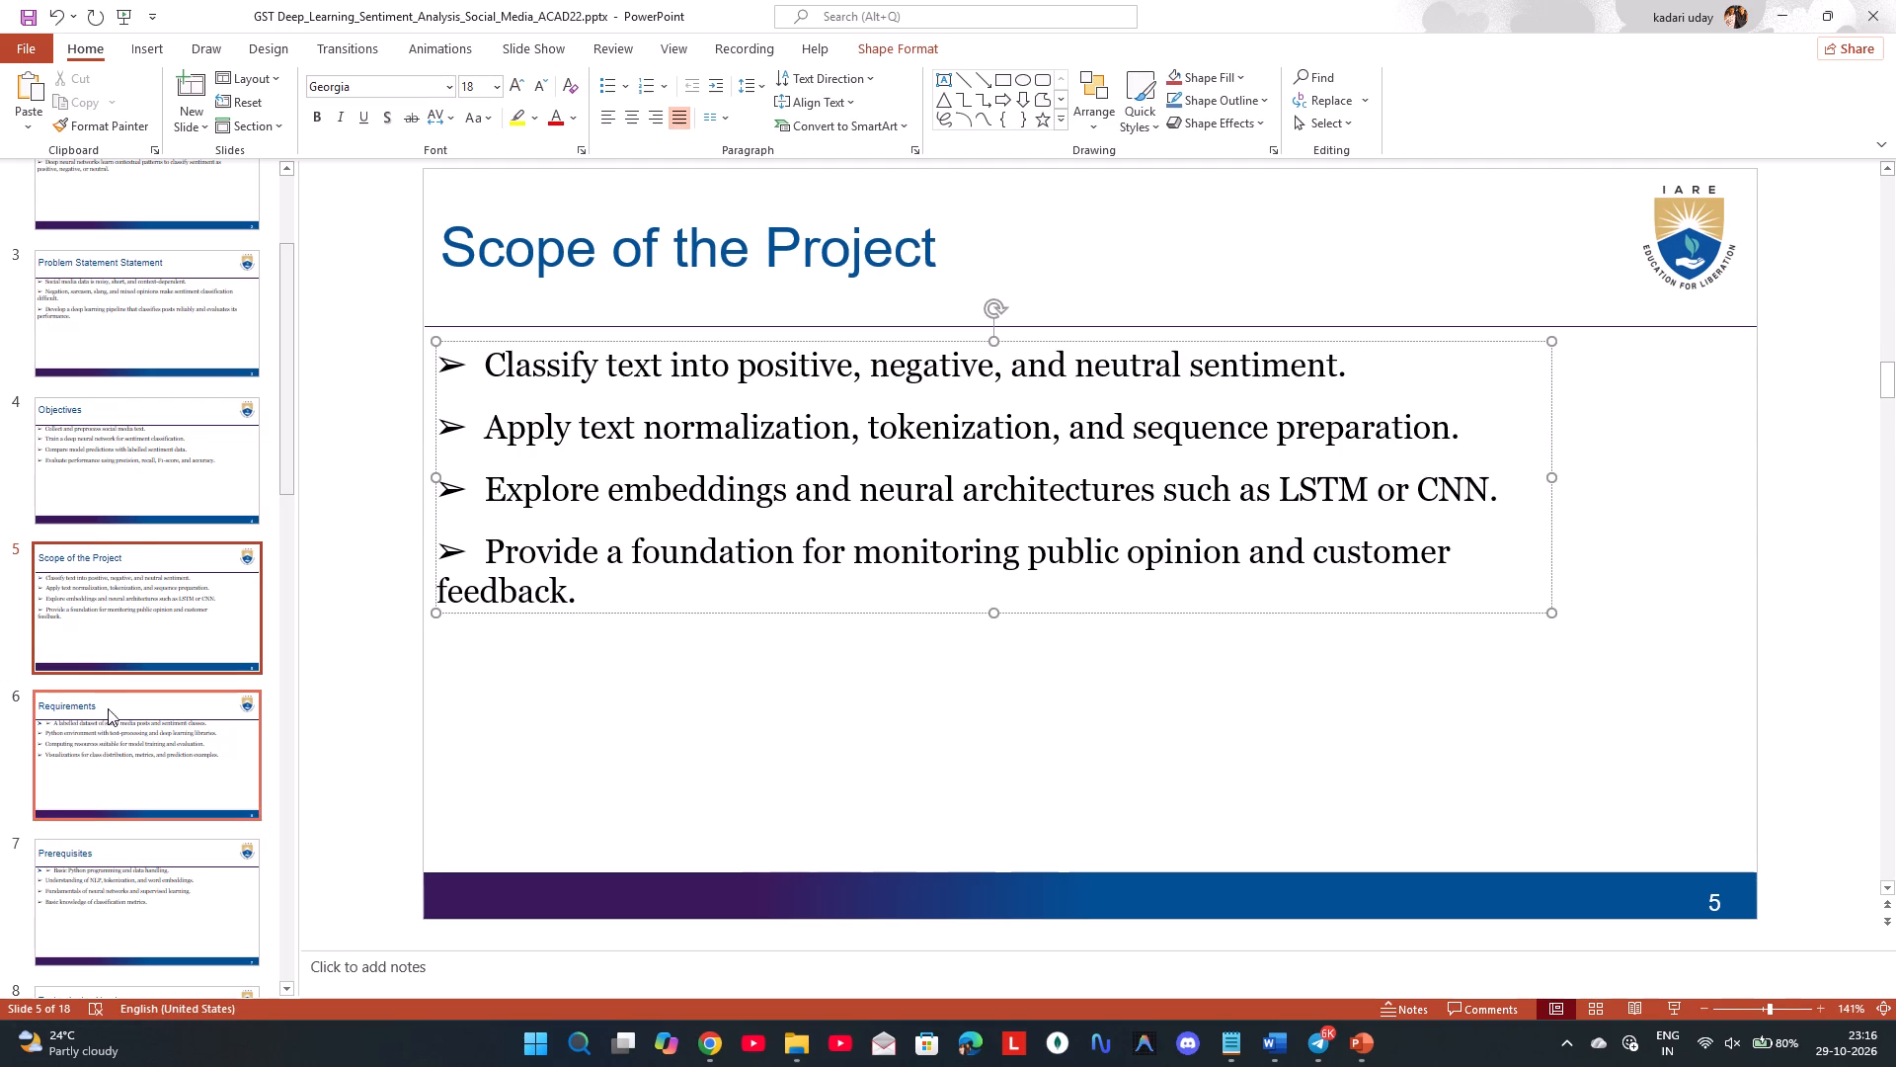
pyautogui.click(118, 720)
pyautogui.click(479, 356)
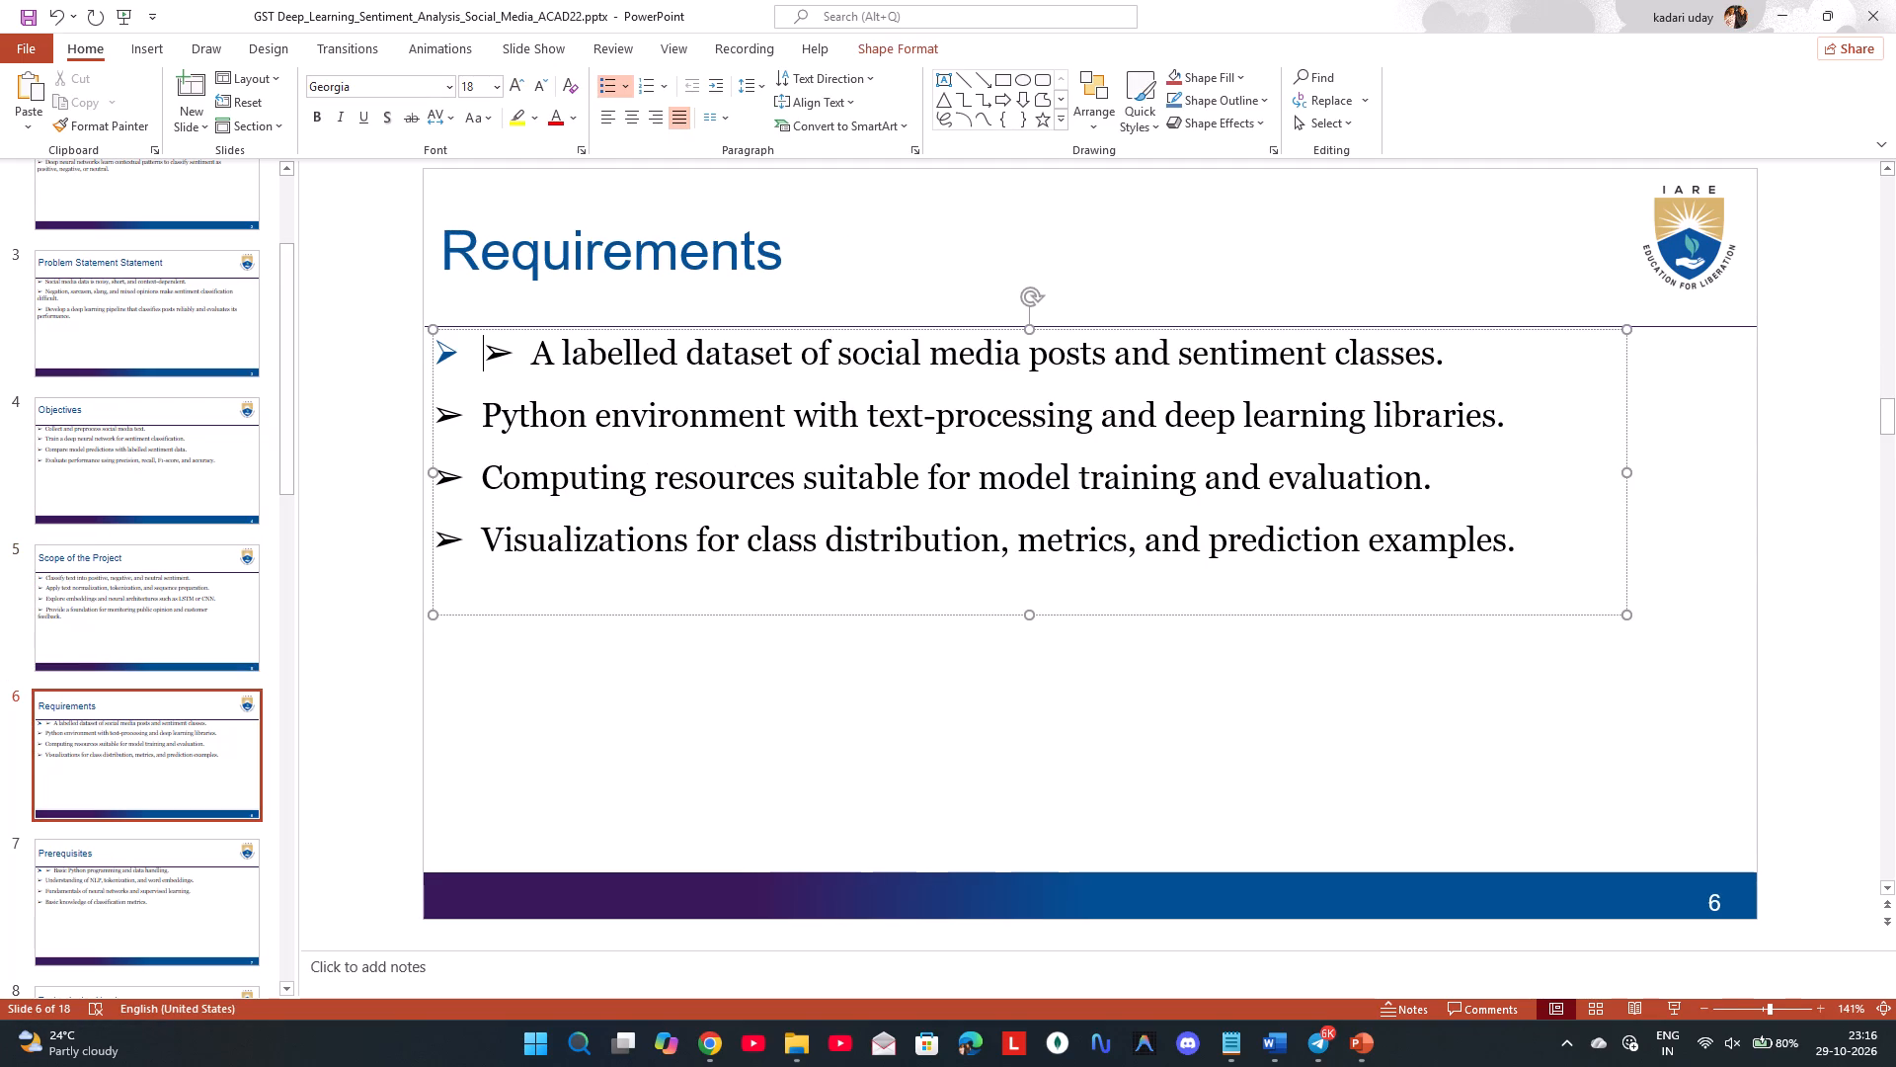
pyautogui.press('BackSpace')
# Remove the extra blue bullet from the first line of the Prerequisites and Technologies Used slides.
pyautogui.click(72, 902)
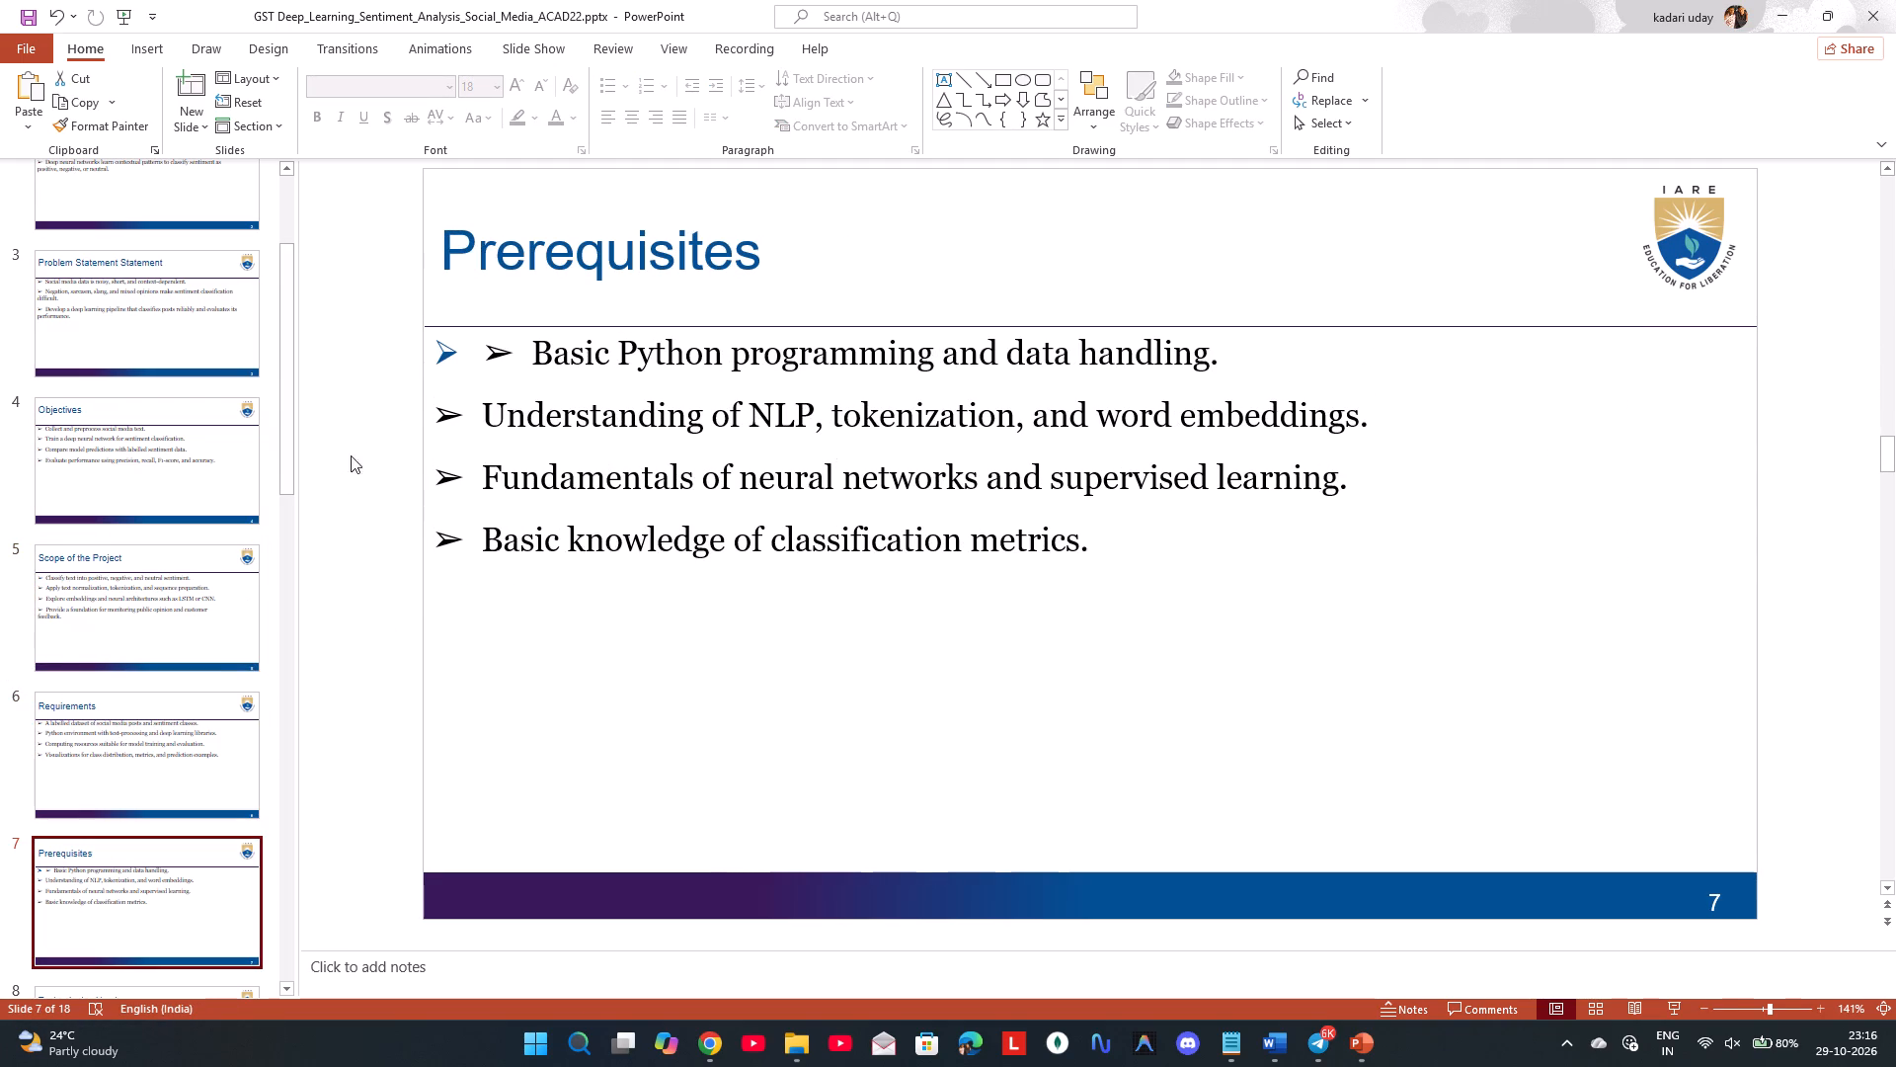
pyautogui.click(476, 351)
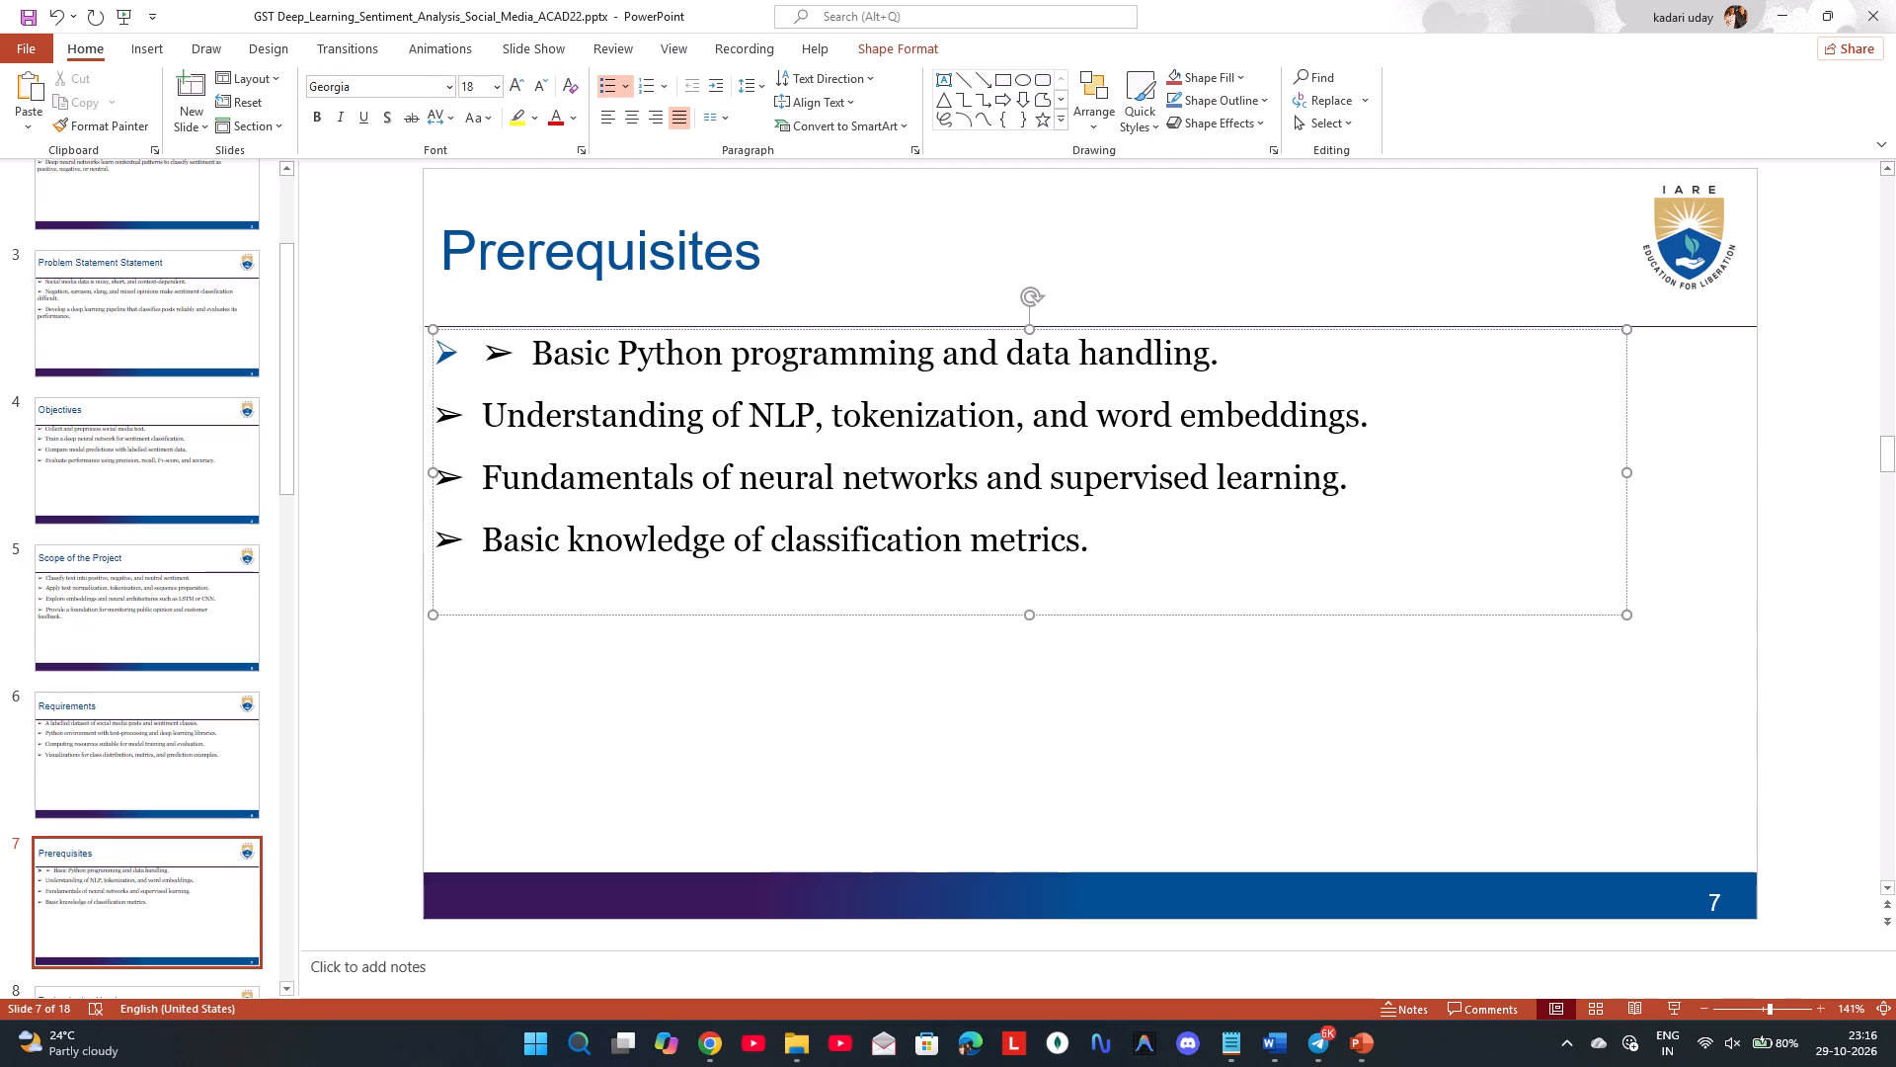
pyautogui.press('BackSpace')
pyautogui.scroll(-1, 277, 717)
pyautogui.scroll(-3, 190, 727)
pyautogui.click(166, 712)
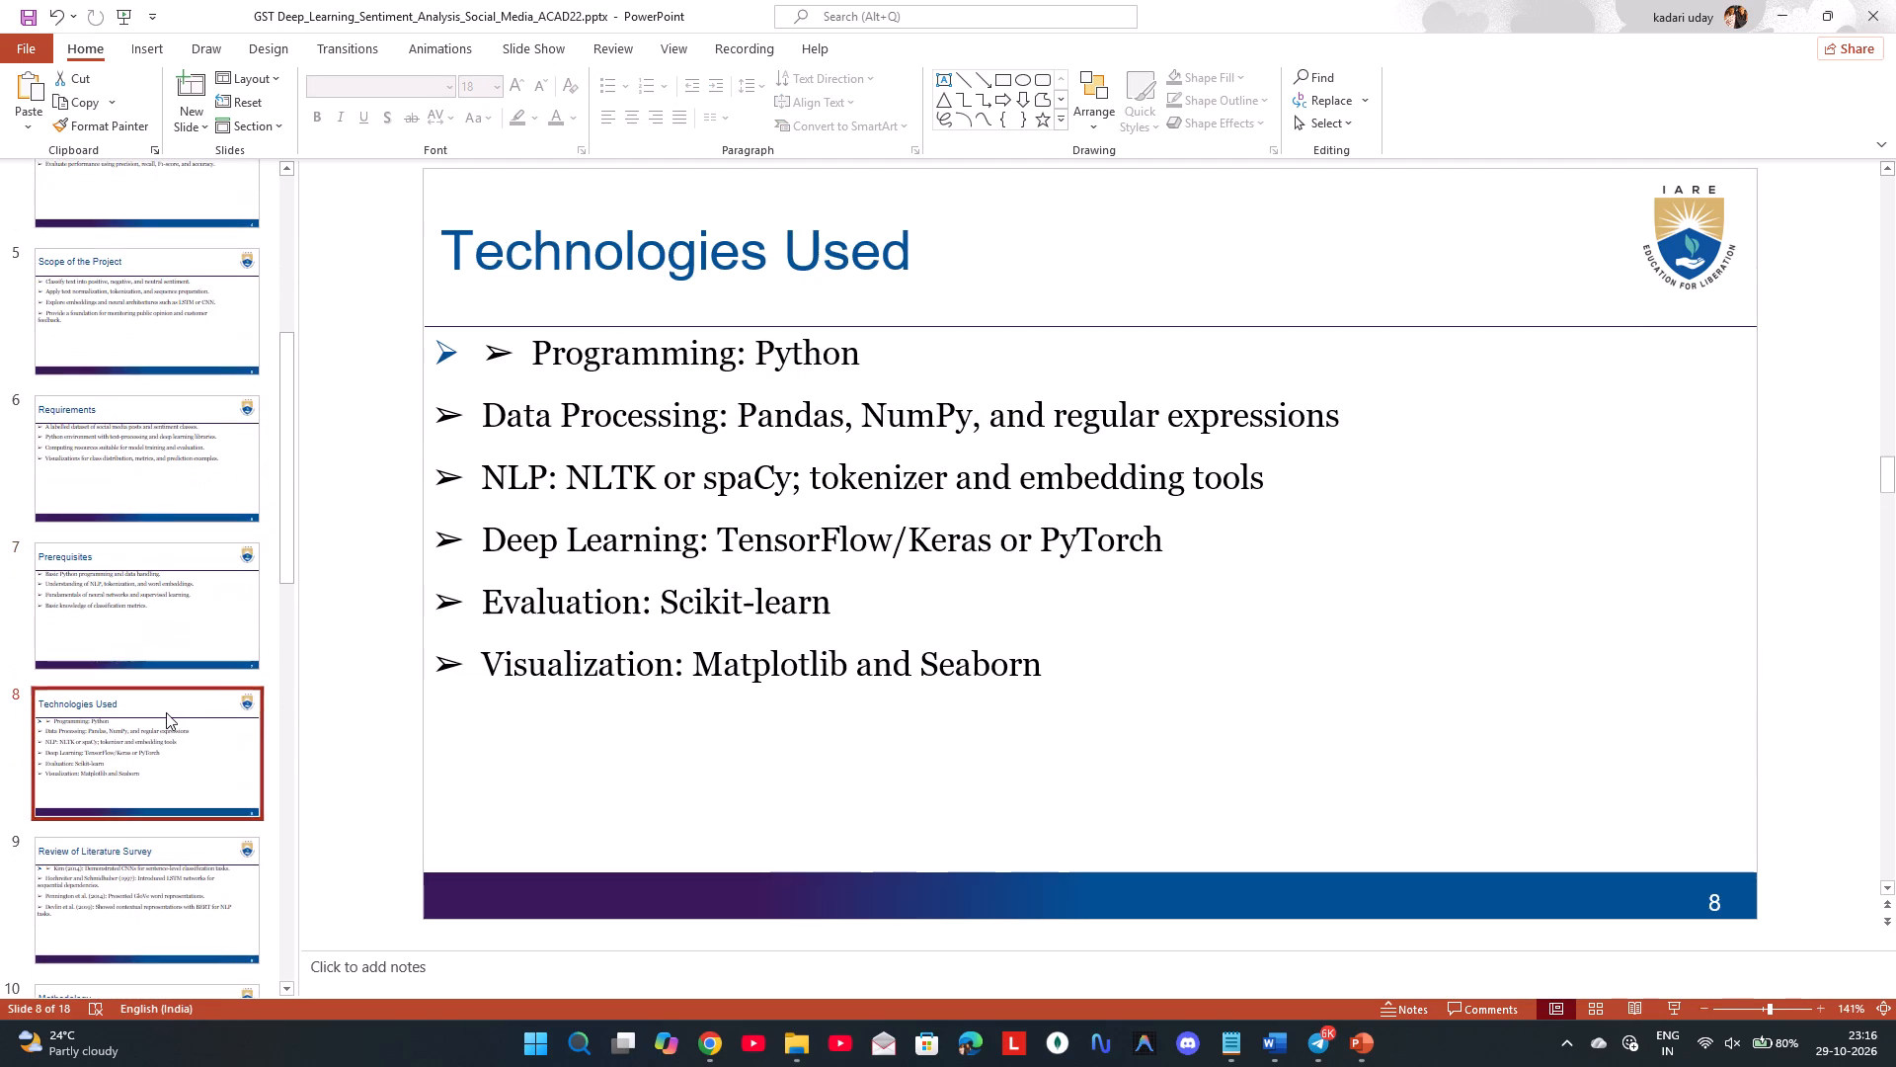
pyautogui.click(488, 353)
pyautogui.press('BackSpace')
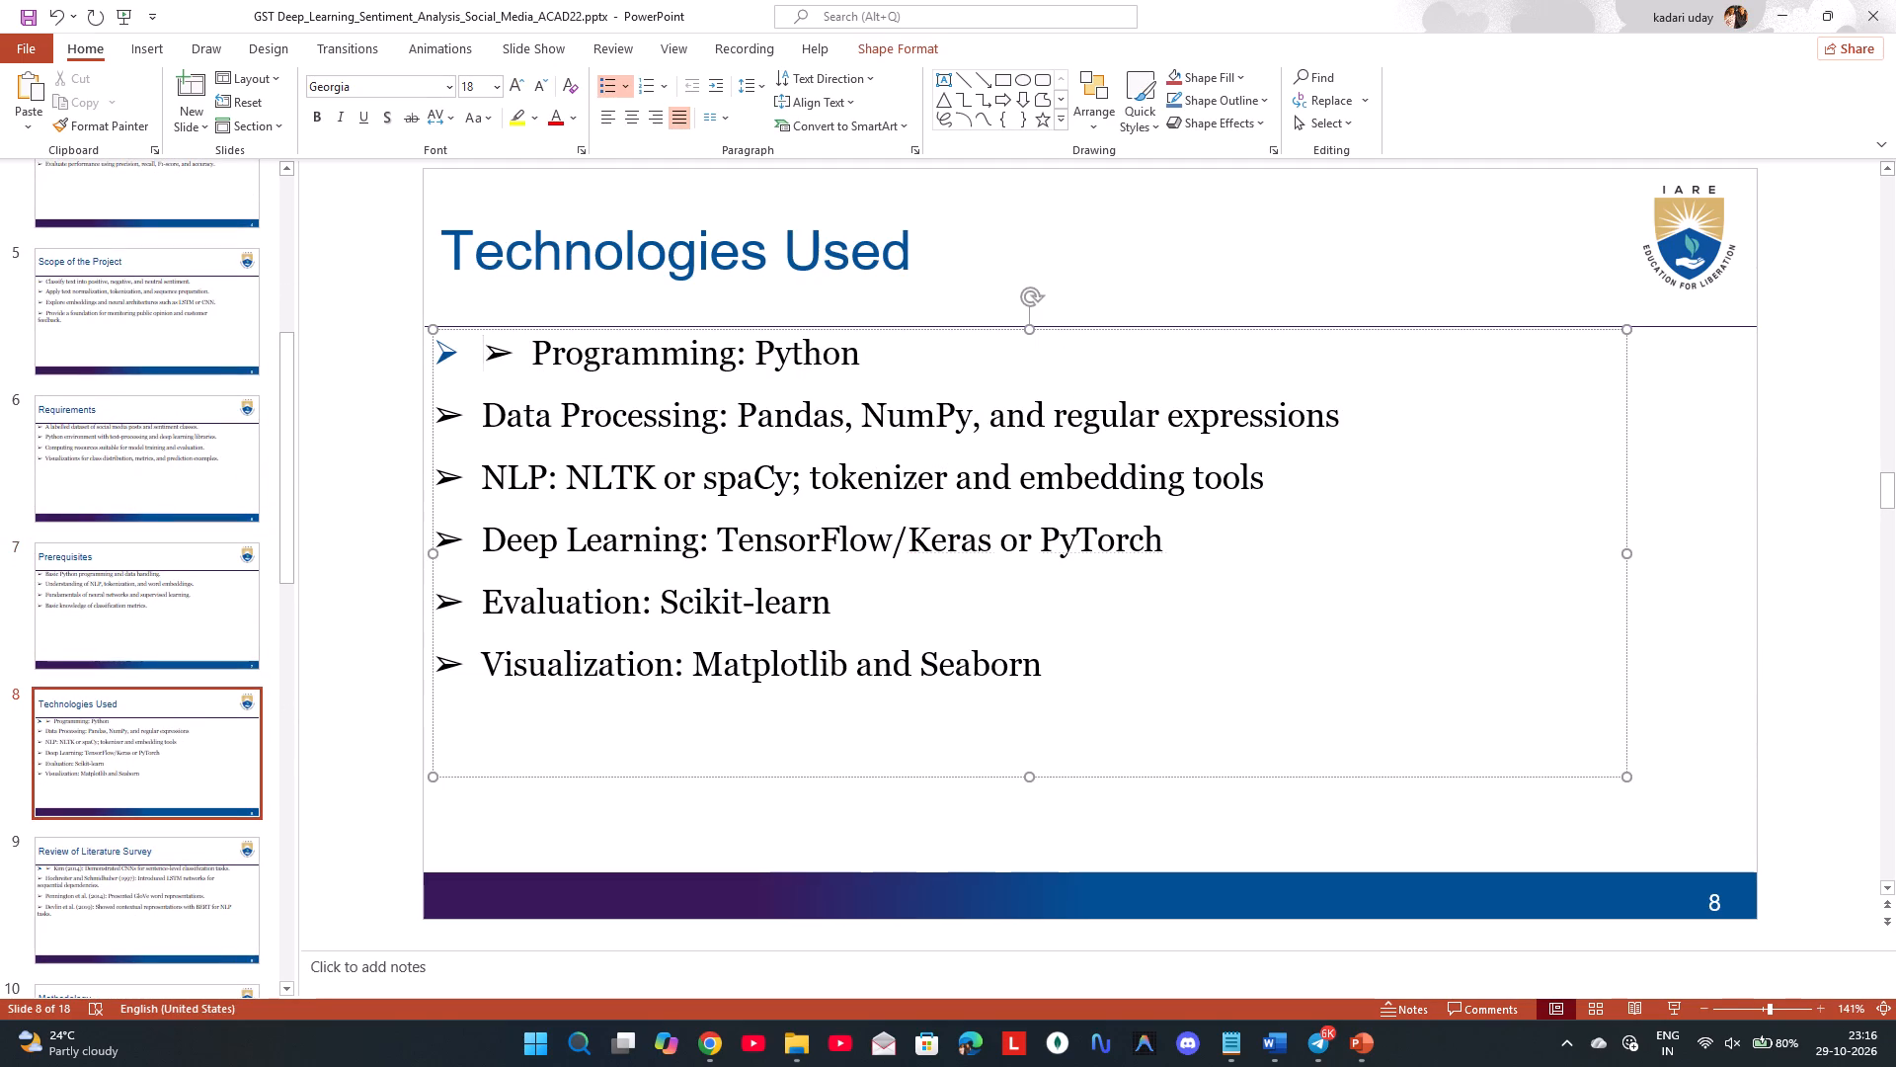
# Remove the extra blue bullet from the first line of the Review of Literature Survey and Methodology slides.
pyautogui.scroll(-3, 261, 573)
pyautogui.click(172, 624)
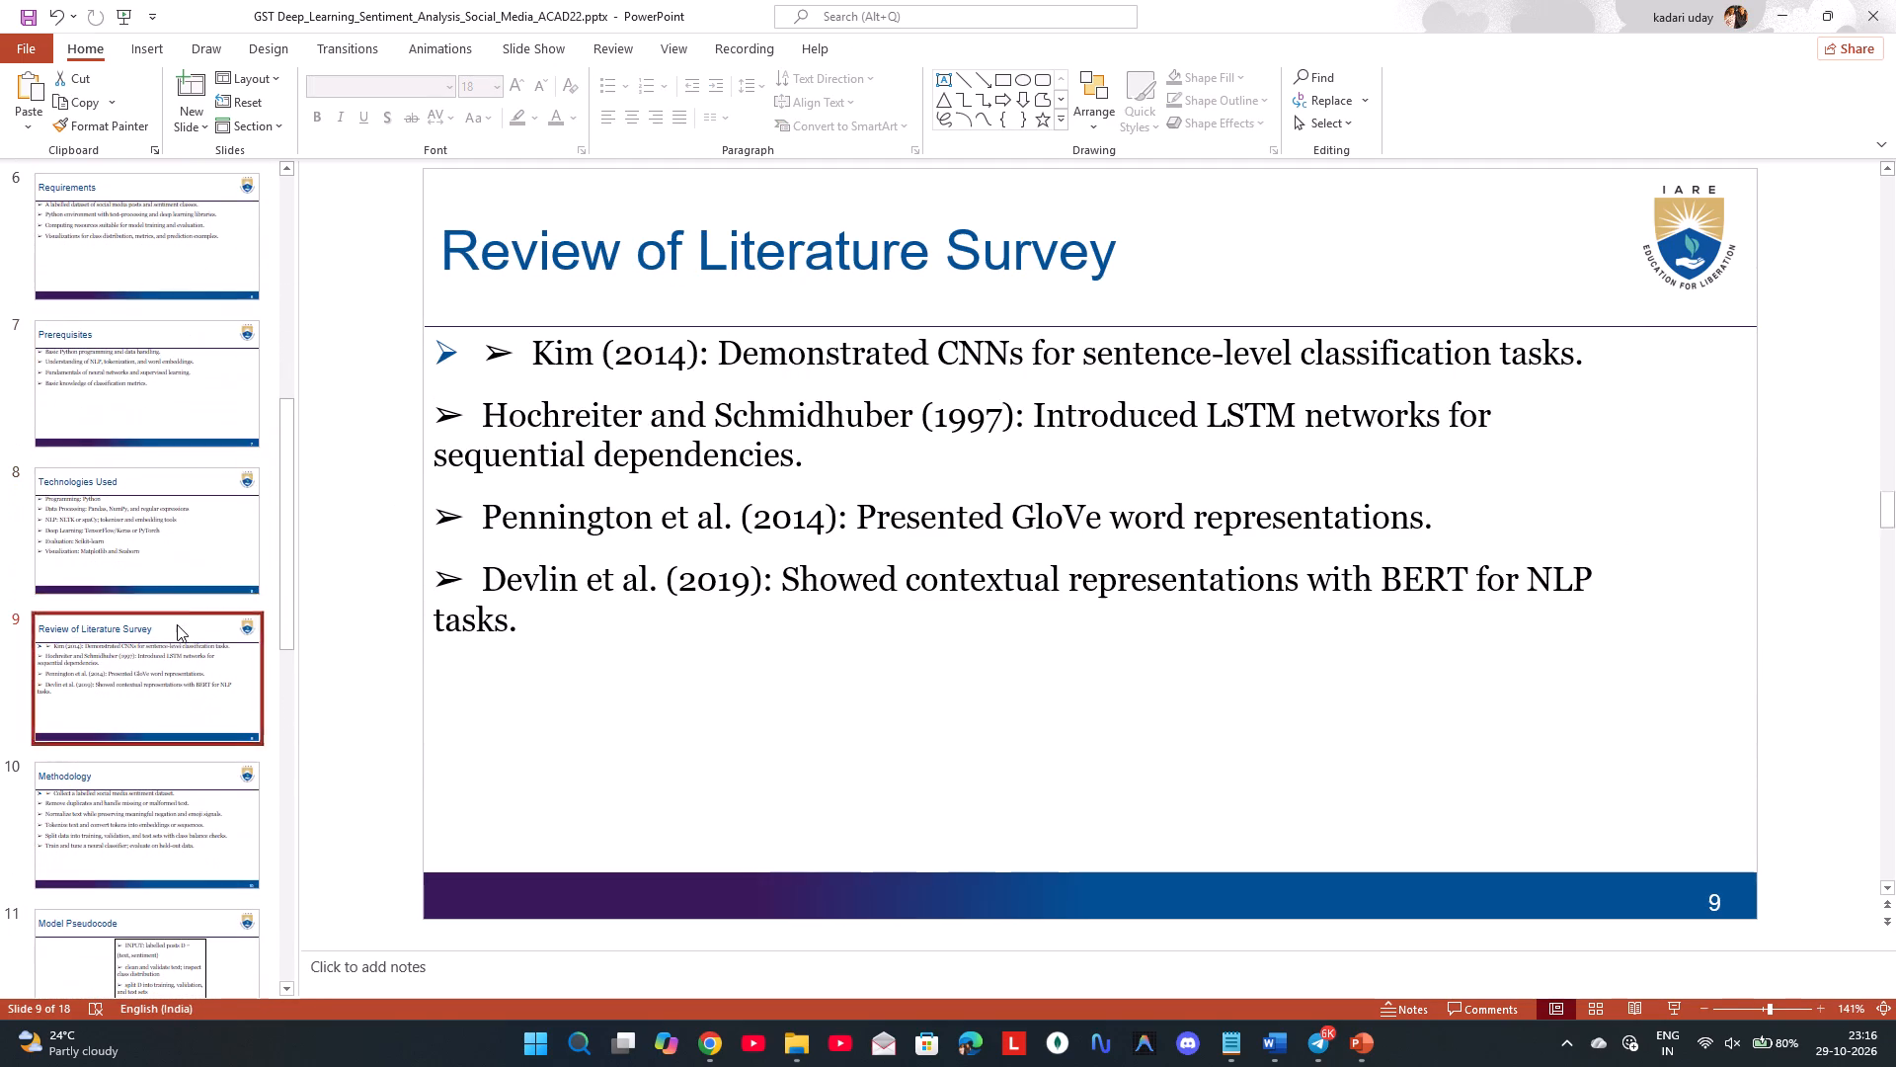
pyautogui.click(484, 346)
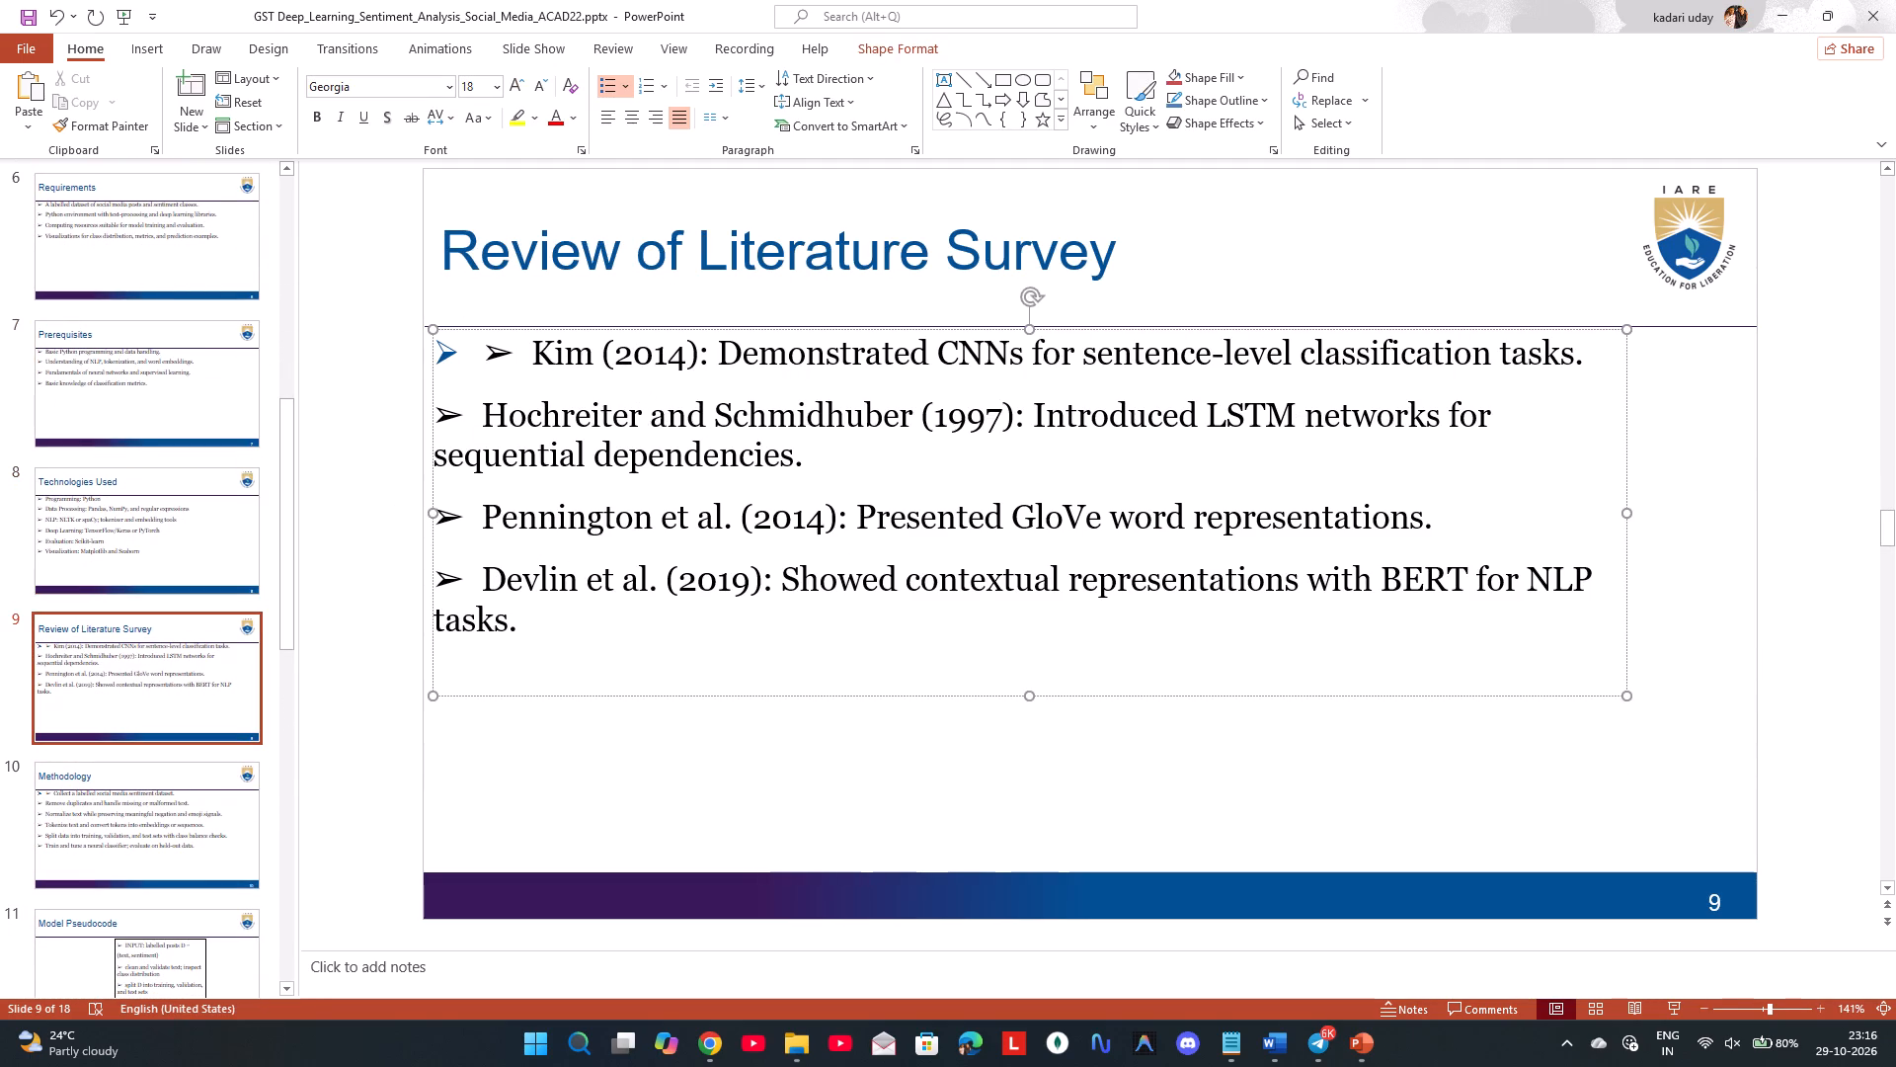
pyautogui.press('BackSpace')
pyautogui.scroll(-1, 76, 737)
pyautogui.click(80, 723)
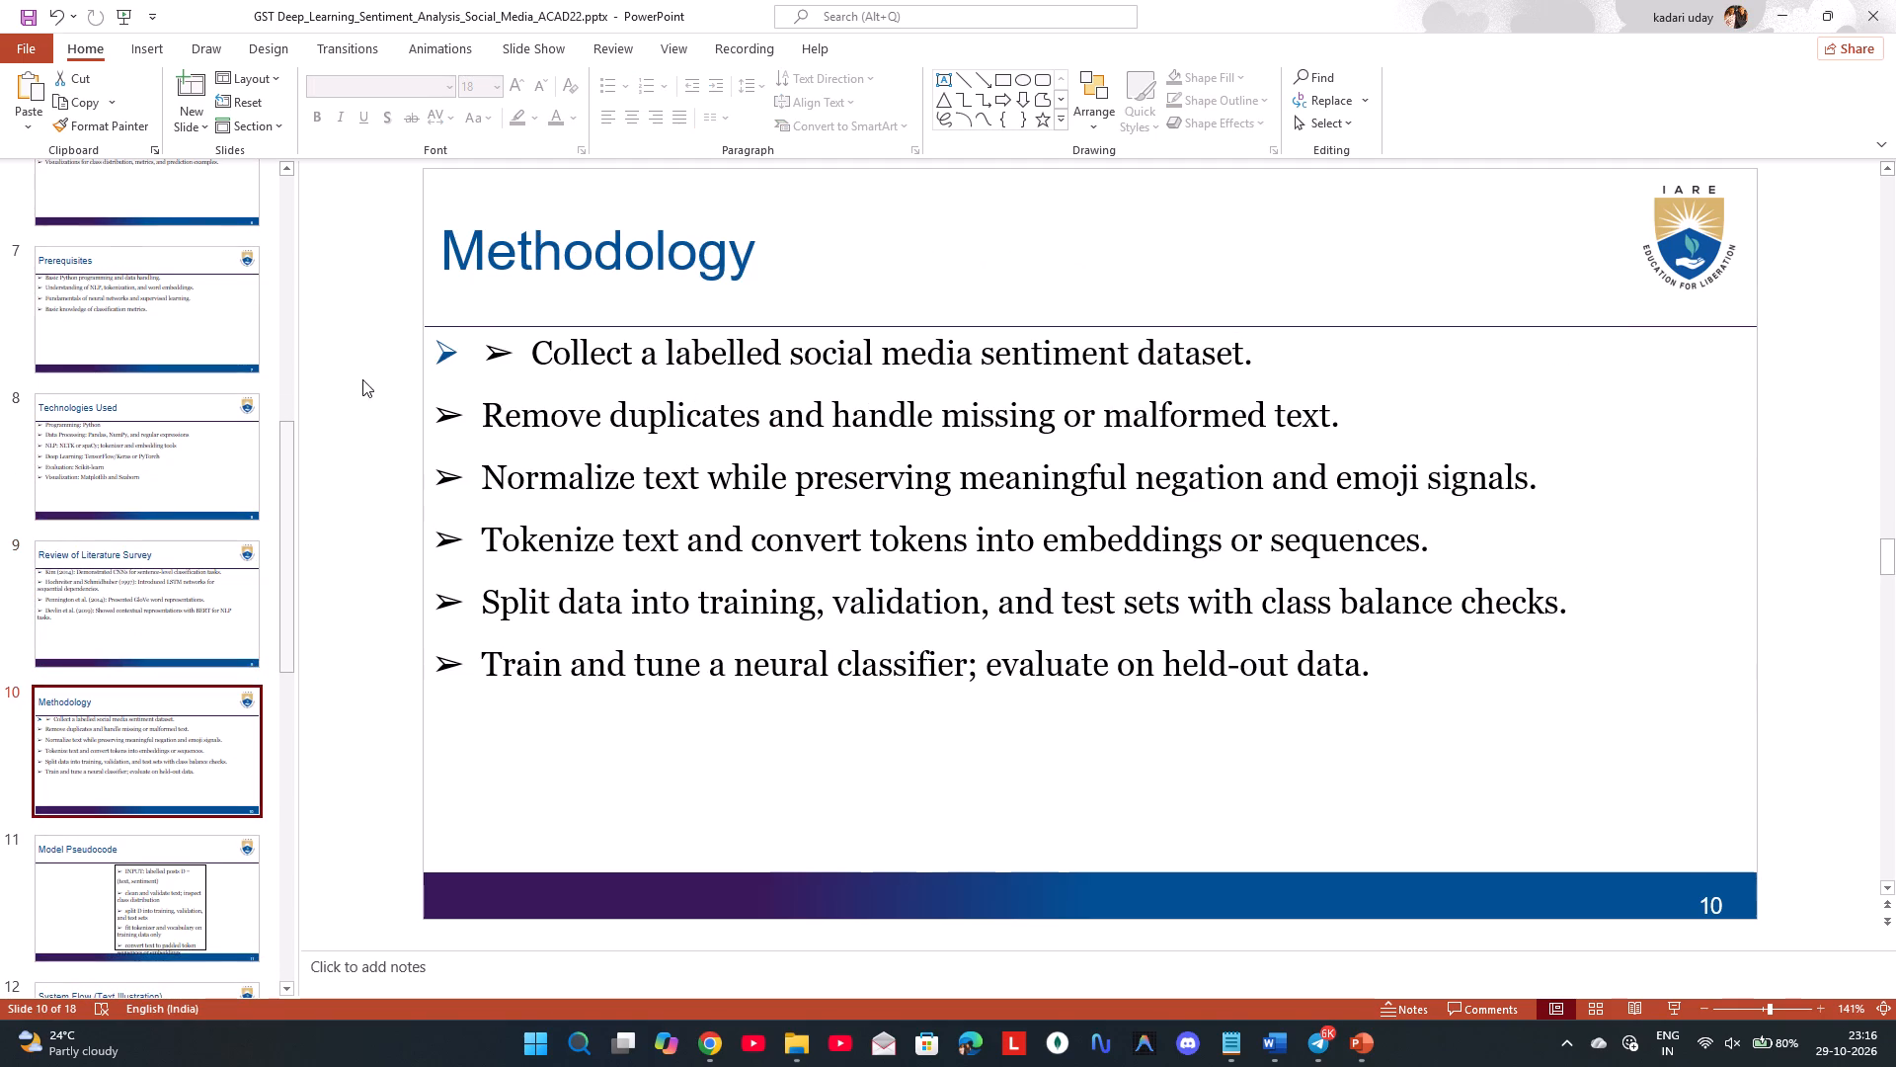
pyautogui.click(478, 350)
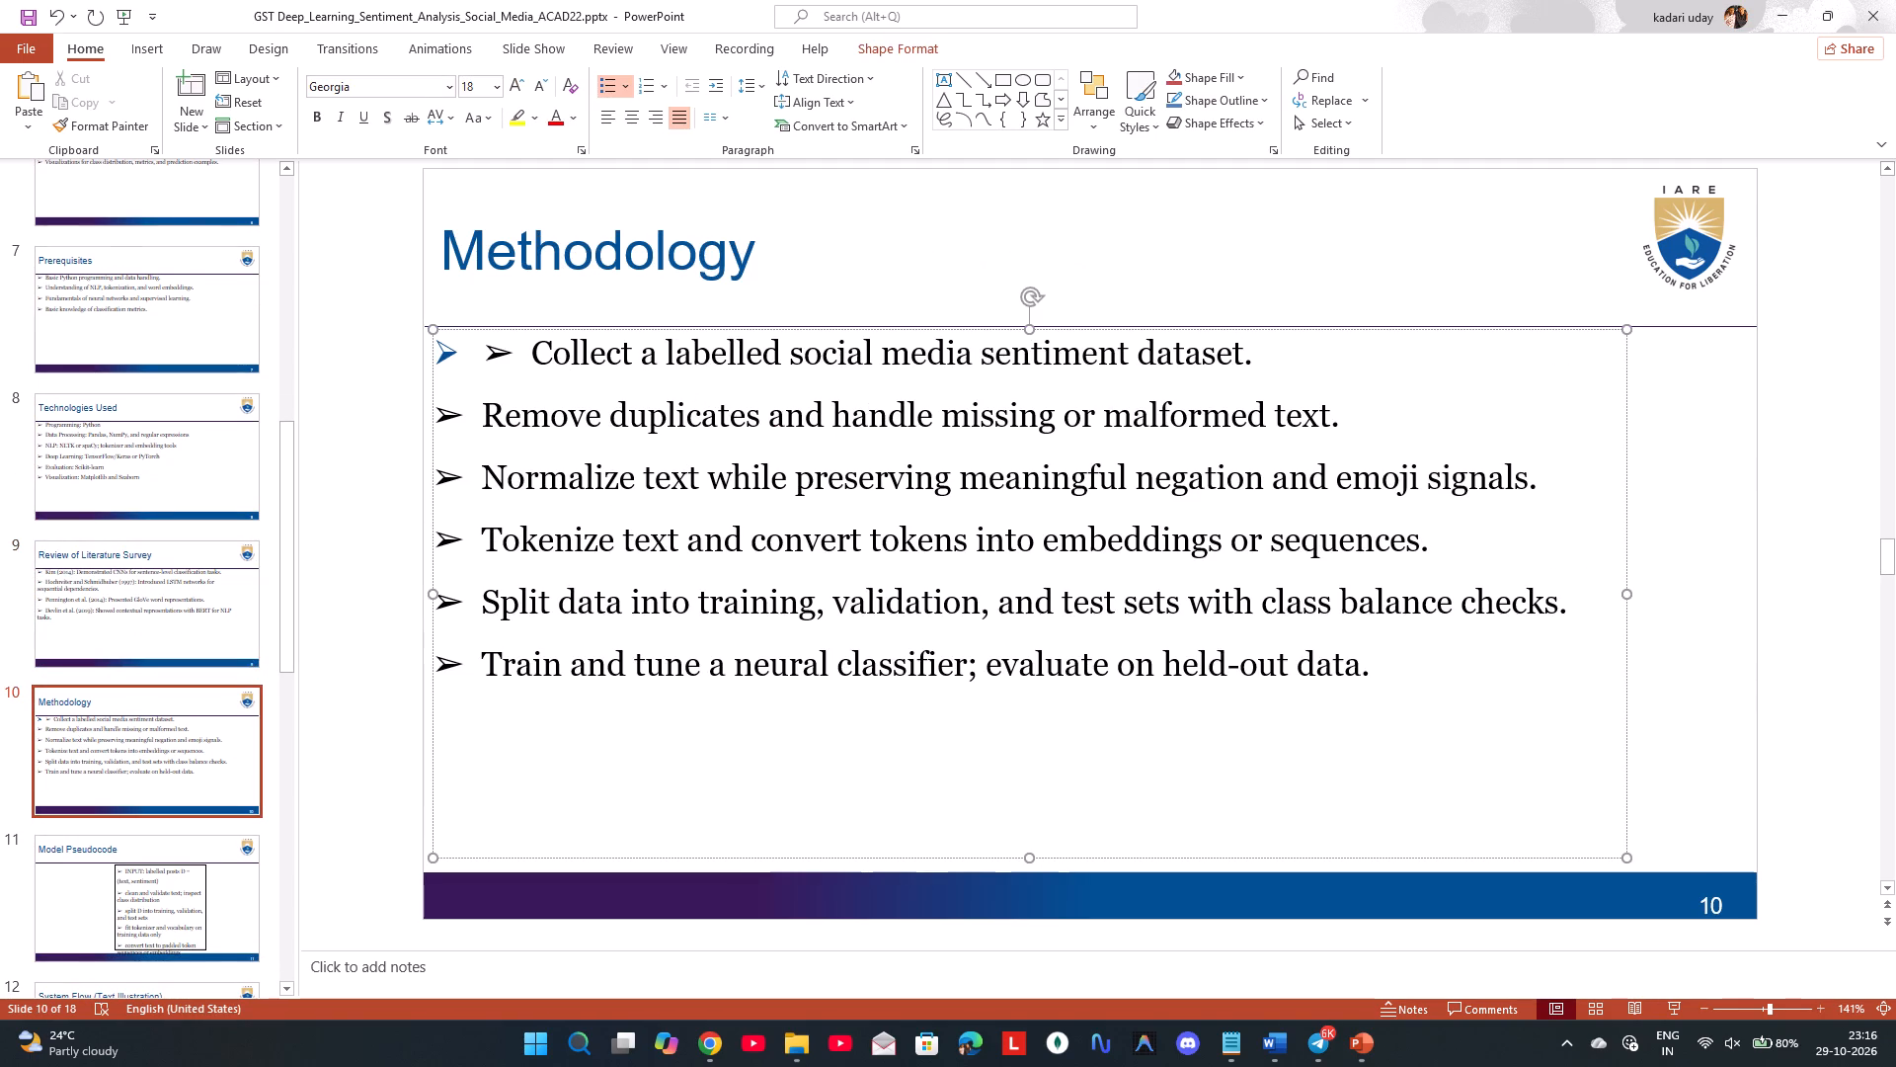
pyautogui.press('BackSpace')
# Widen the bordered text box on the Model Pseudocode slide by extending its left edge to the slide's left margin.
pyautogui.scroll(-3, 244, 507)
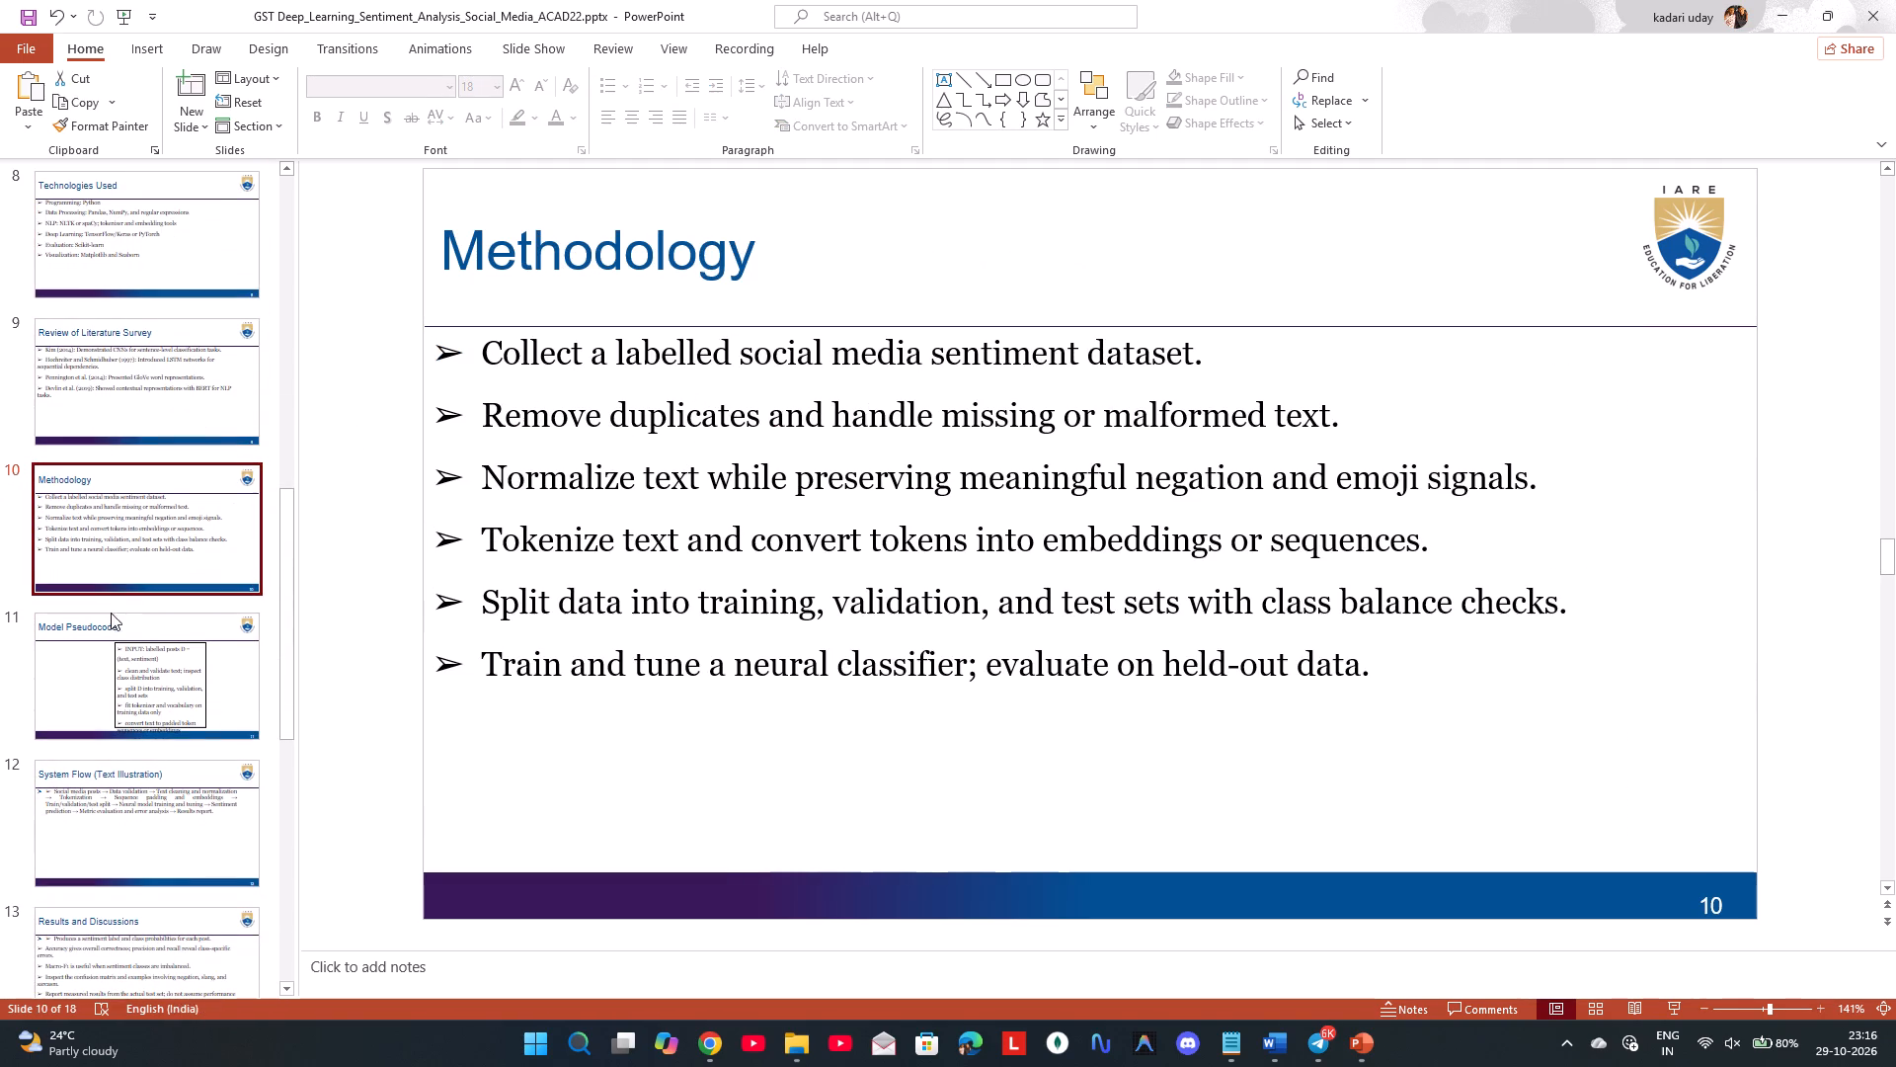
pyautogui.click(162, 636)
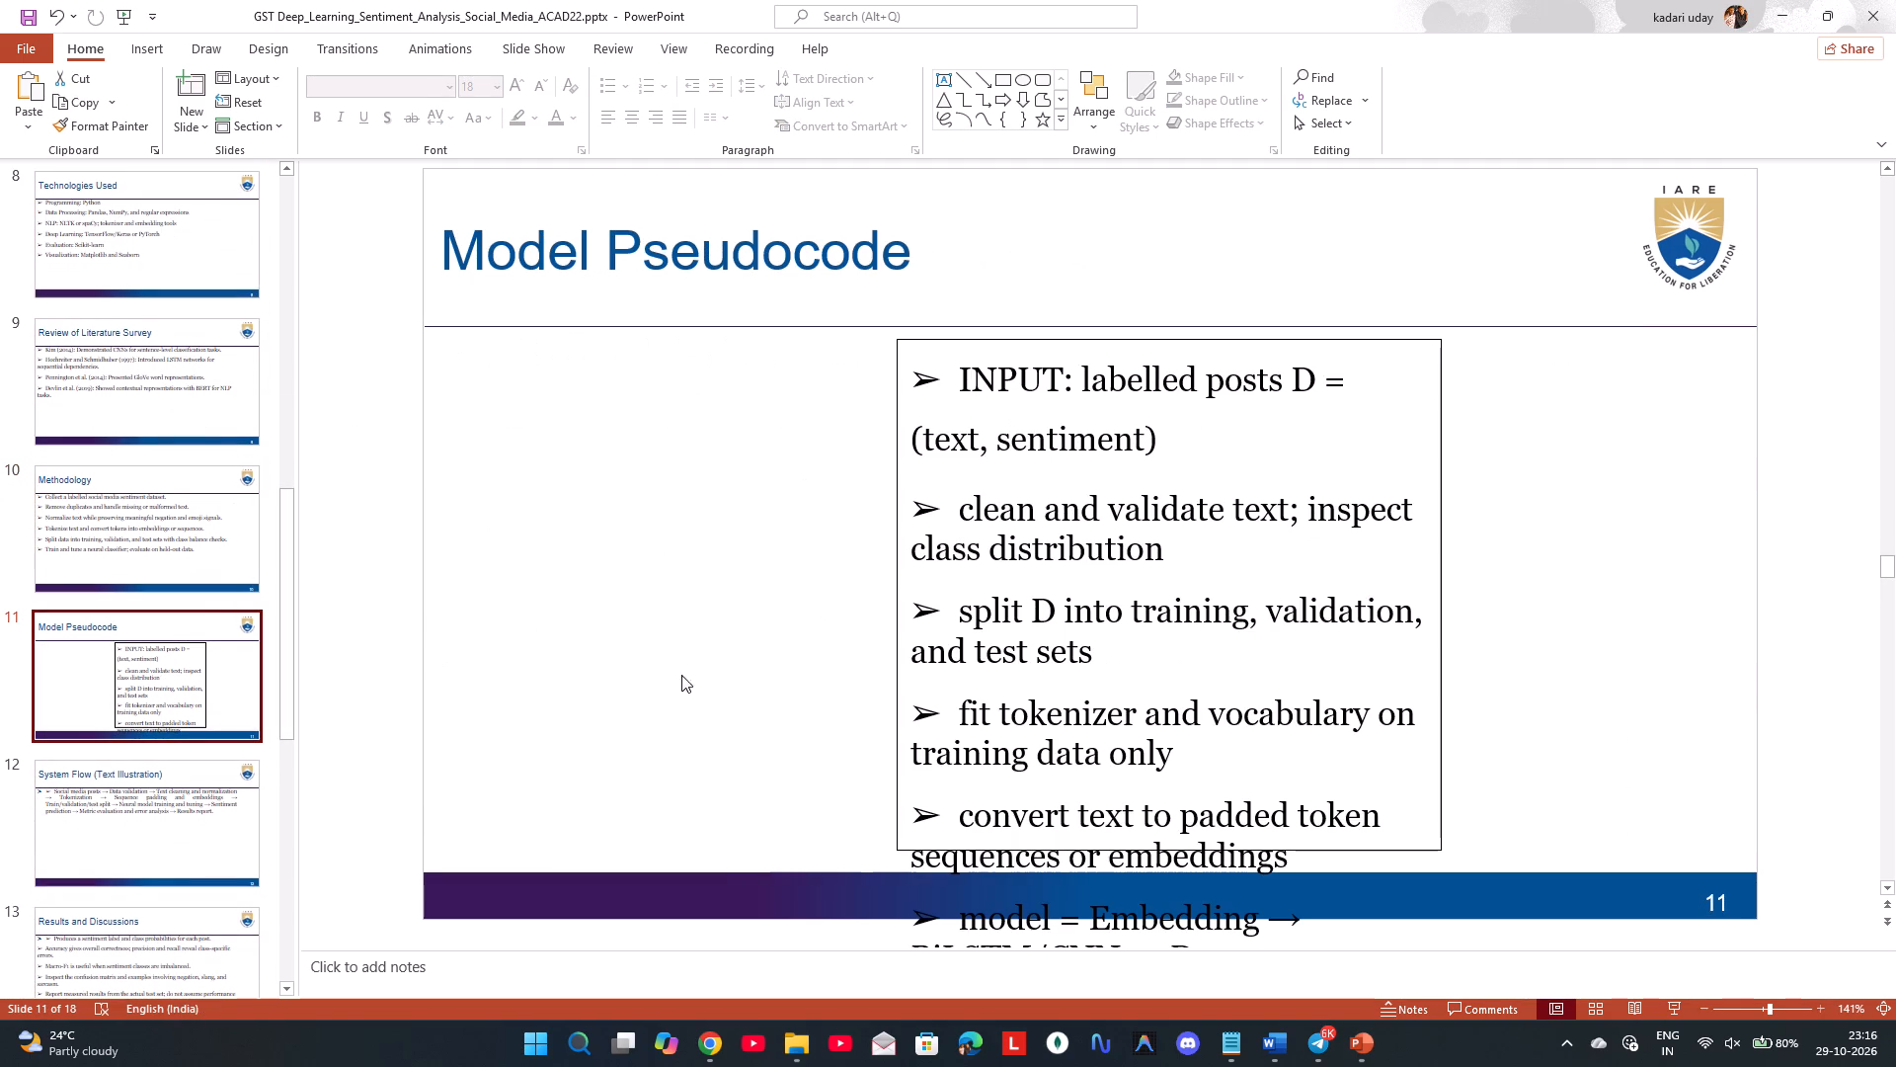
pyautogui.click(898, 654)
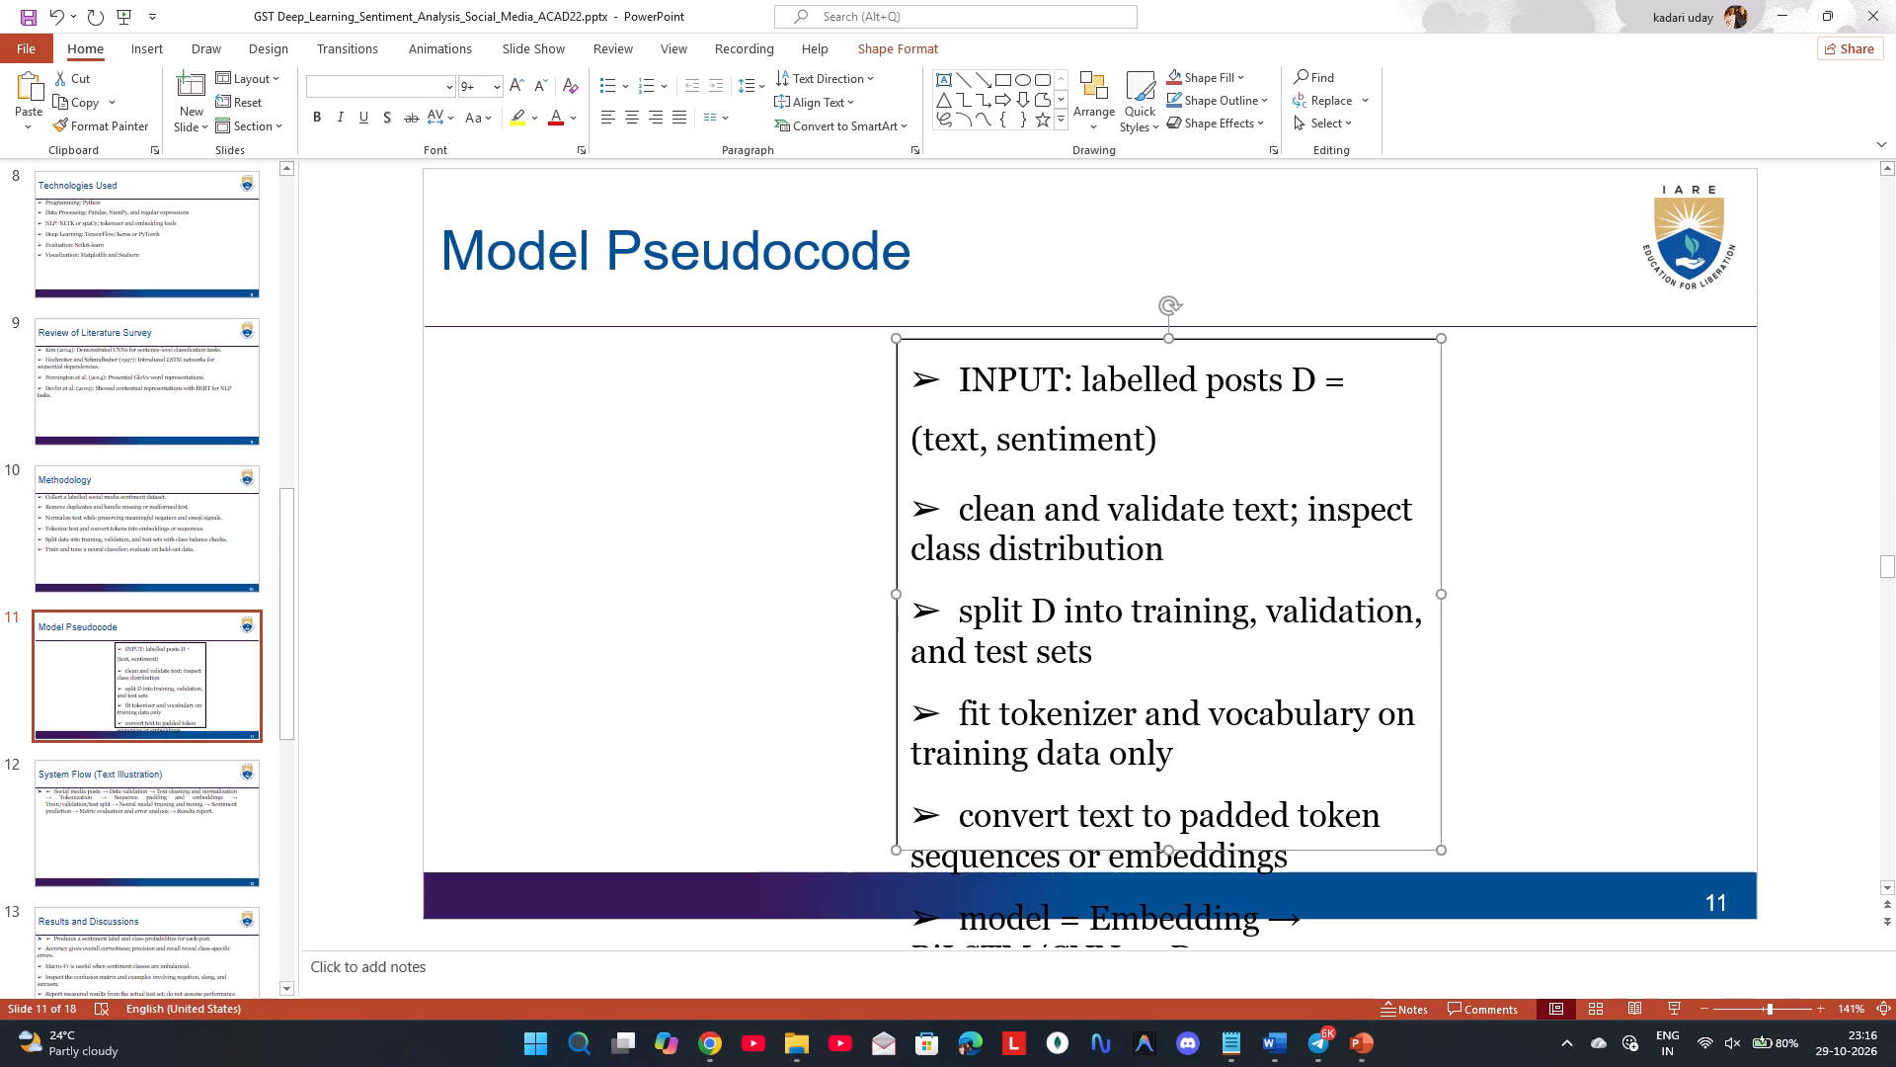
pyautogui.moveTo(898, 593); pyautogui.dragTo(430, 522)
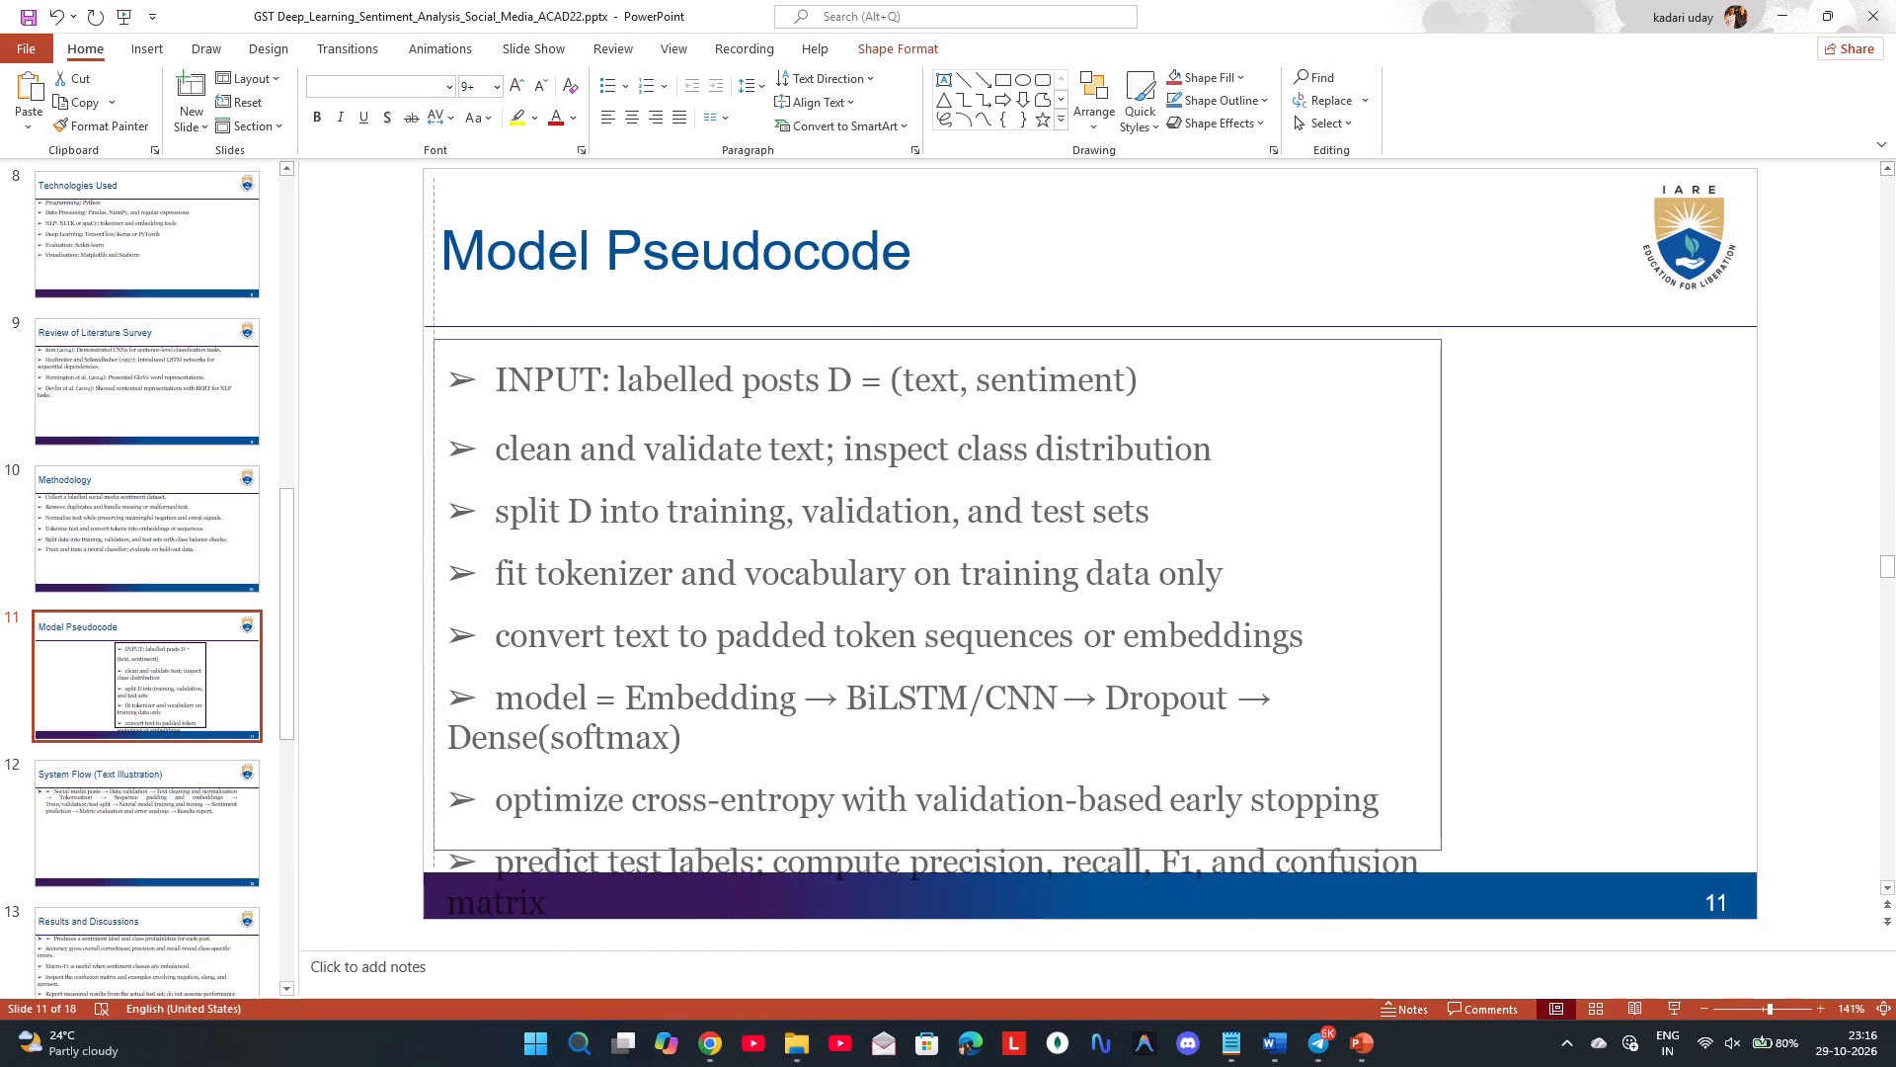
# Inset the left edge of the Model Pseudocode text box slightly and extend its right edge to the slide's right edge.
pyautogui.moveTo(430, 522); pyautogui.dragTo(454, 525)
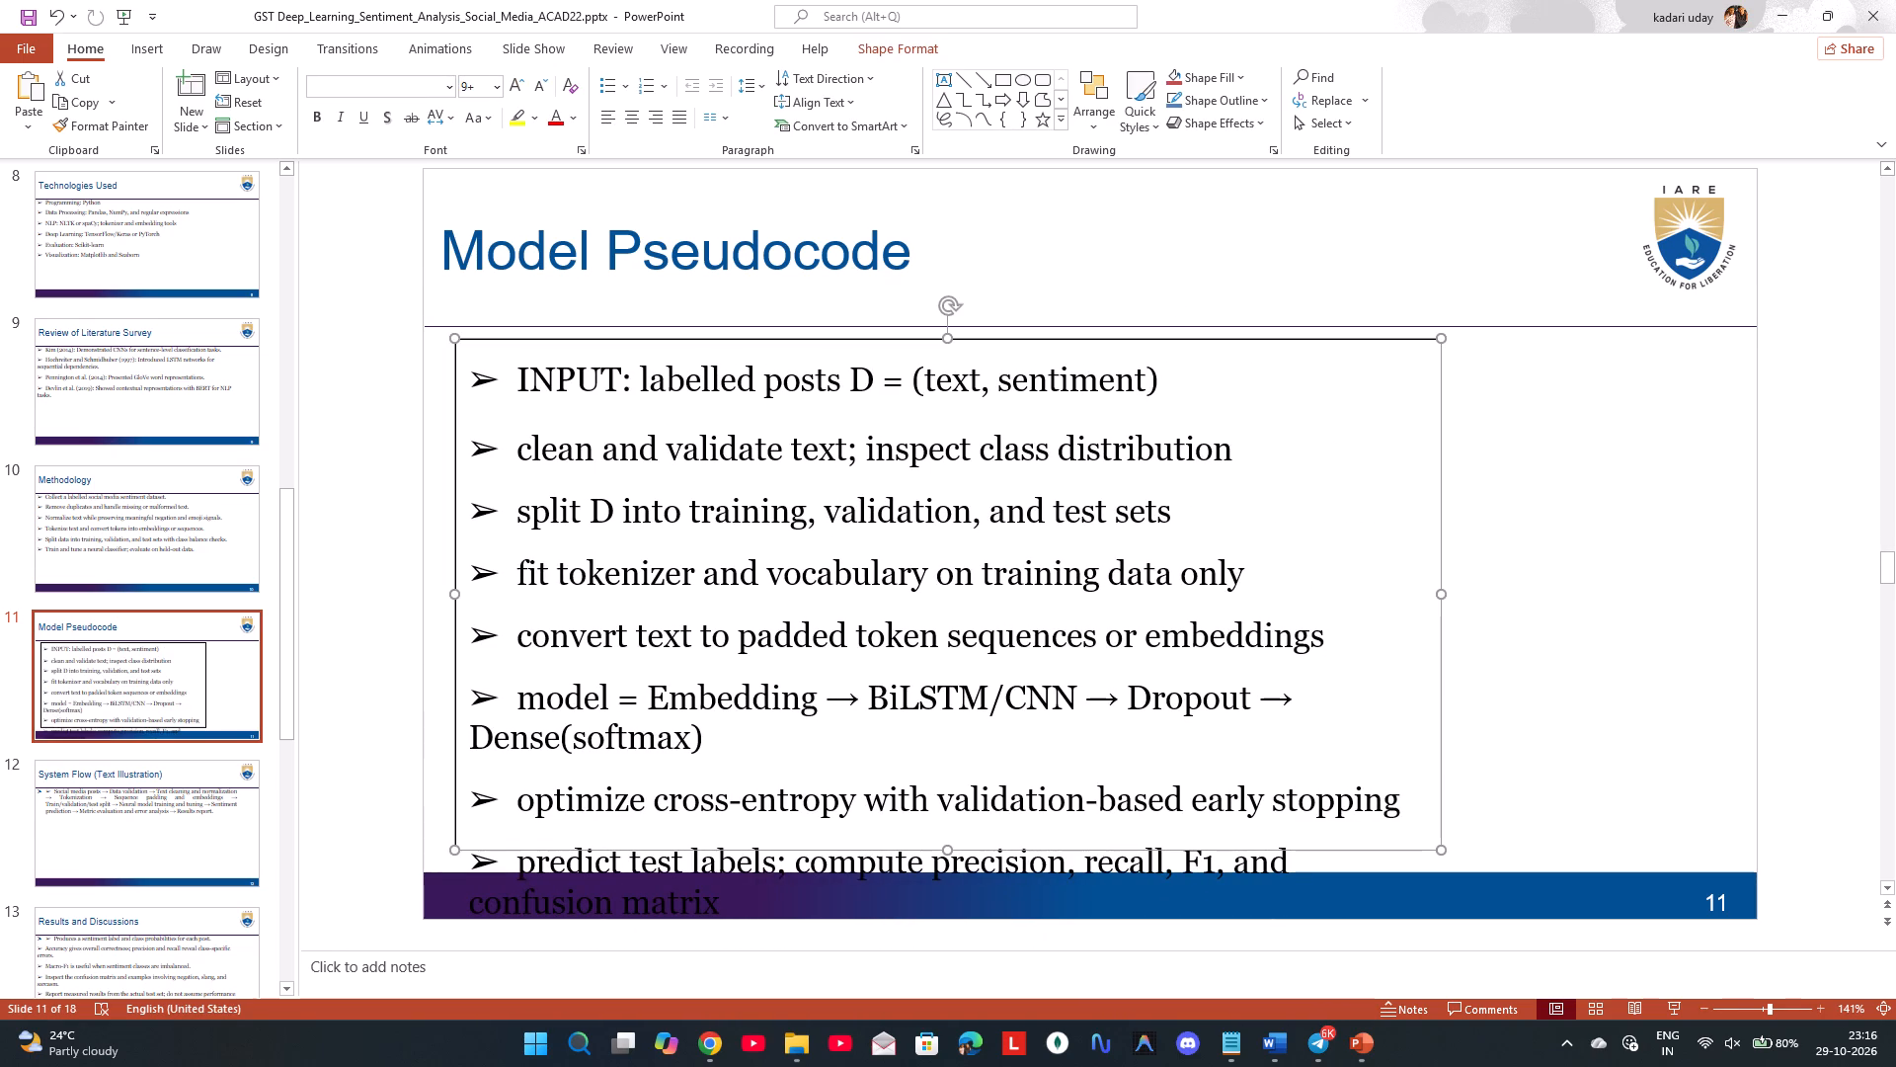
pyautogui.moveTo(1437, 592); pyautogui.dragTo(1477, 617)
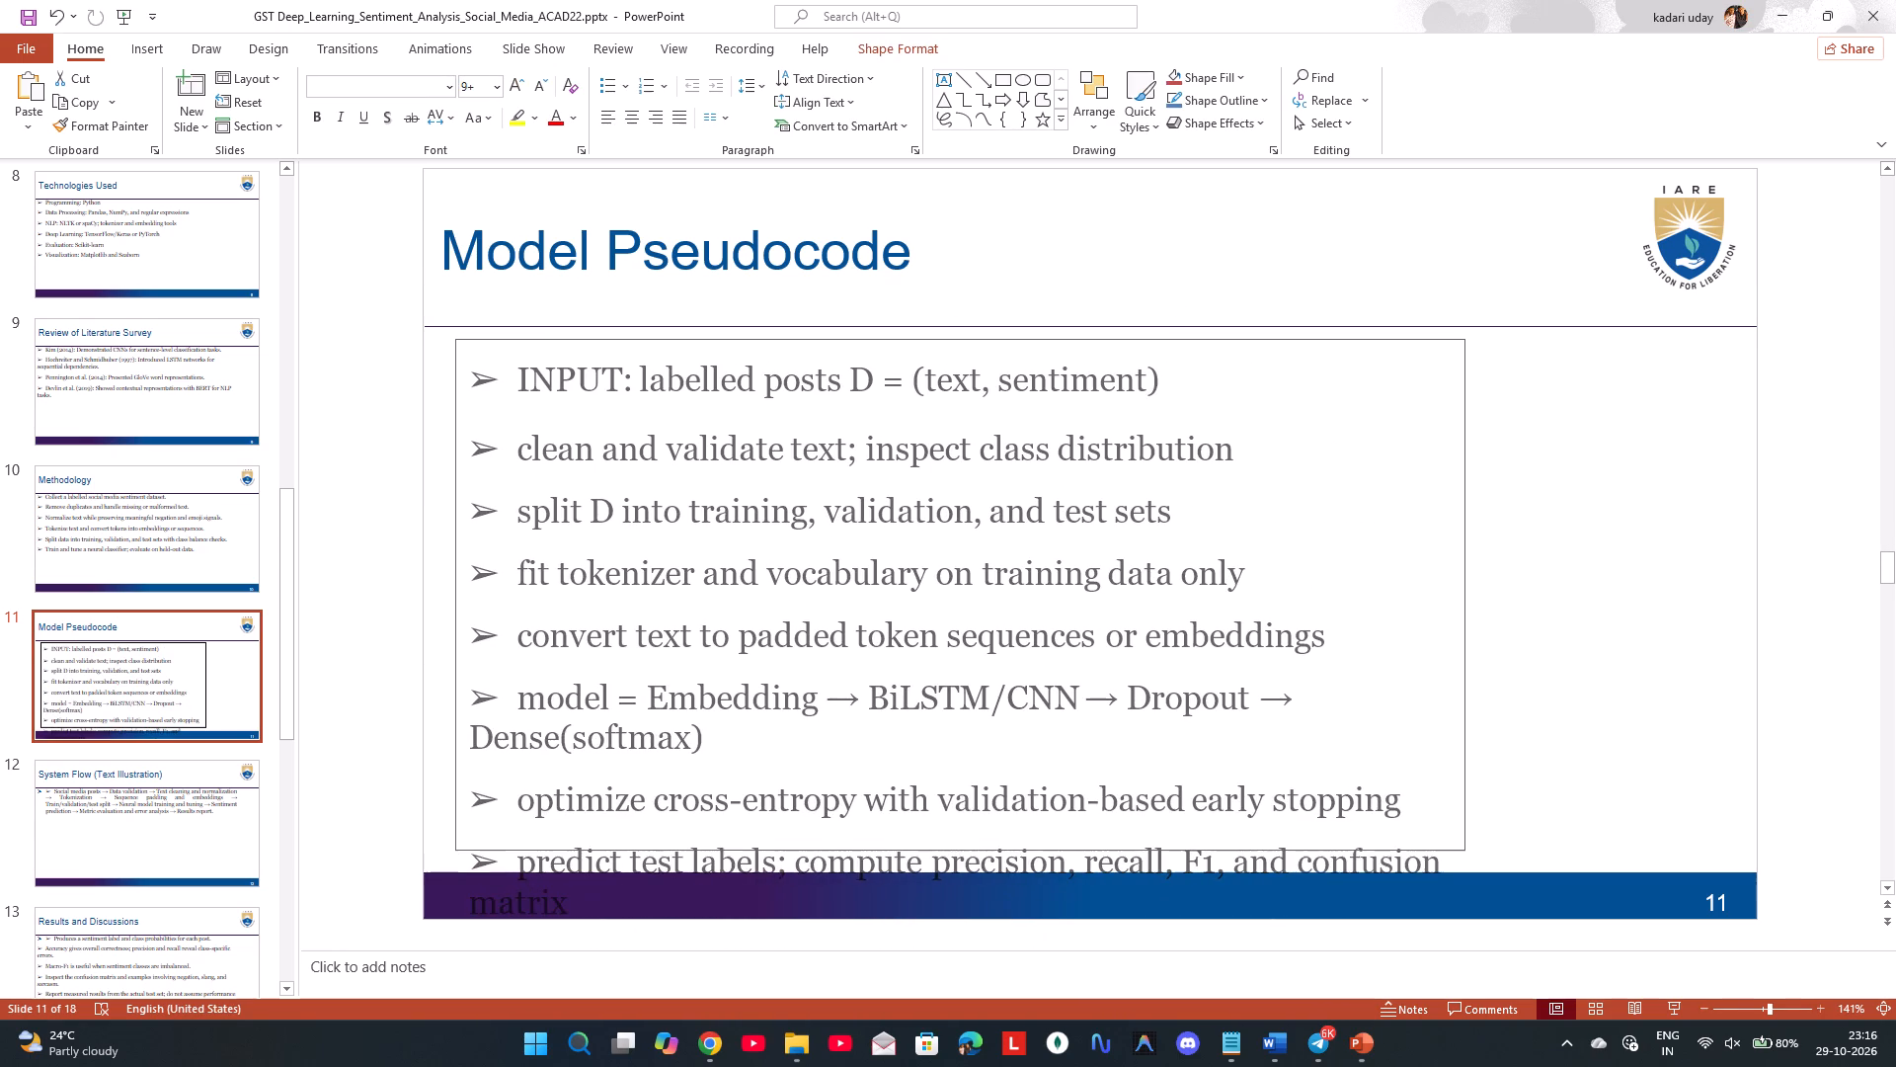
pyautogui.moveTo(1477, 617); pyautogui.dragTo(1758, 800)
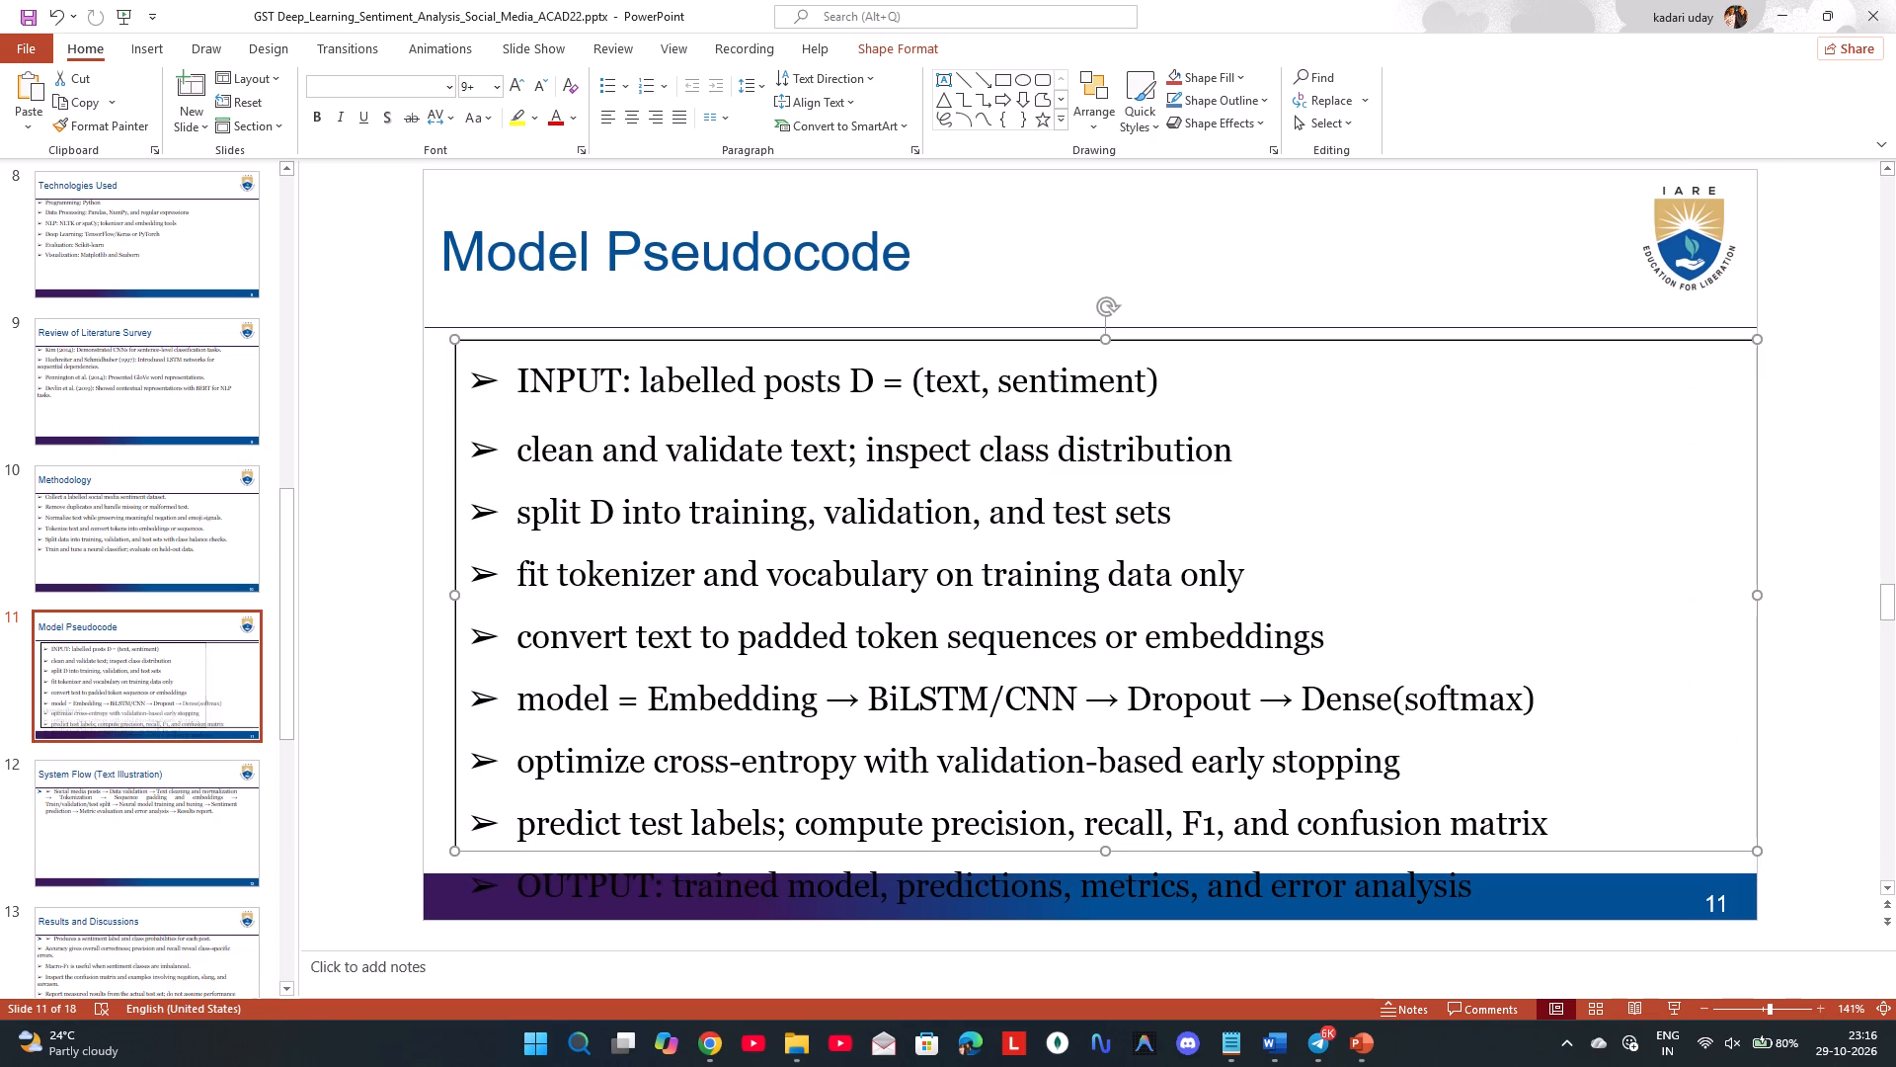
# Delete the last line of the Model Pseudocode box, "OUTPUT: trained model, predictions, metrics, and error analysis".
pyautogui.scroll(1, 31, 967)
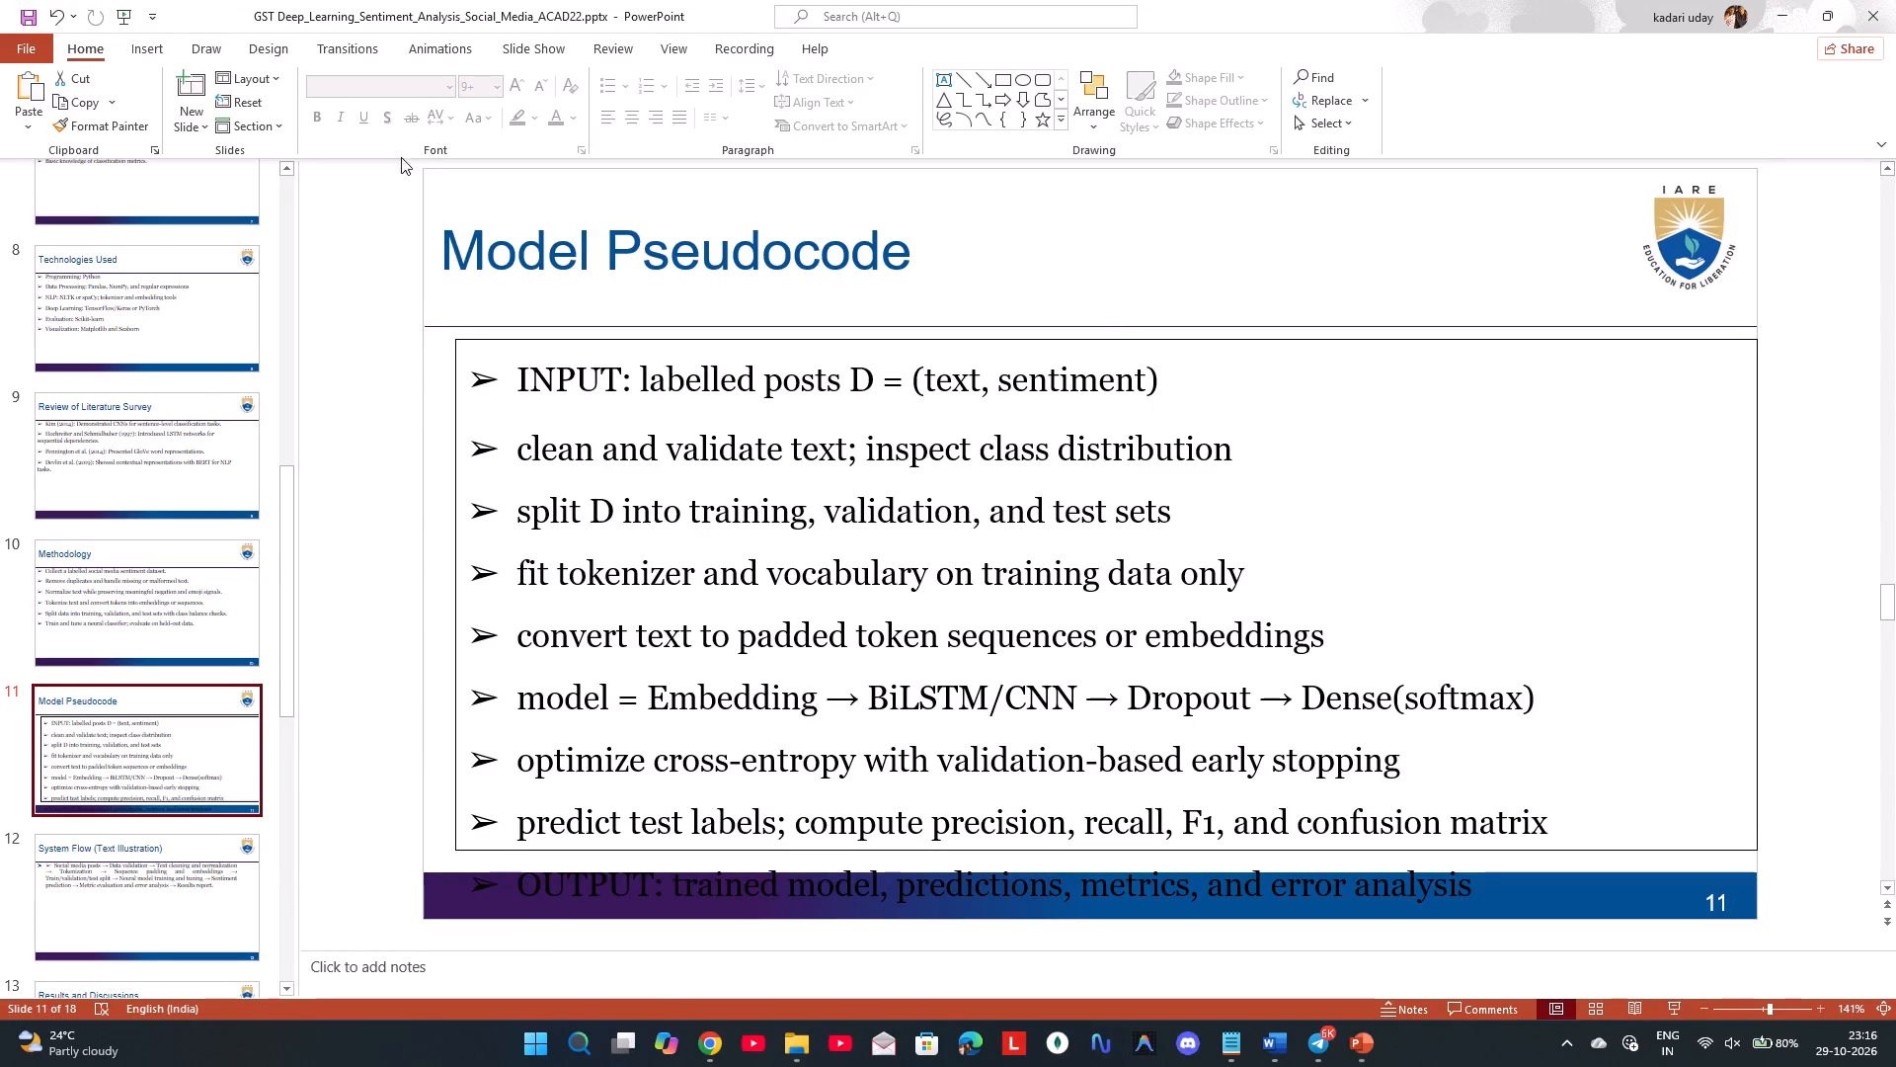
pyautogui.click(509, 528)
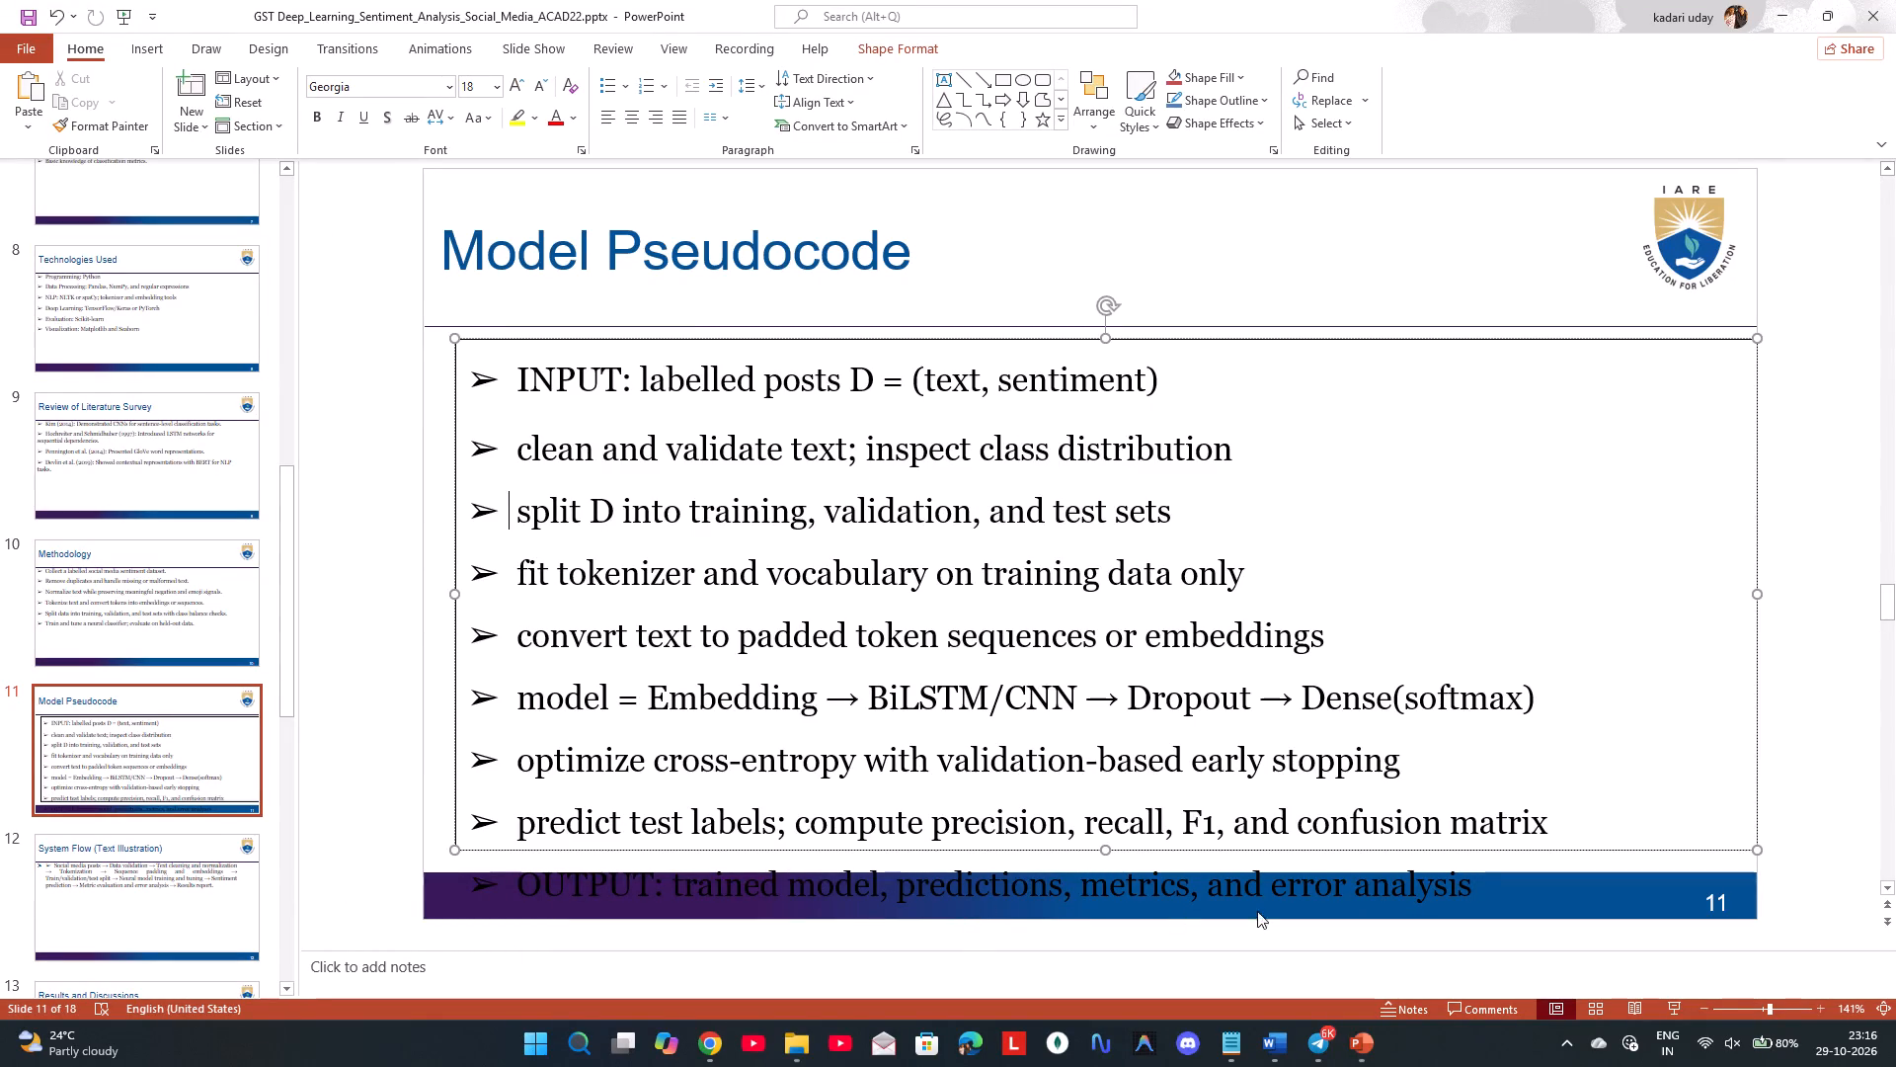
pyautogui.click(1493, 883)
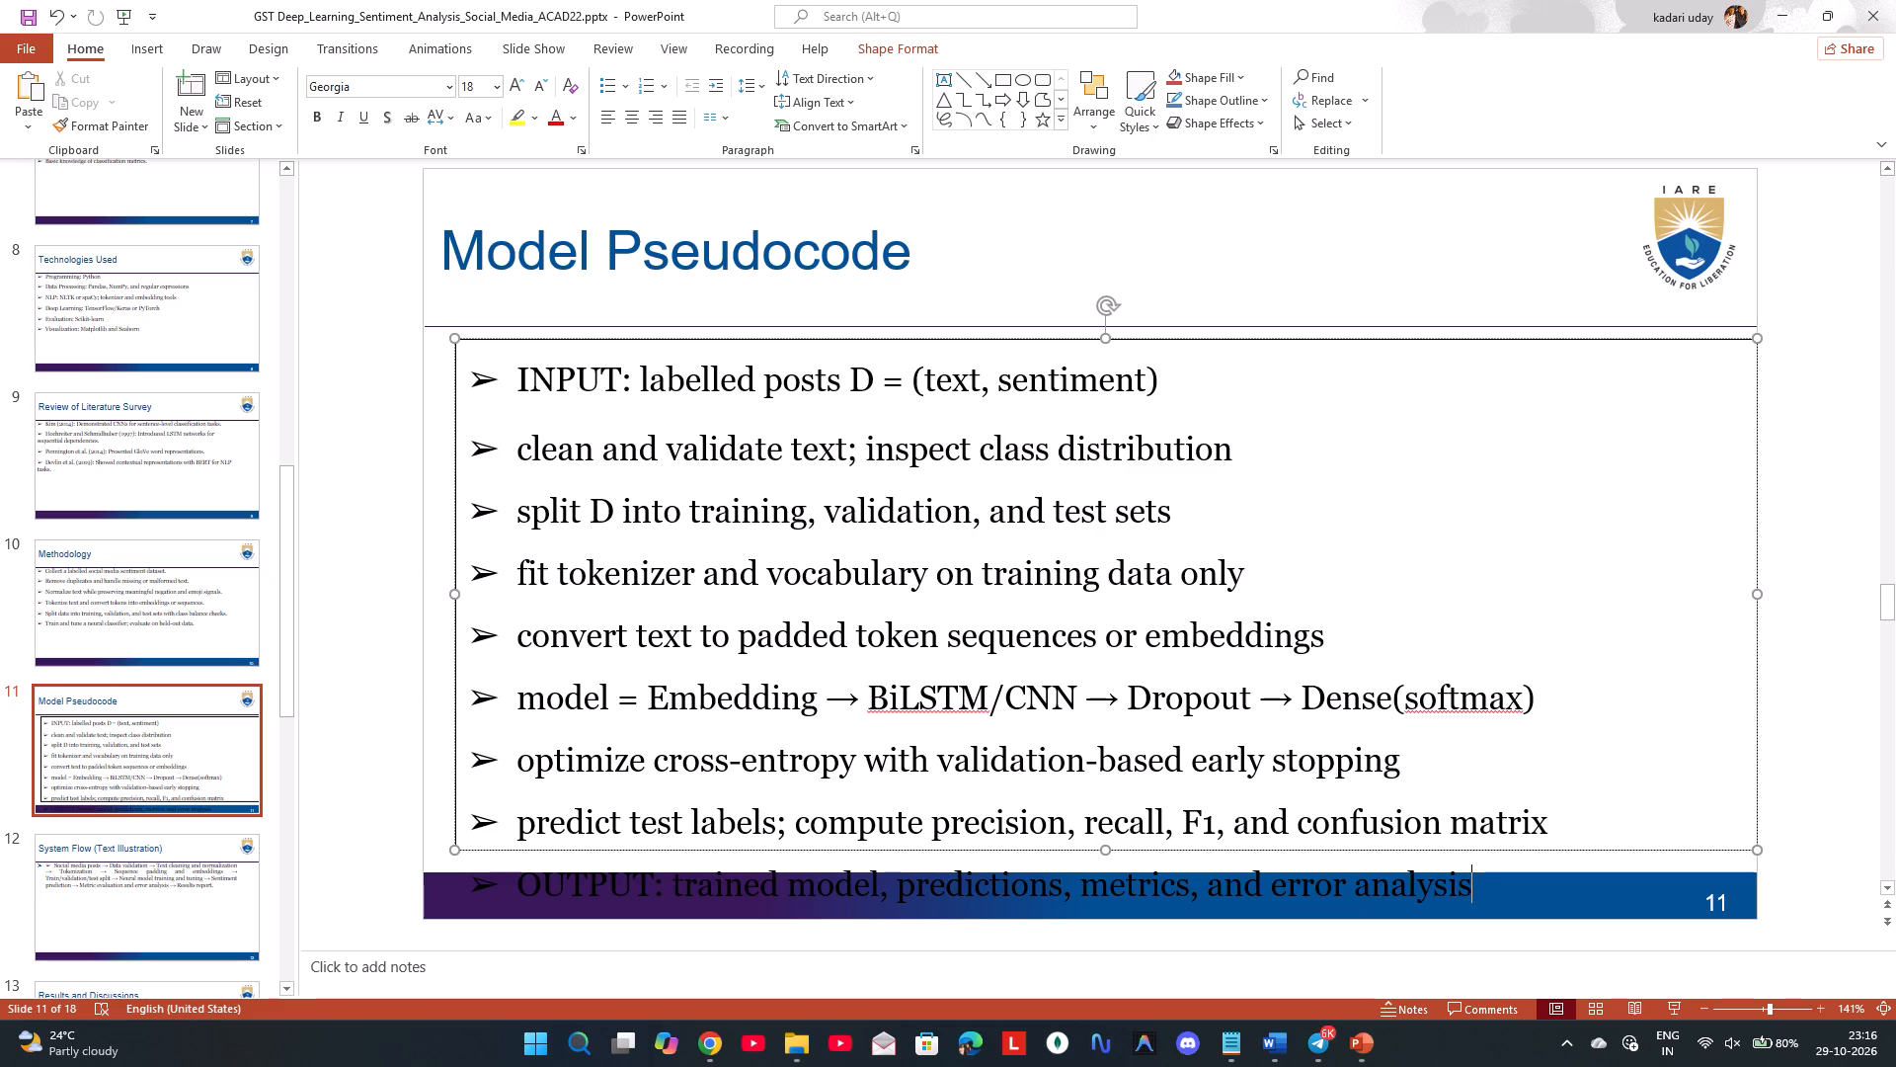
pyautogui.press('Home')
pyautogui.hotkey('shift', 'End')
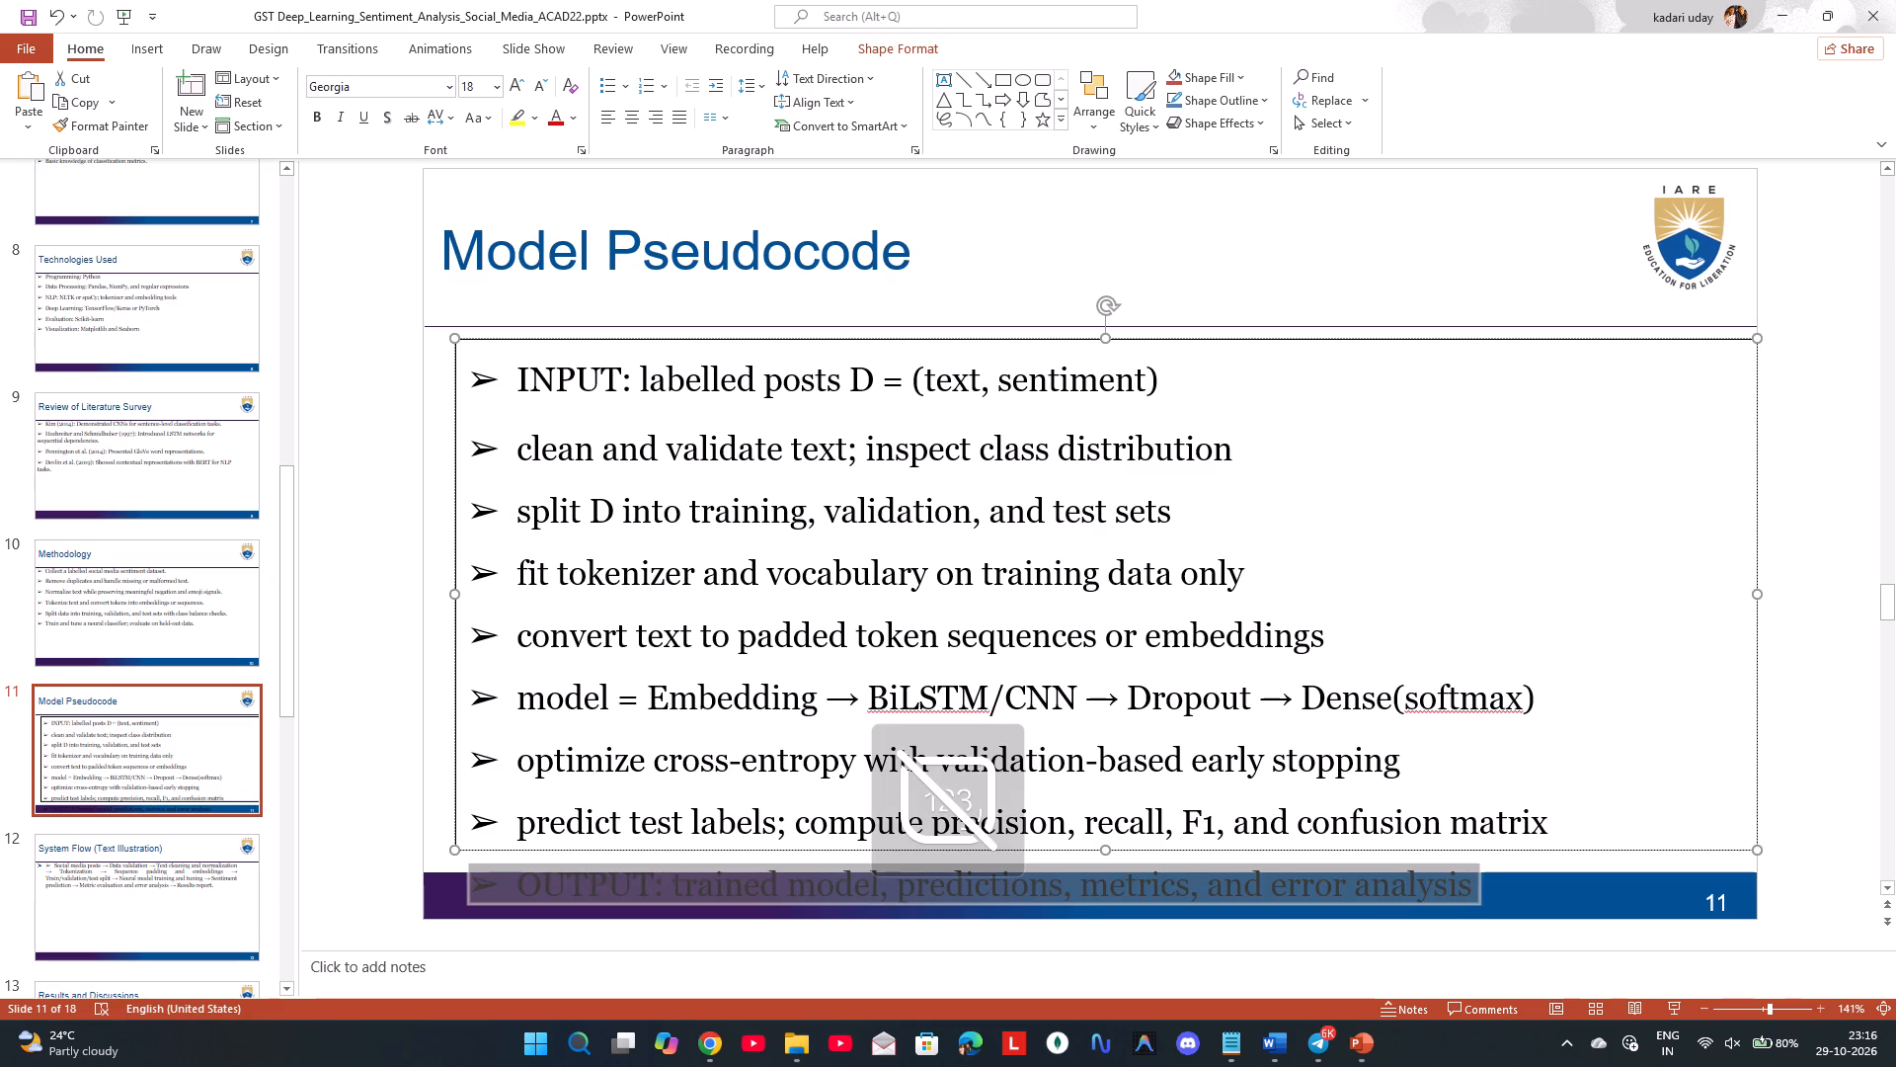
pyautogui.press('BackSpace')
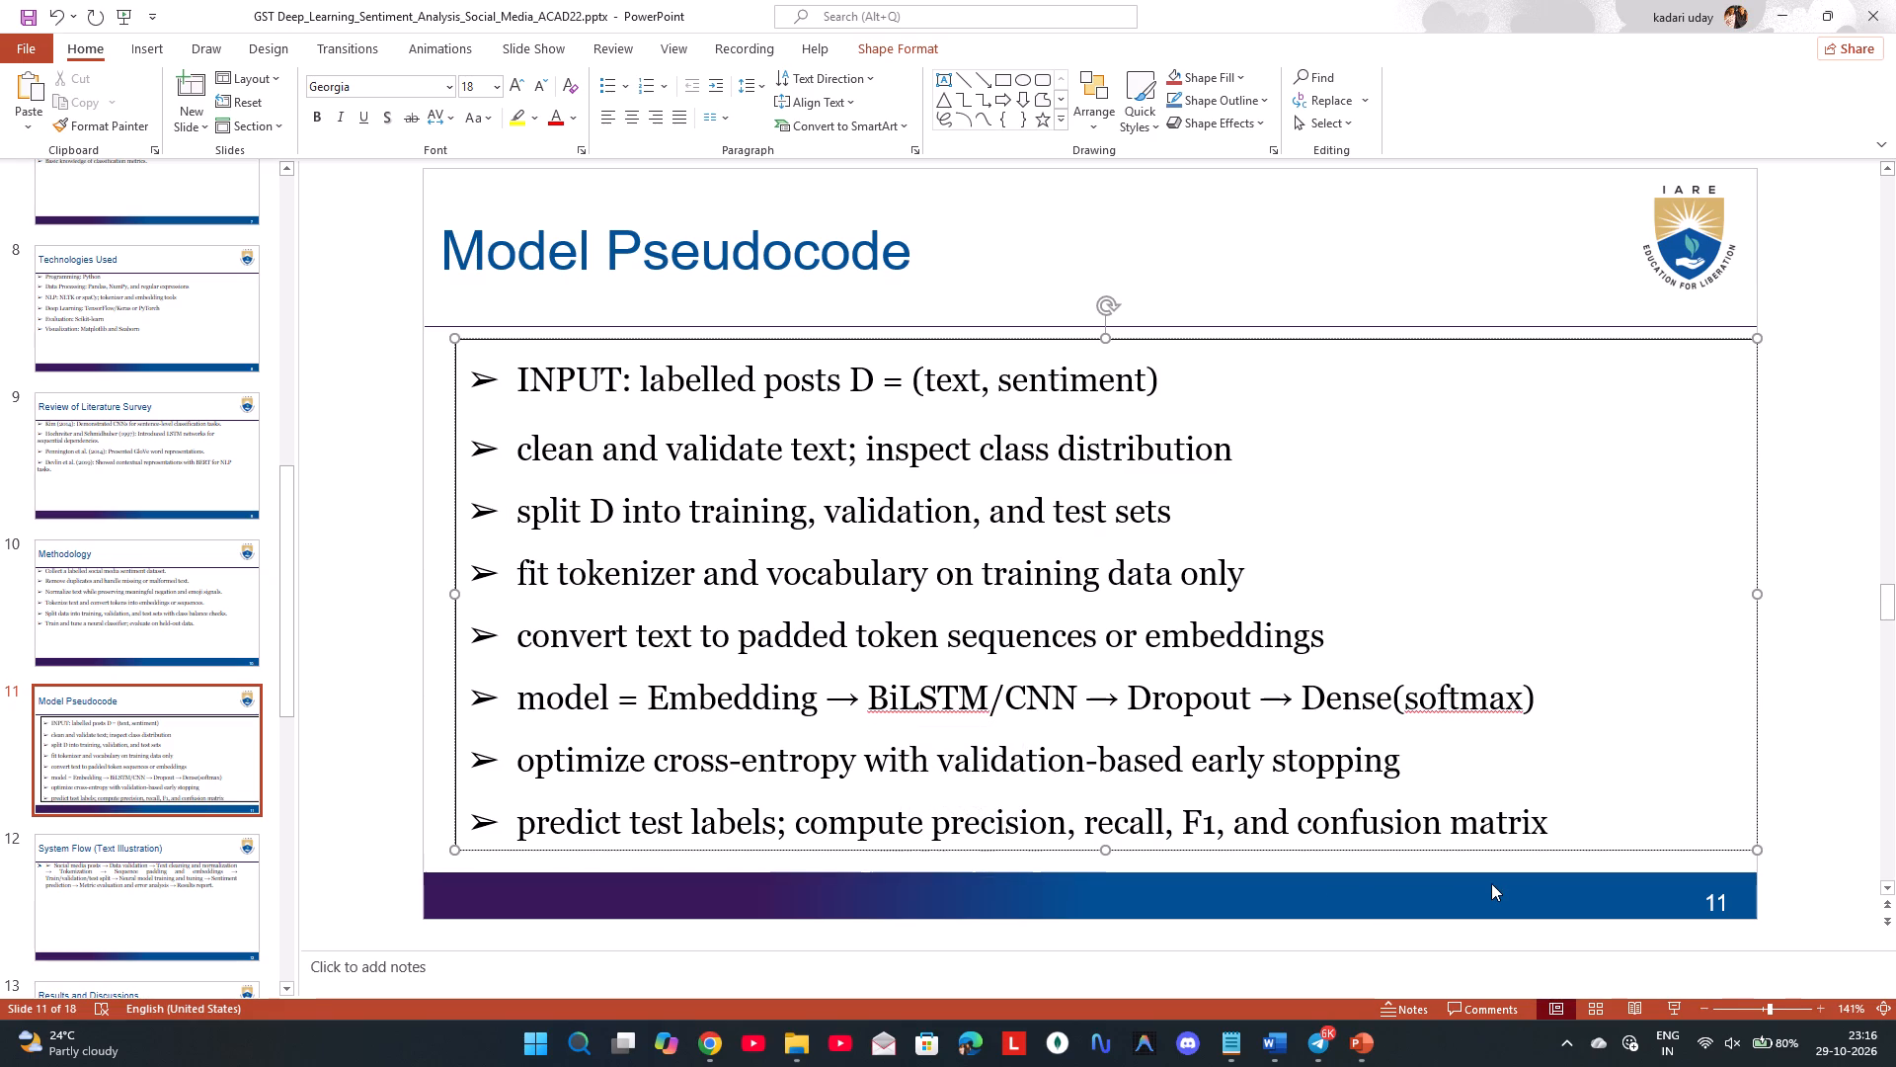
pyautogui.press('Escape')
pyautogui.press('Escape')
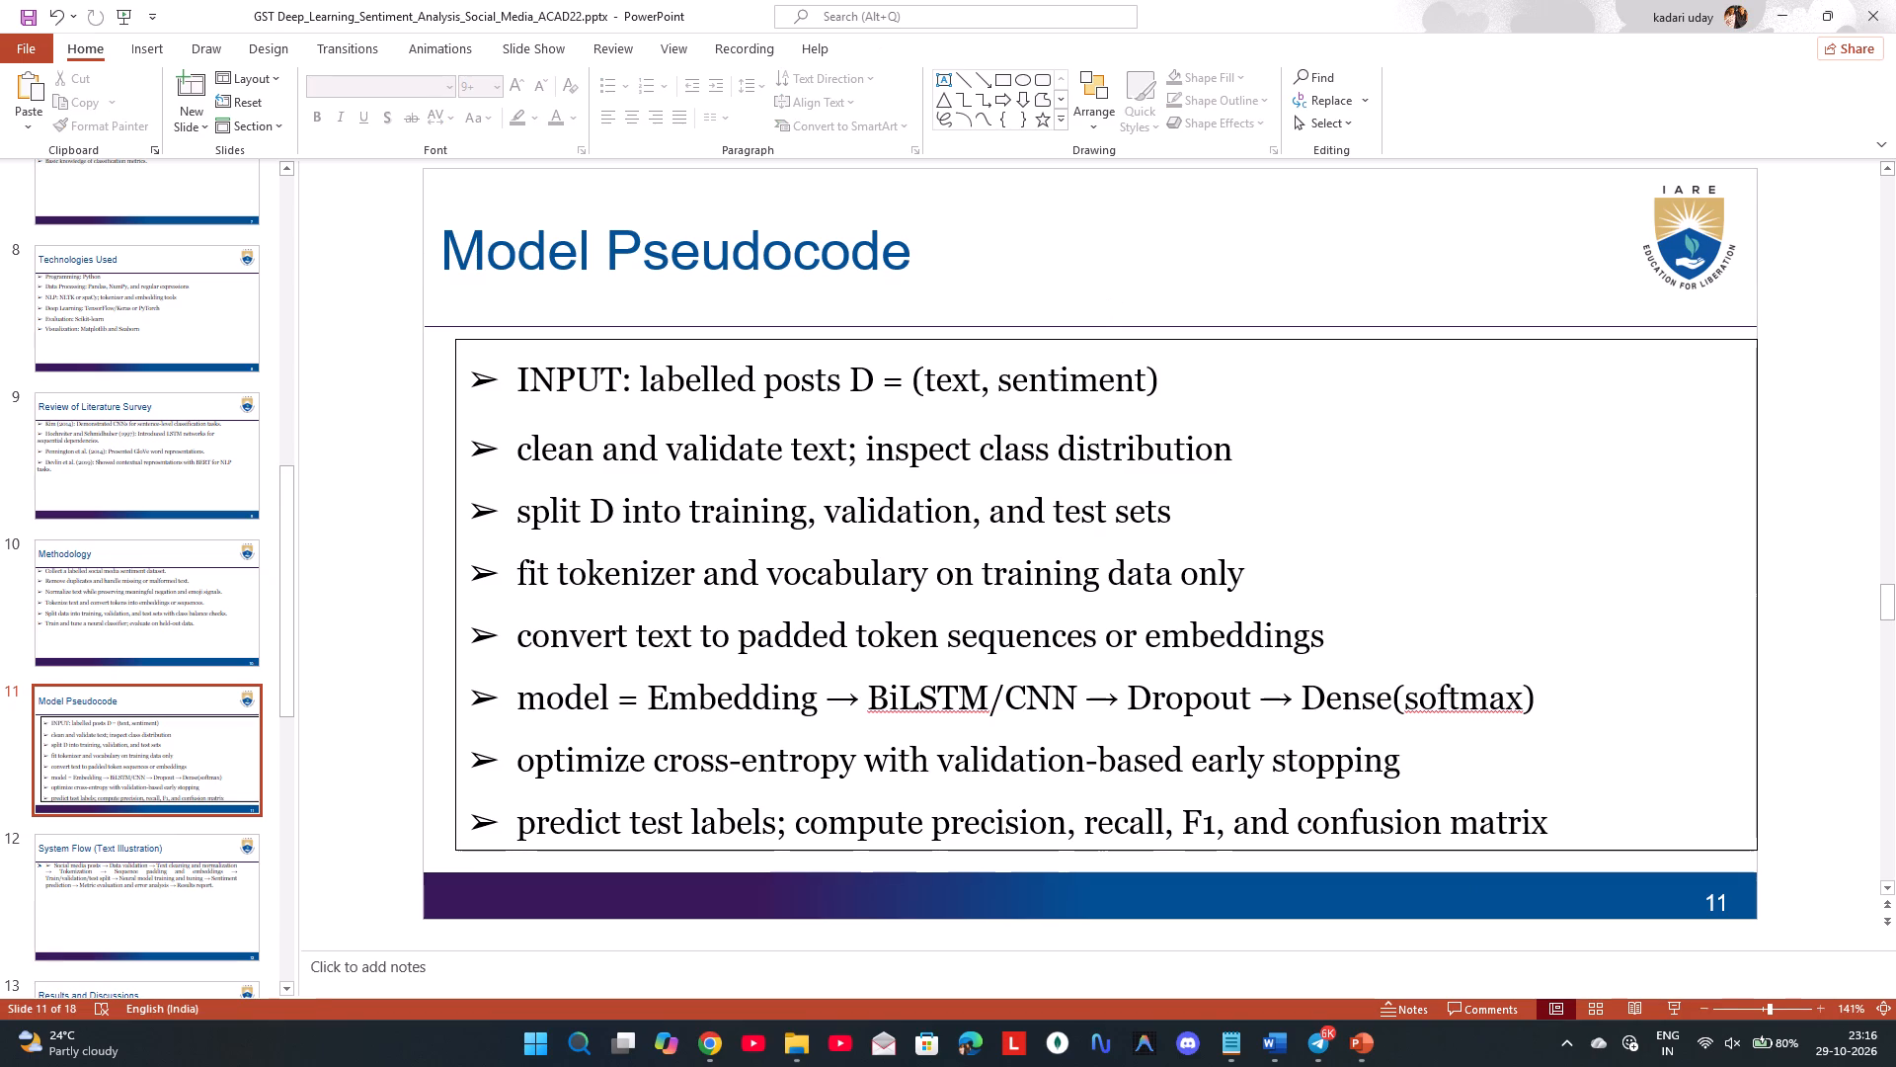
# Insert a line break before "matrix" in the last bullet of the Model Pseudocode box.
pyautogui.click(1451, 824)
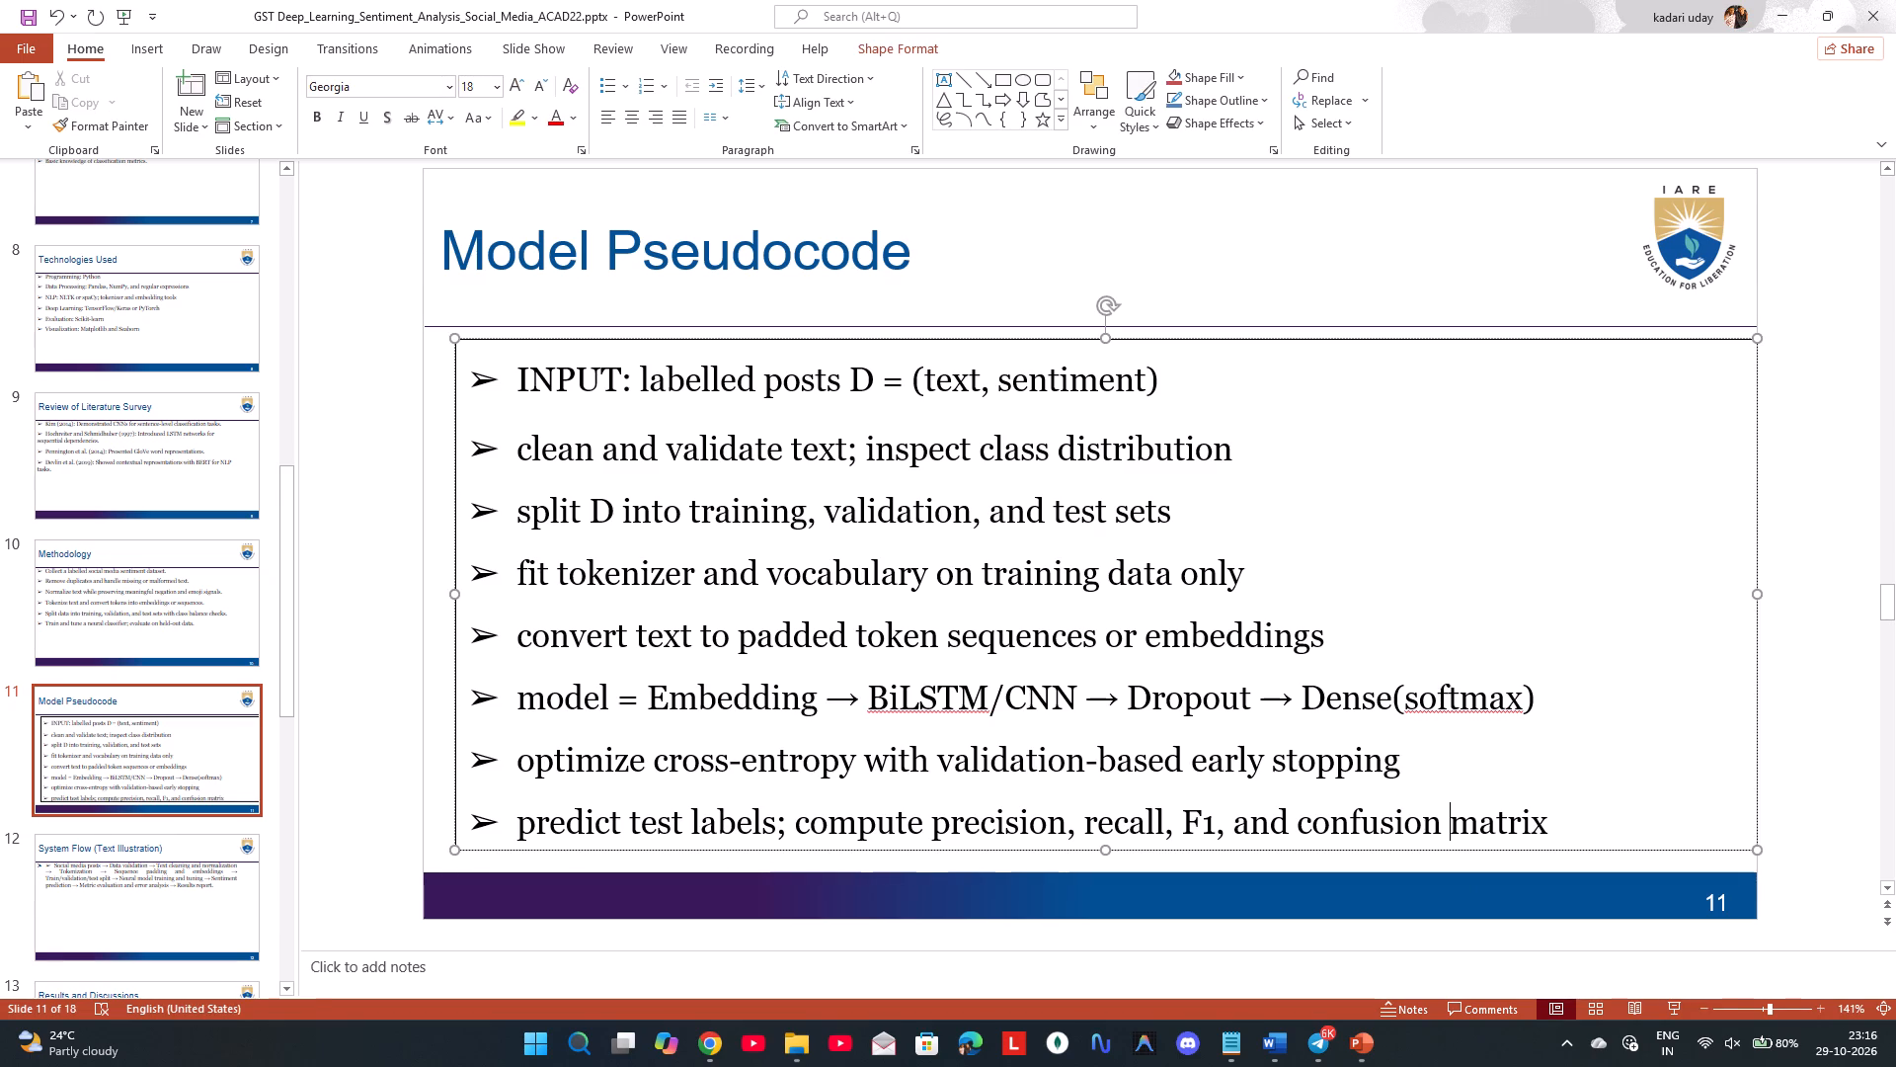
pyautogui.hotkey('shift', 'Return')
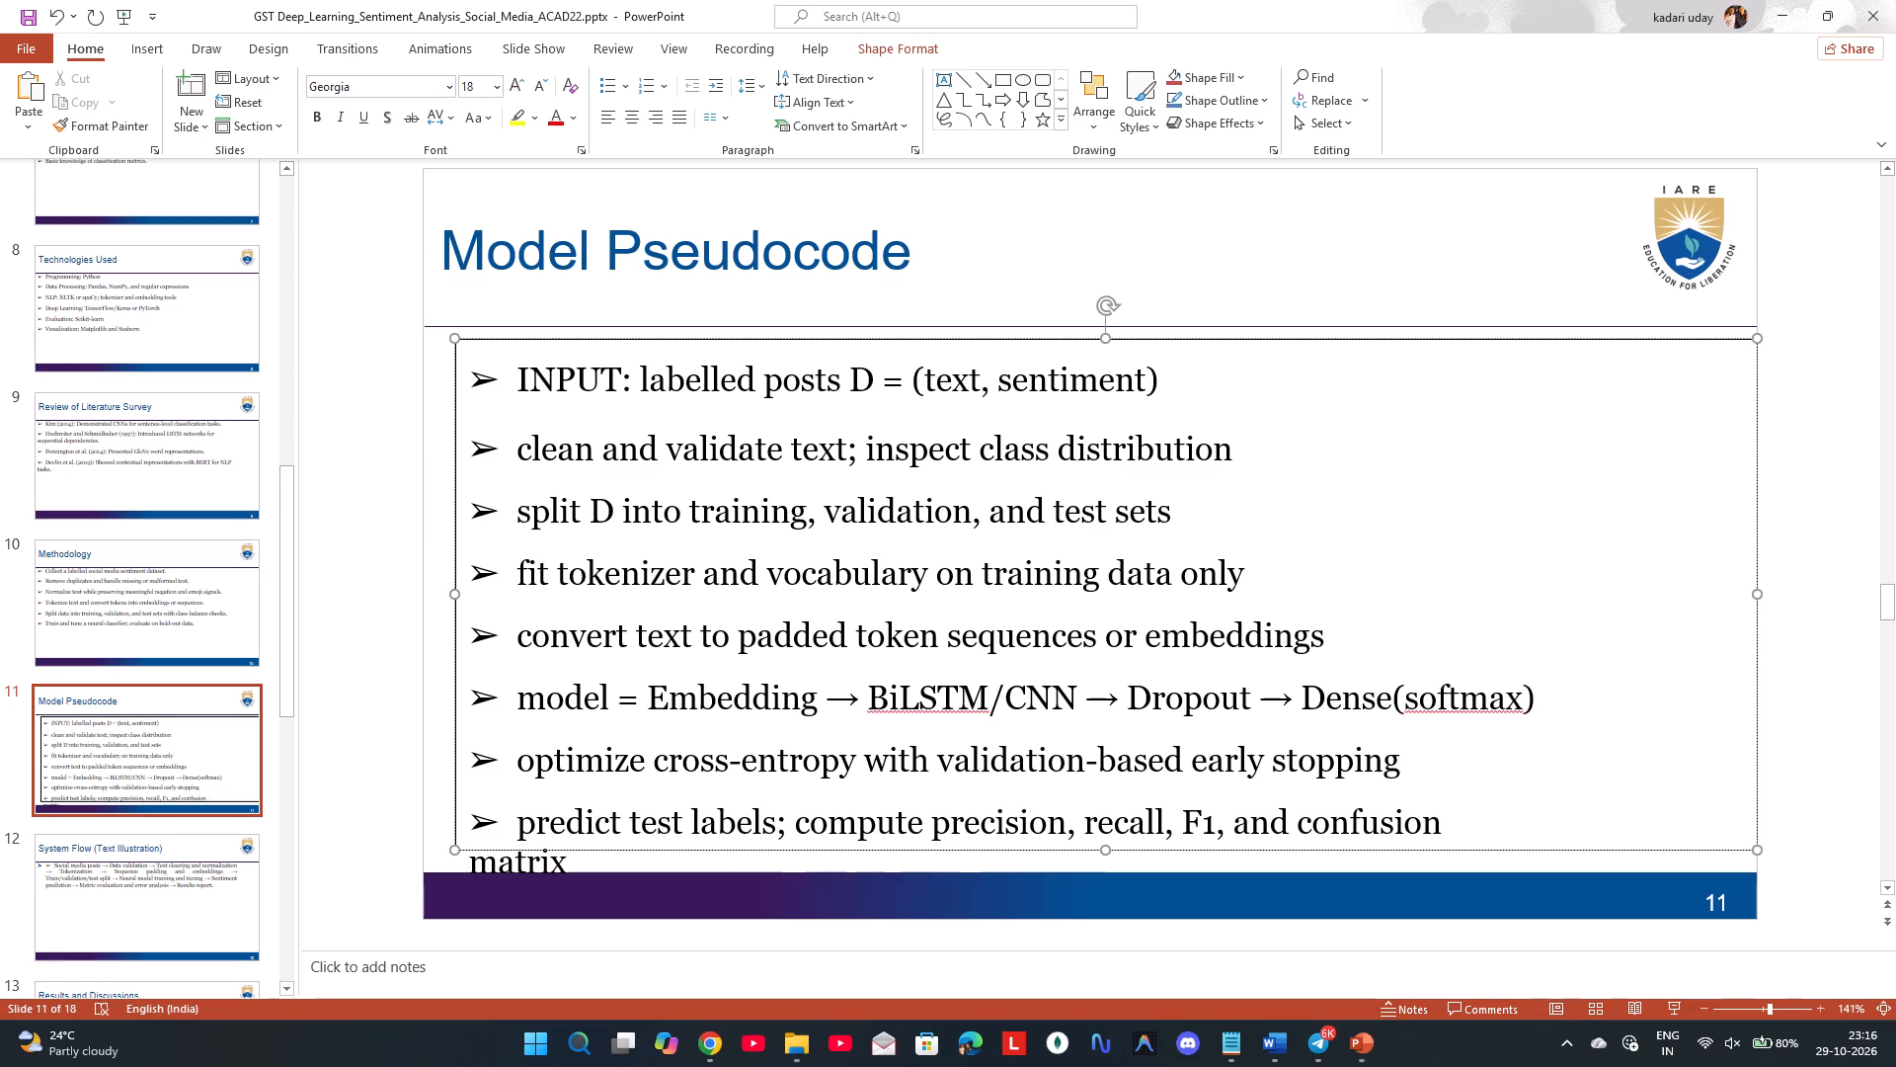
# Nudge the Model Pseudocode text box upward until its top border reaches the line beneath the slide title.
pyautogui.press('Escape')
pyautogui.press('Up')
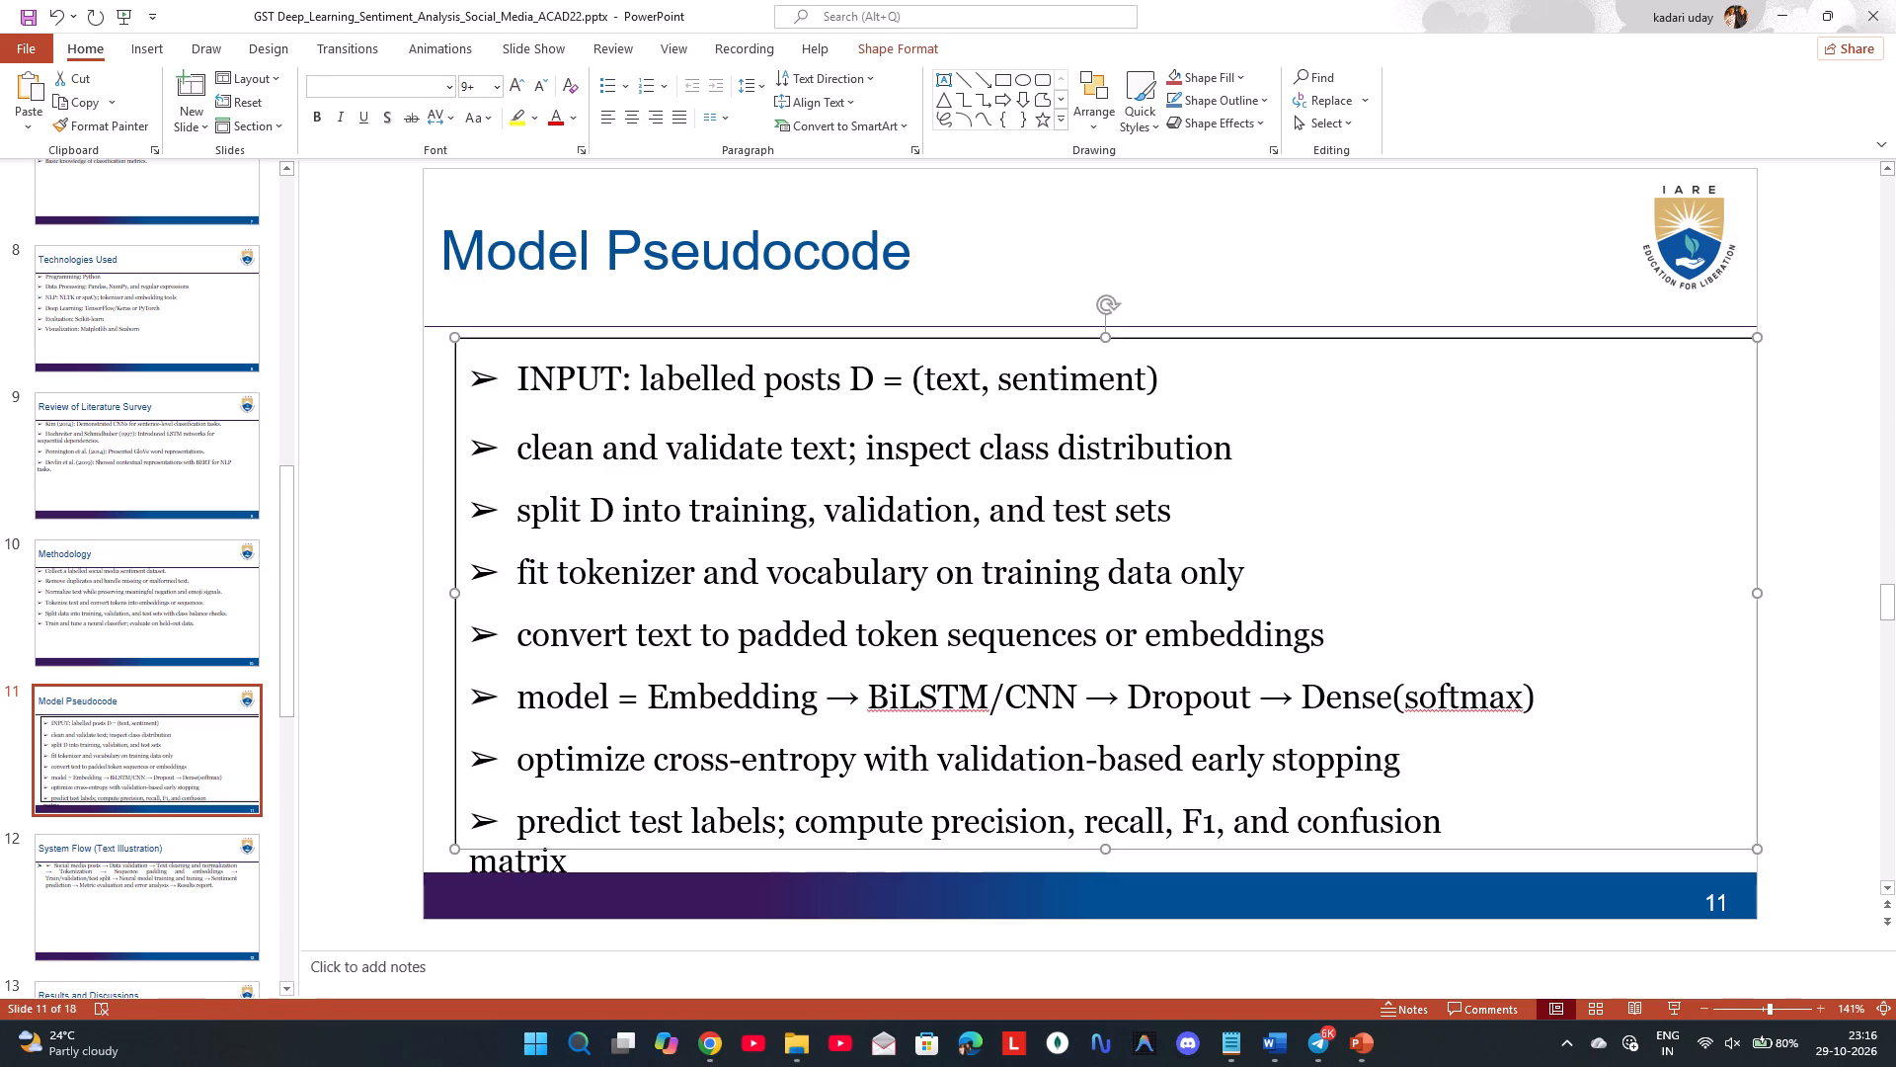
pyautogui.press('Up')
pyautogui.press('Up')
pyautogui.press('Up')
pyautogui.press('Up')
pyautogui.press('Up')
pyautogui.press('Up')
pyautogui.press('Up')
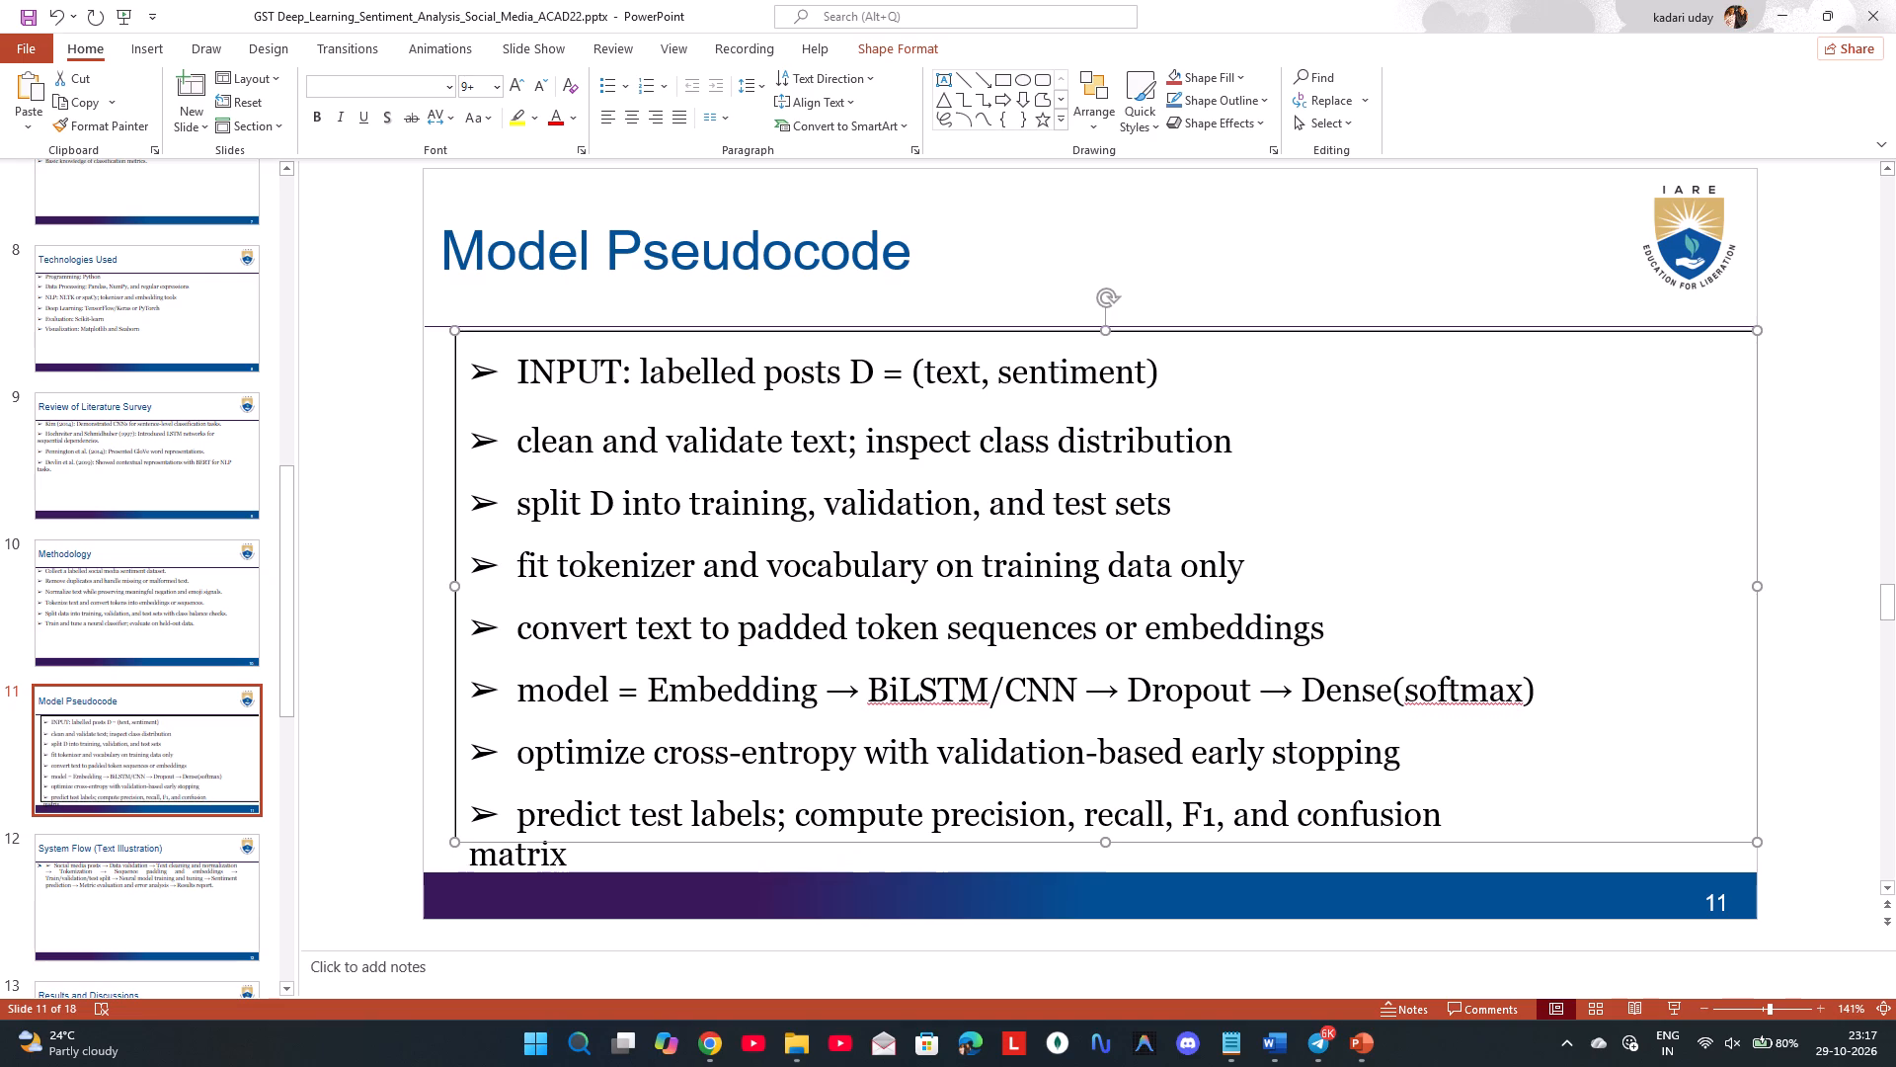
pyautogui.press('Up')
pyautogui.press('Up')
pyautogui.press('Up')
pyautogui.press('Up')
pyautogui.press('Up')
pyautogui.press('Up')
pyautogui.press('Up')
pyautogui.press('Up')
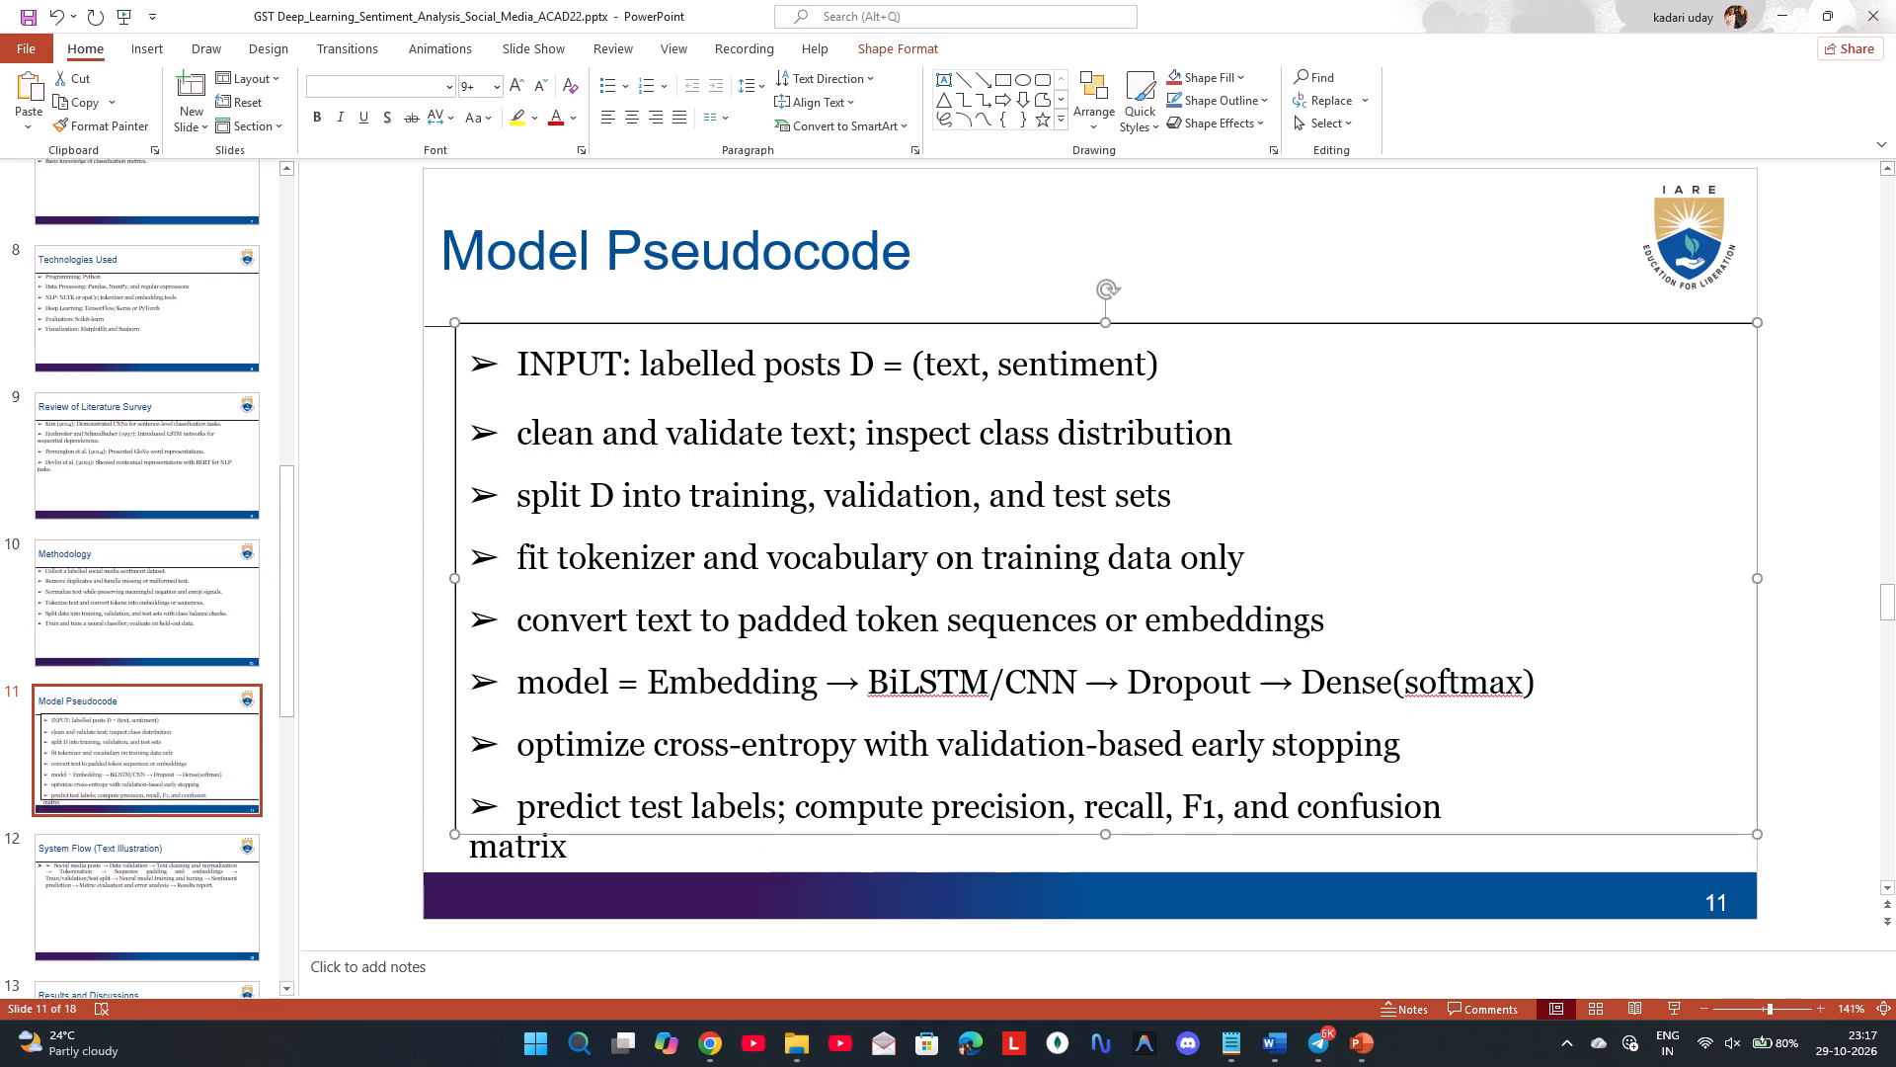
pyautogui.press('Escape')
pyautogui.press('Escape')
pyautogui.press('Escape')
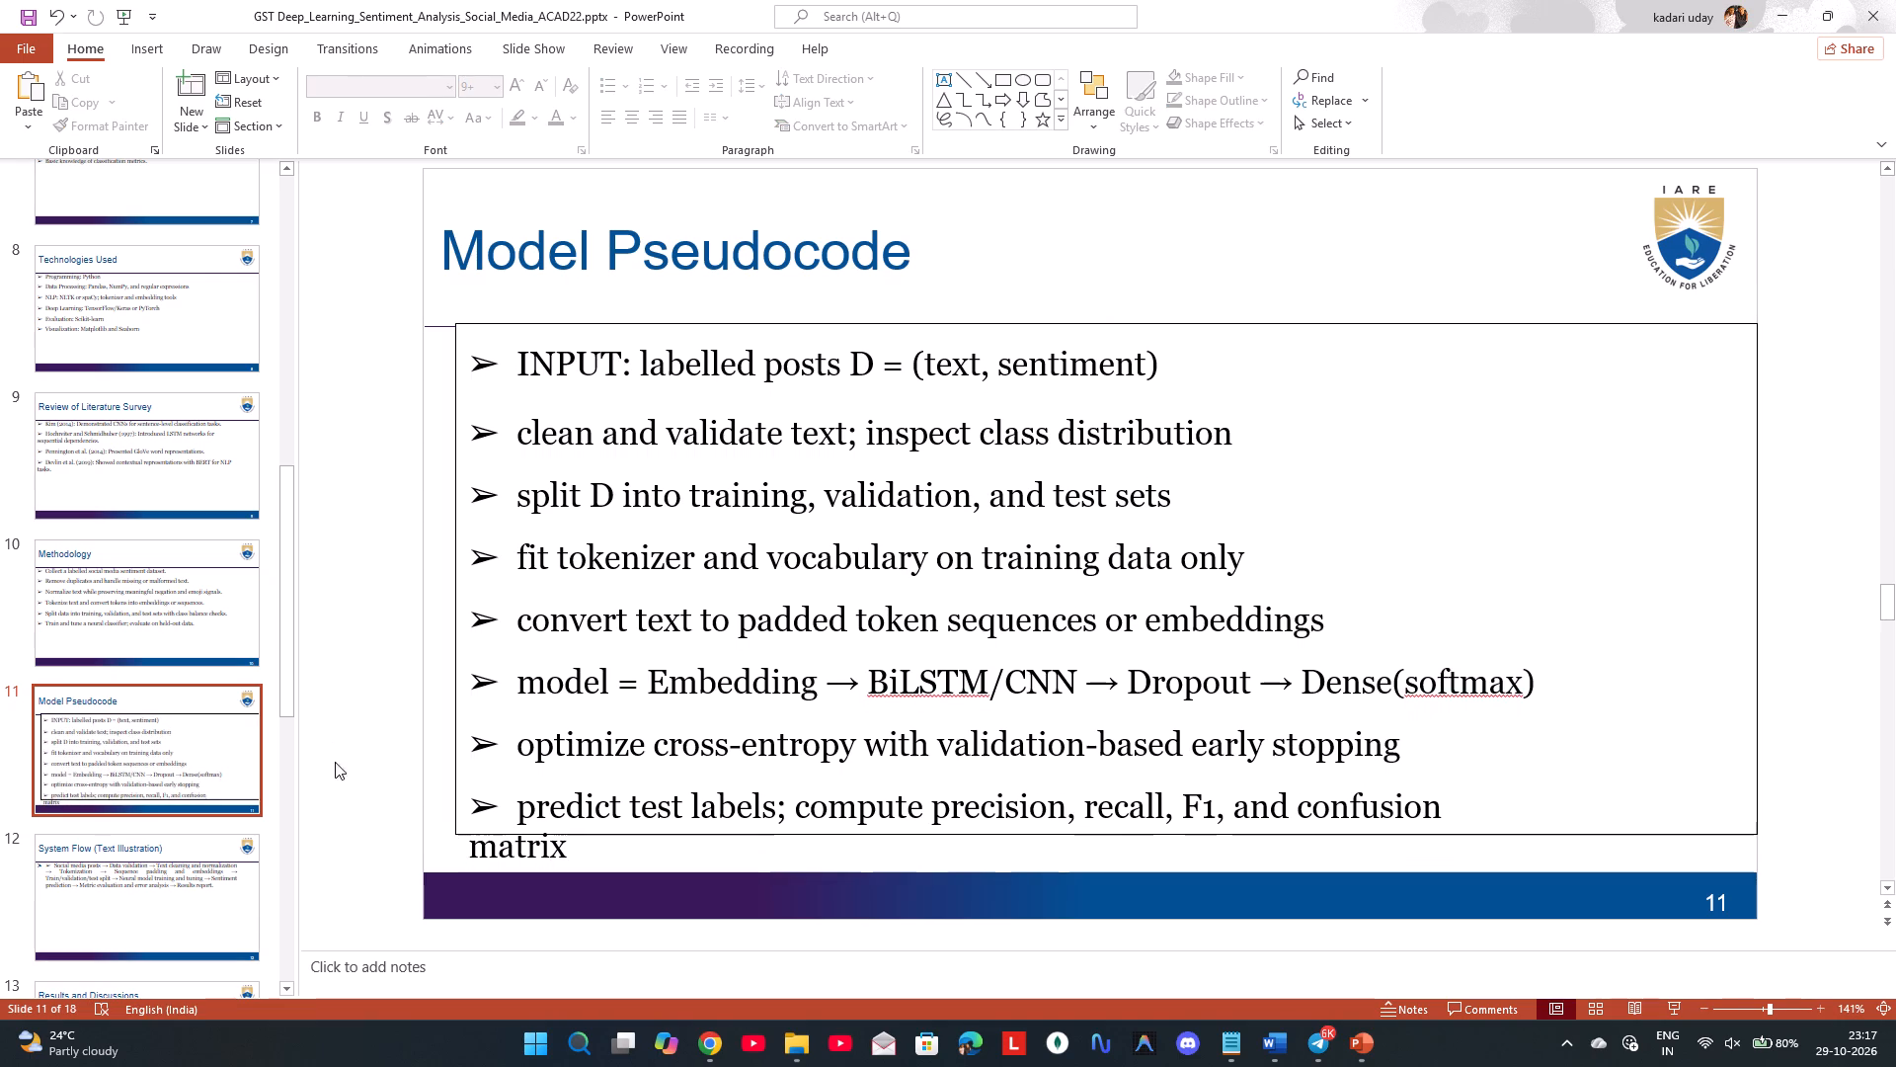
# Remove the extra blue bullet from the first line of the System Flow (Text Illustration) slide.
pyautogui.scroll(-1, 120, 817)
pyautogui.click(160, 771)
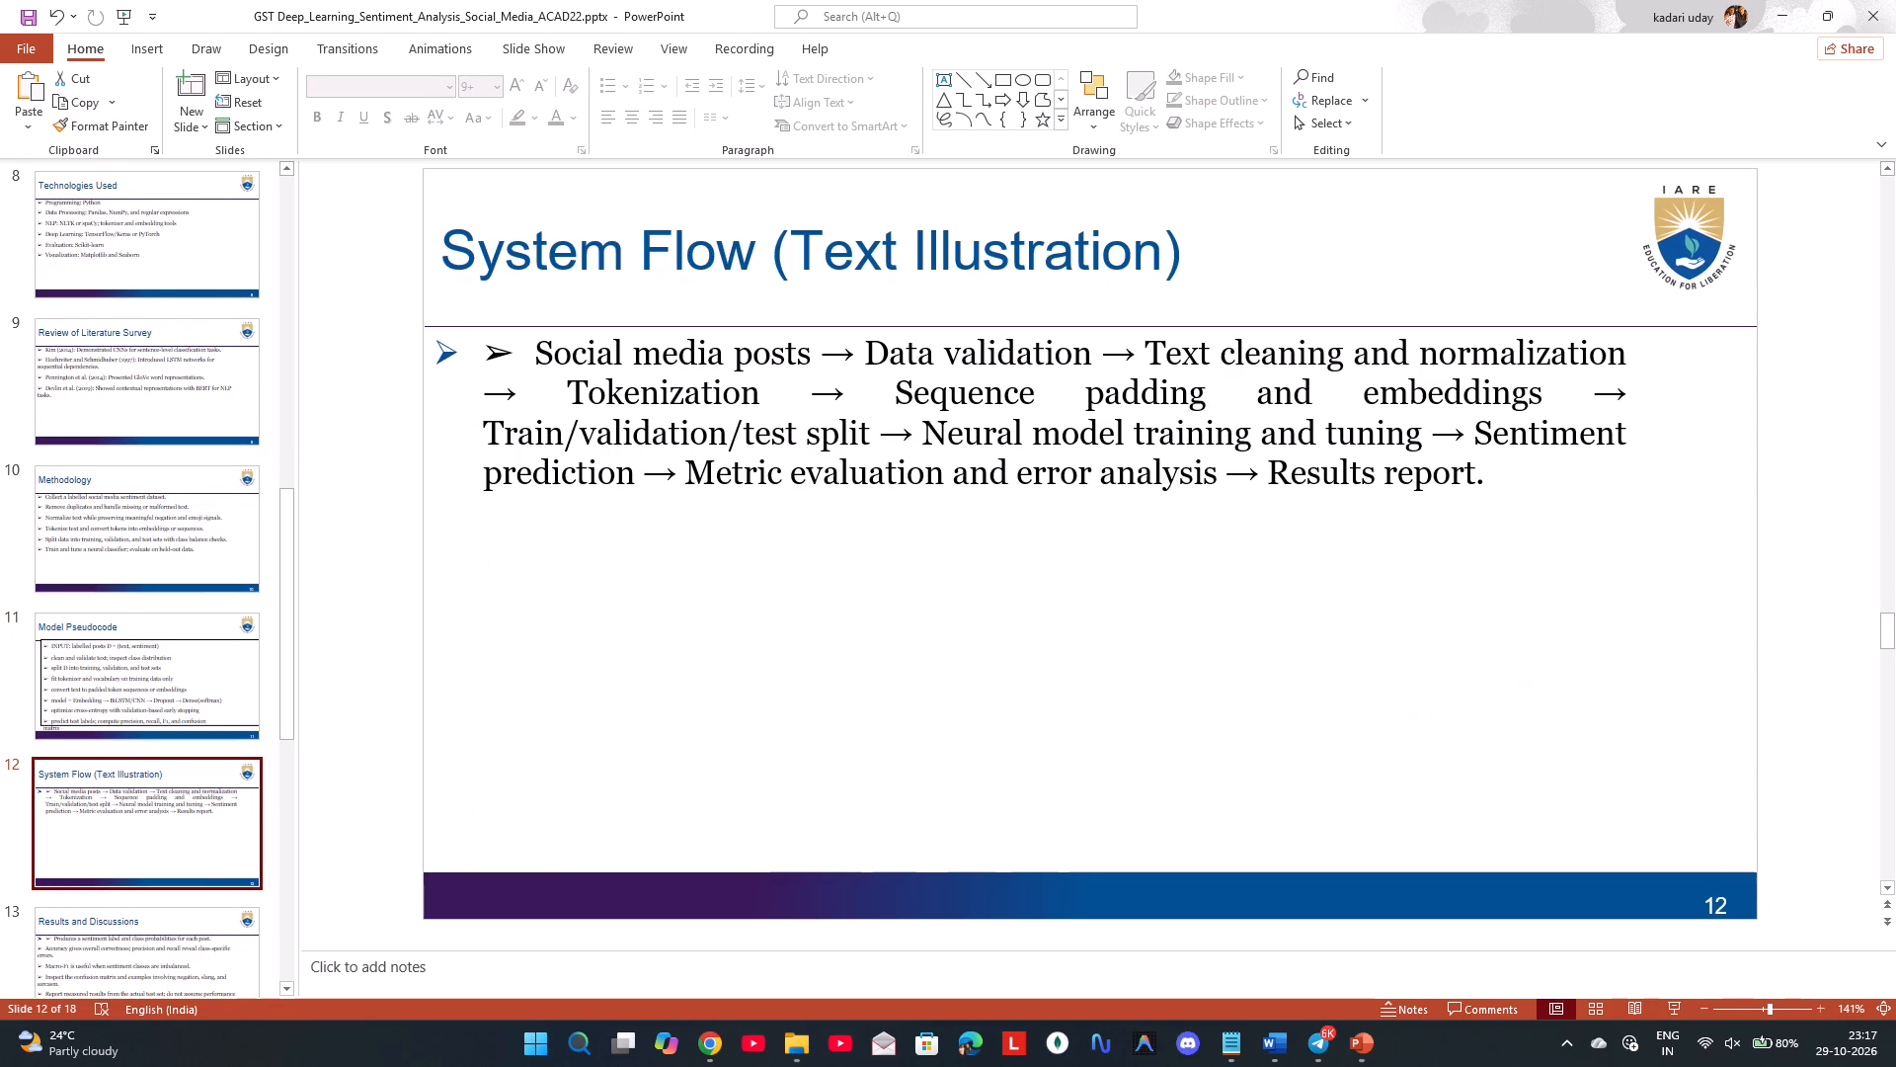
pyautogui.click(480, 361)
pyautogui.press('BackSpace')
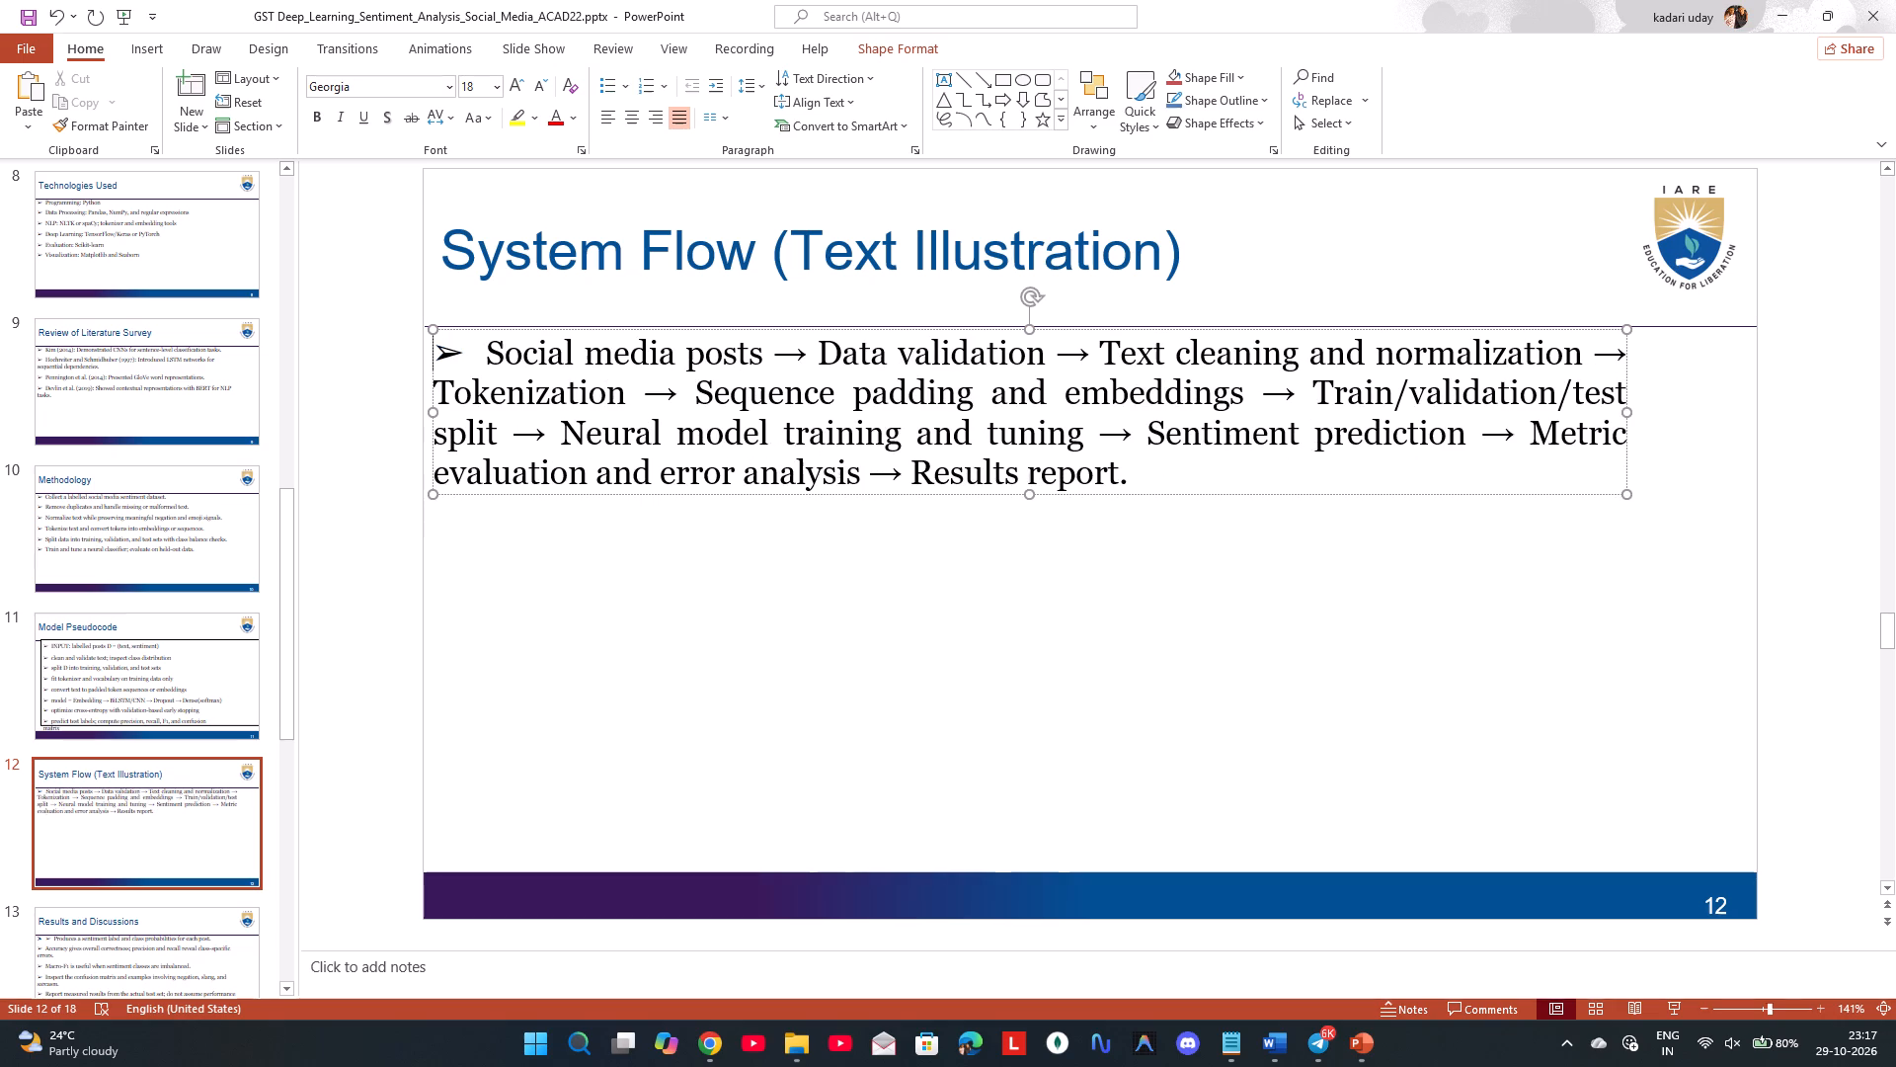
# Move the System Flow text box down to about the vertical middle of the slide's content area.
pyautogui.press('Down')
pyautogui.press('Down')
pyautogui.press('Down')
pyautogui.press('Down')
pyautogui.press('Down')
pyautogui.press('Down')
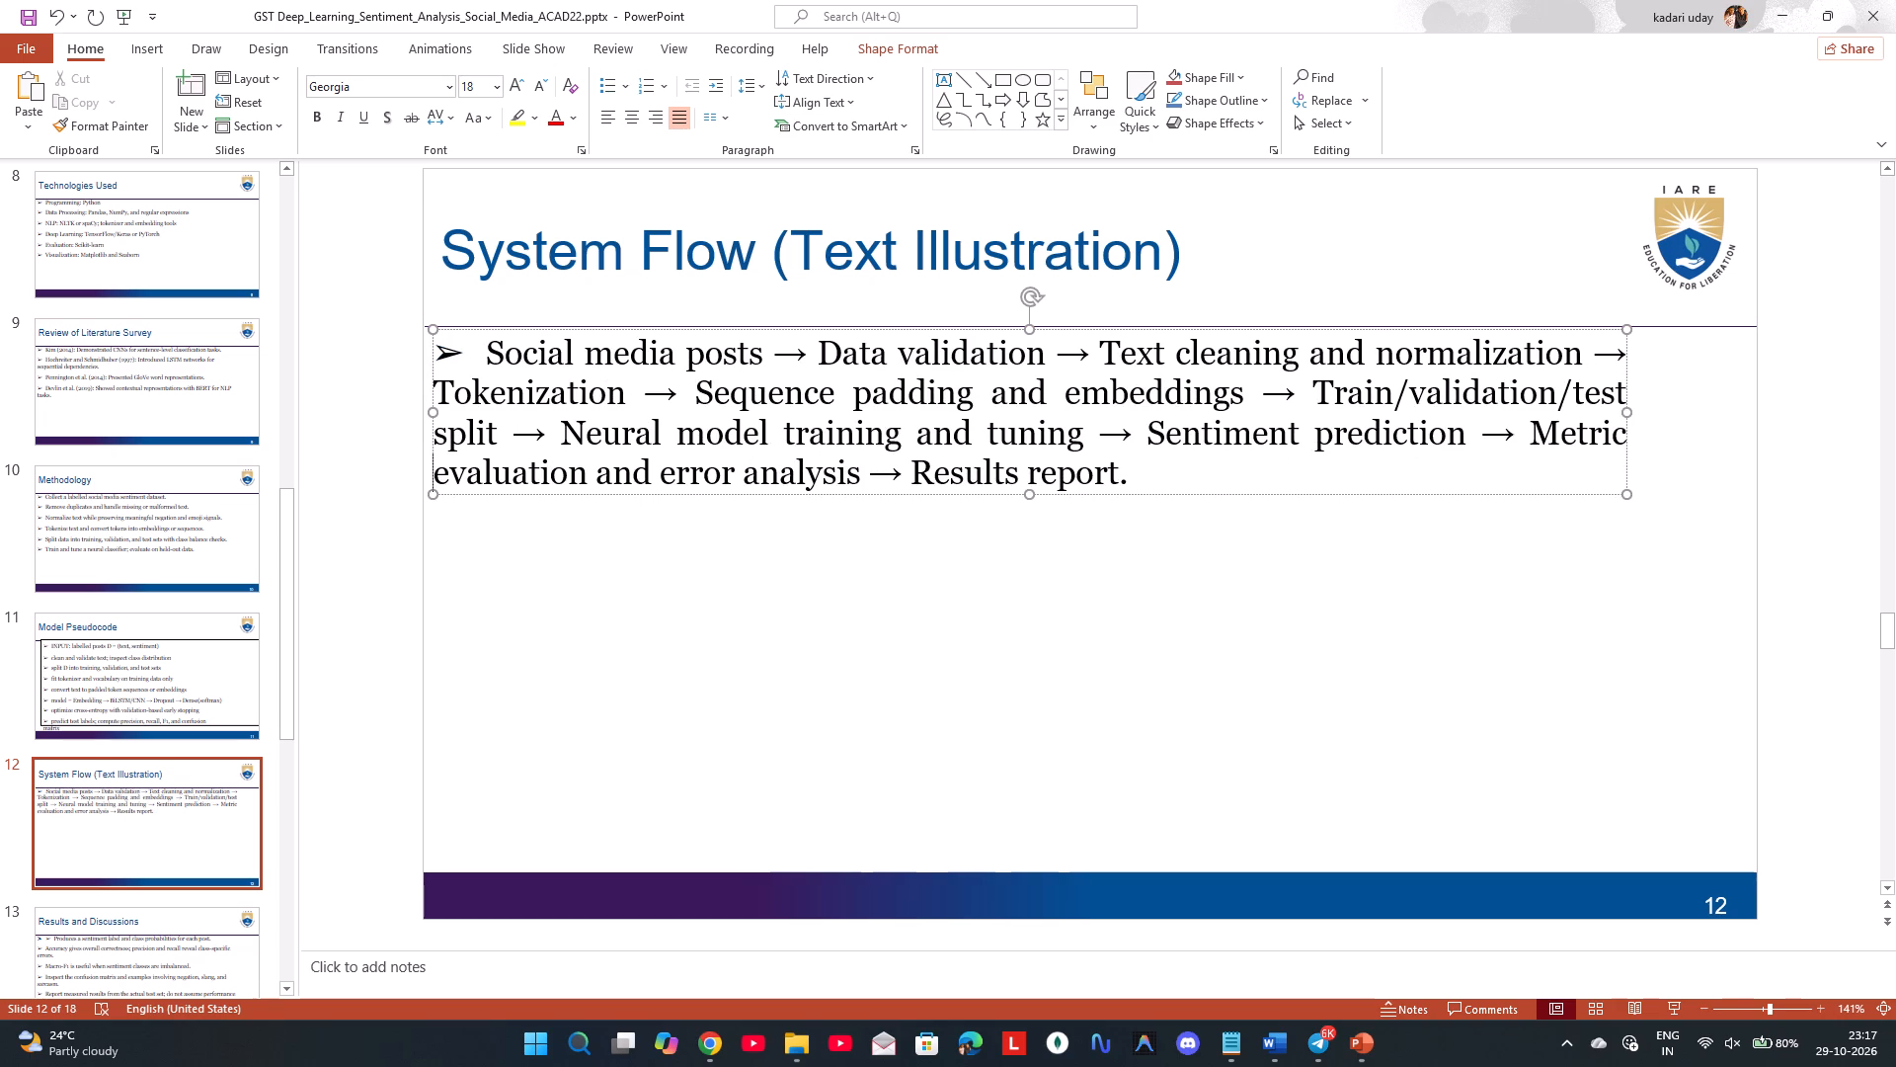
pyautogui.press('Escape')
pyautogui.press('Left')
pyautogui.press('Down')
pyautogui.press('Down')
pyautogui.press('Down')
pyautogui.press('Down')
pyautogui.press('Down')
pyautogui.press('Down')
pyautogui.press('Down')
pyautogui.press('Down')
pyautogui.press('Down')
pyautogui.press('Down')
pyautogui.press('Down')
pyautogui.press('Down')
pyautogui.press('Down')
pyautogui.press('Down')
pyautogui.press('Down')
pyautogui.press('Down')
pyautogui.press('Down')
pyautogui.press('Down')
pyautogui.press('Down')
pyautogui.press('Down')
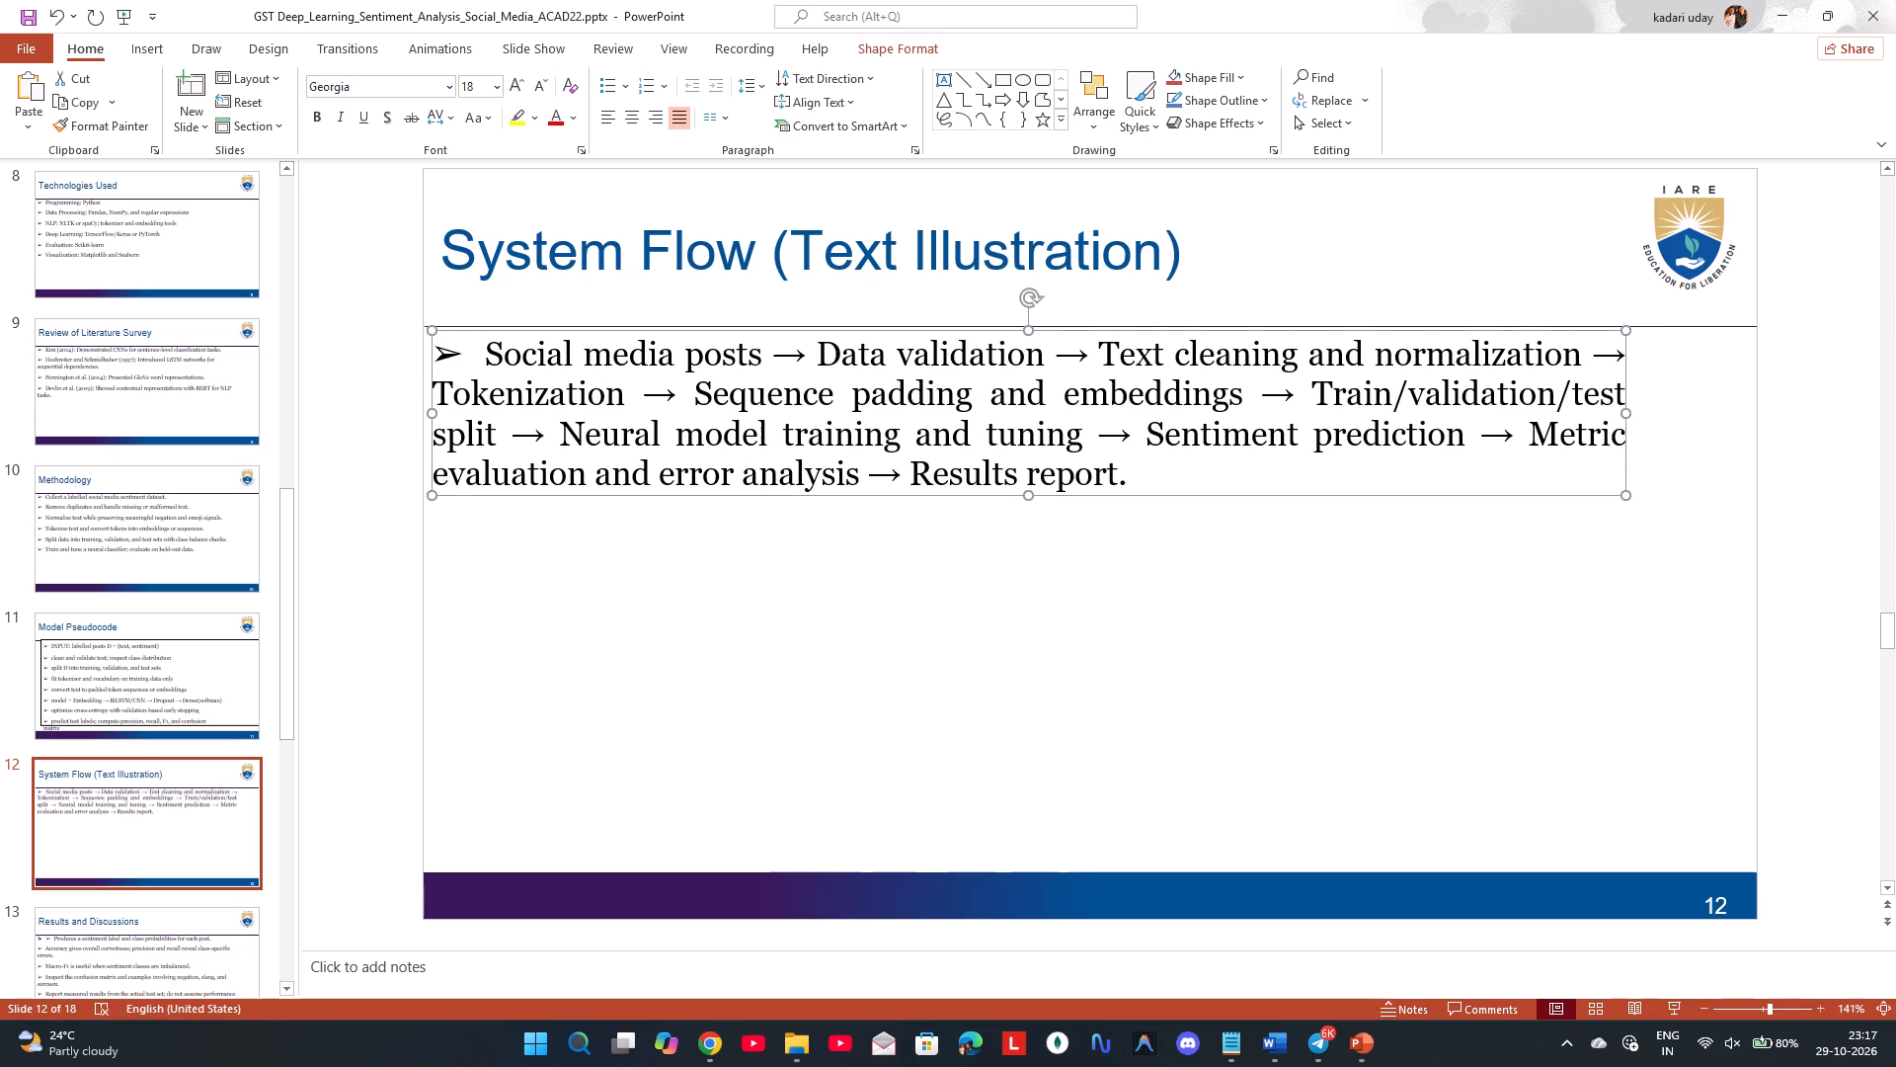
pyautogui.press('Down')
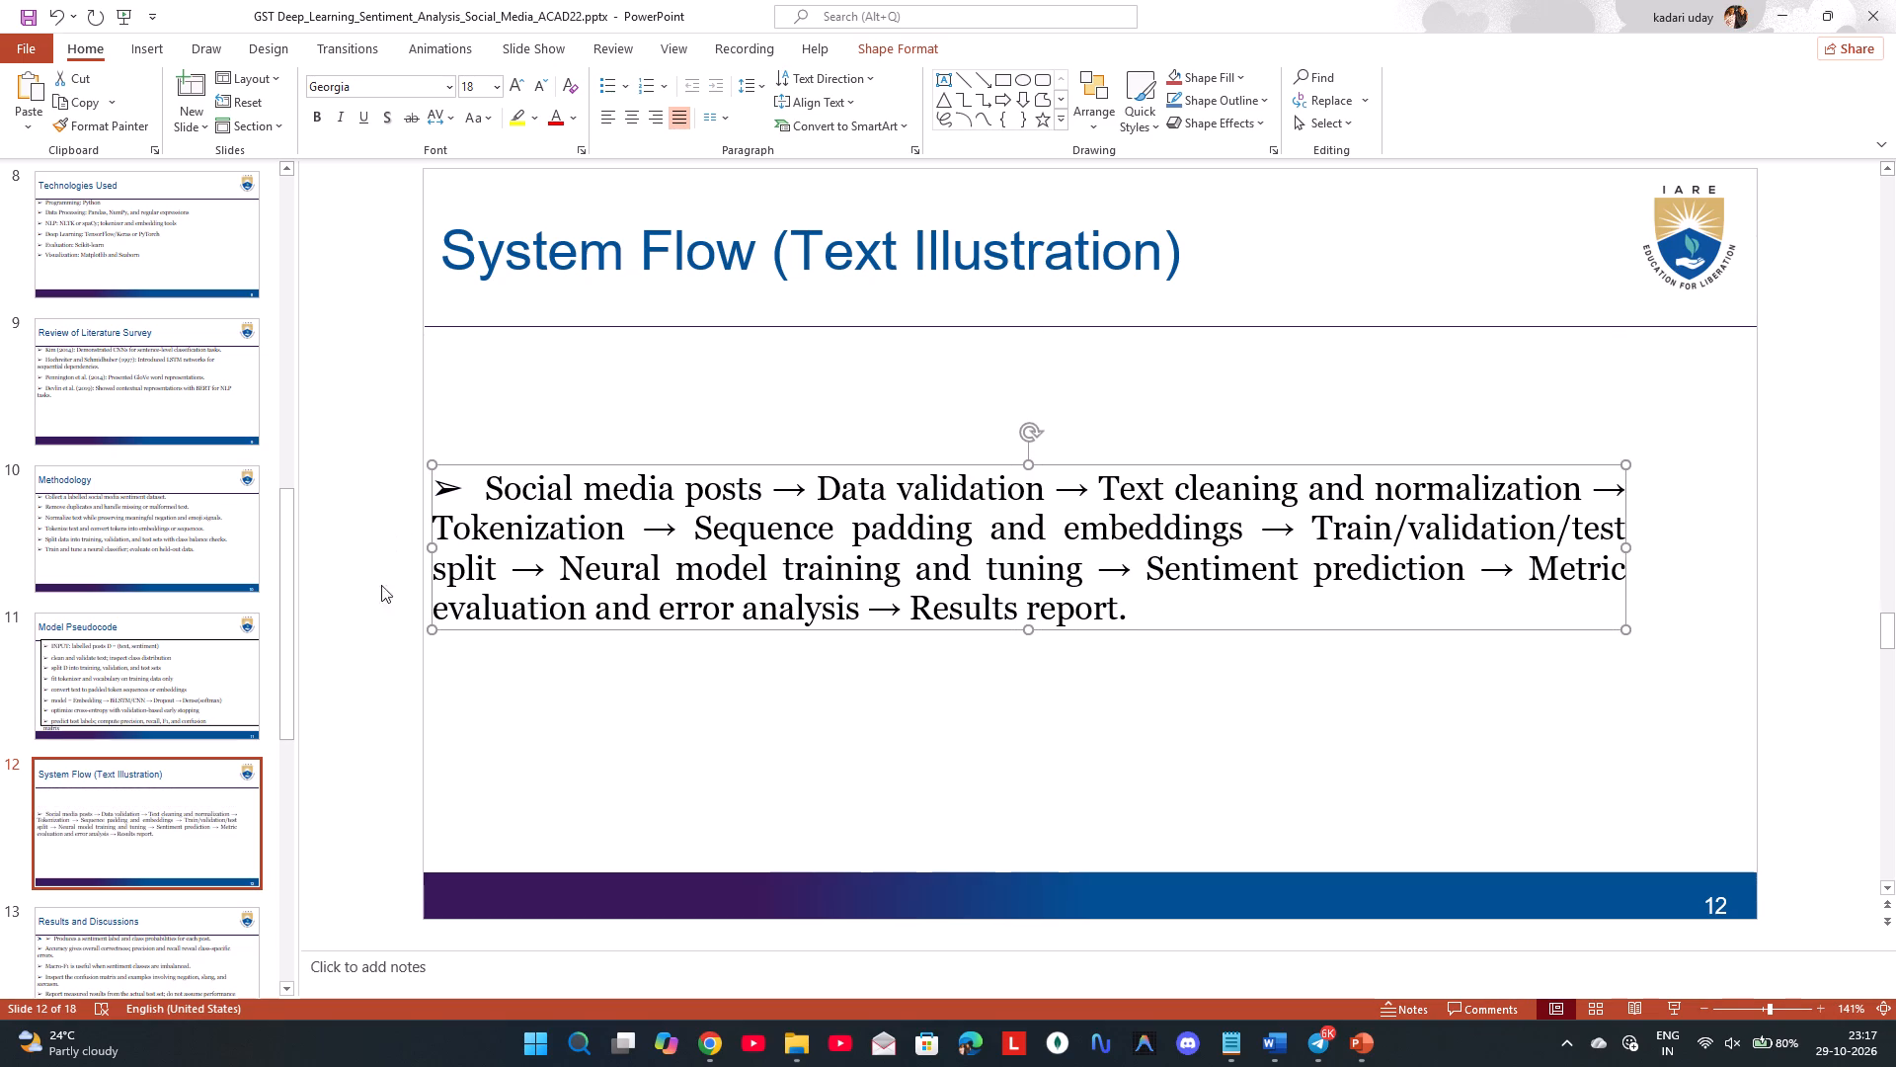
pyautogui.press('Escape')
# Remove the extra blue bullet from the first line of the Results and Discussions and Advantages slides.
pyautogui.scroll(-2, 180, 661)
pyautogui.click(158, 792)
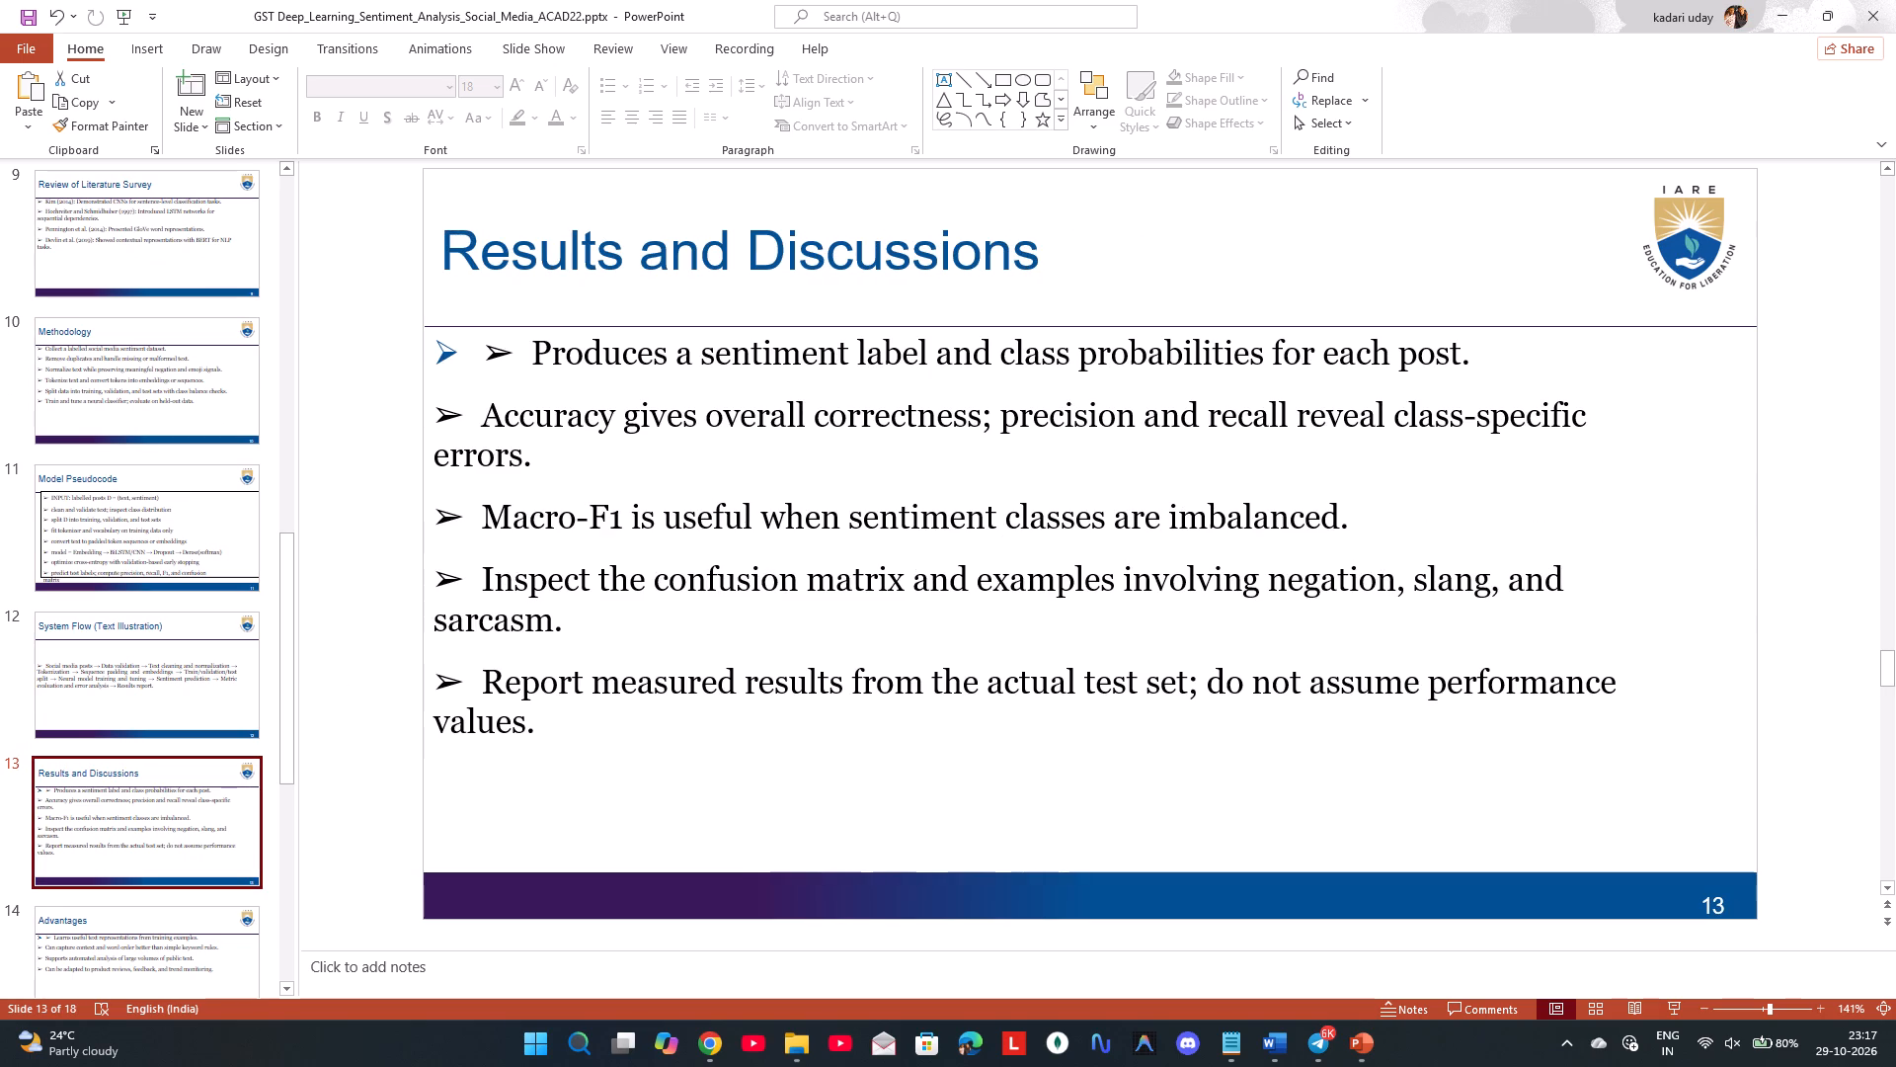
pyautogui.click(487, 355)
pyautogui.press('BackSpace')
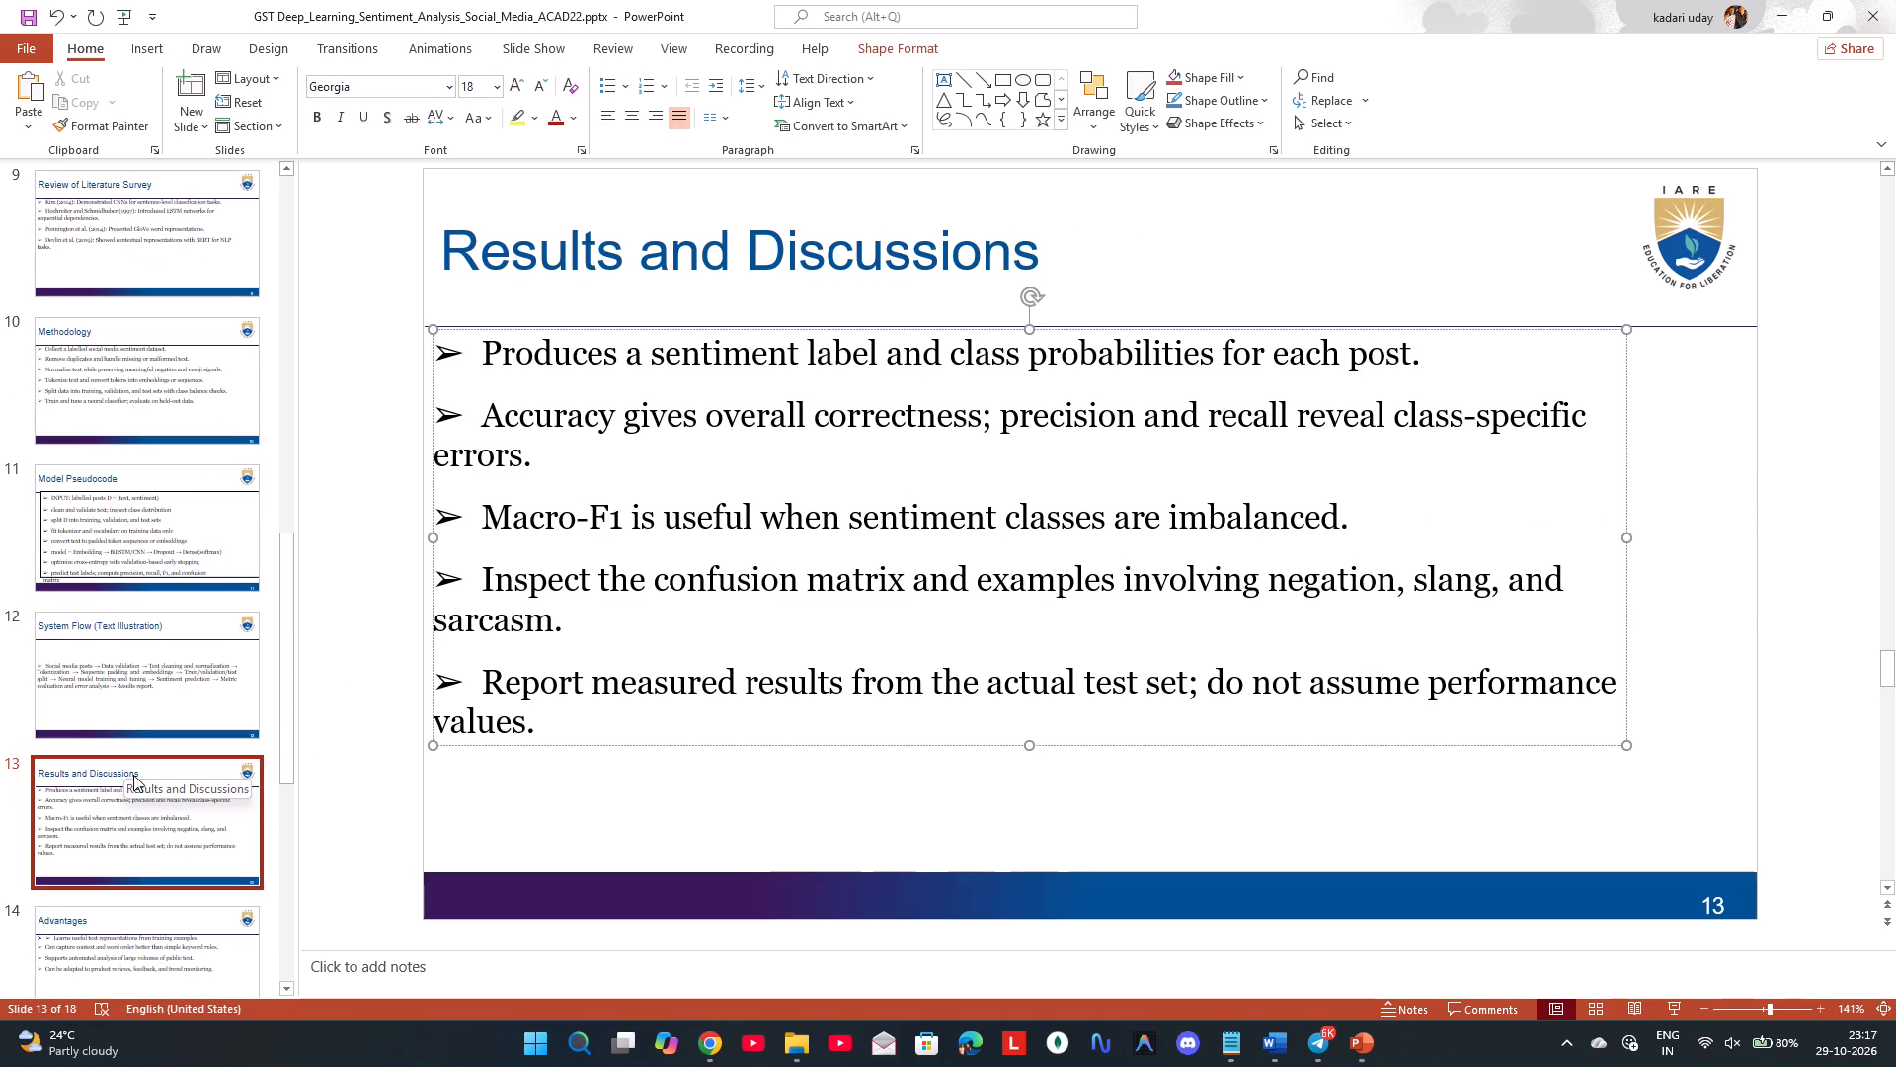
pyautogui.scroll(-3, 136, 793)
pyautogui.click(143, 720)
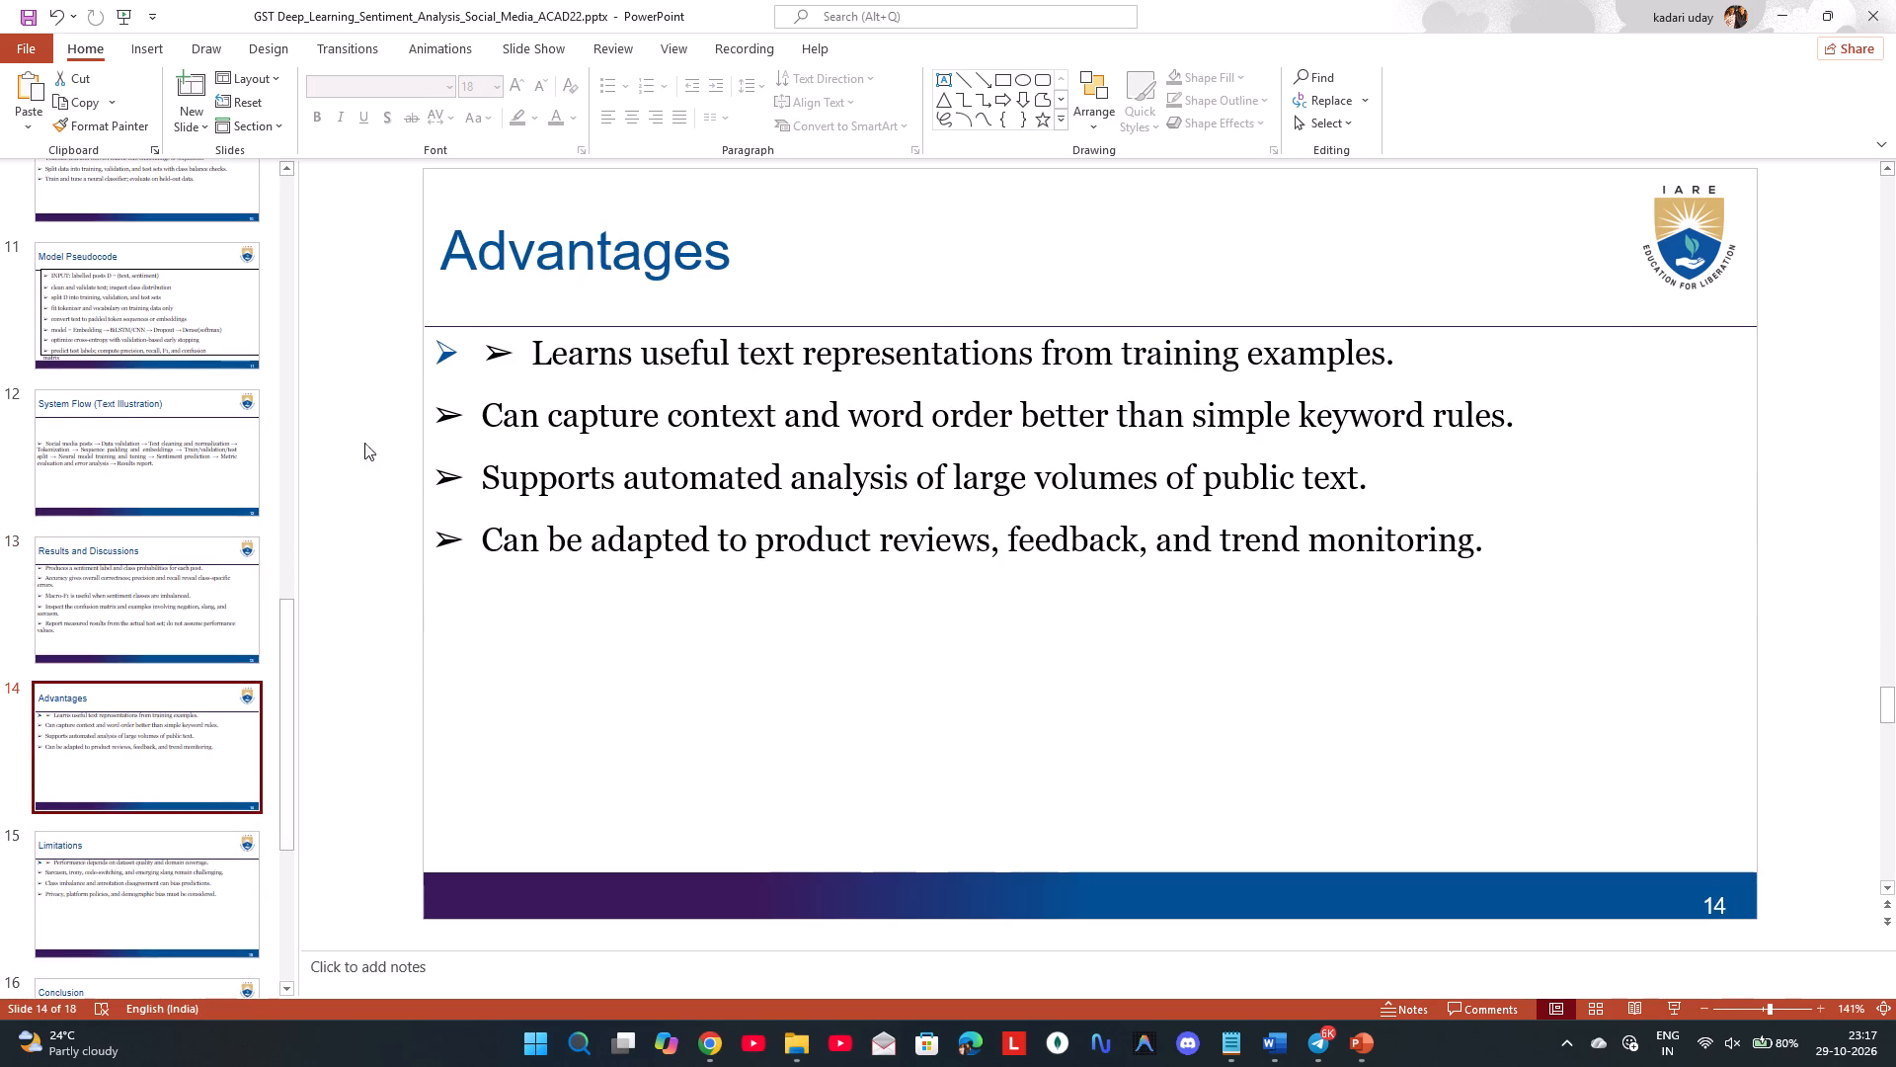
pyautogui.click(481, 351)
pyautogui.press('BackSpace')
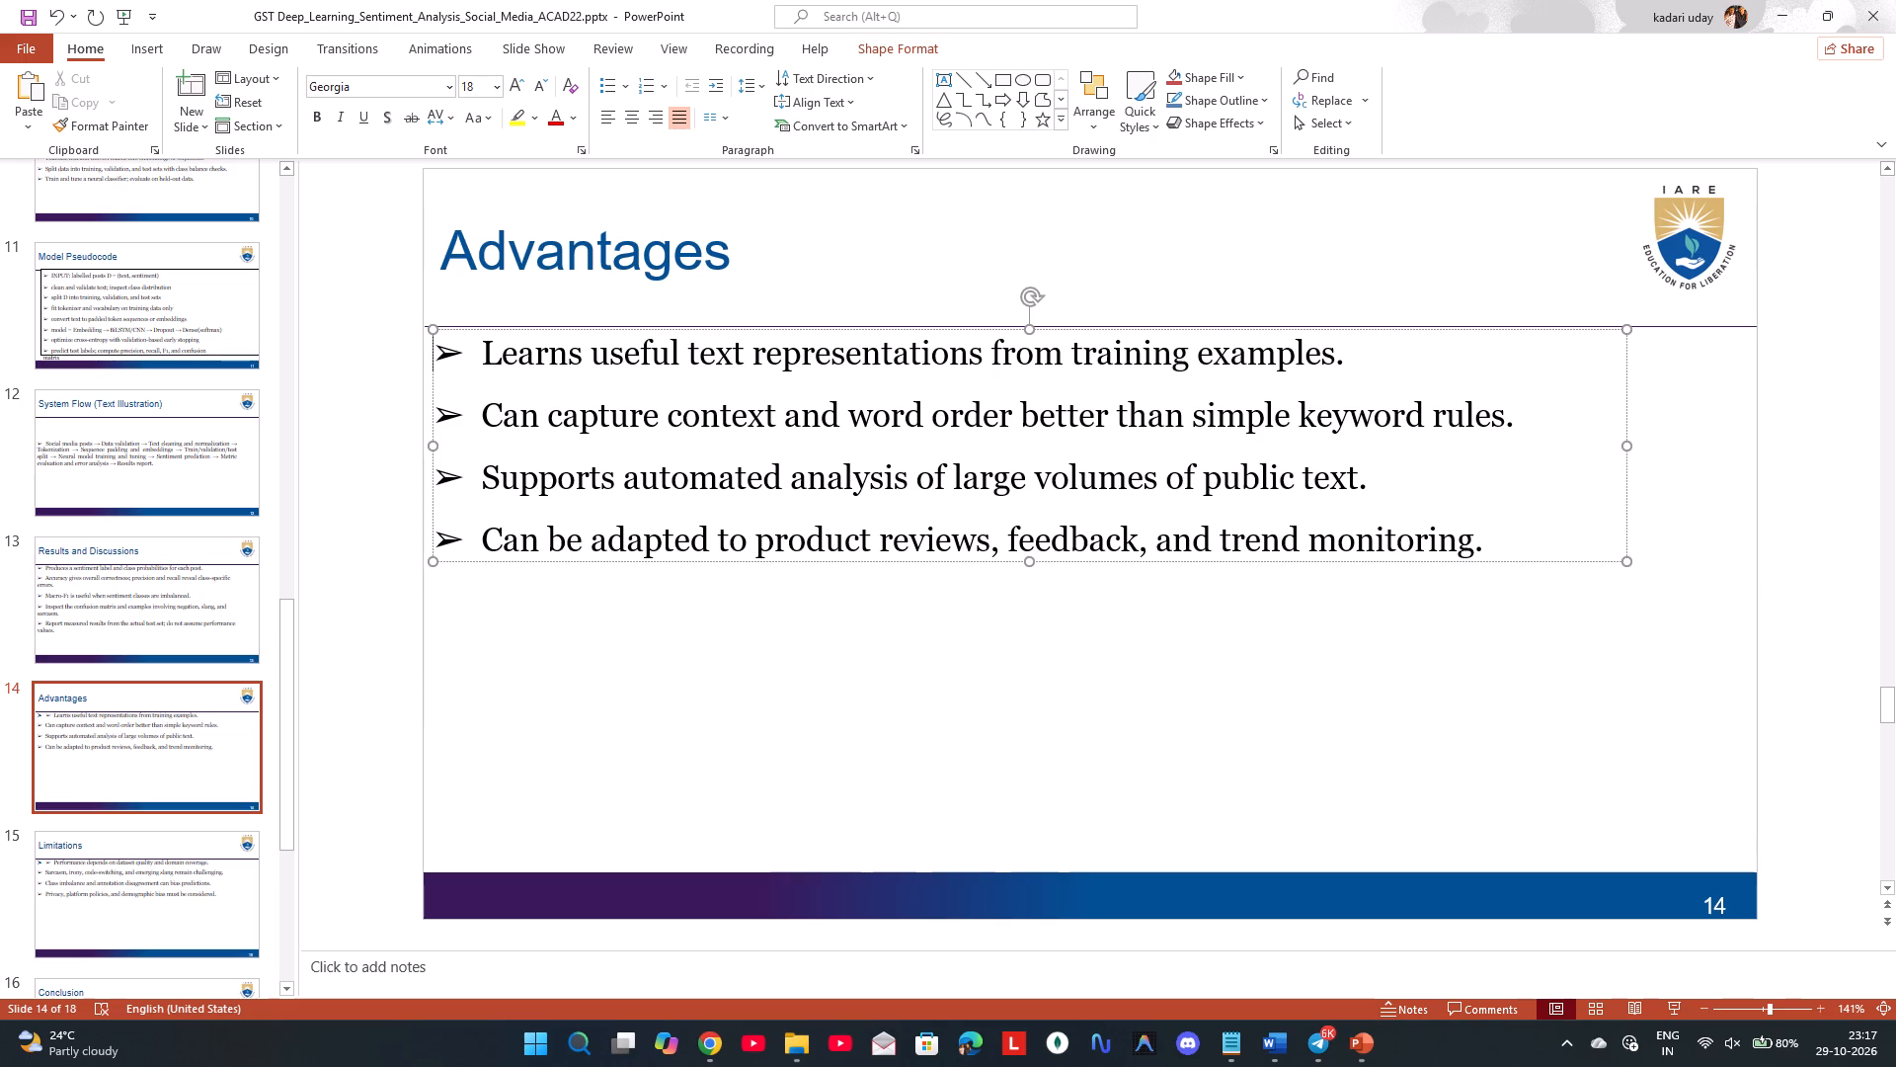
# Remove the extra blue bullet from the first line of the Limitations and Conclusion slides.
pyautogui.scroll(-2, 228, 727)
pyautogui.click(180, 729)
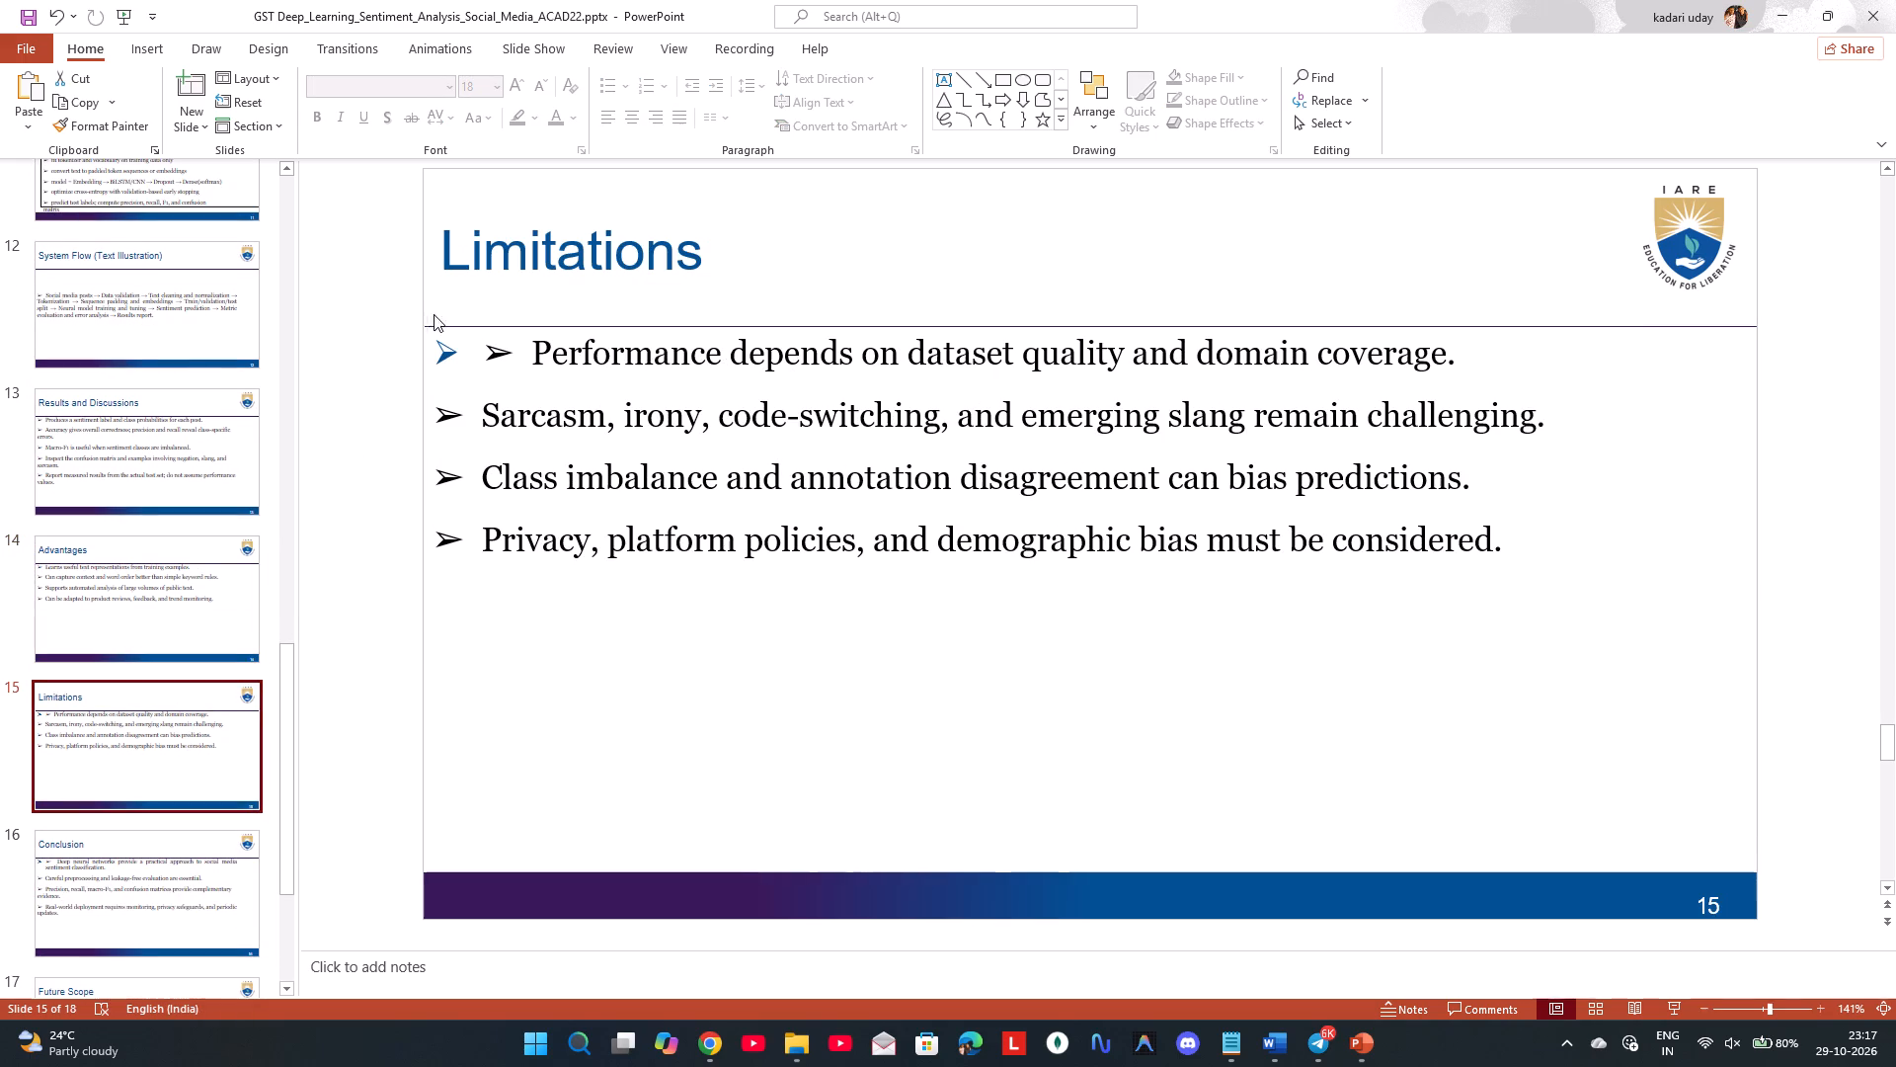
pyautogui.click(479, 346)
pyautogui.press('BackSpace')
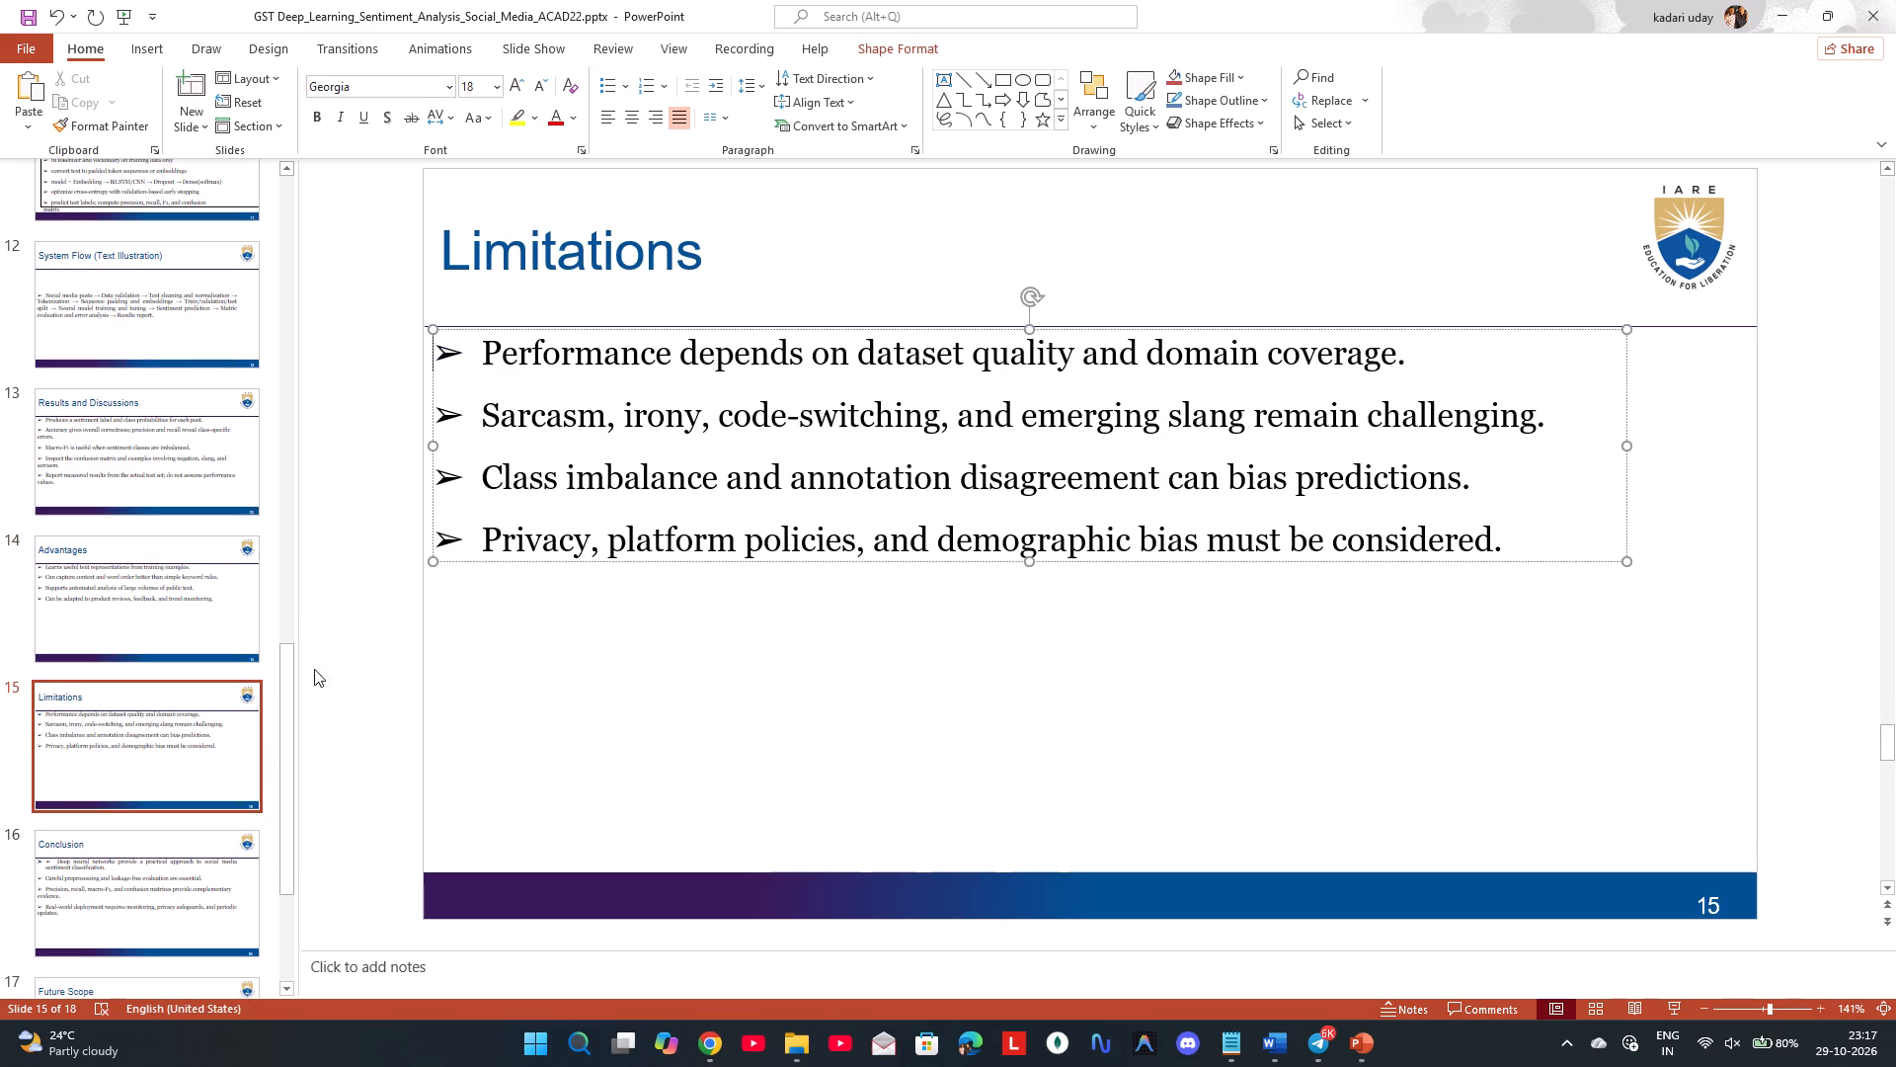
pyautogui.scroll(-1, 294, 678)
pyautogui.scroll(-2, 118, 744)
pyautogui.click(118, 741)
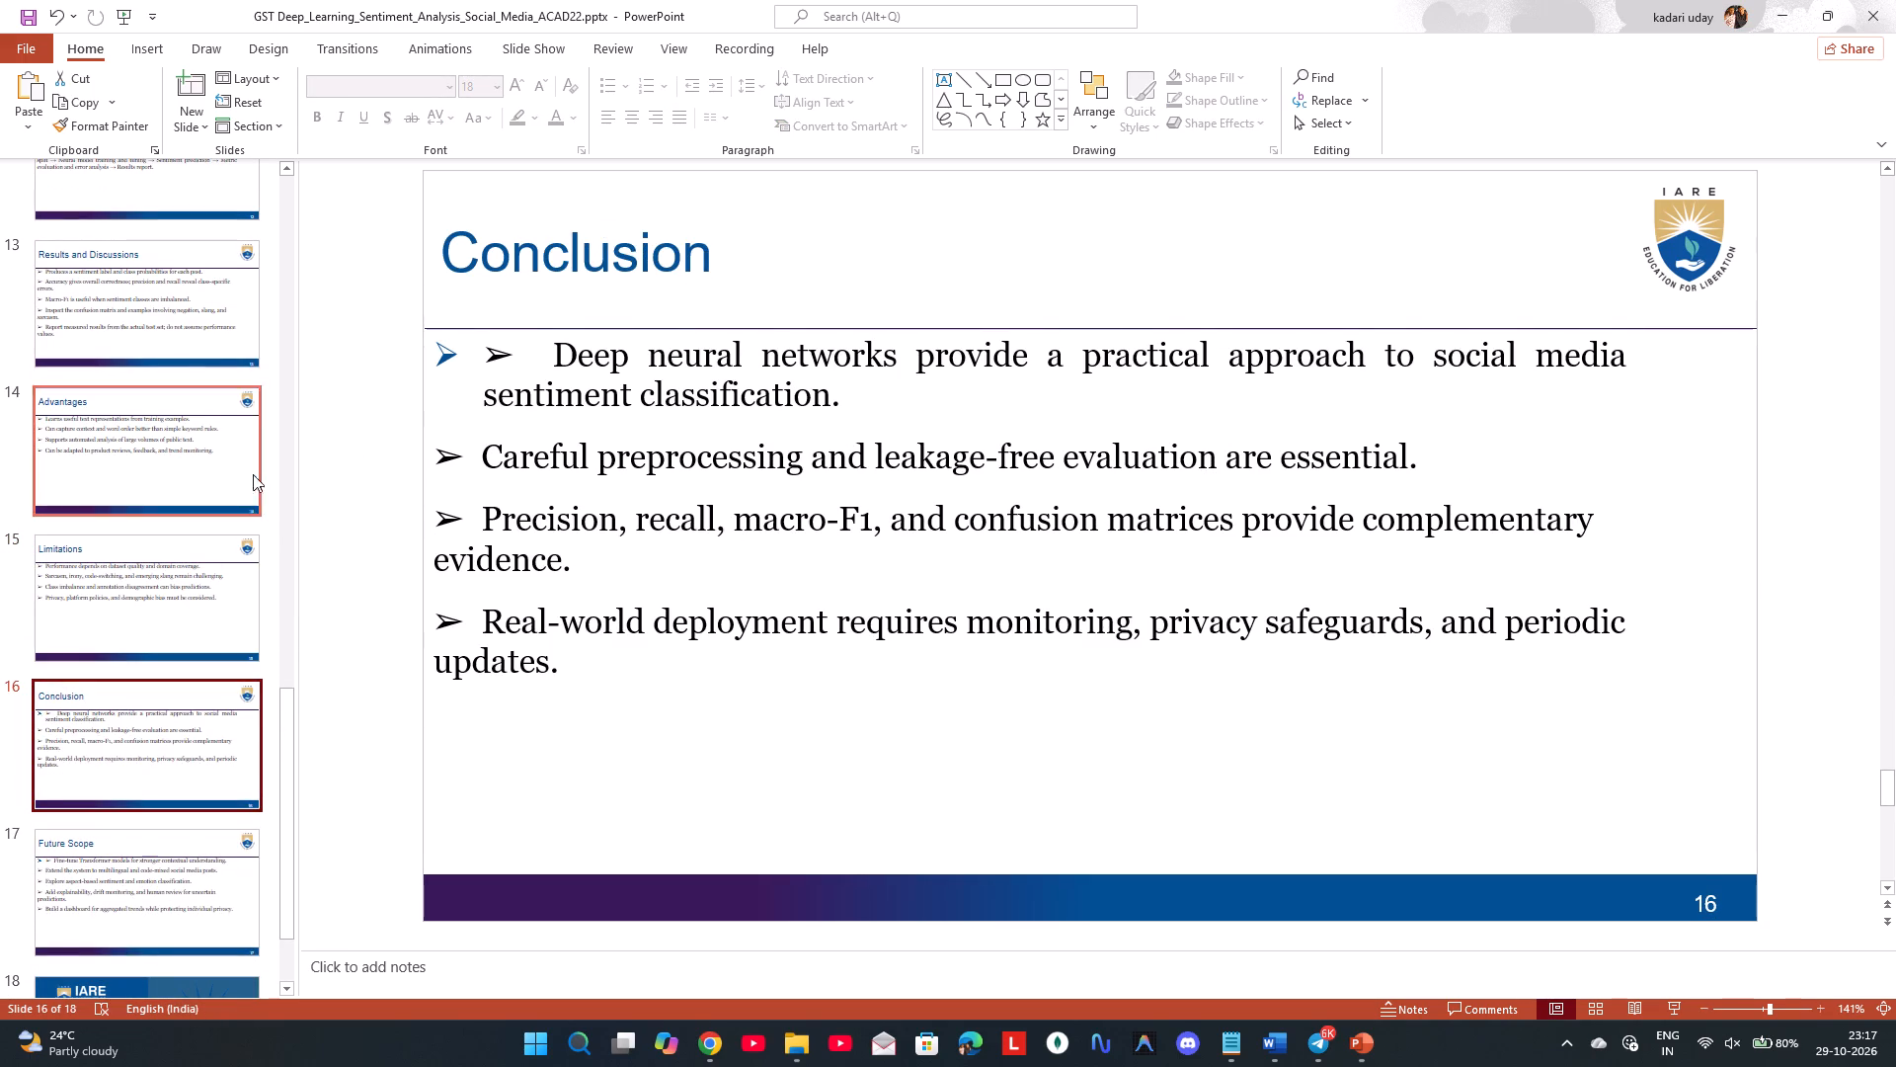
pyautogui.click(484, 347)
pyautogui.press('BackSpace')
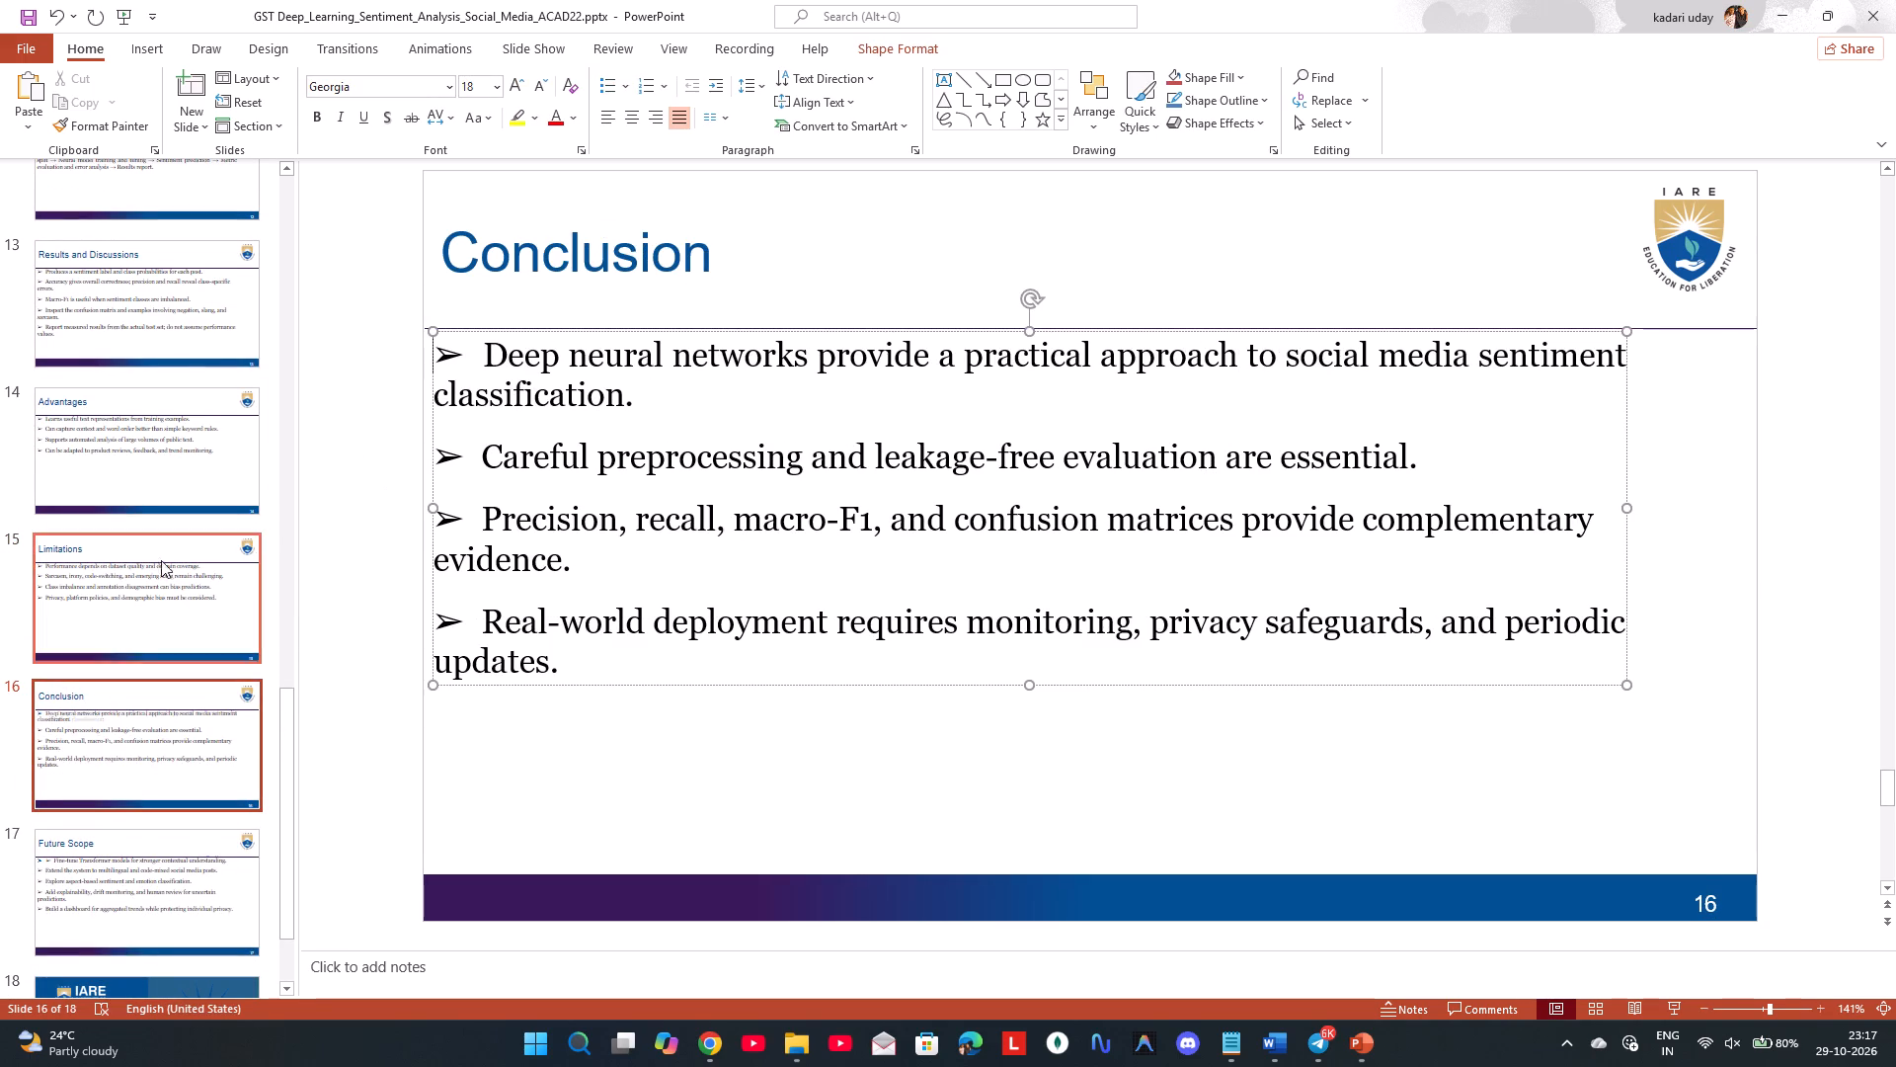
# Remove the extra blue bullet from the first line of the Future Scope slide.
pyautogui.scroll(-1, 132, 693)
pyautogui.click(103, 785)
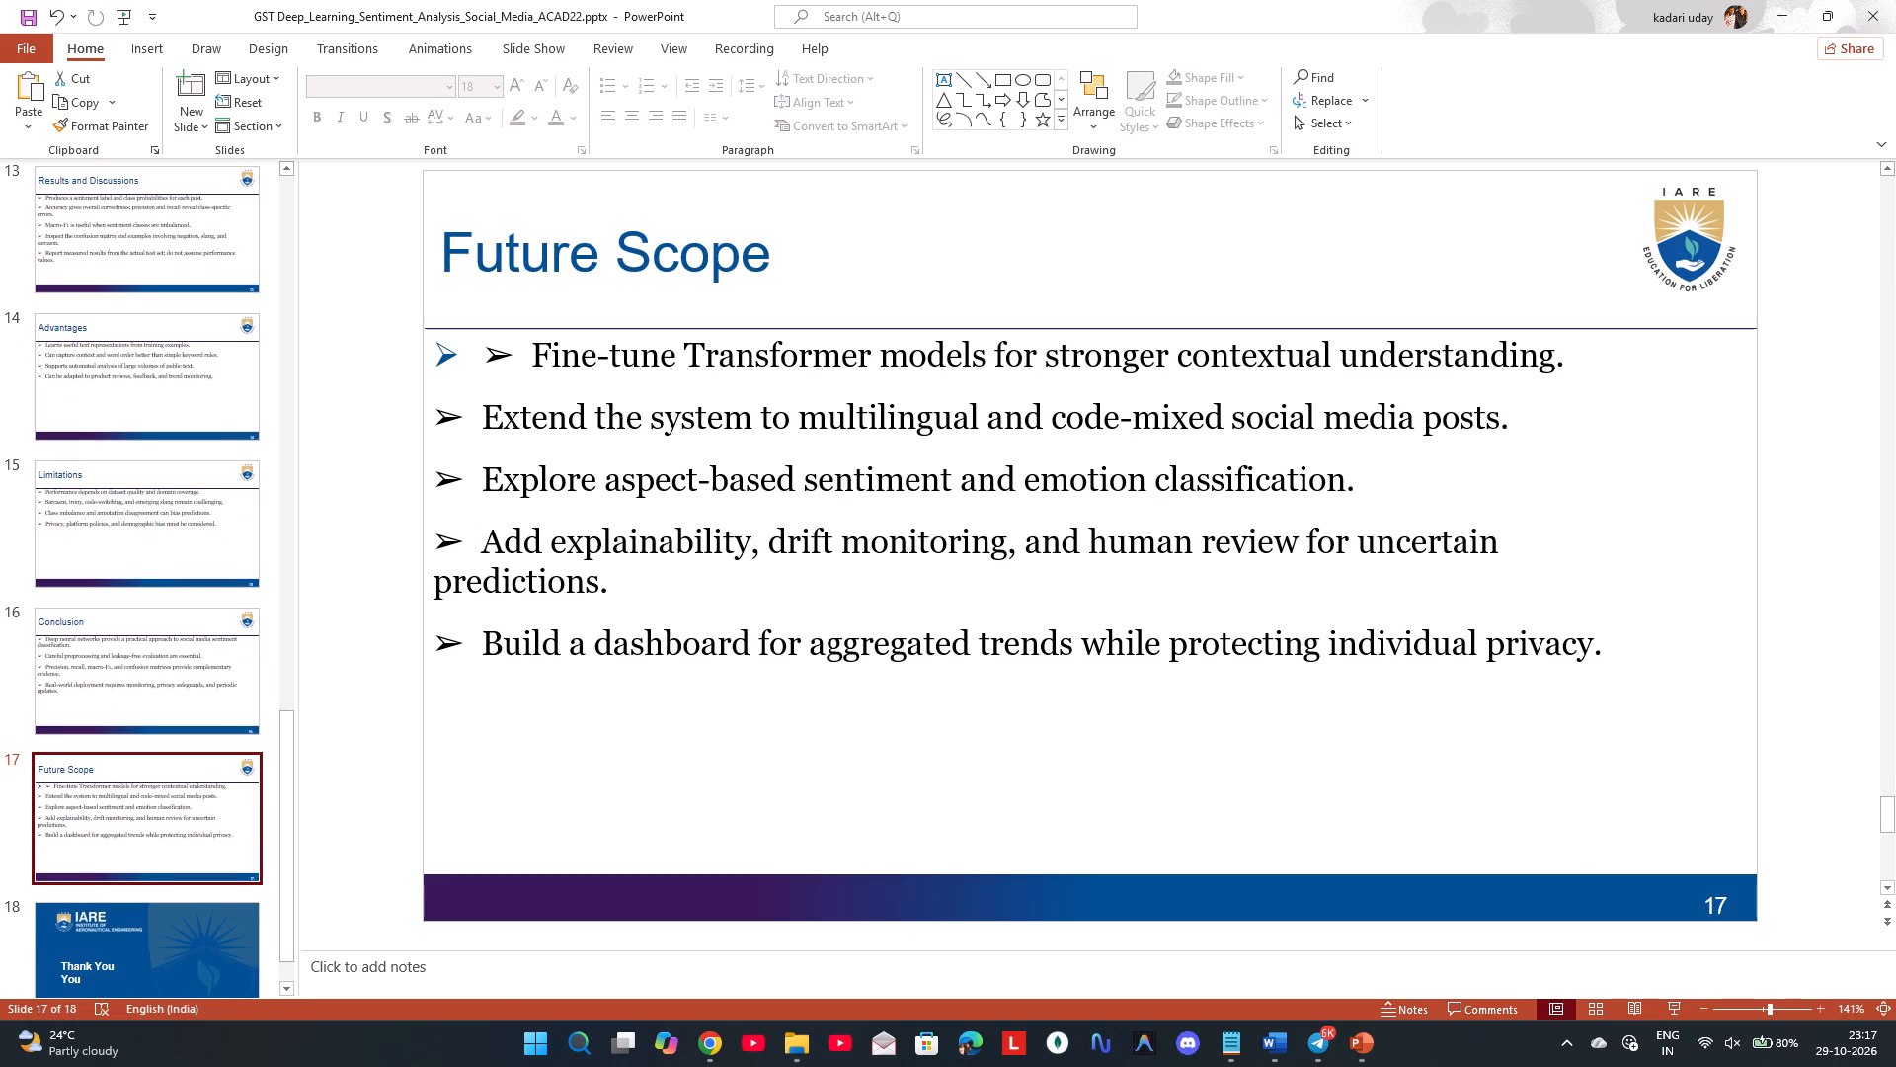
pyautogui.click(479, 366)
pyautogui.press('BackSpace')
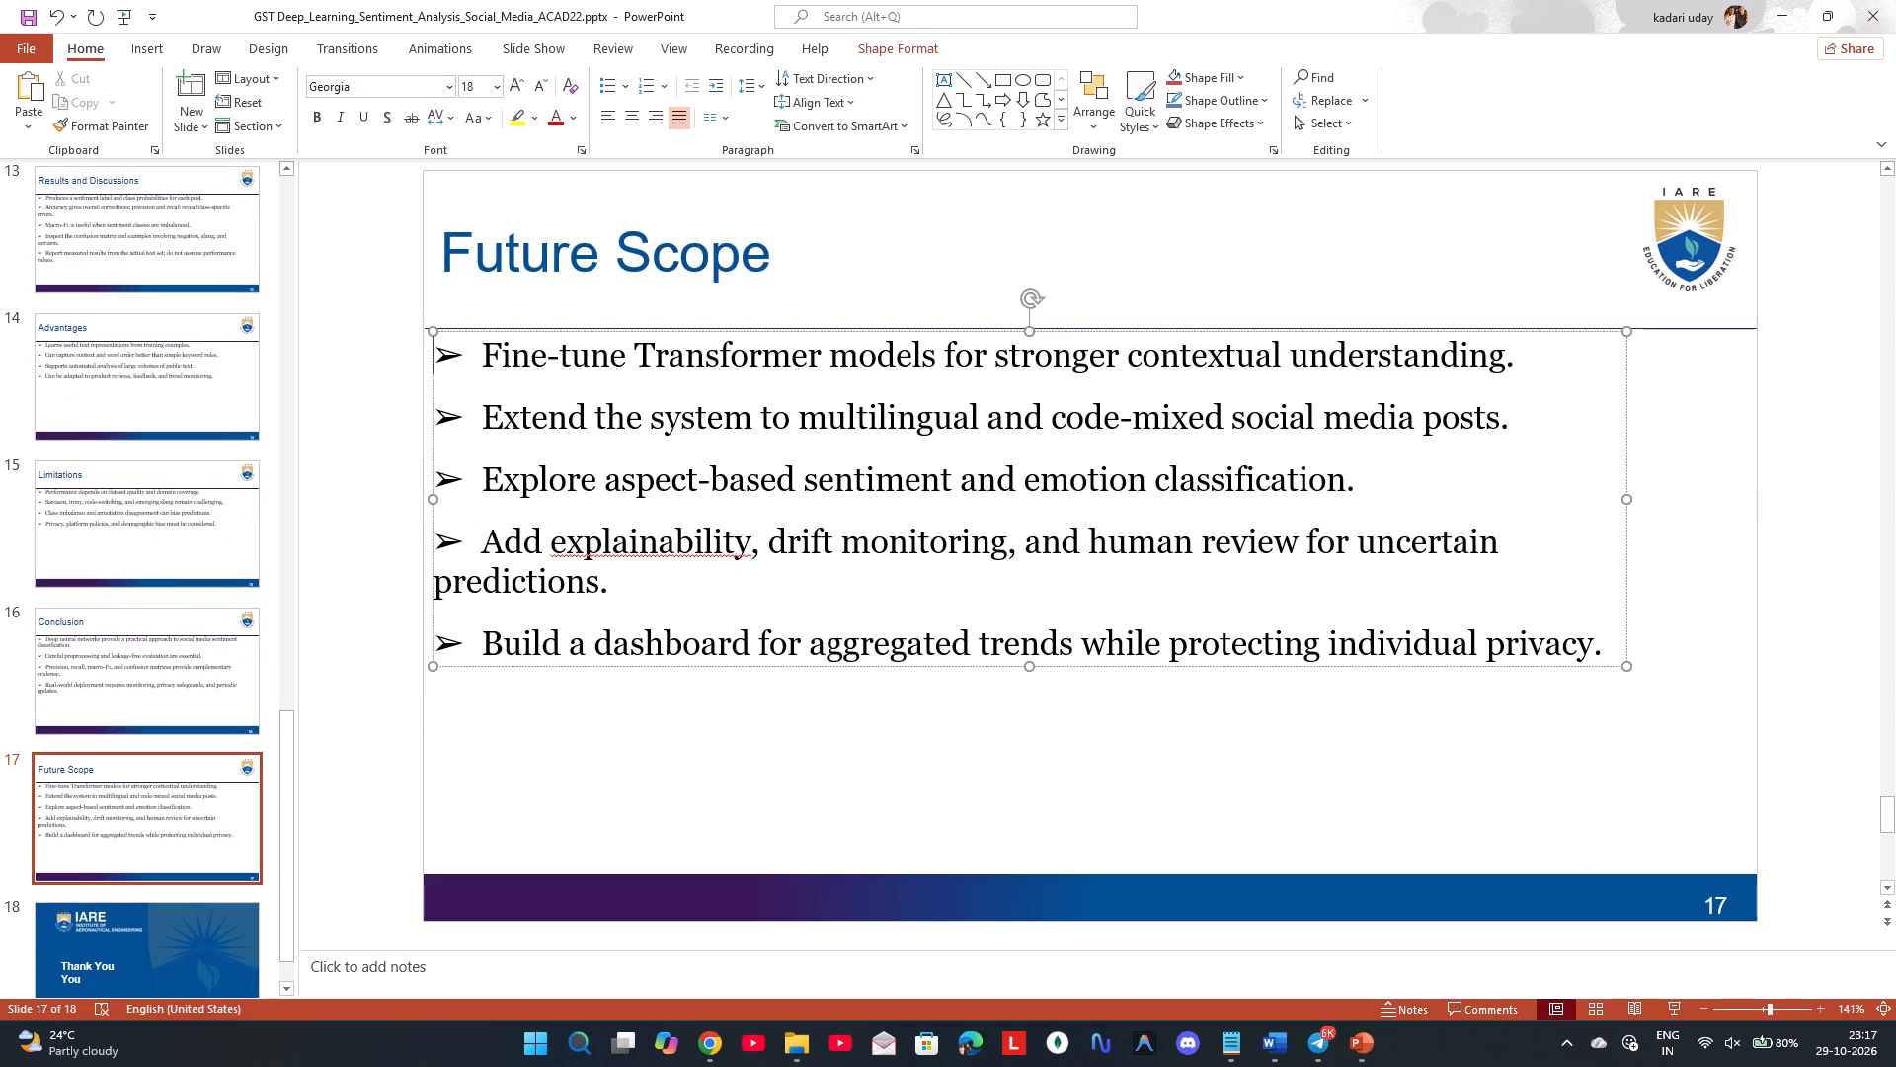
pyautogui.scroll(-3, 73, 719)
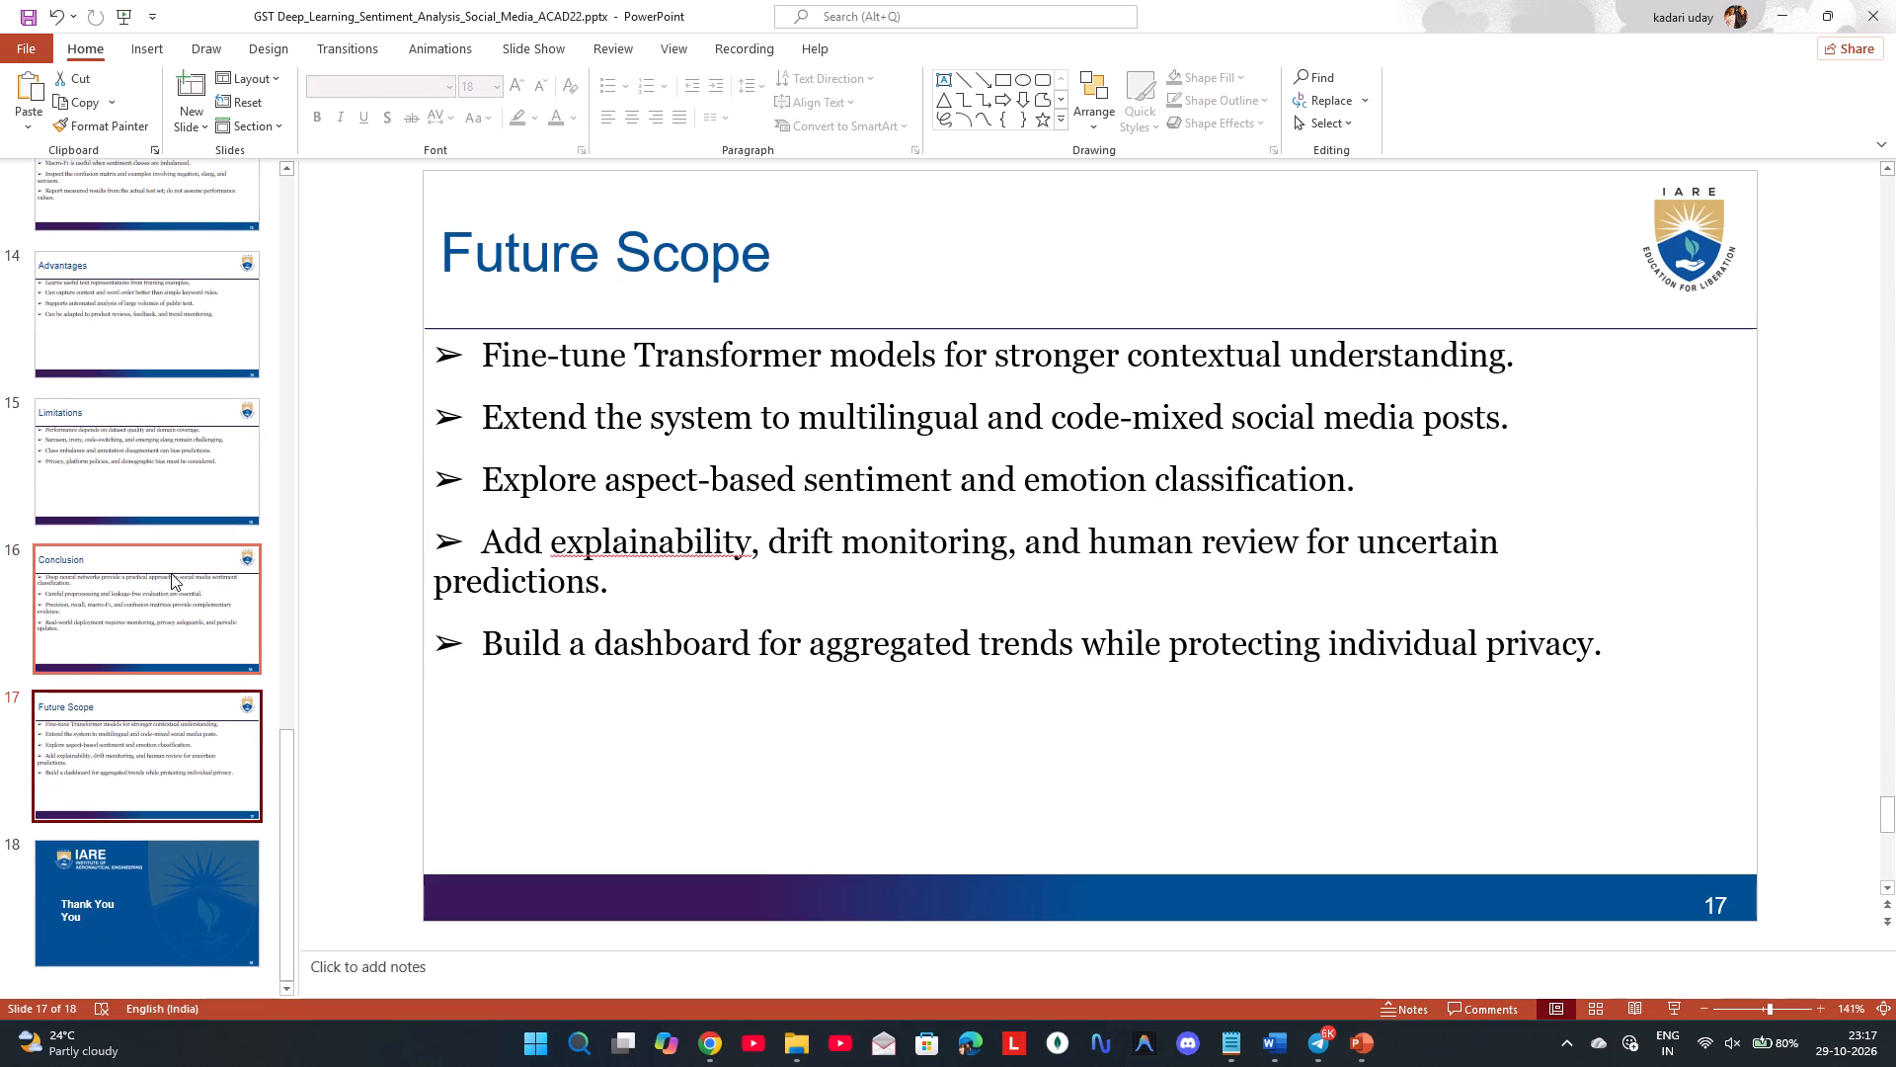
# Search Windows for "ku" and open the top match.
pyautogui.press('Escape')
pyautogui.press('Escape')
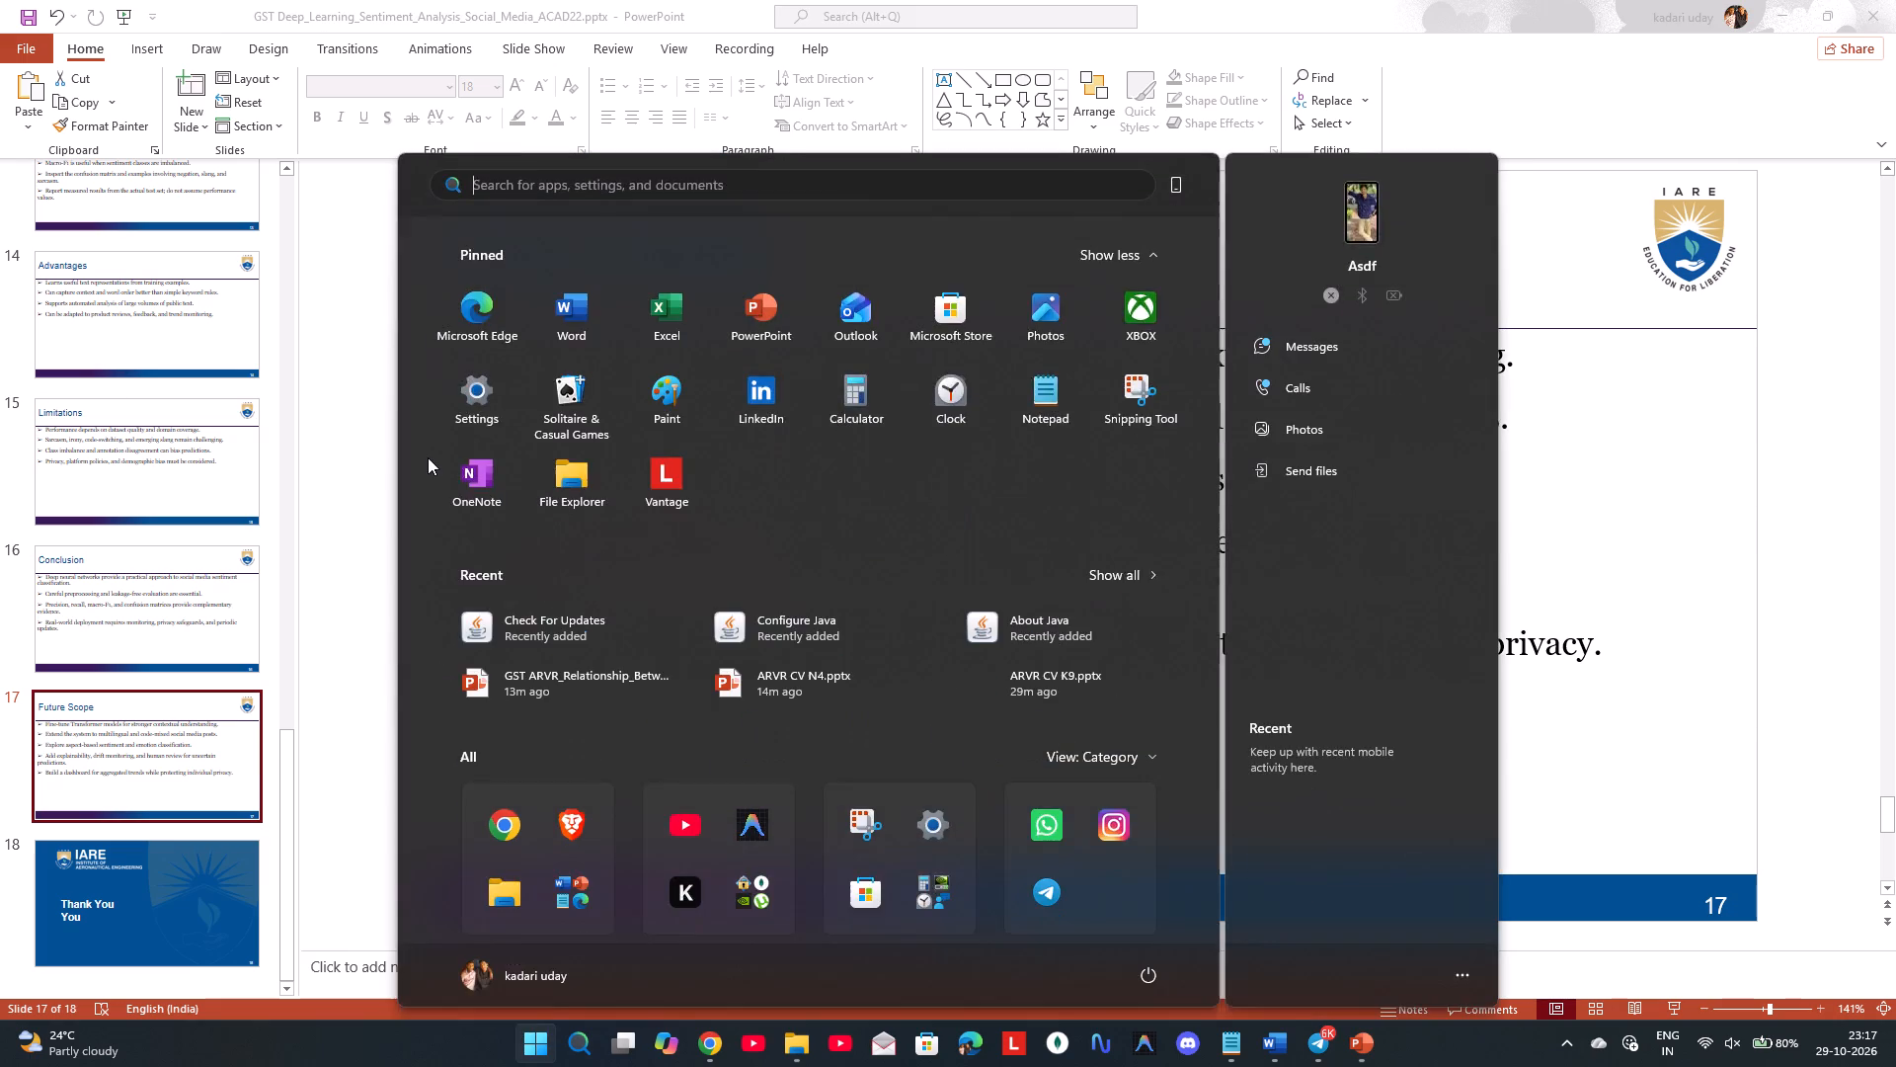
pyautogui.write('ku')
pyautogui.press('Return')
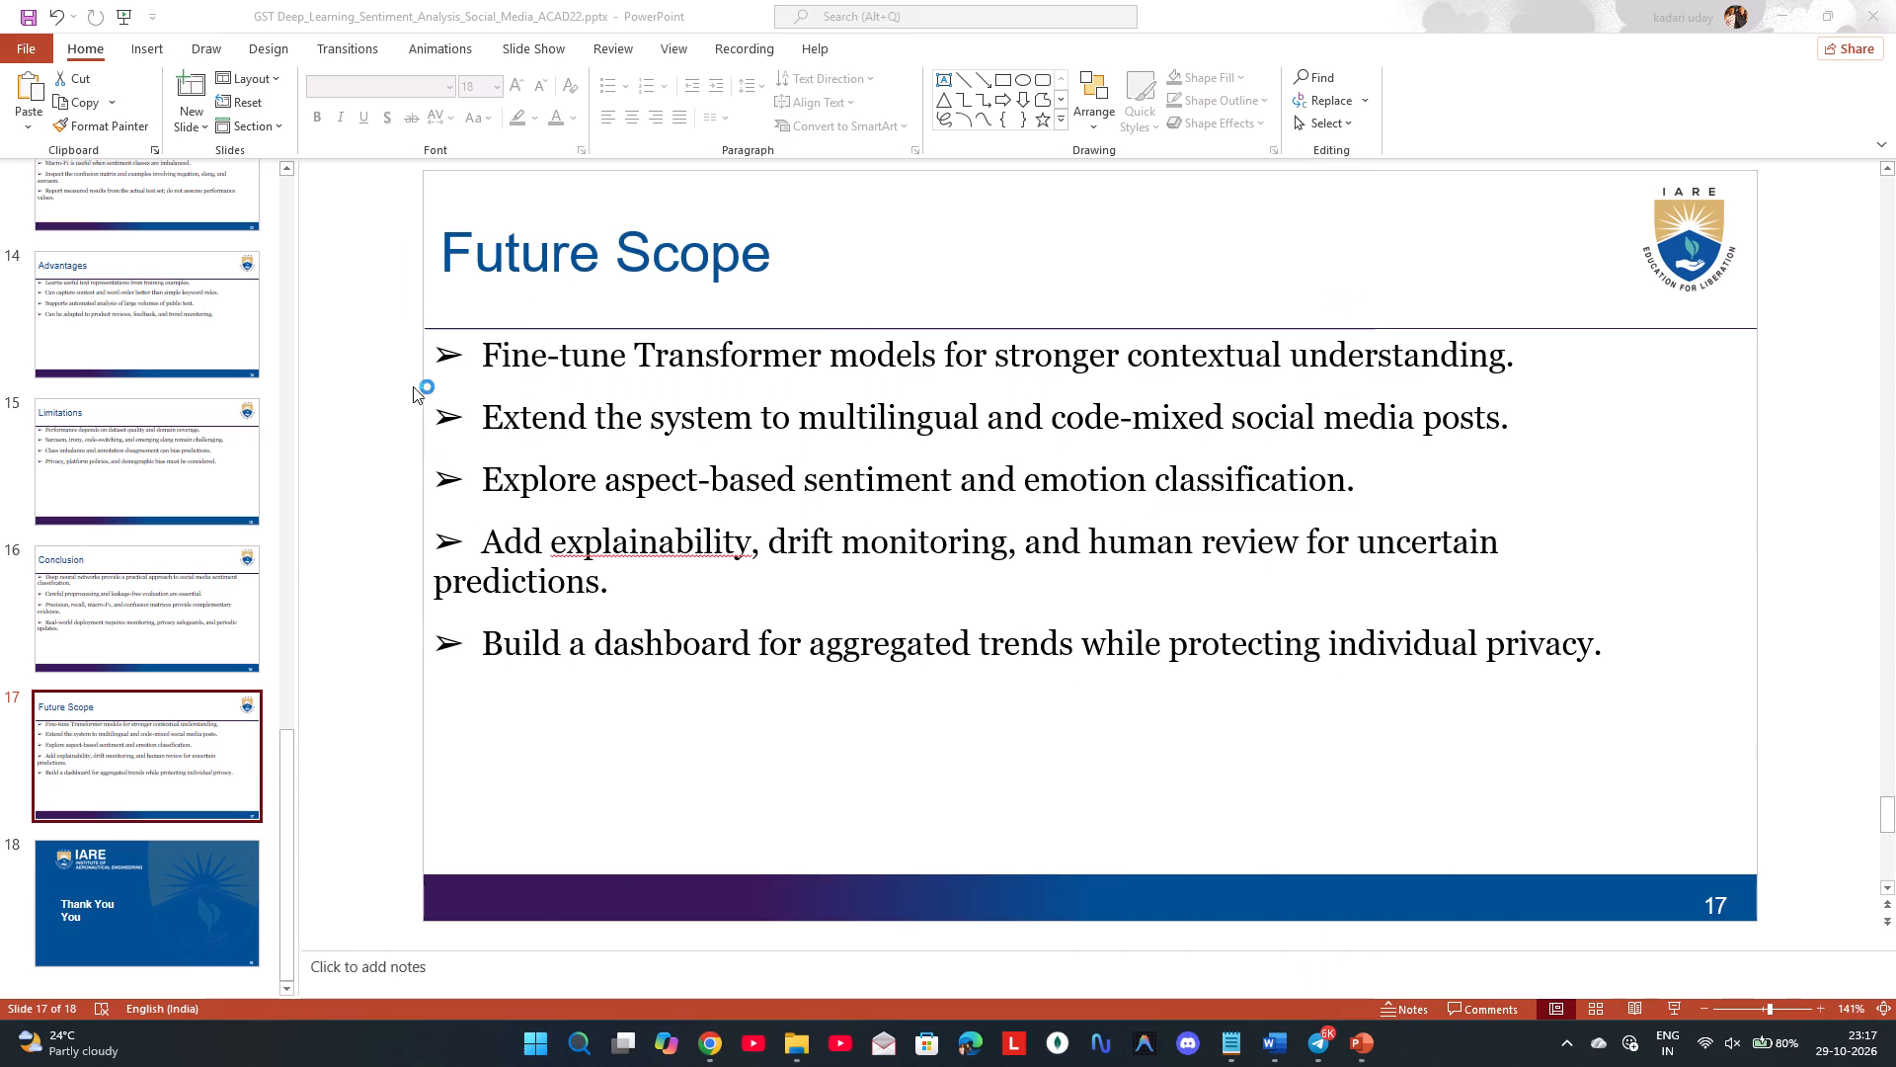
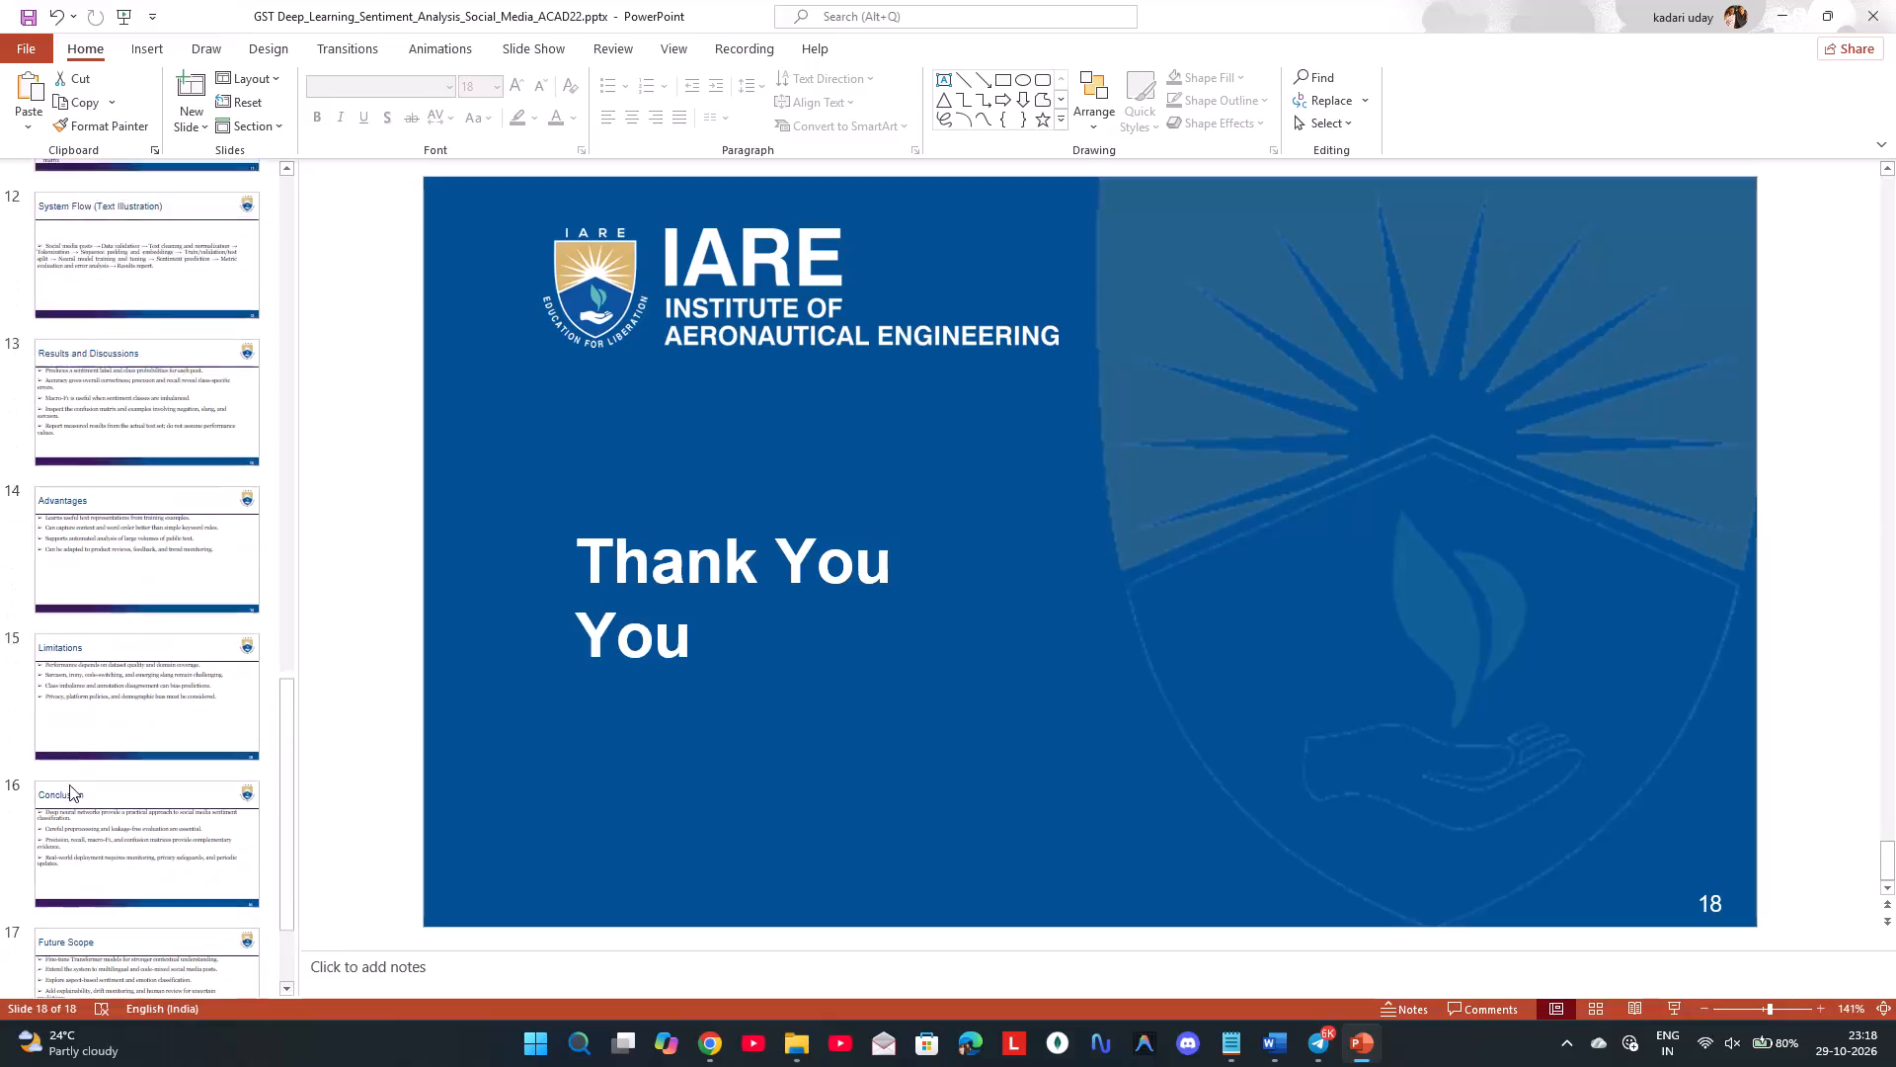
# Save the reviewed Deep Learning sentiment analysis presentation and close it.
pyautogui.scroll(11, 69, 765)
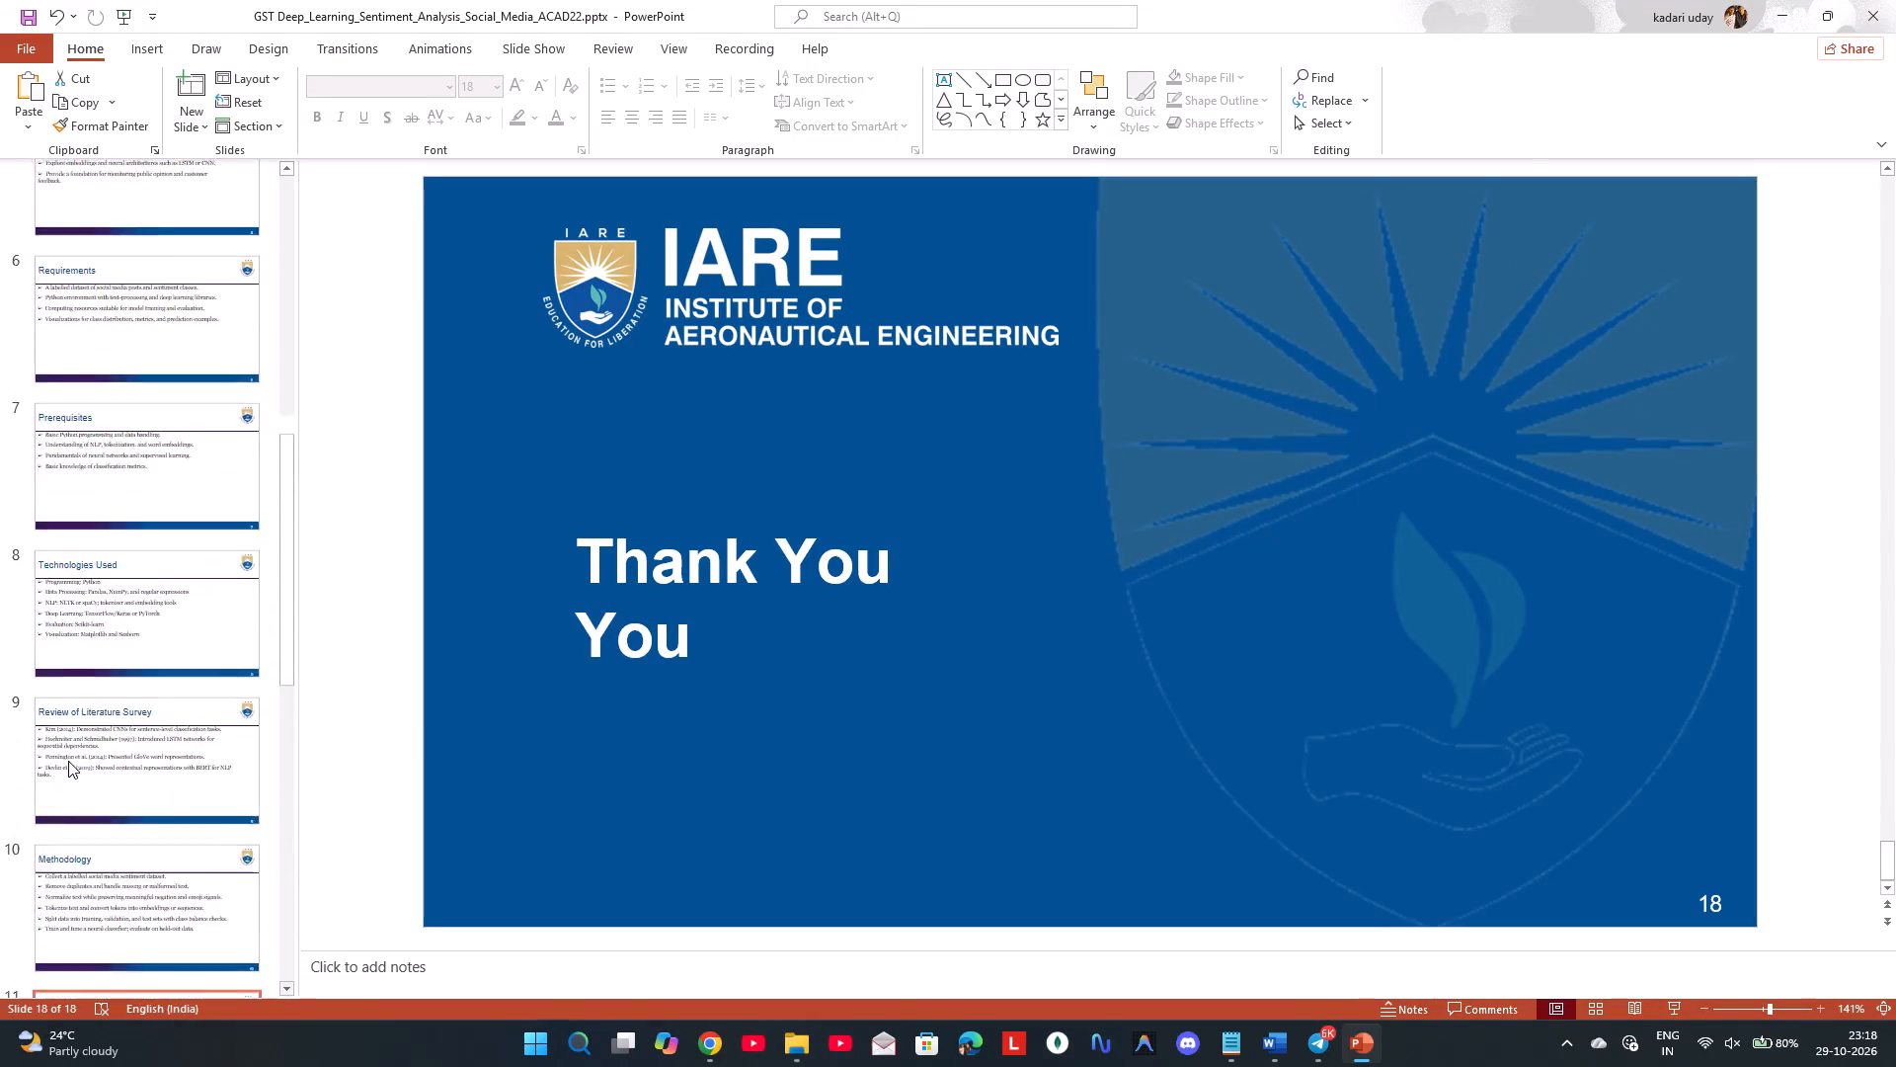
pyautogui.scroll(16, 68, 761)
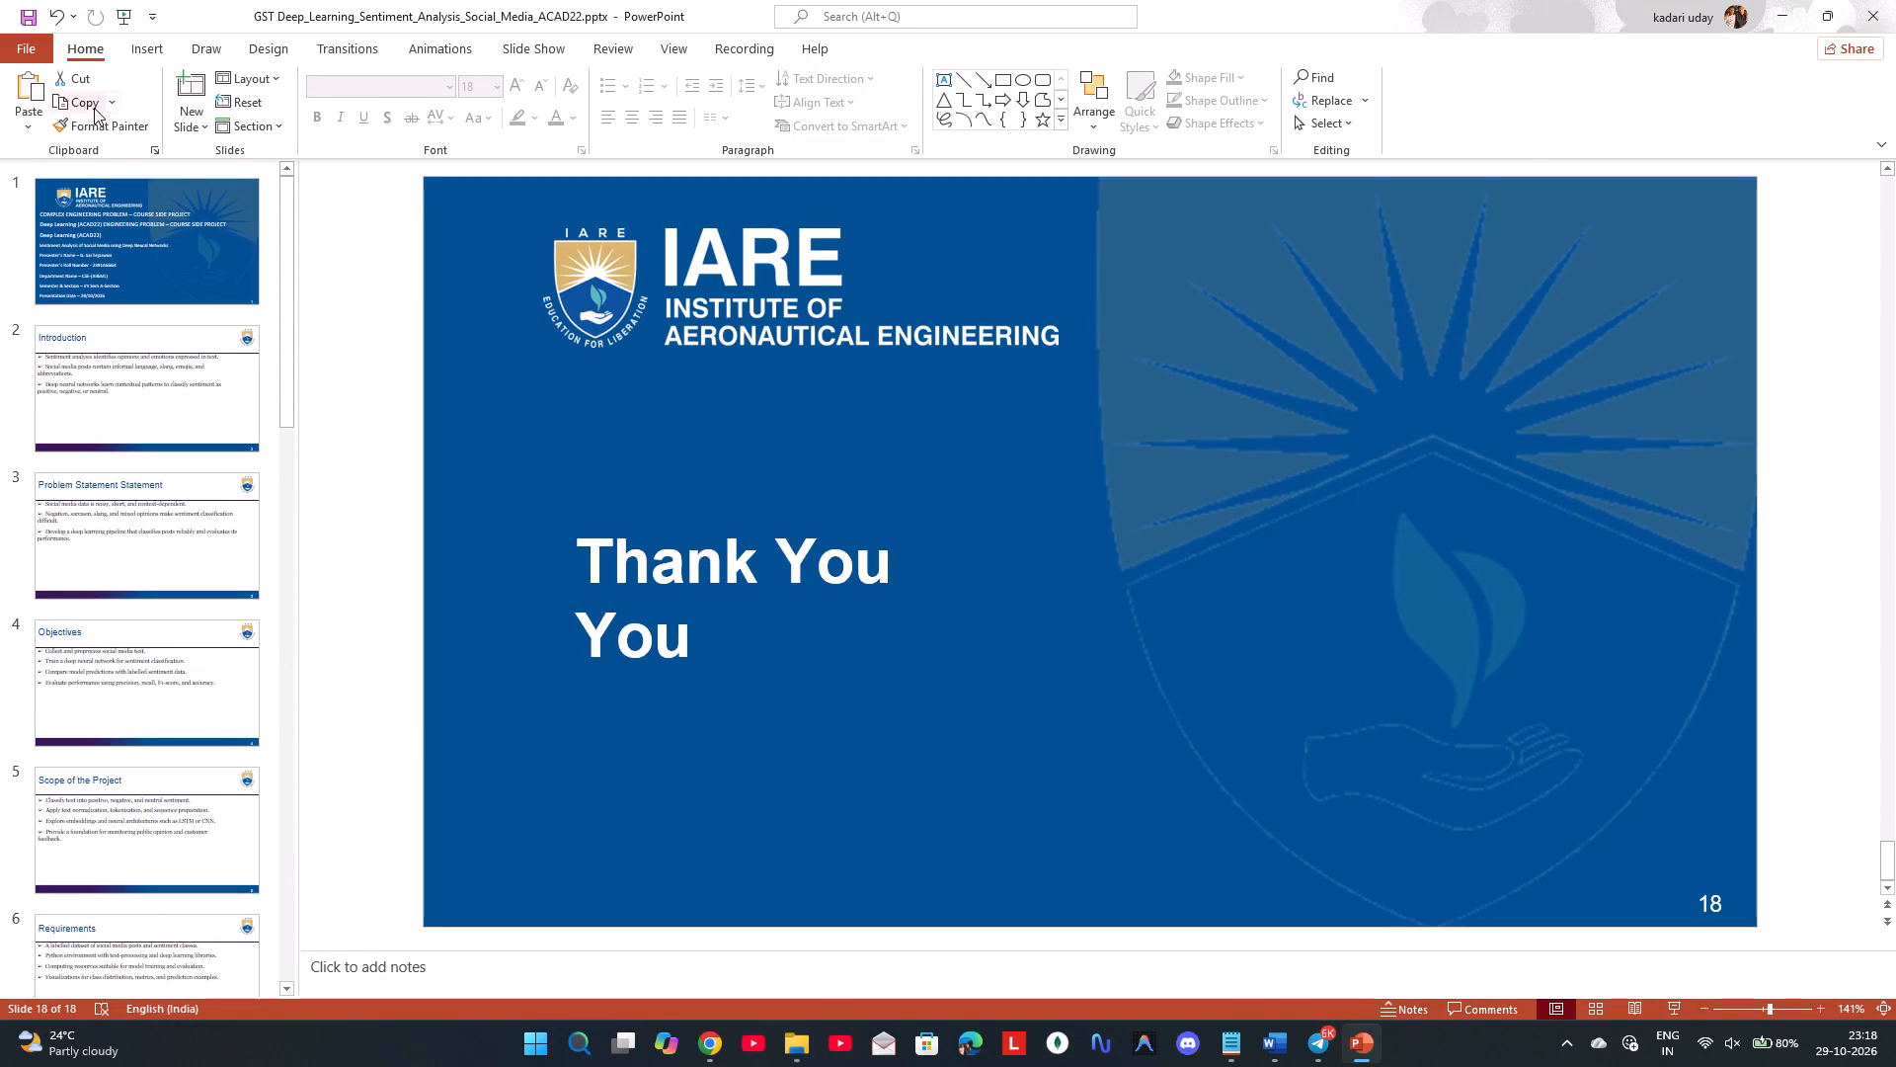
pyautogui.hotkey('ctrl', 's')
pyautogui.hotkey('ctrl', 's')
pyautogui.hotkey('ctrl', 's')
pyautogui.hotkey('ctrl', 's')
pyautogui.hotkey('ctrl', 's')
pyautogui.hotkey('alt', 'Tab')
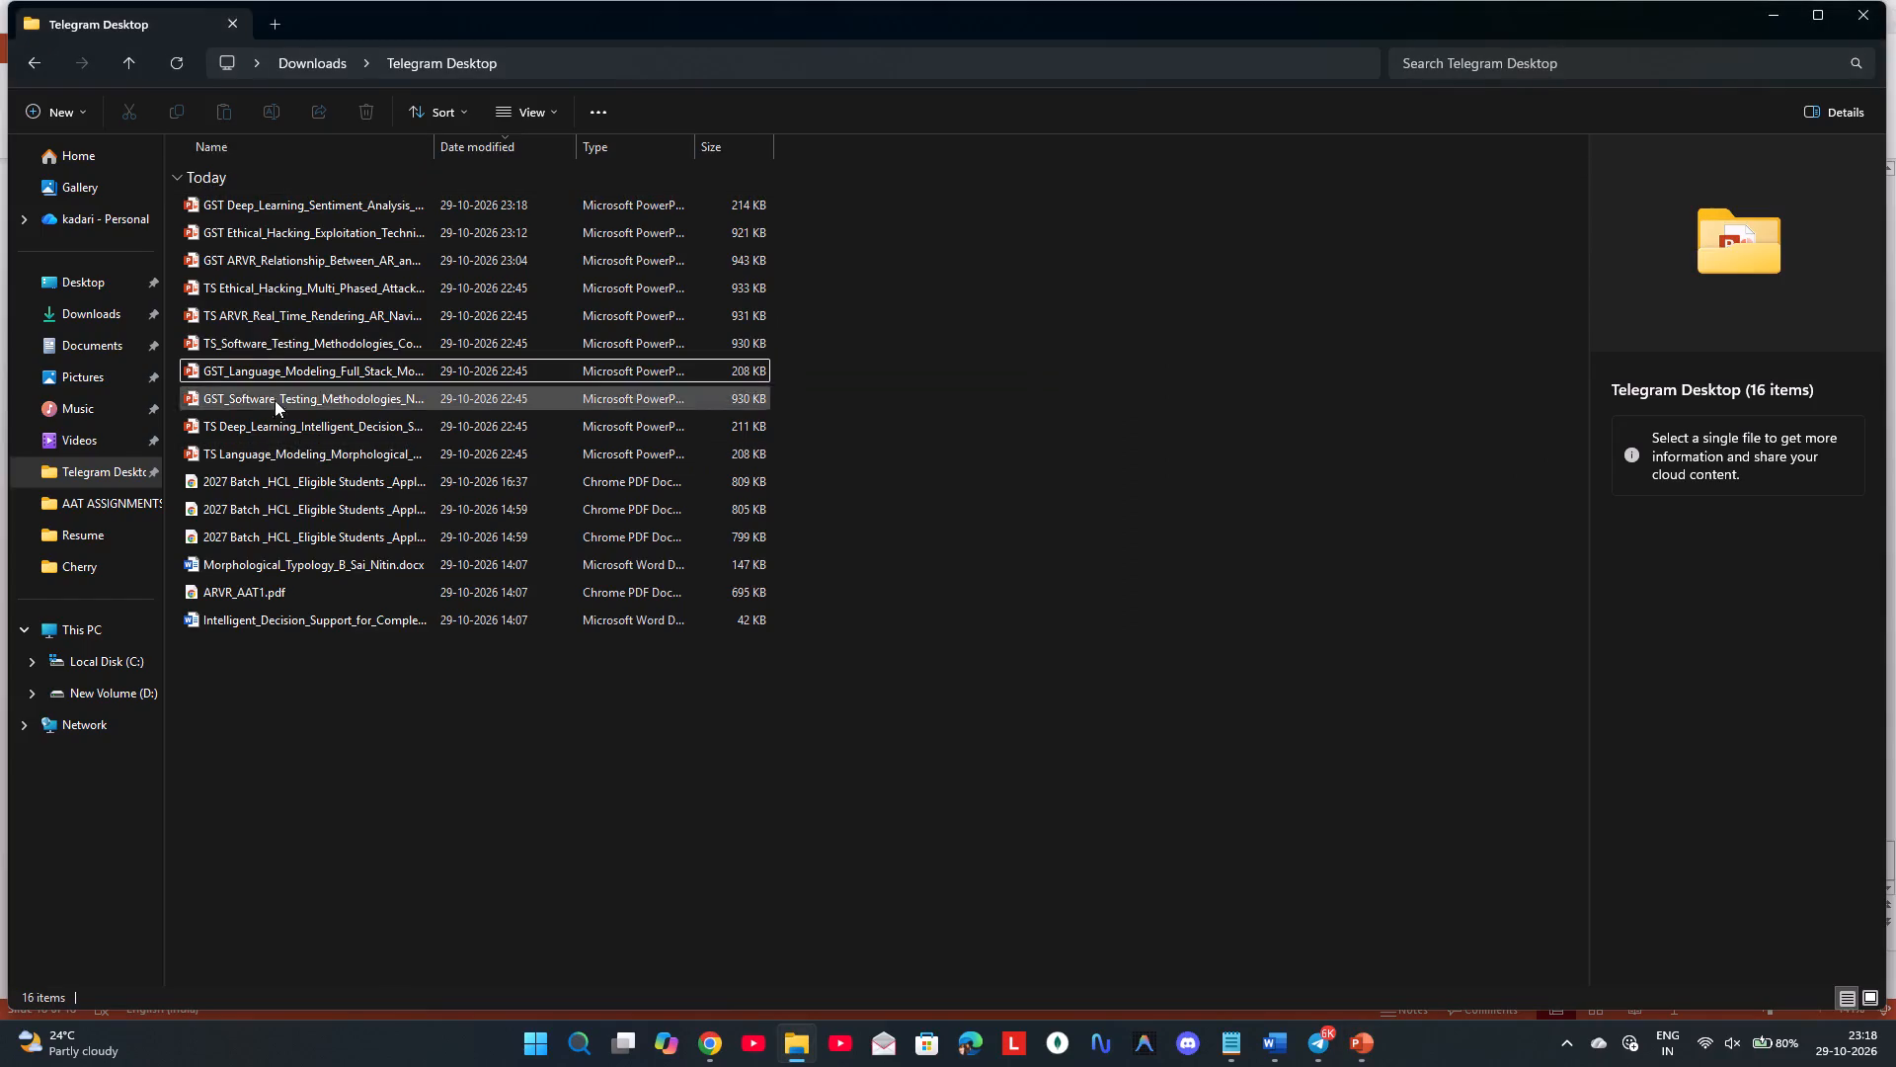
pyautogui.click(293, 376)
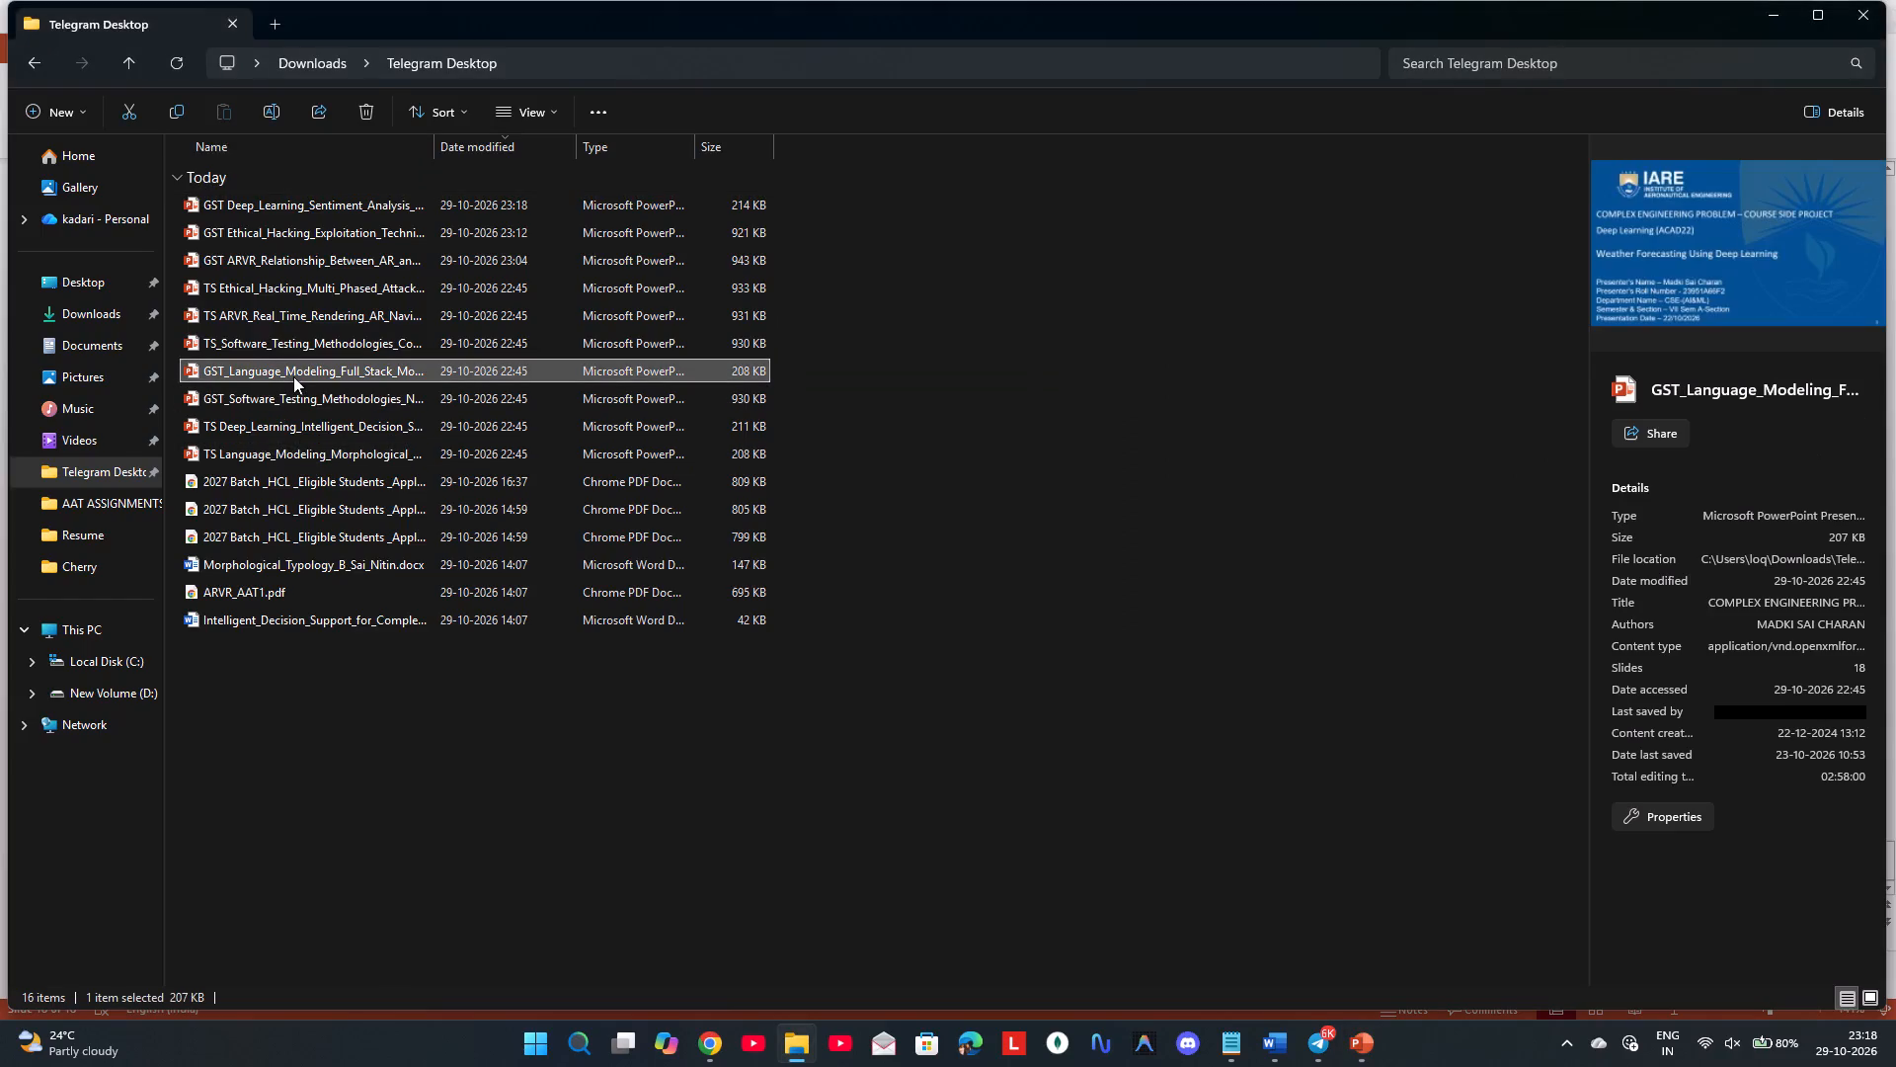
pyautogui.hotkey('alt', 'Tab')
pyautogui.hotkey('ctrl', 'w')
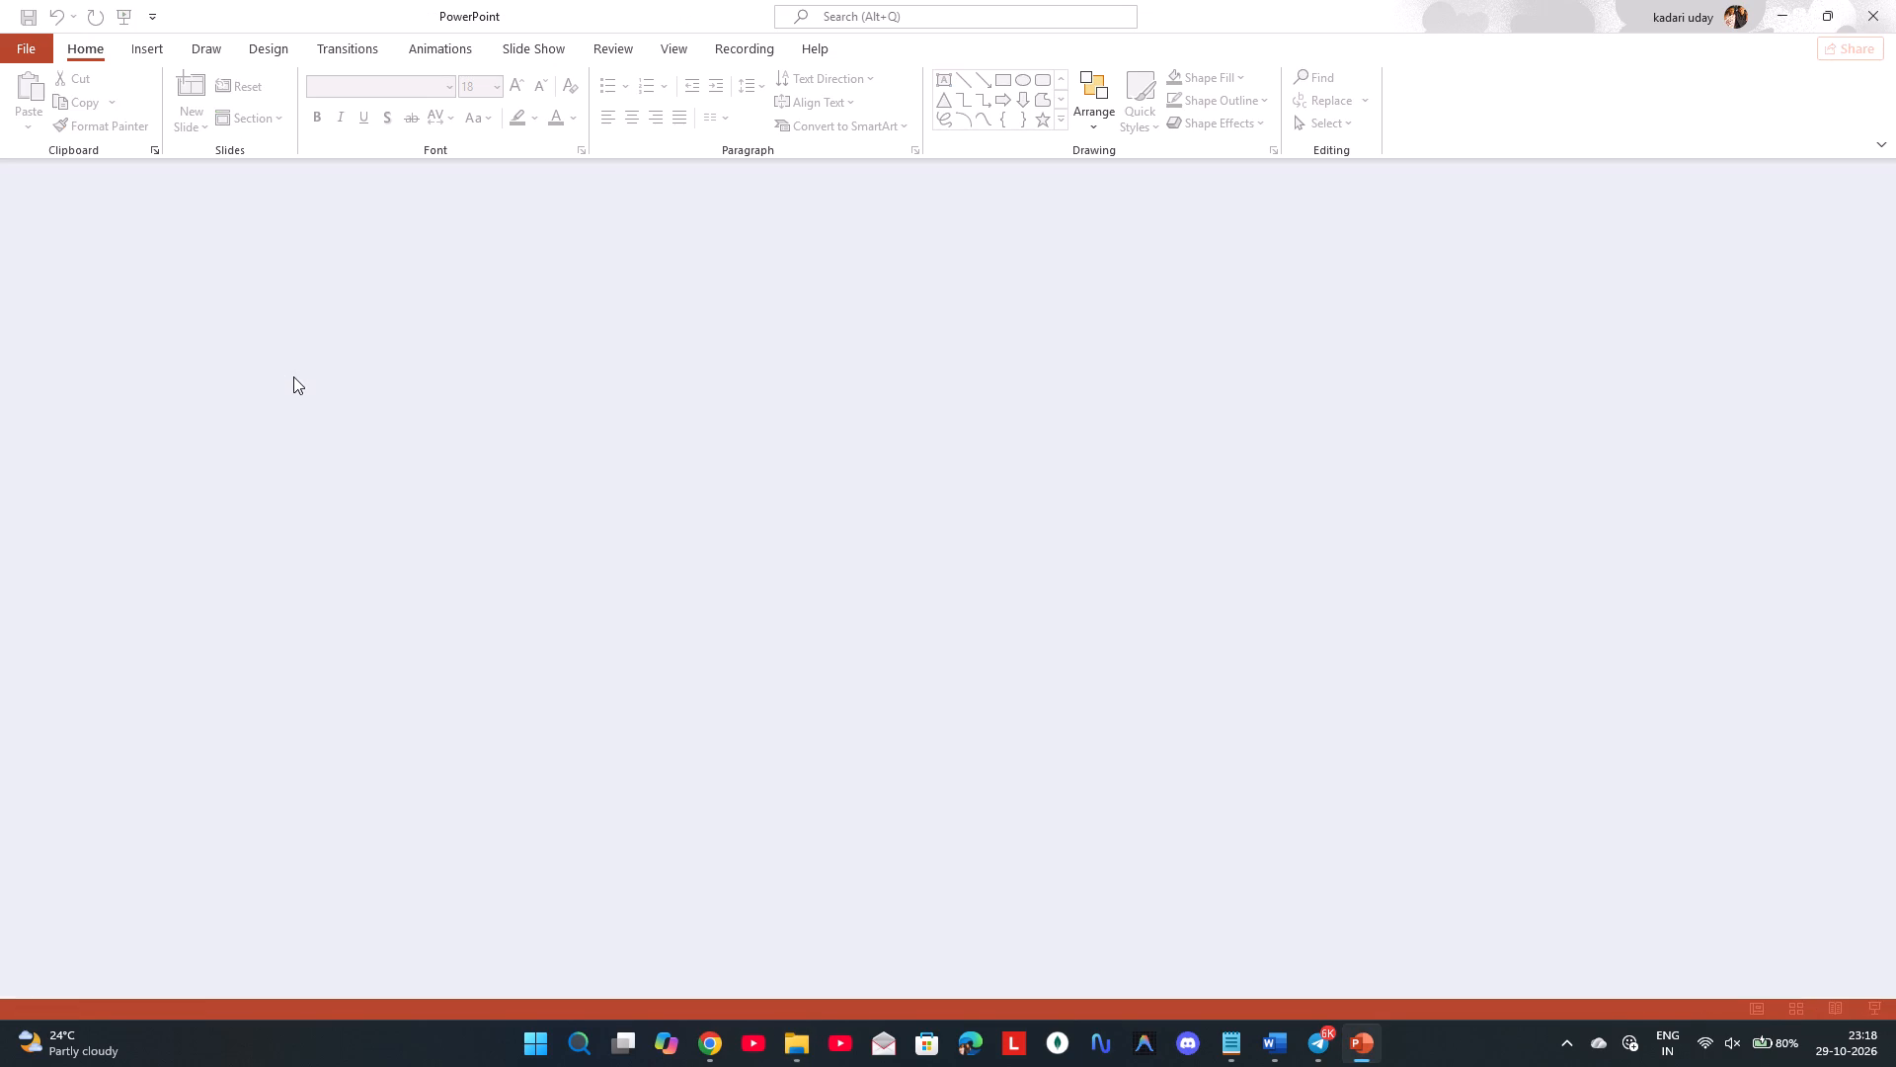
# Open GST_Language_Modeling_Full_Stack_Morphology_Tokenization_POS_ACAD40.pptx from the Telegram Desktop folder in File Explorer and enable it for editing.
pyautogui.hotkey('alt', 'Tab')
pyautogui.click(297, 372)
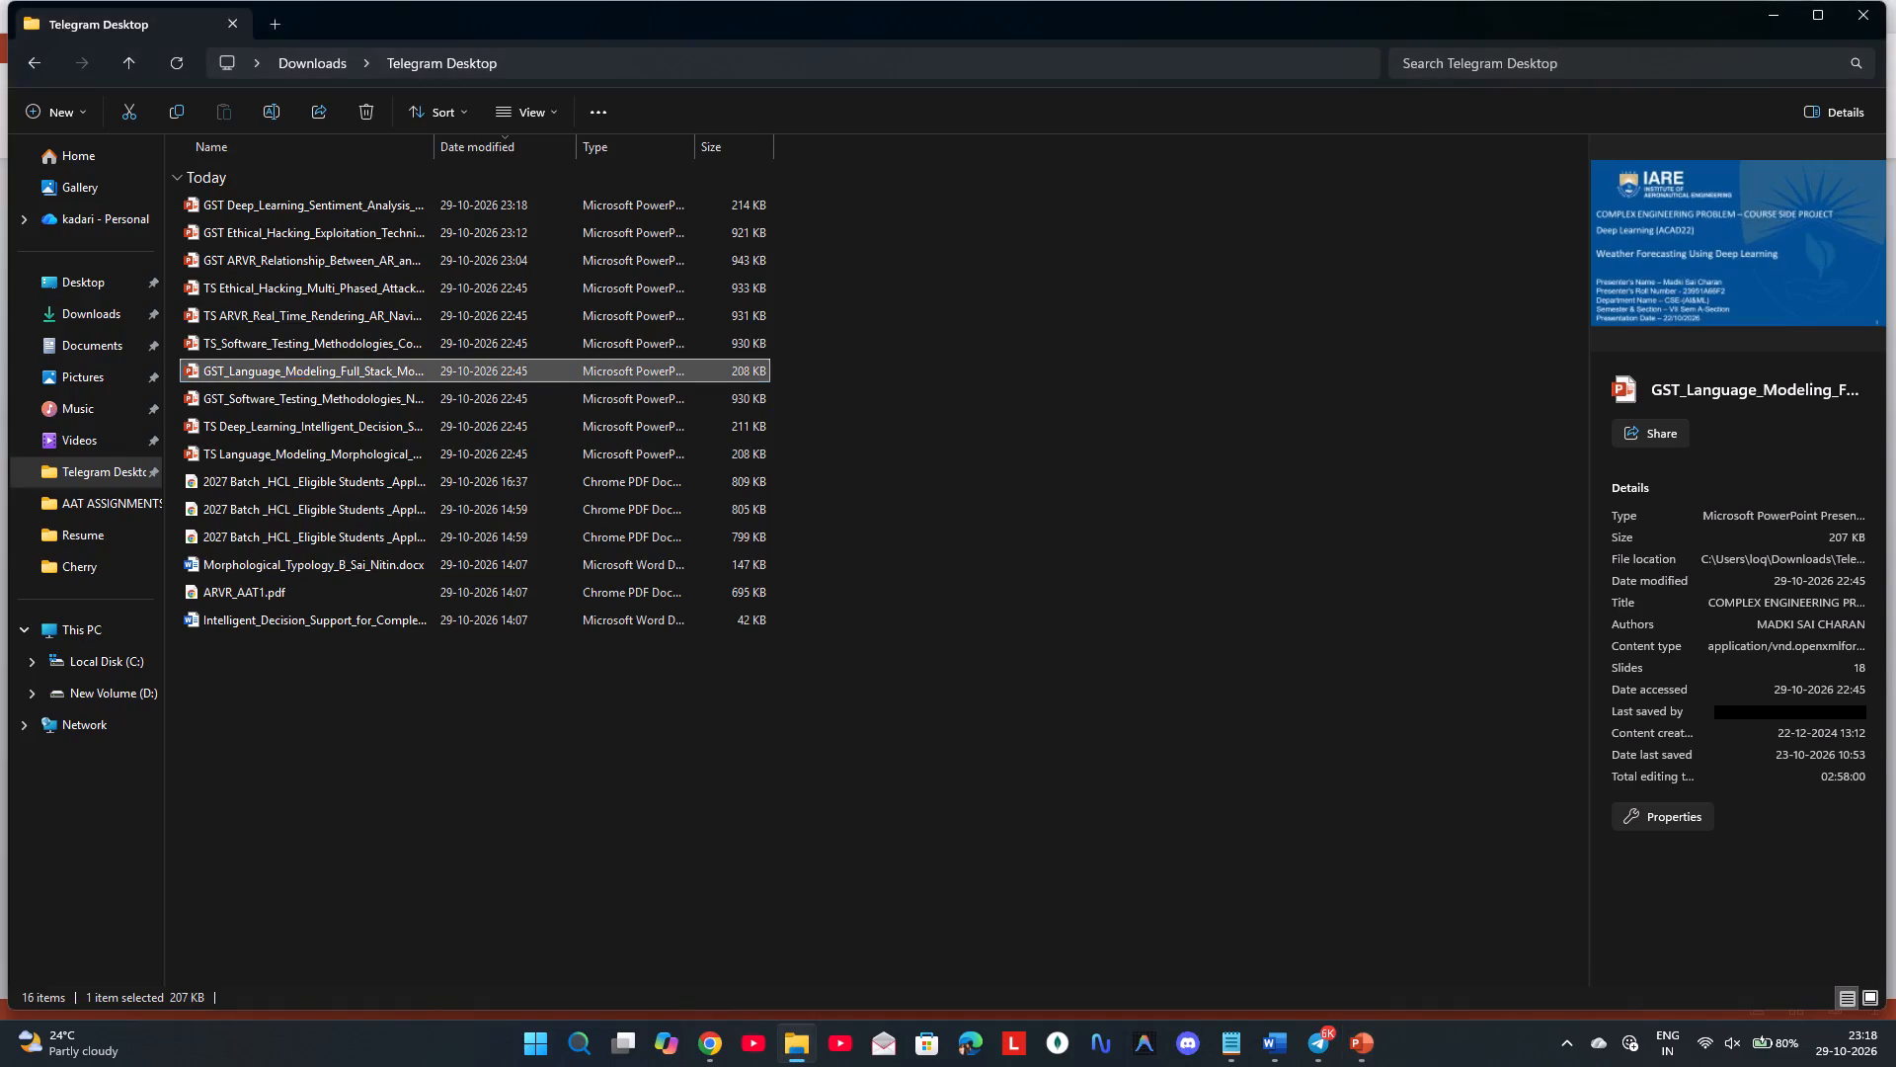
pyautogui.press('Escape')
pyautogui.press('Return')
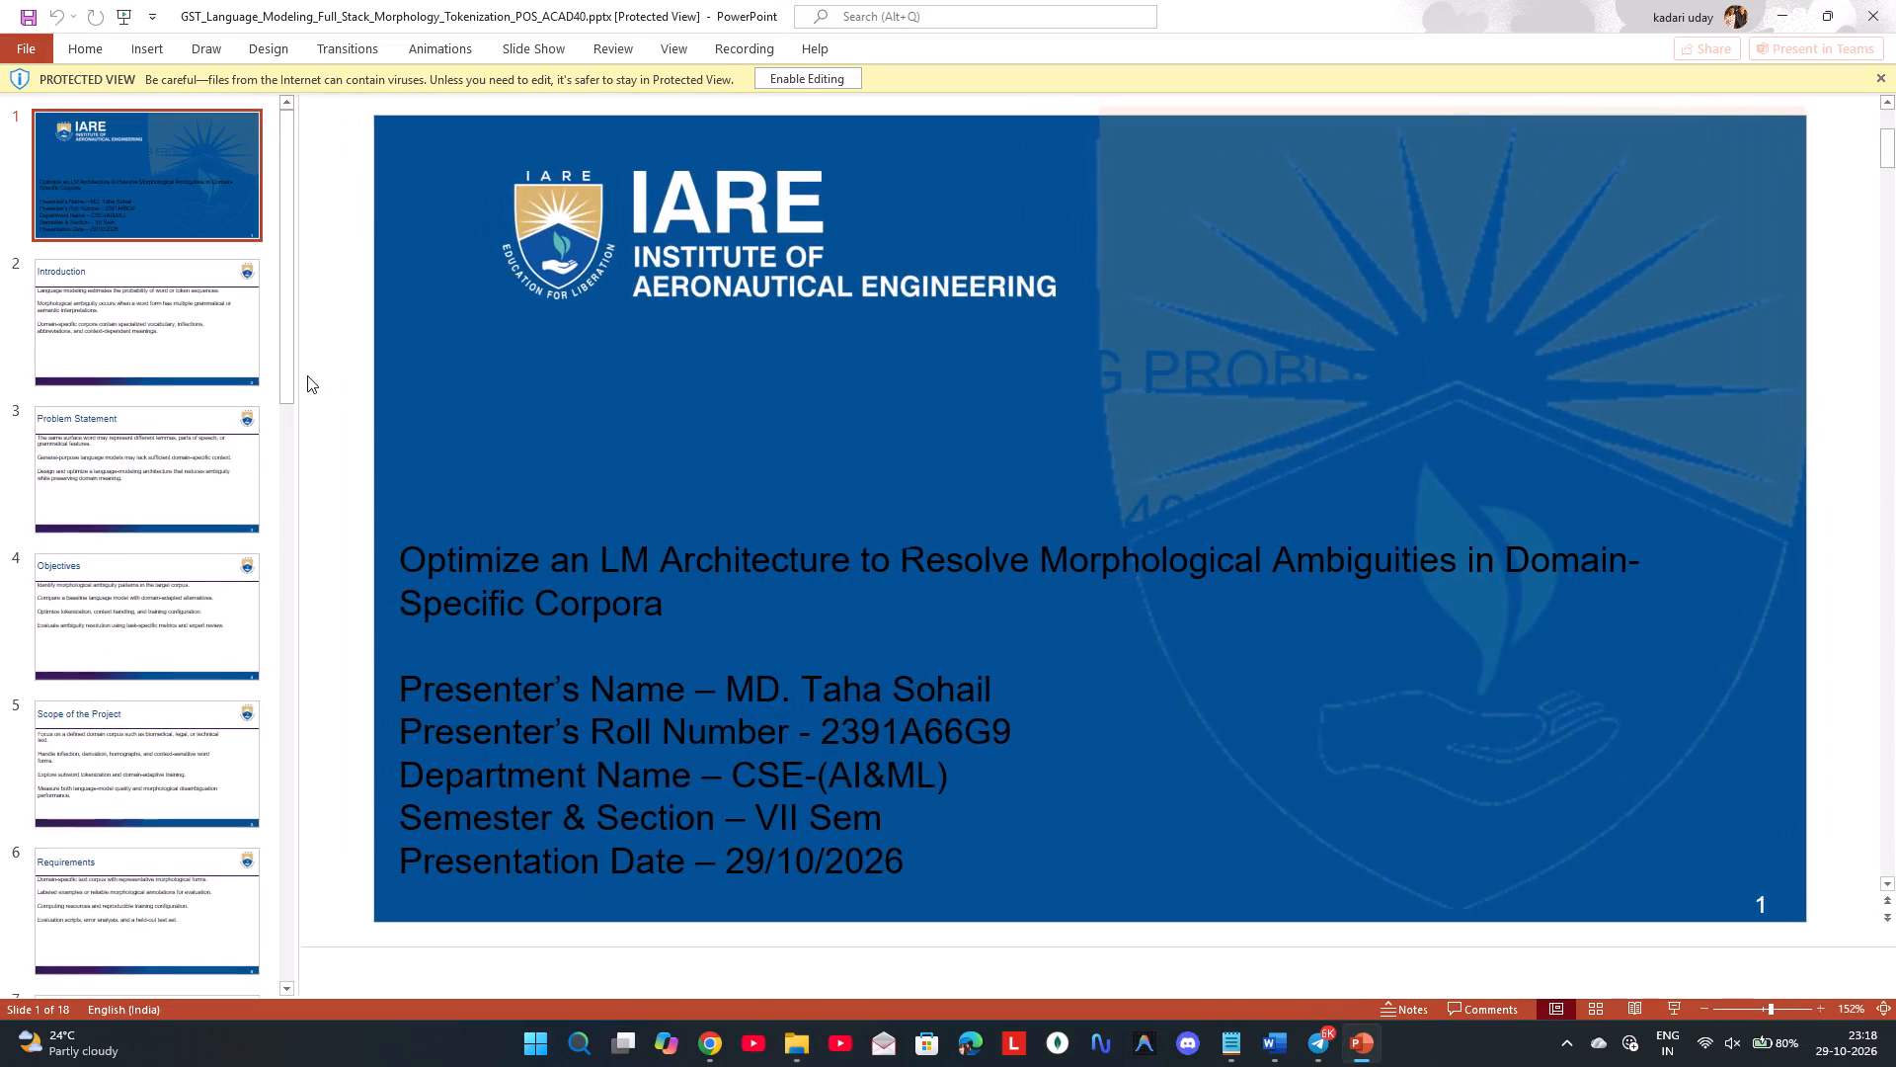
pyautogui.click(763, 404)
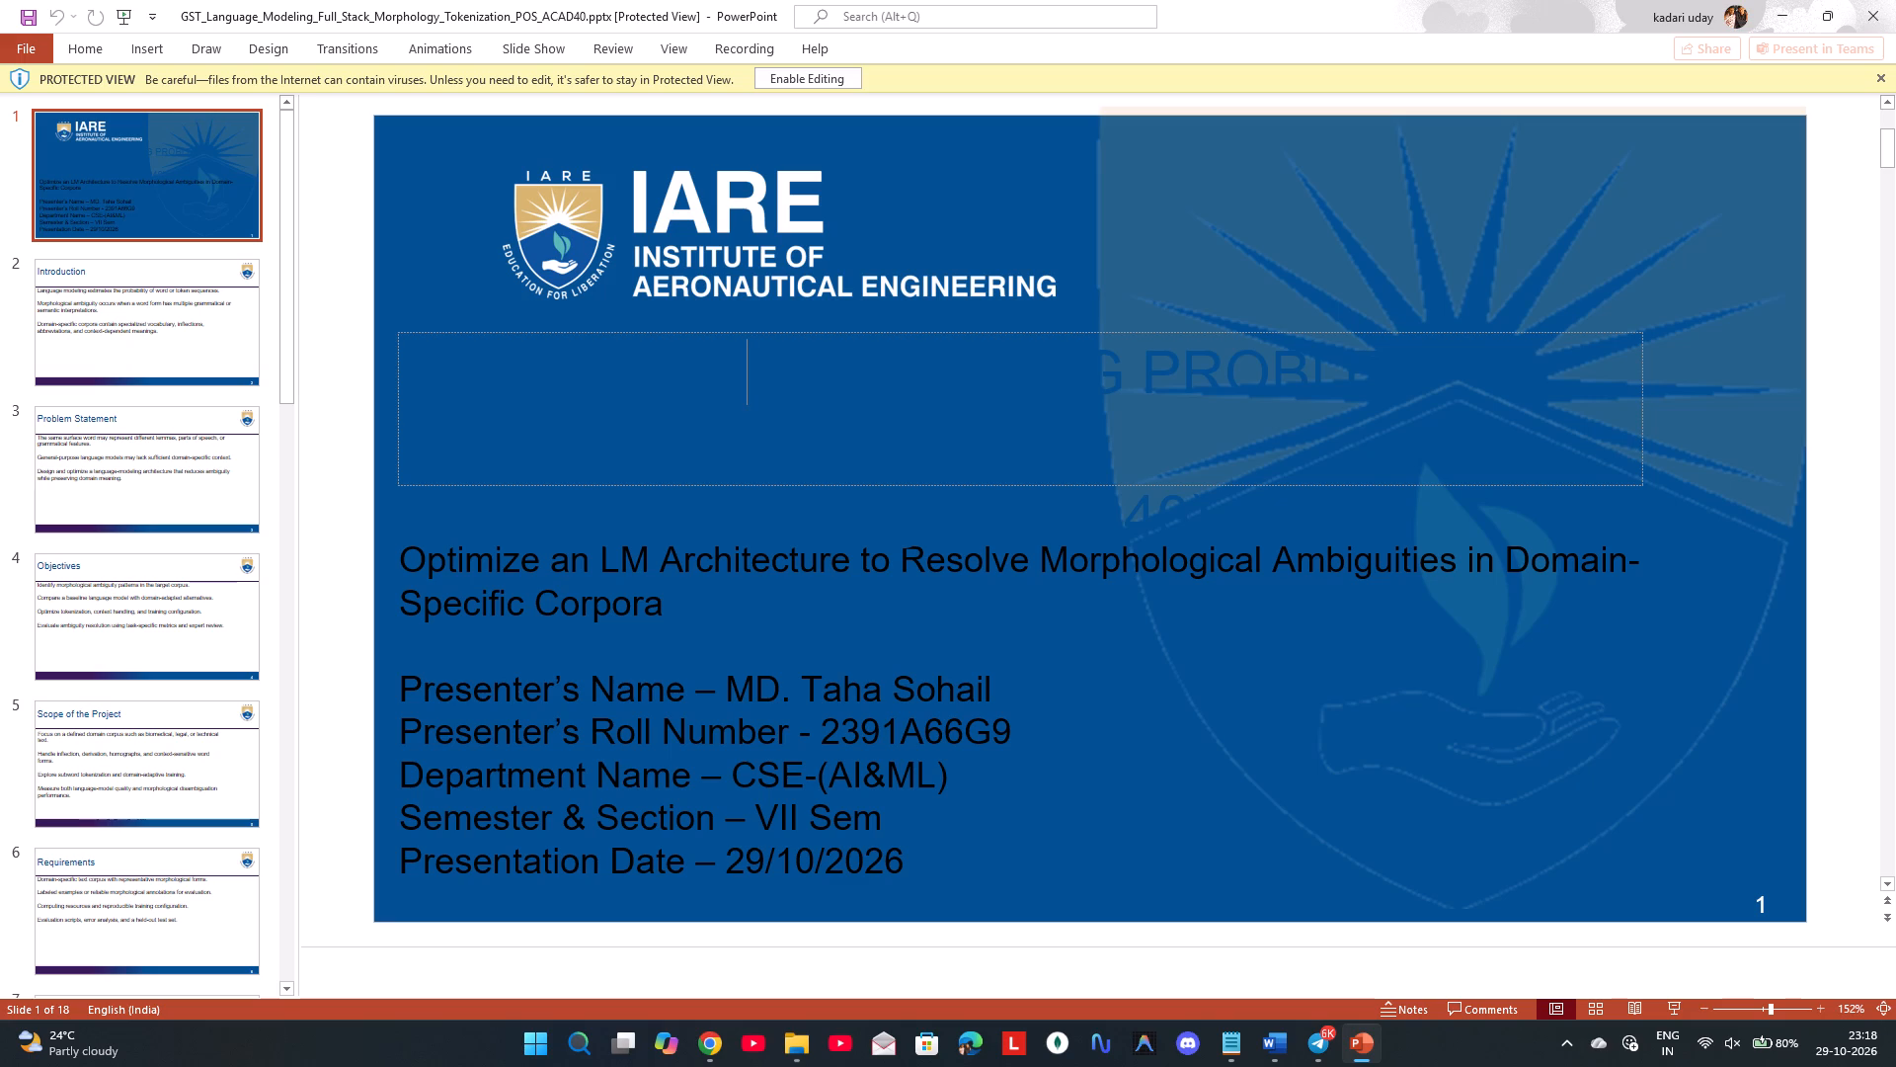
pyautogui.hotkey('ctrl', 'a')
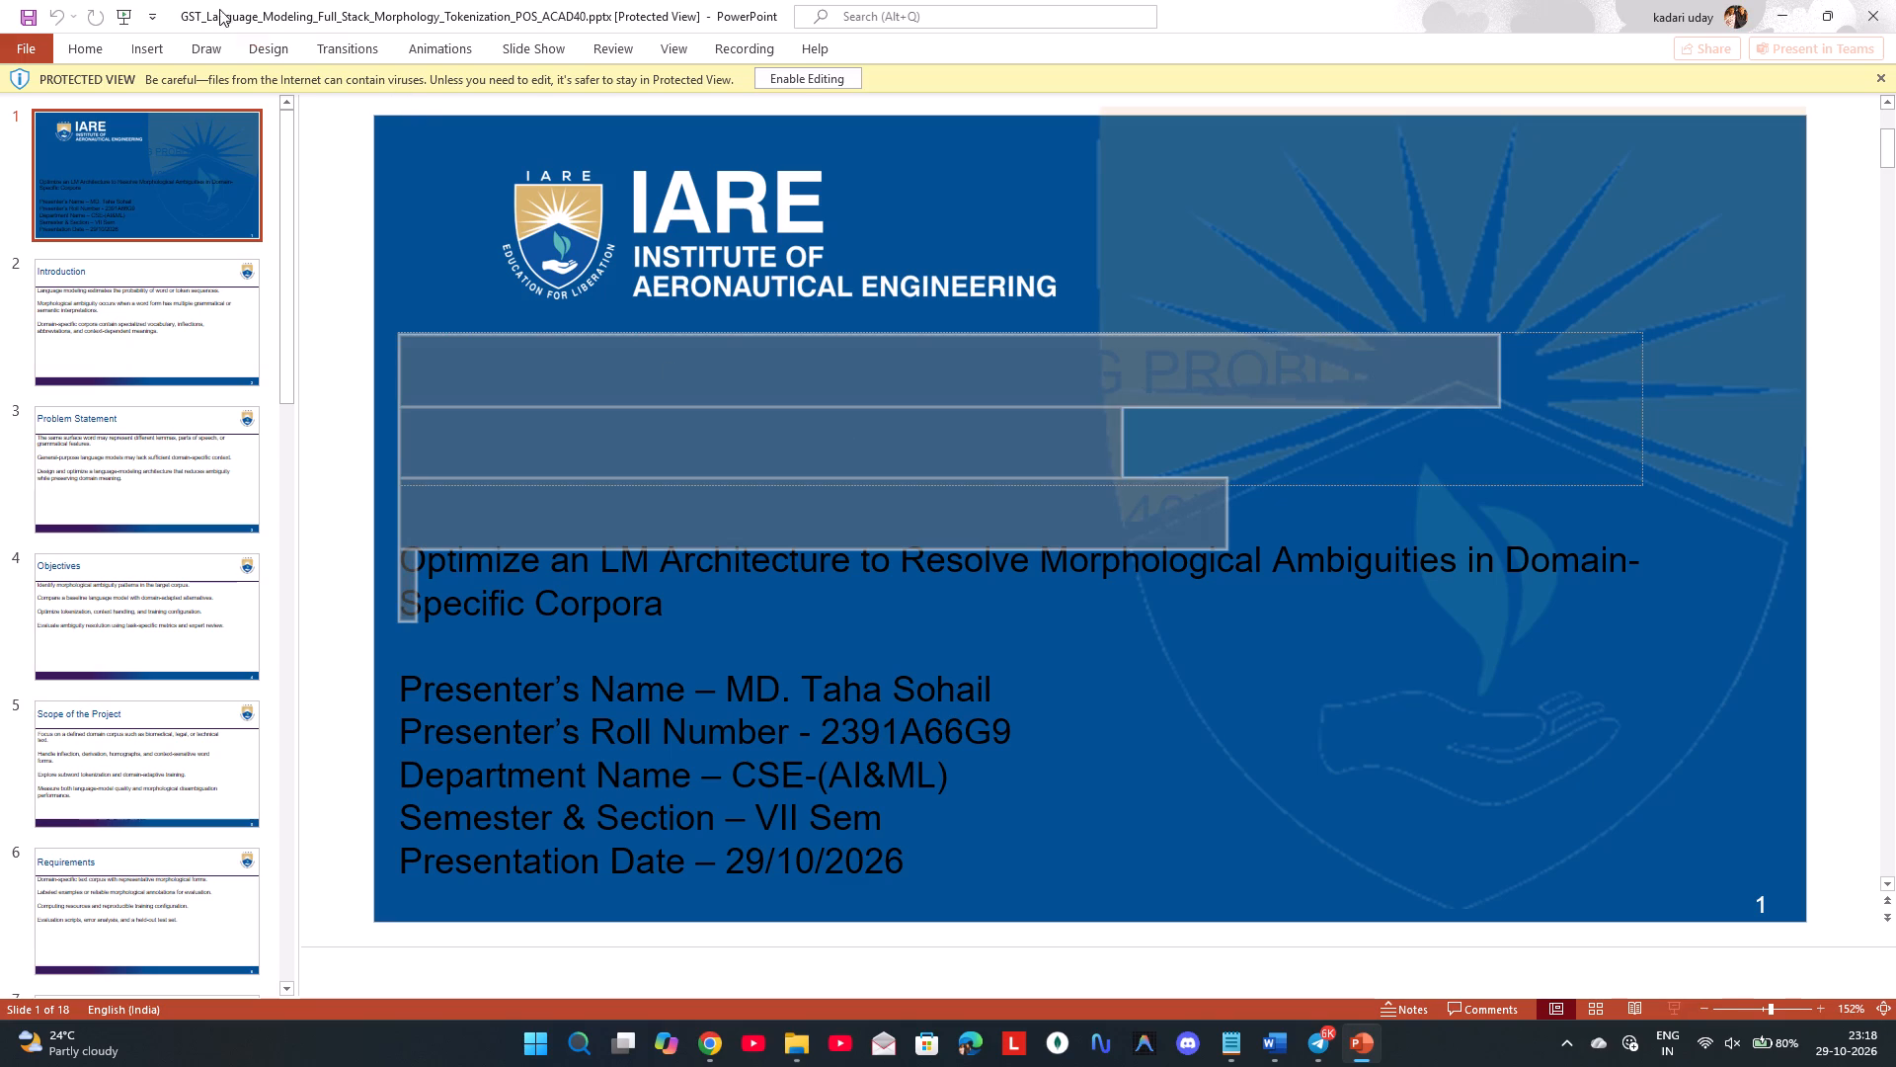
pyautogui.click(794, 84)
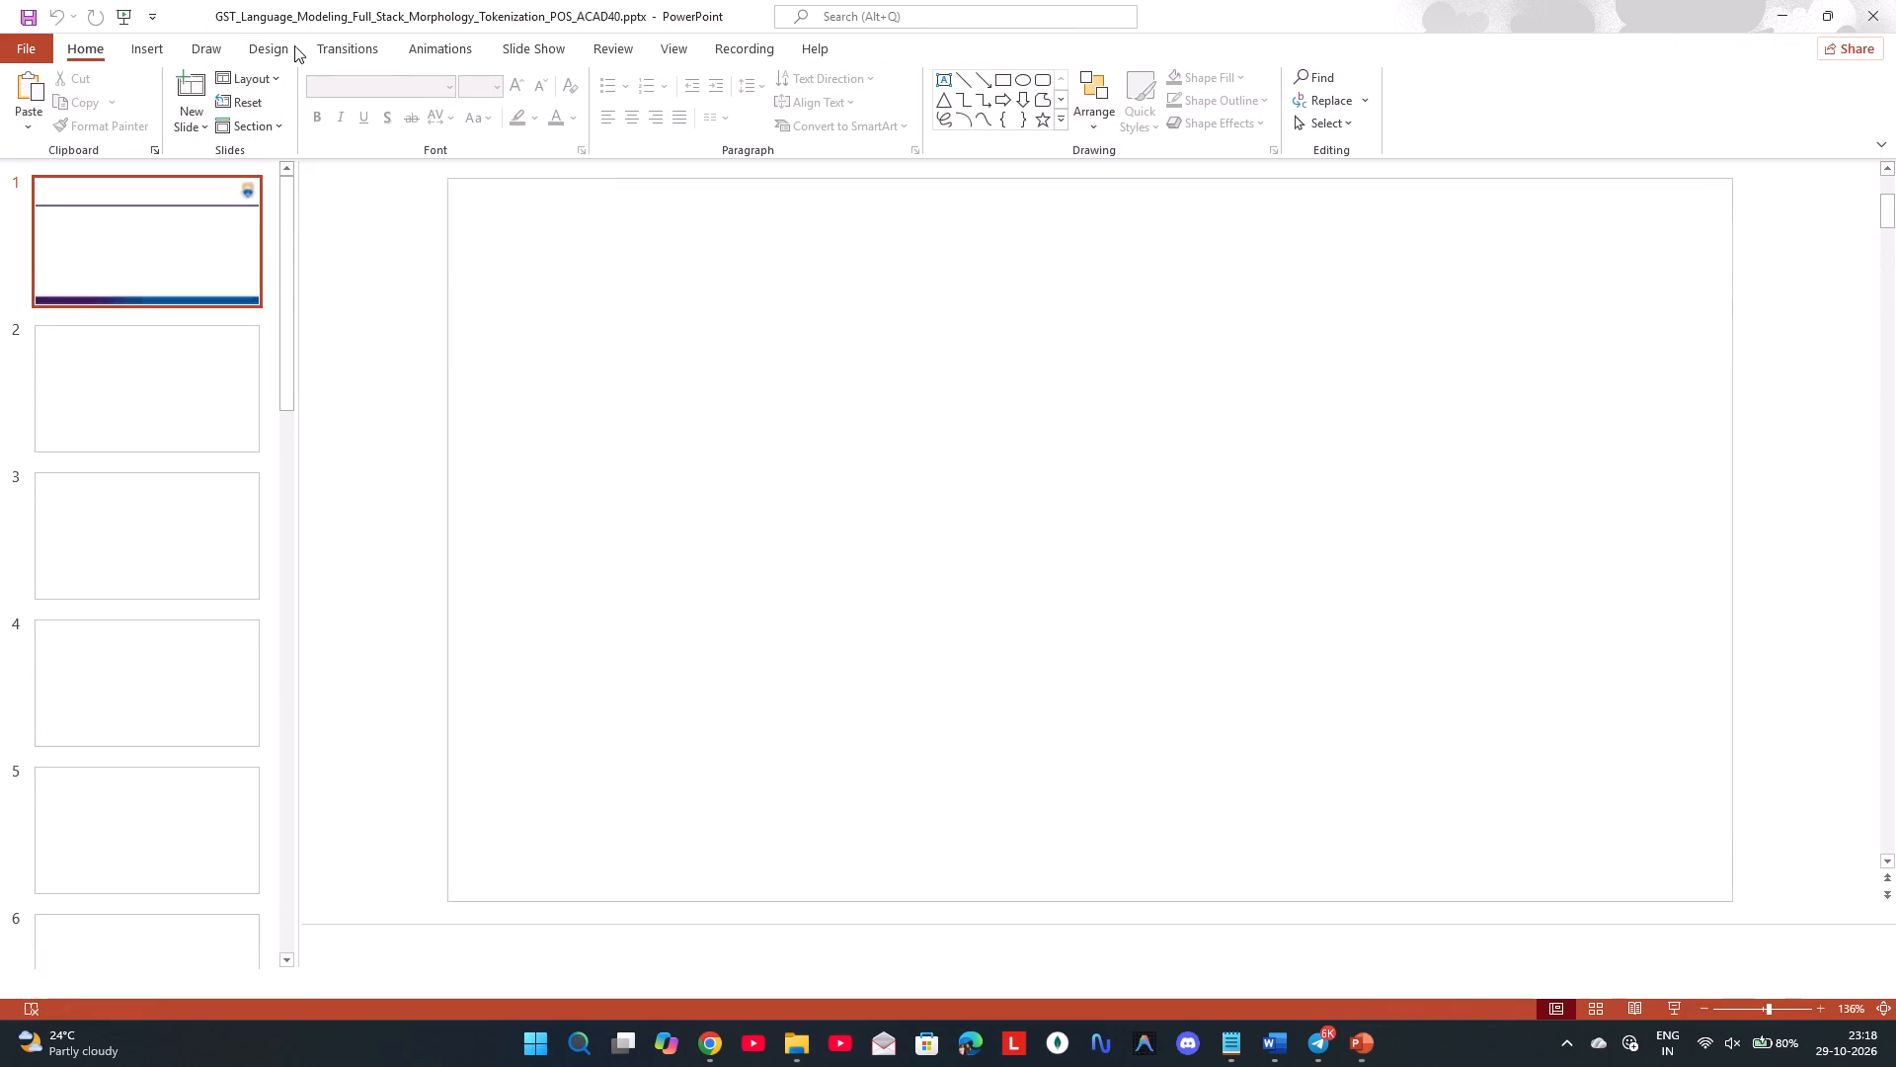
# Change the font color of the whole title text on the Language Modeling title slide to white.
pyautogui.click(771, 430)
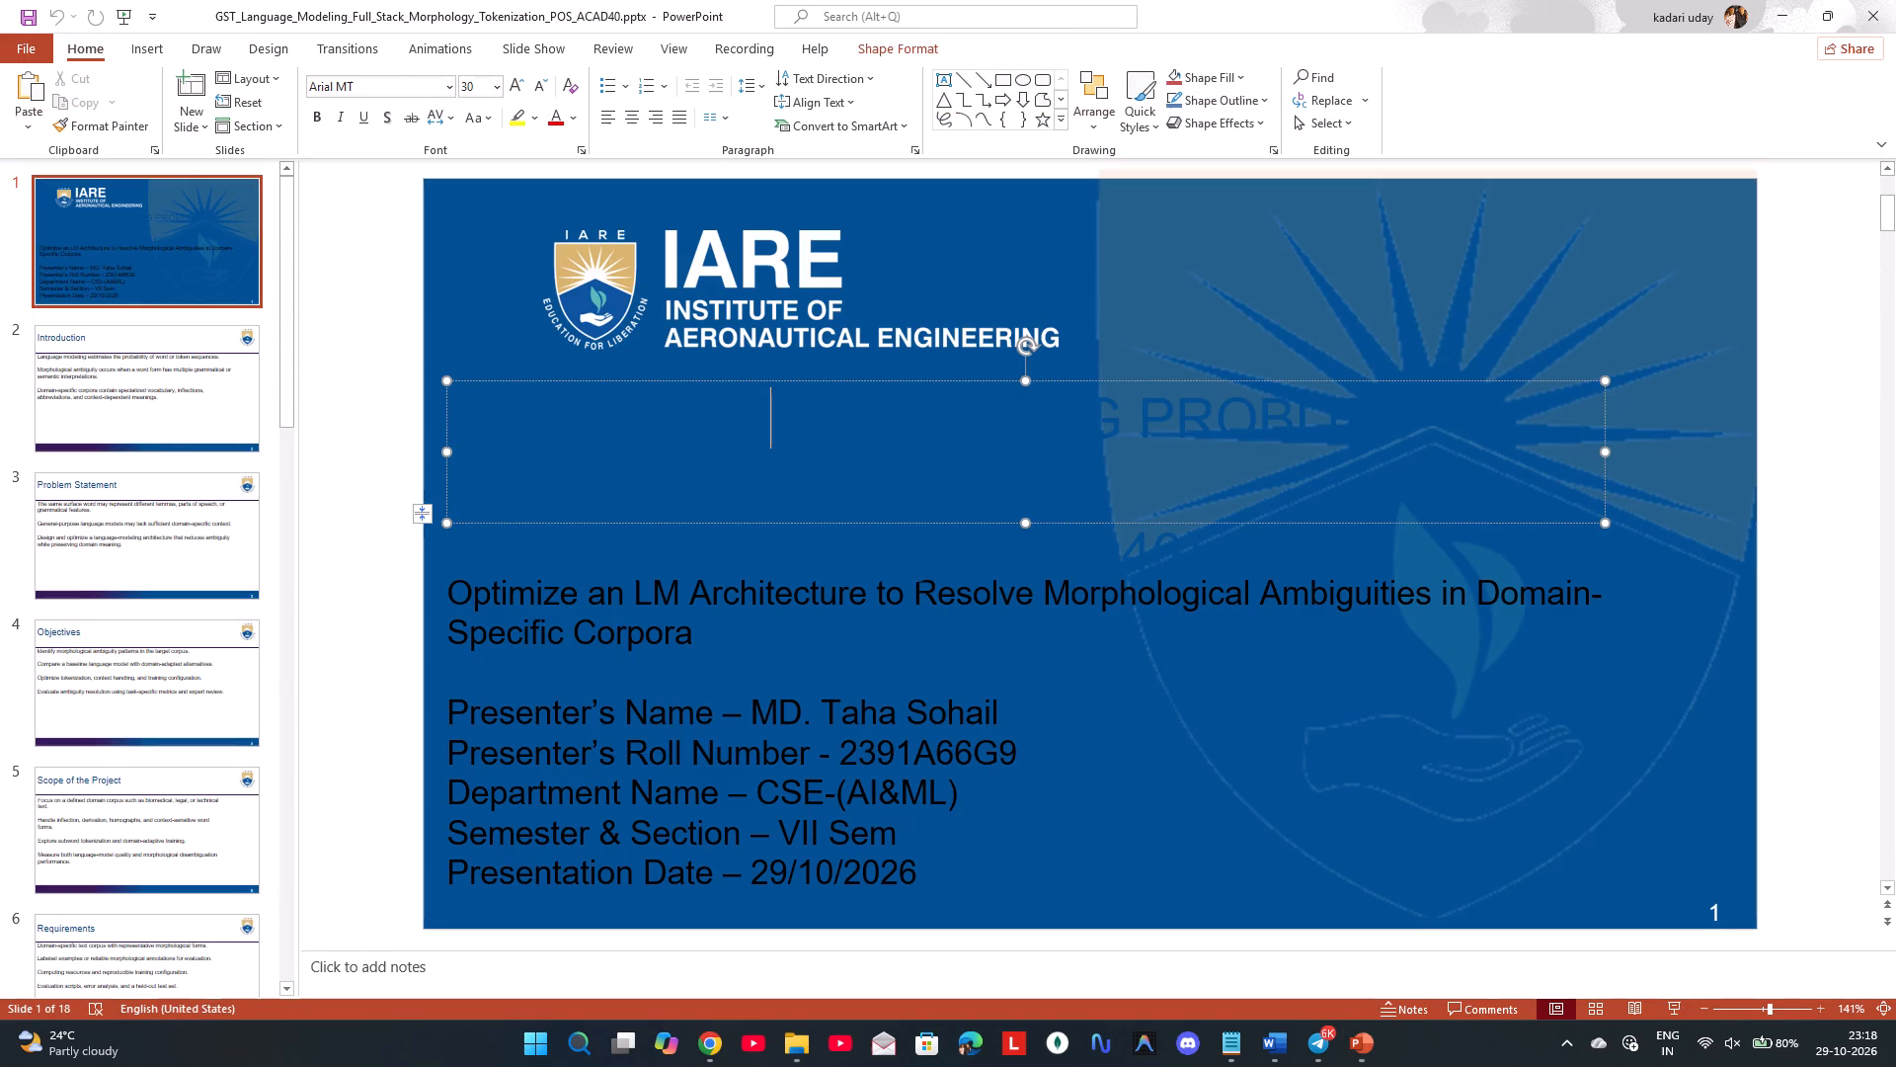
pyautogui.hotkey('ctrl', 'a')
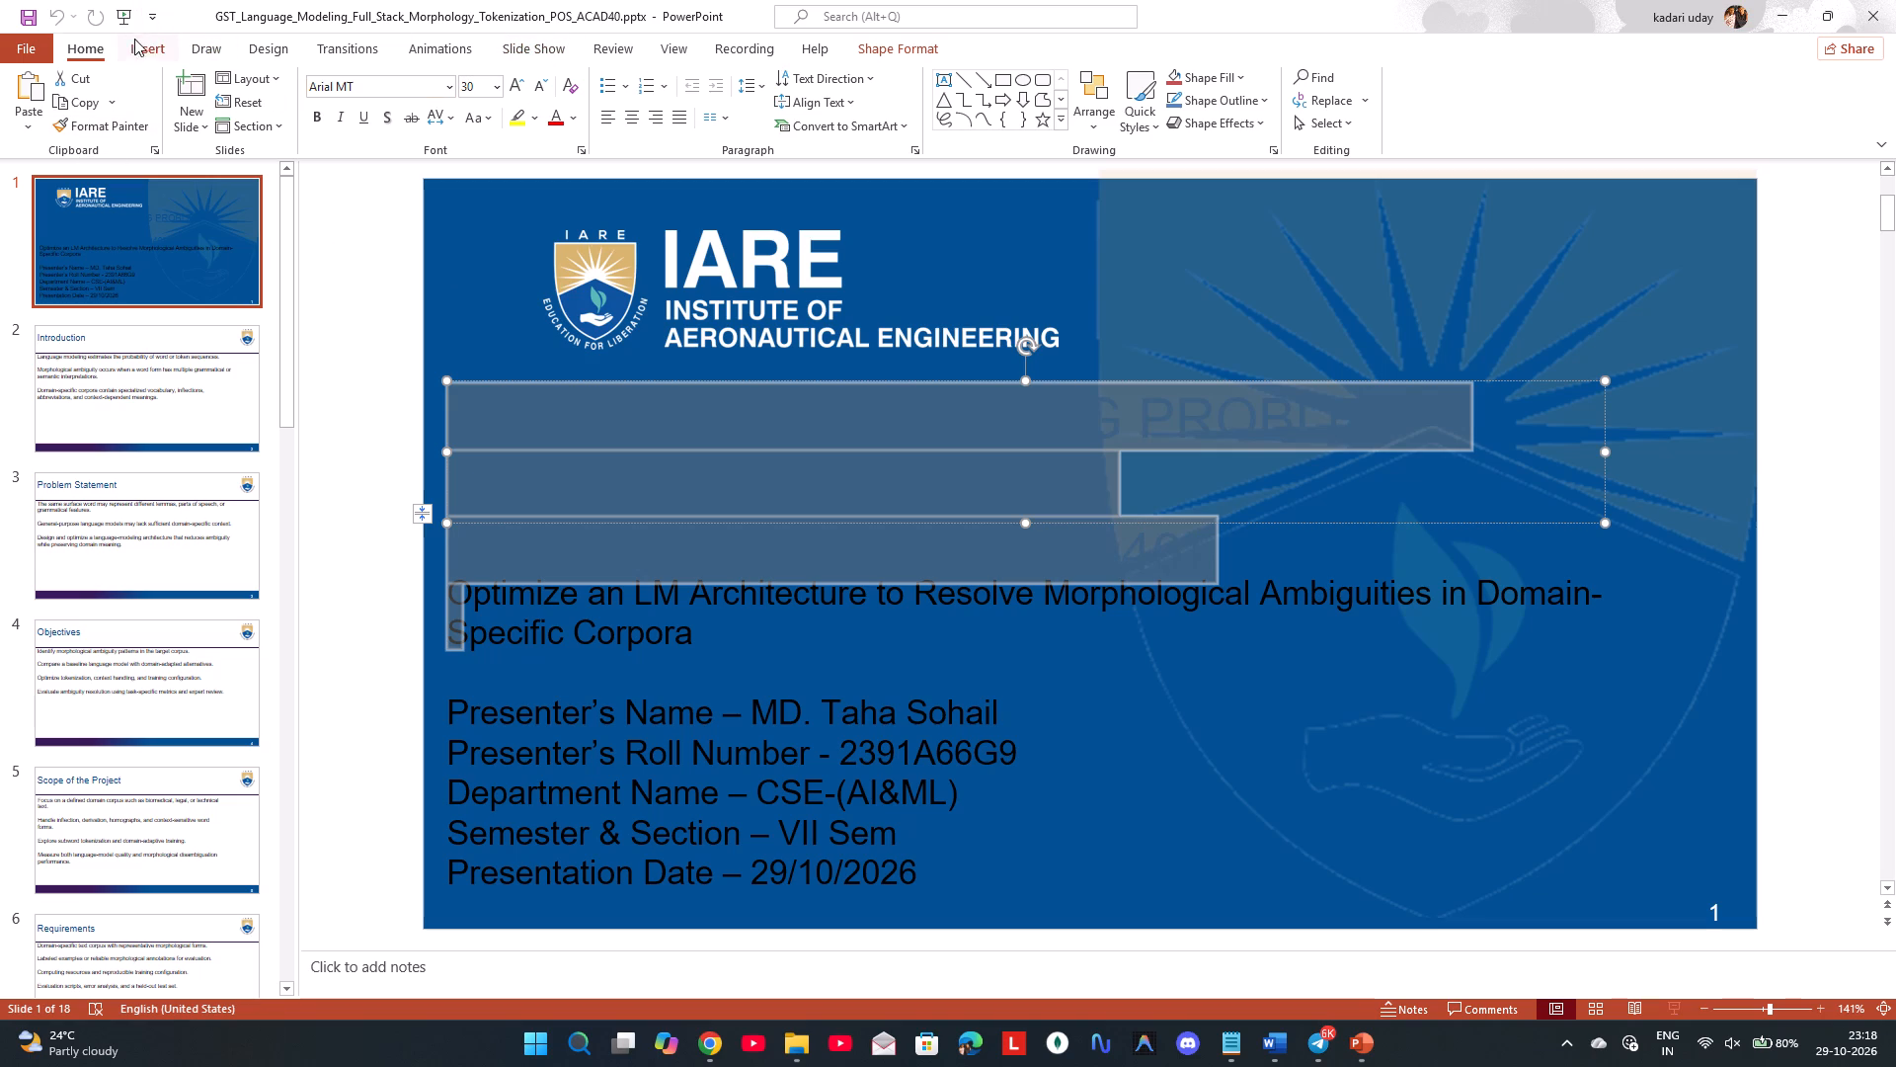
pyautogui.click(571, 123)
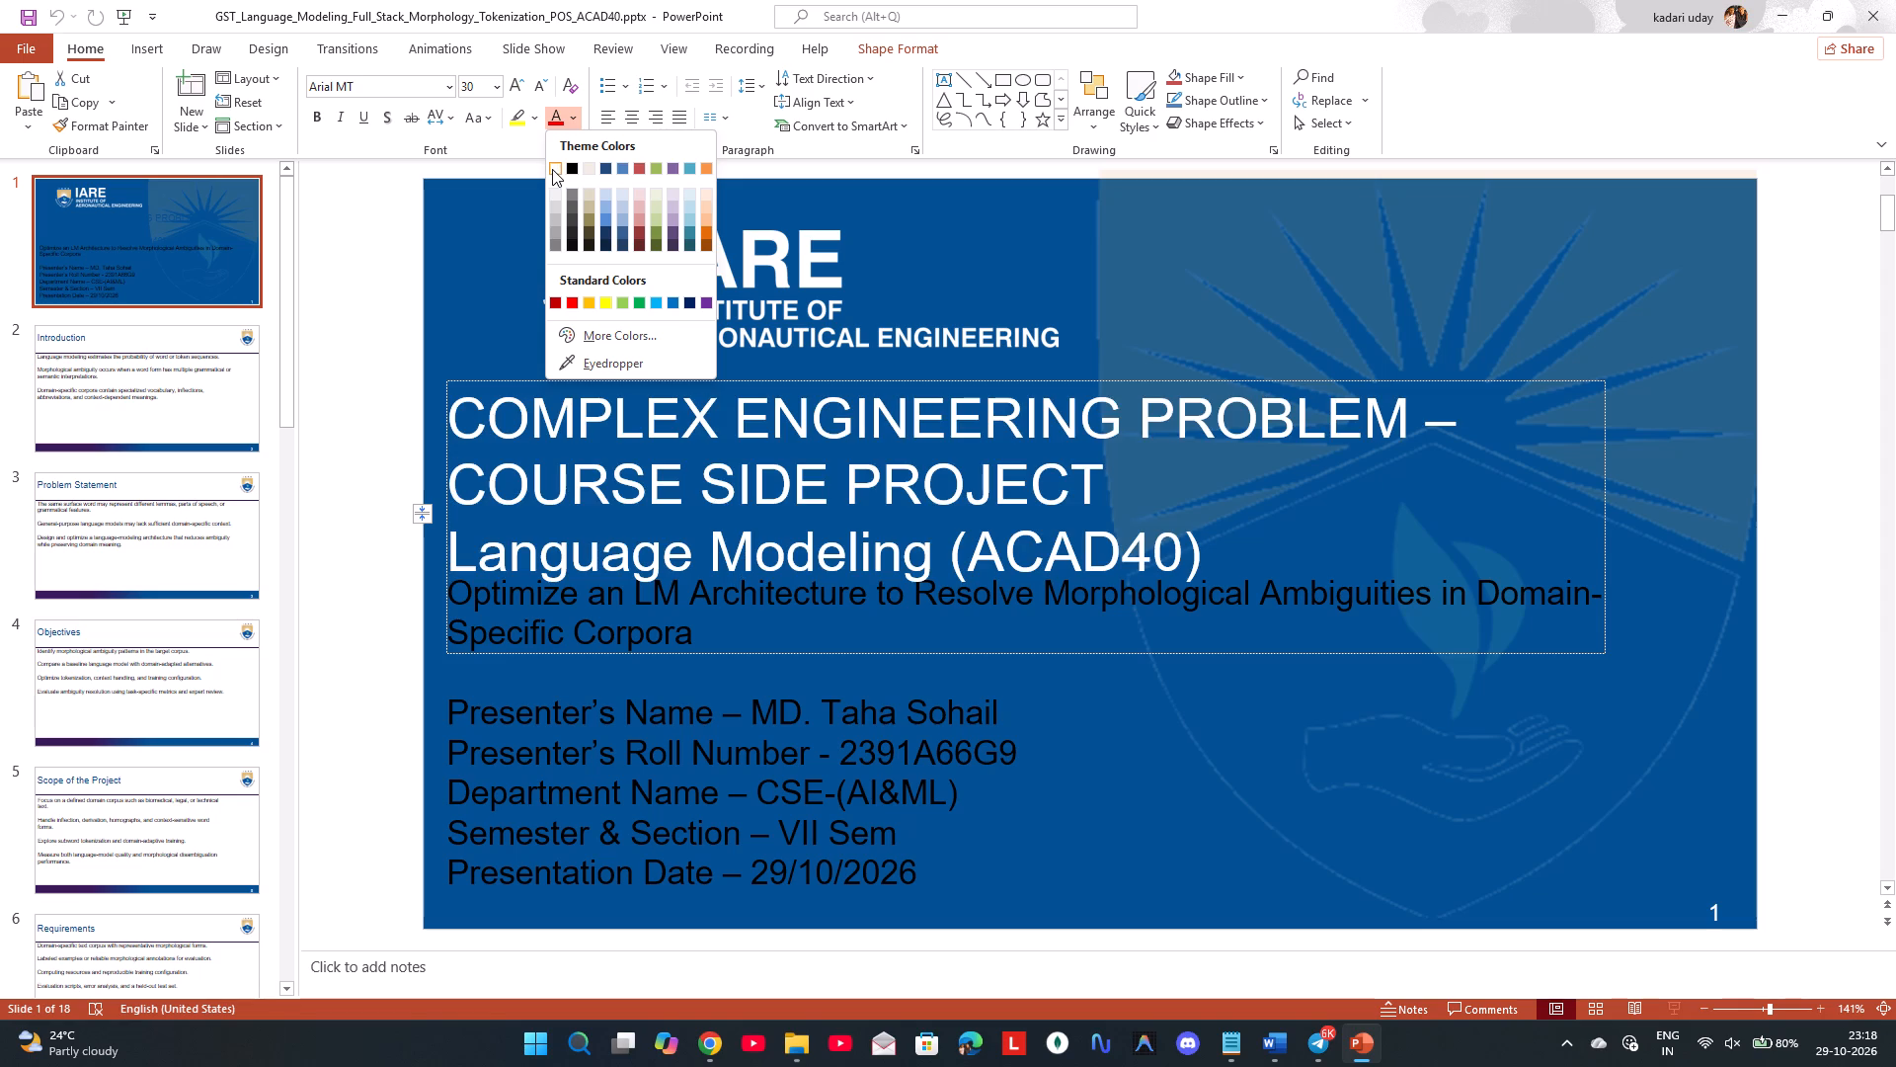
pyautogui.click(552, 169)
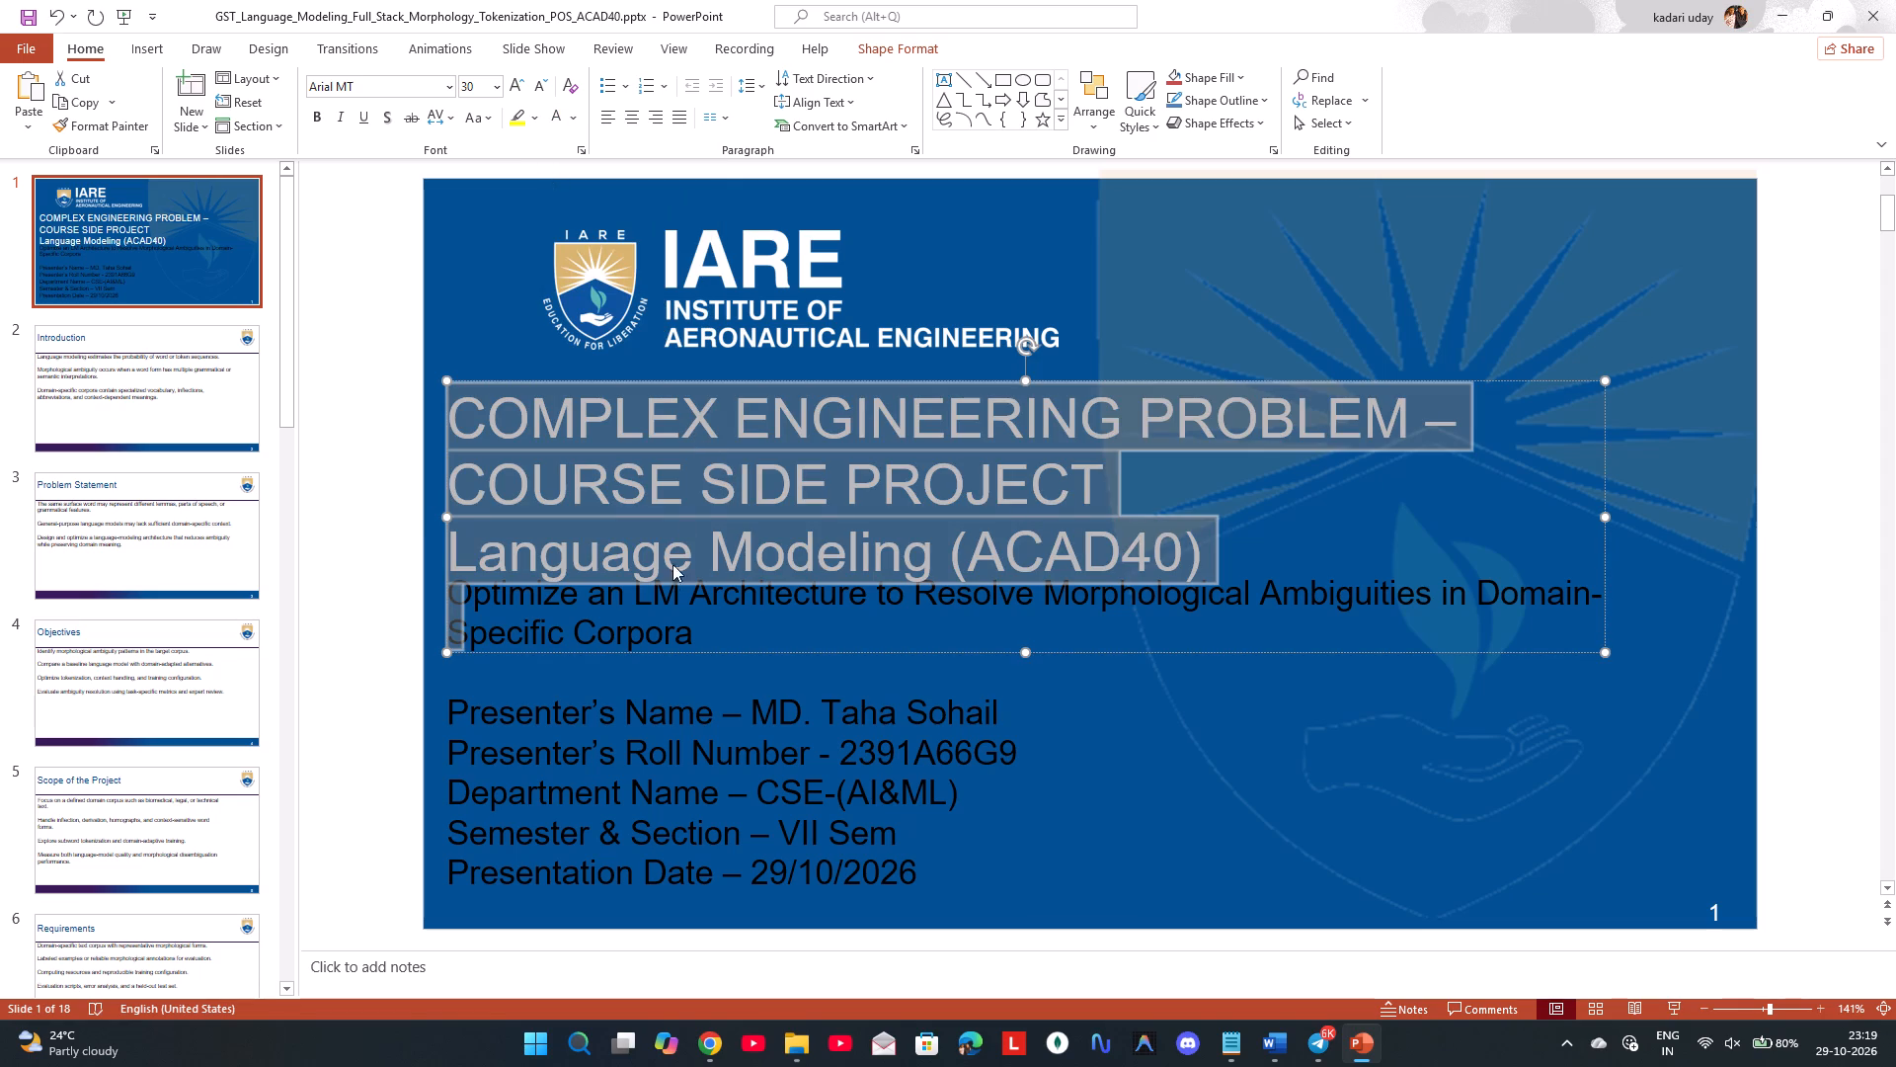
# Remove the empty last line from the title text box, after "Language Modeling (ACAD40)".
pyautogui.click(675, 643)
pyautogui.click(691, 625)
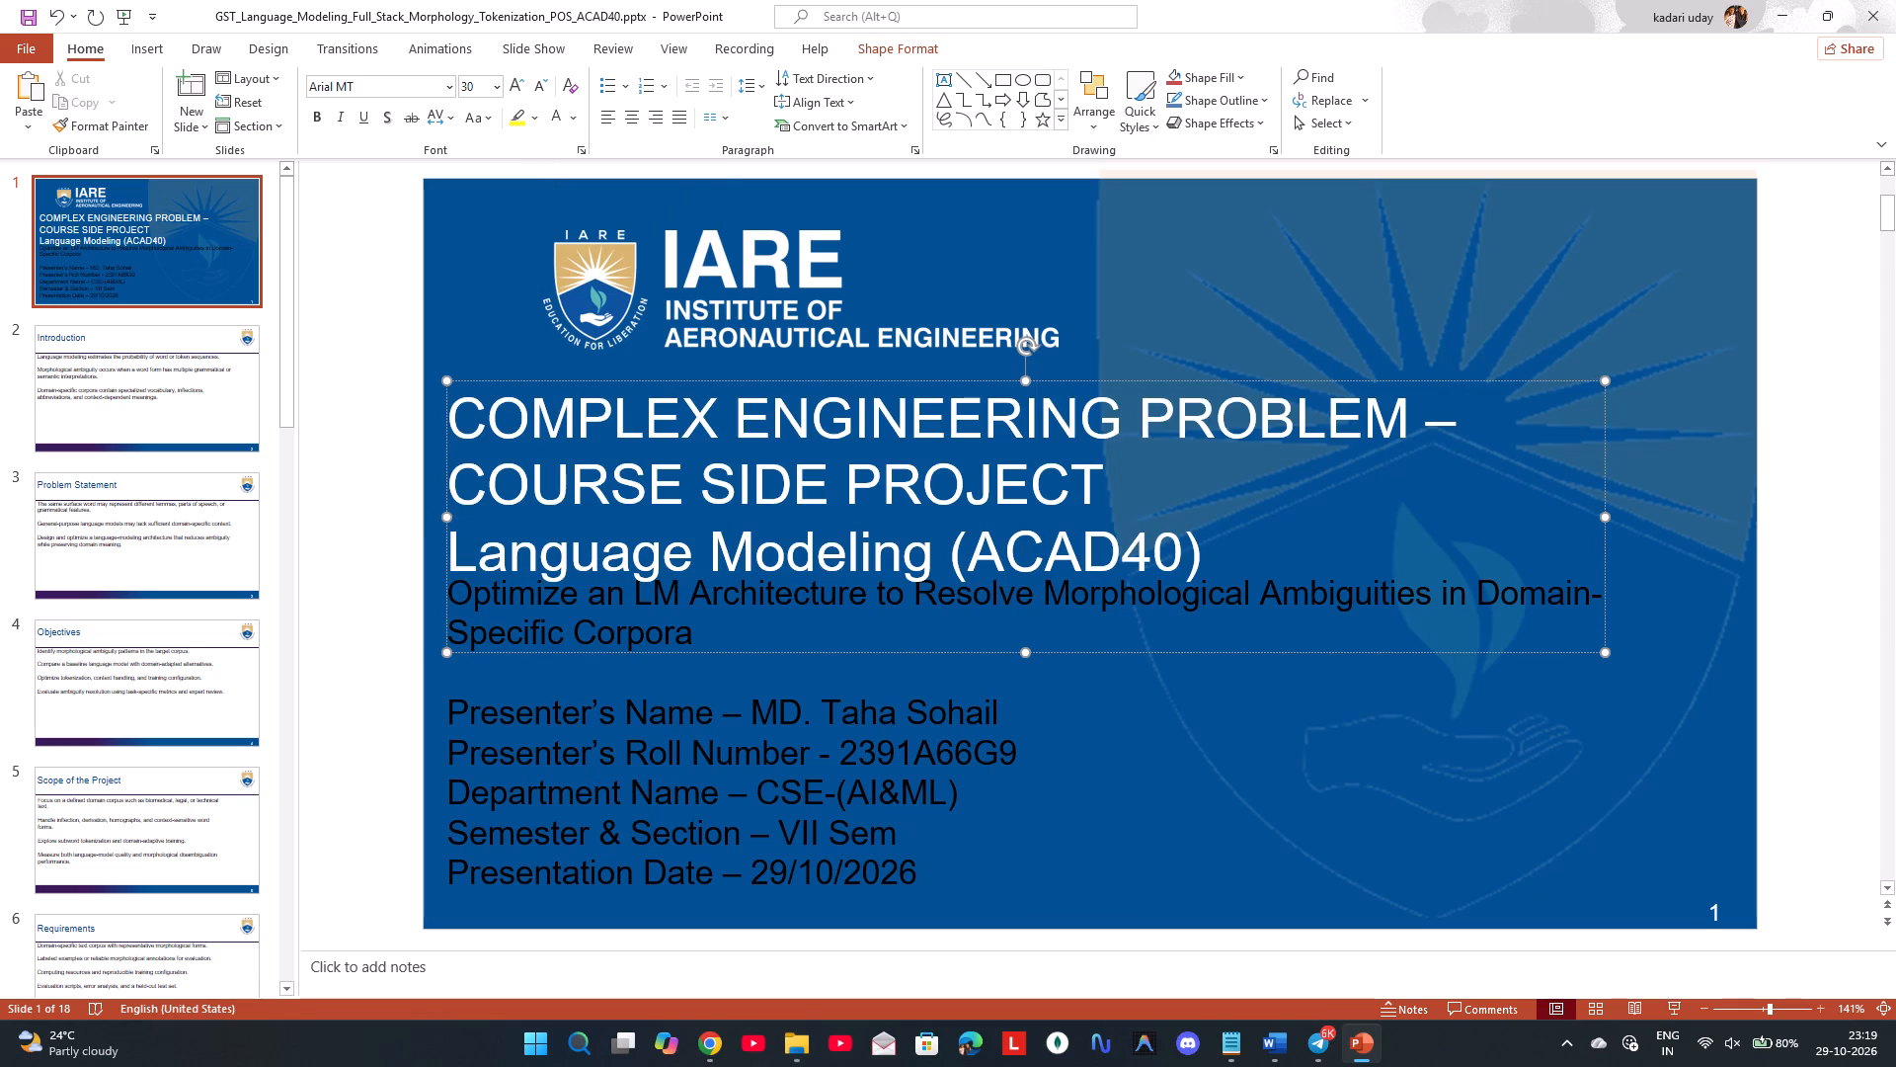
pyautogui.click(695, 611)
pyautogui.click(504, 625)
pyautogui.press('BackSpace')
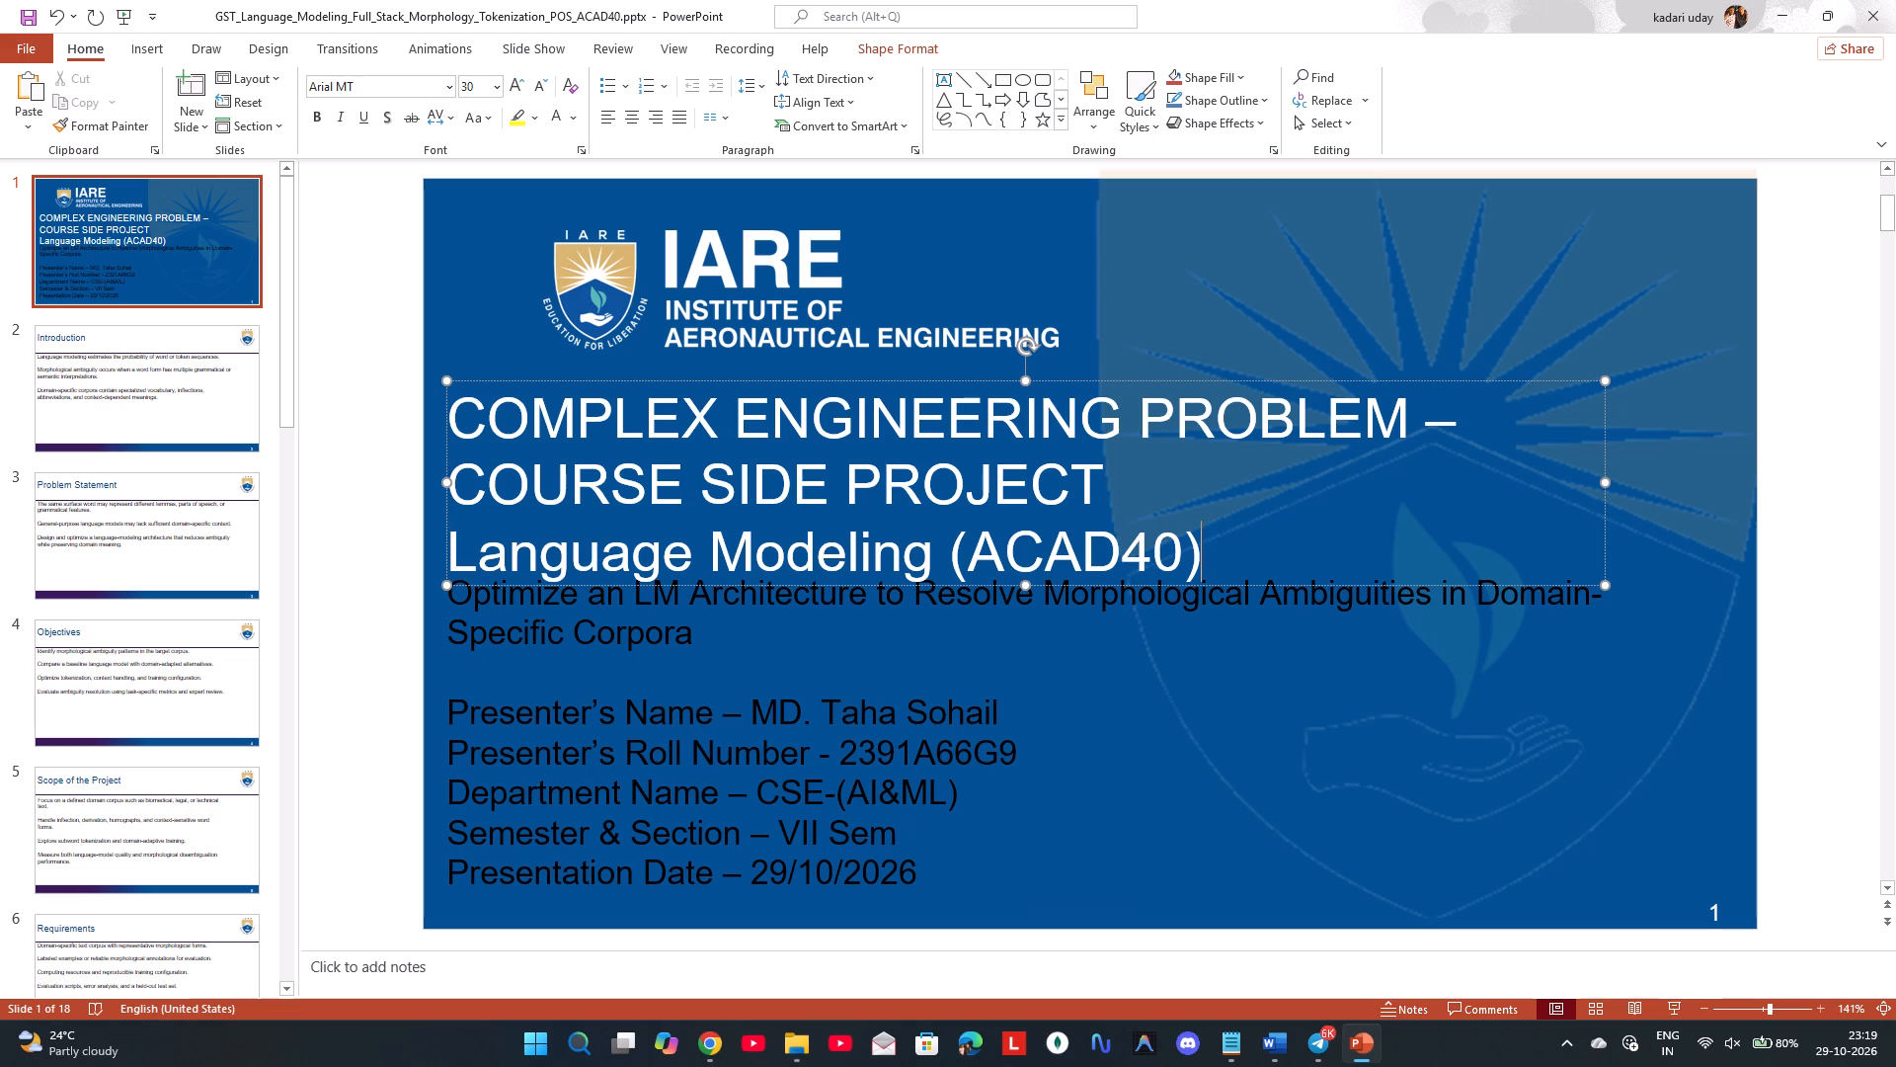
# Nudge the title text box up so it sits between the IARE logo and the subtitle without overlapping the text below.
pyautogui.press('Escape')
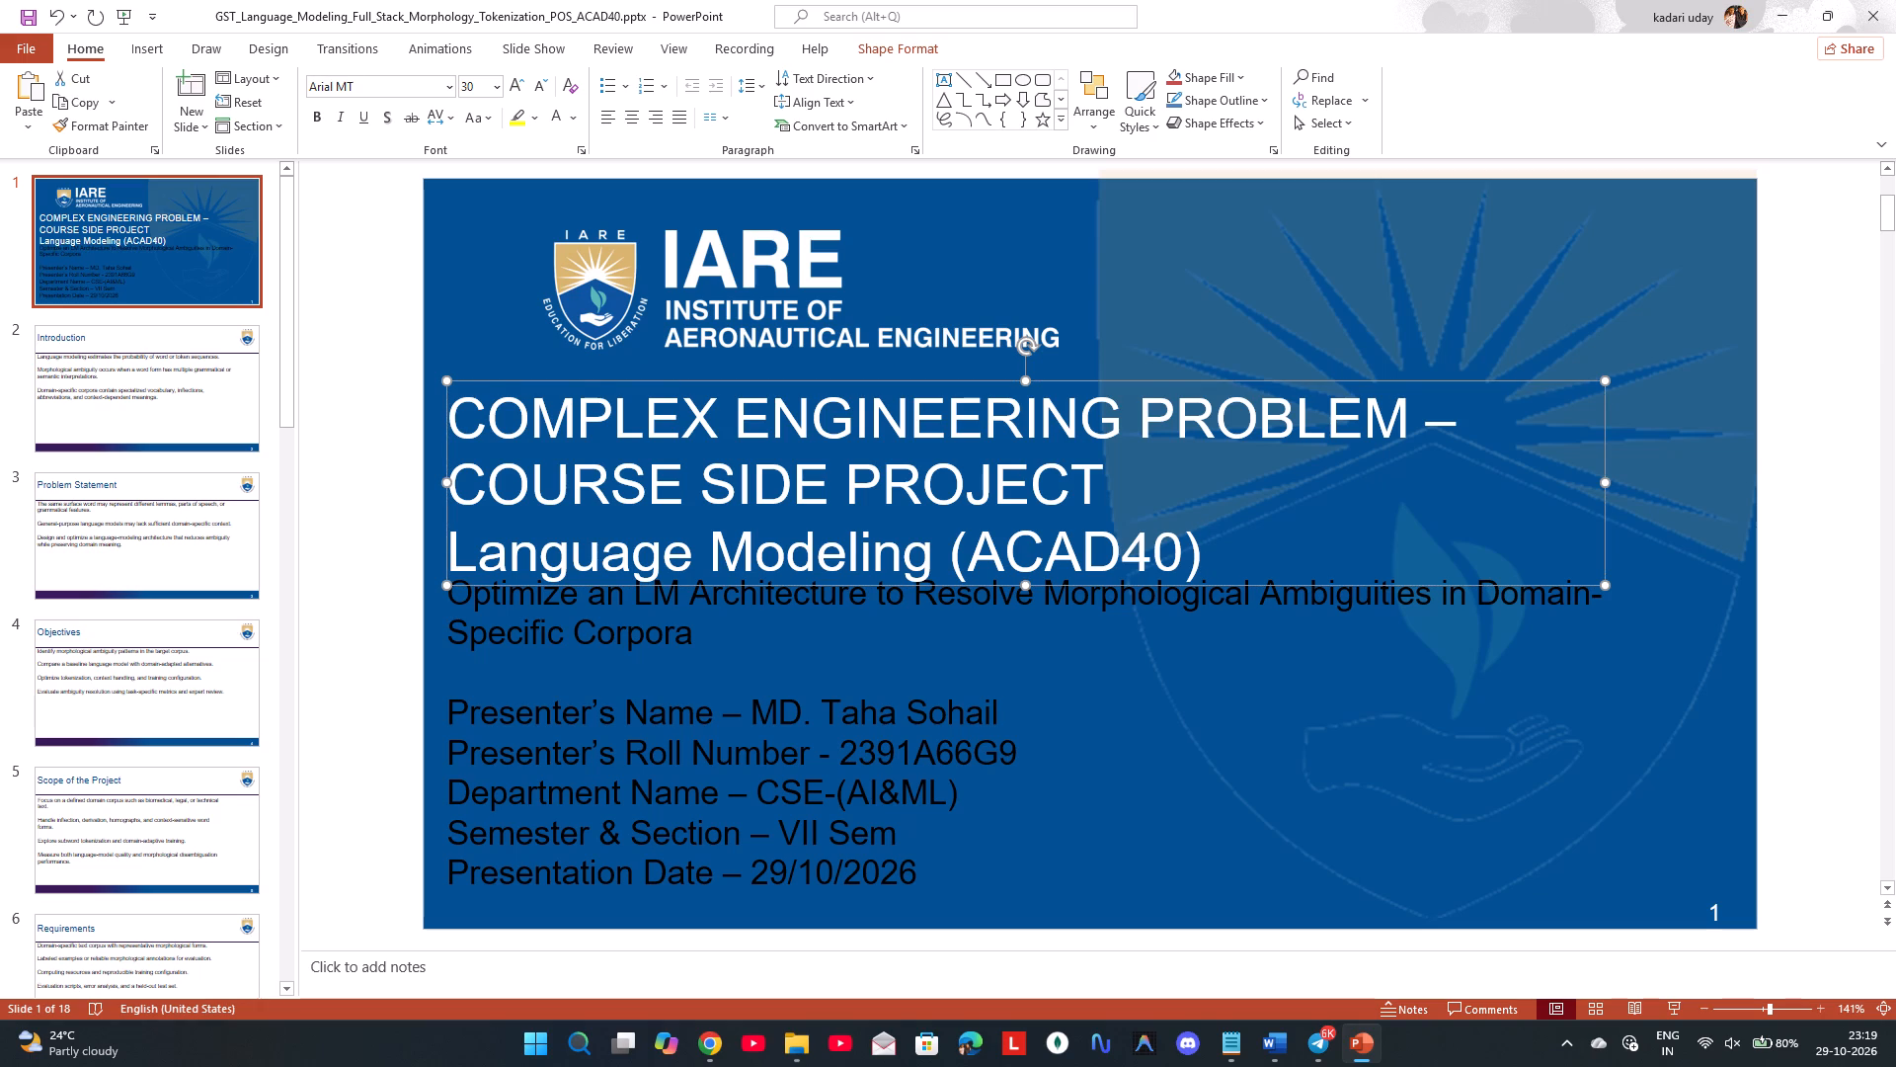
pyautogui.press('Up')
pyautogui.press('Up')
pyautogui.press('Up')
pyautogui.press('Up')
pyautogui.press('Up')
pyautogui.press('Up')
pyautogui.press('Up')
pyautogui.press('Up')
pyautogui.press('Up')
pyautogui.press('Up')
pyautogui.press('Up')
pyautogui.press('Up')
pyautogui.press('Down')
pyautogui.press('Down')
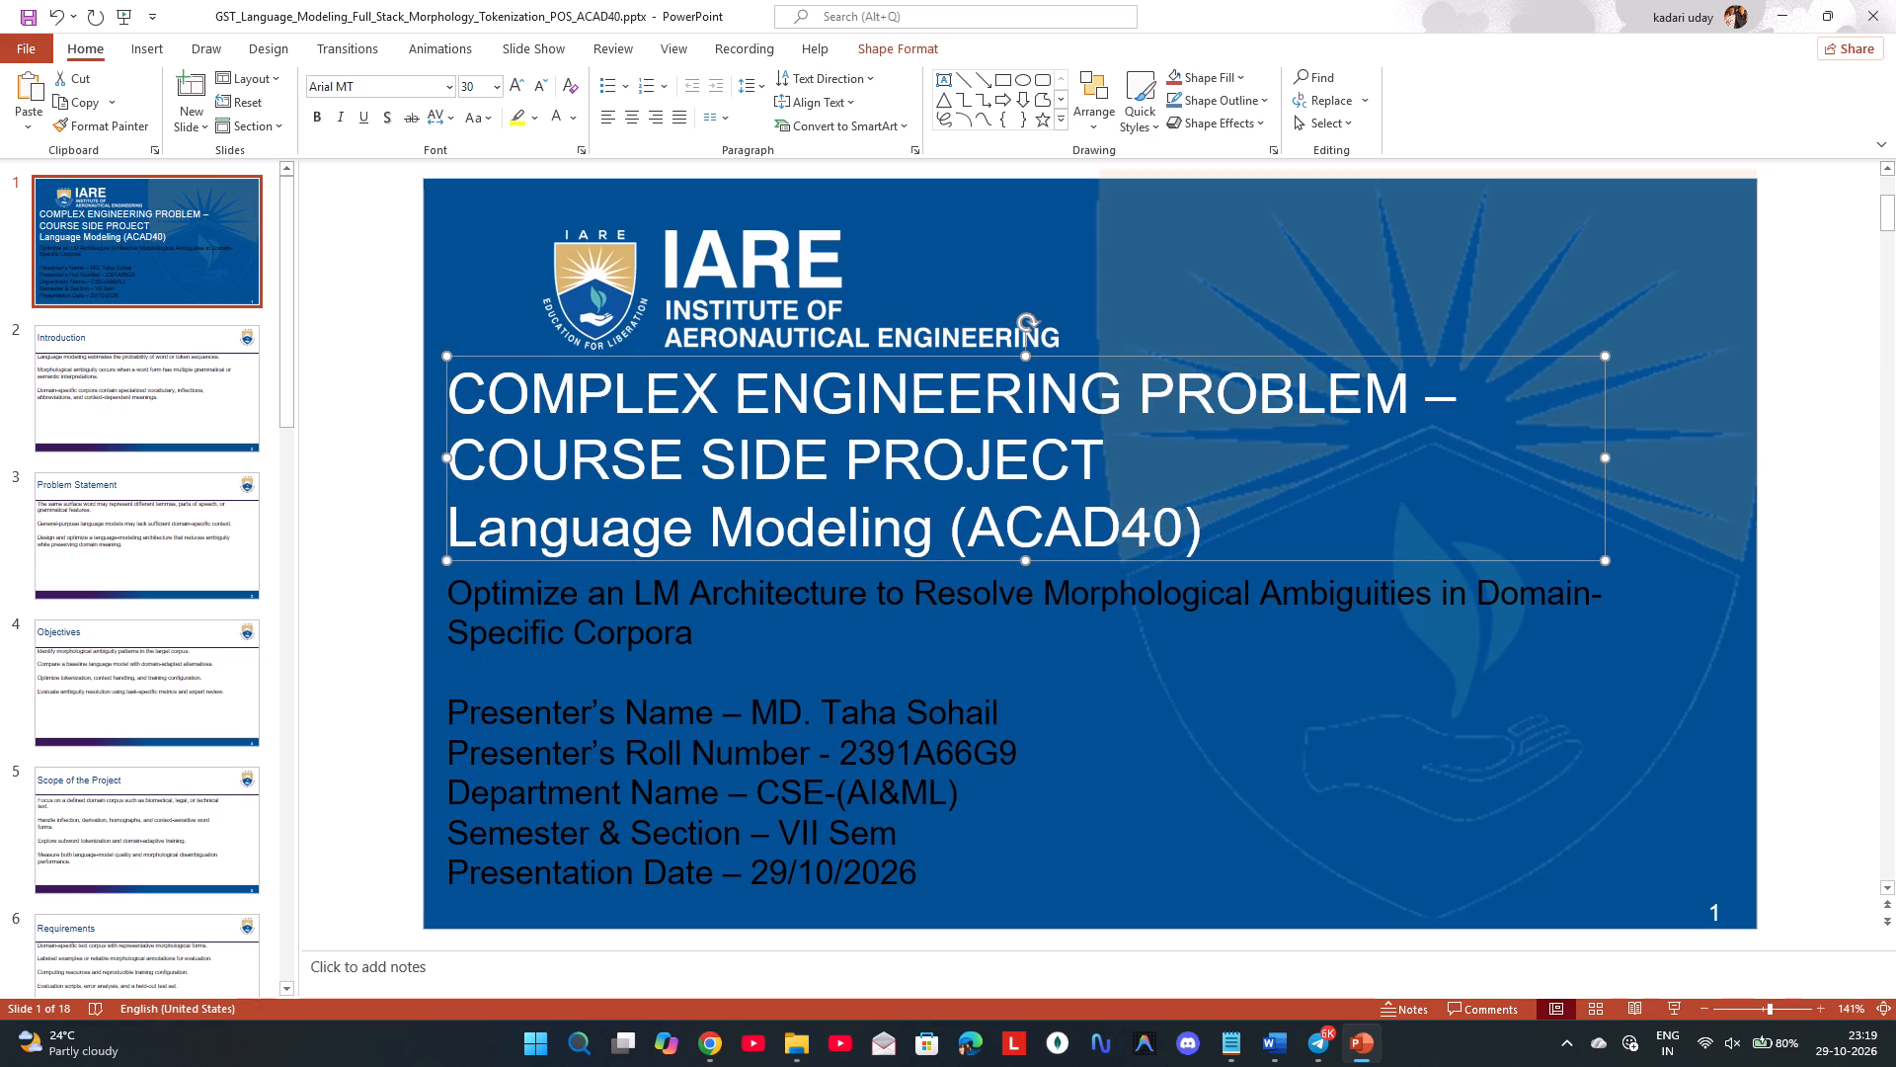
pyautogui.press('Down')
pyautogui.press('Down')
pyautogui.press('Escape')
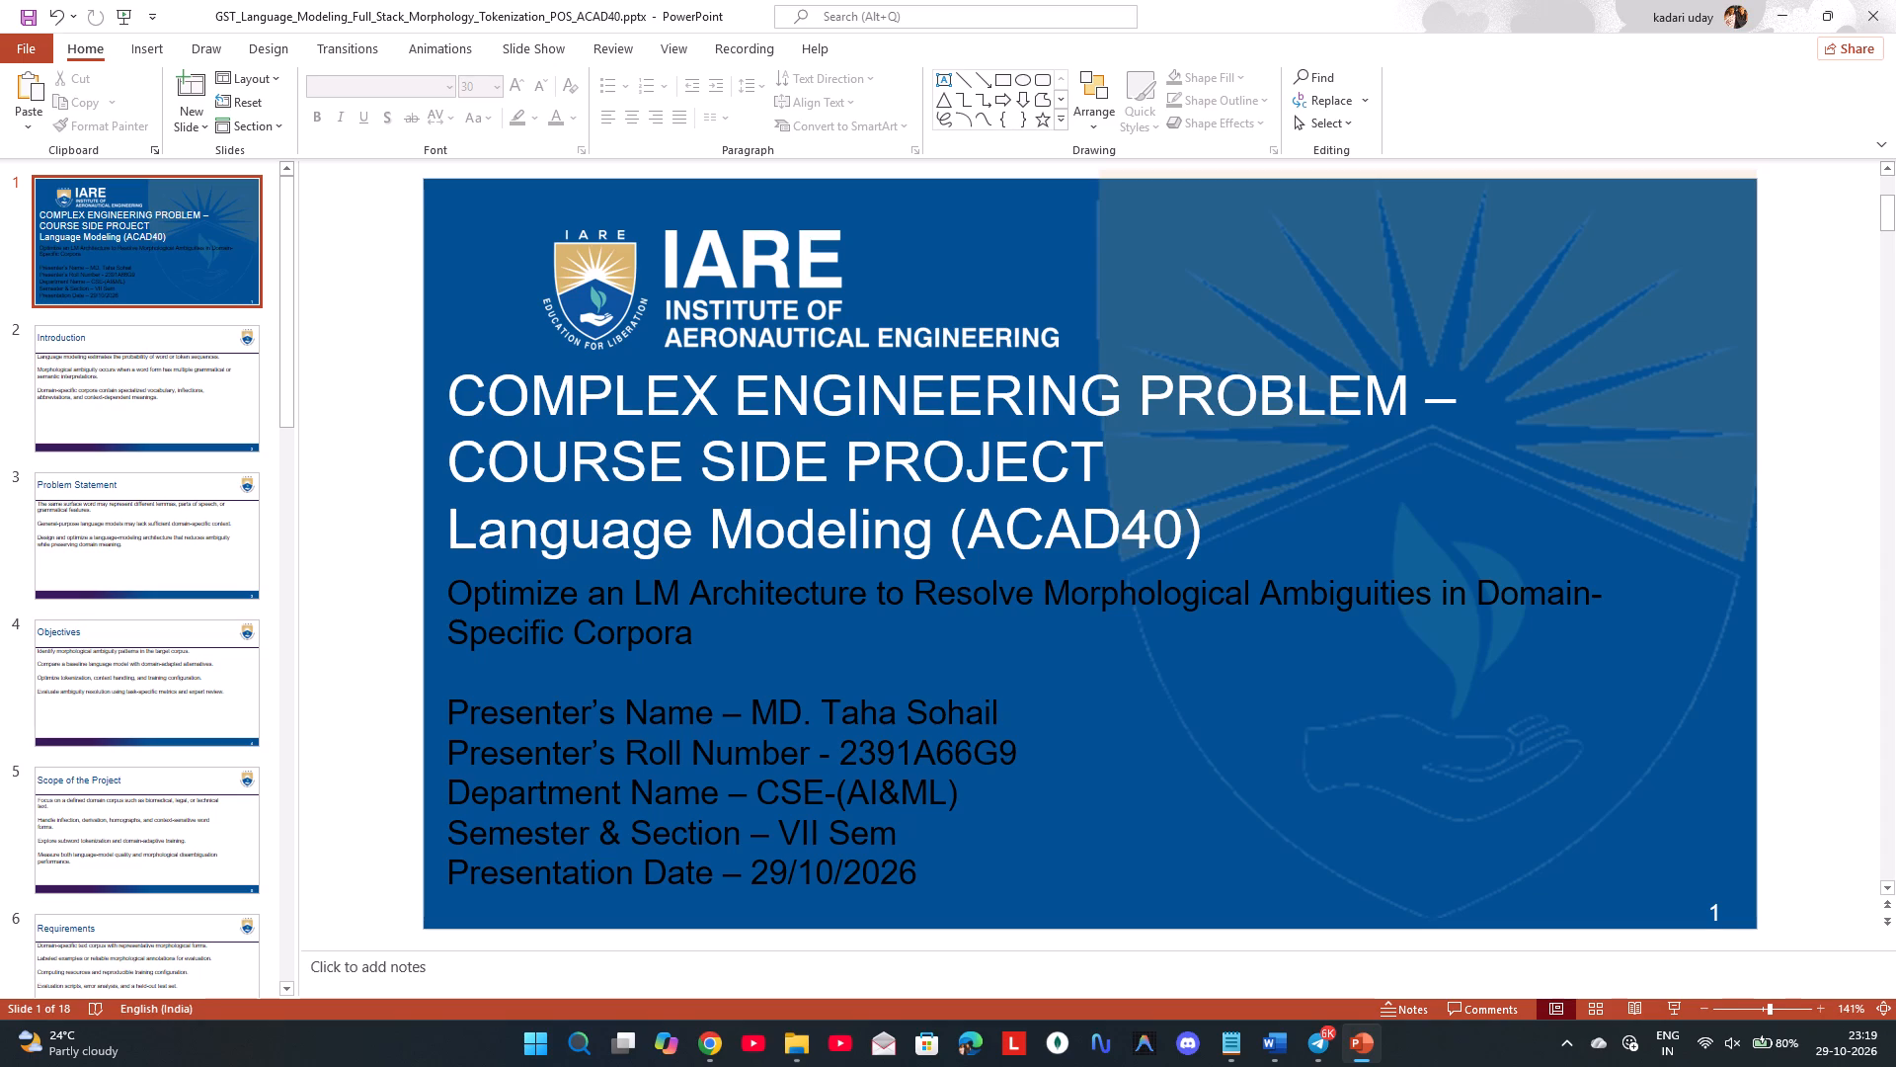
# Change the font color of all the subtitle and presenter details text on the title slide to white.
pyautogui.click(700, 714)
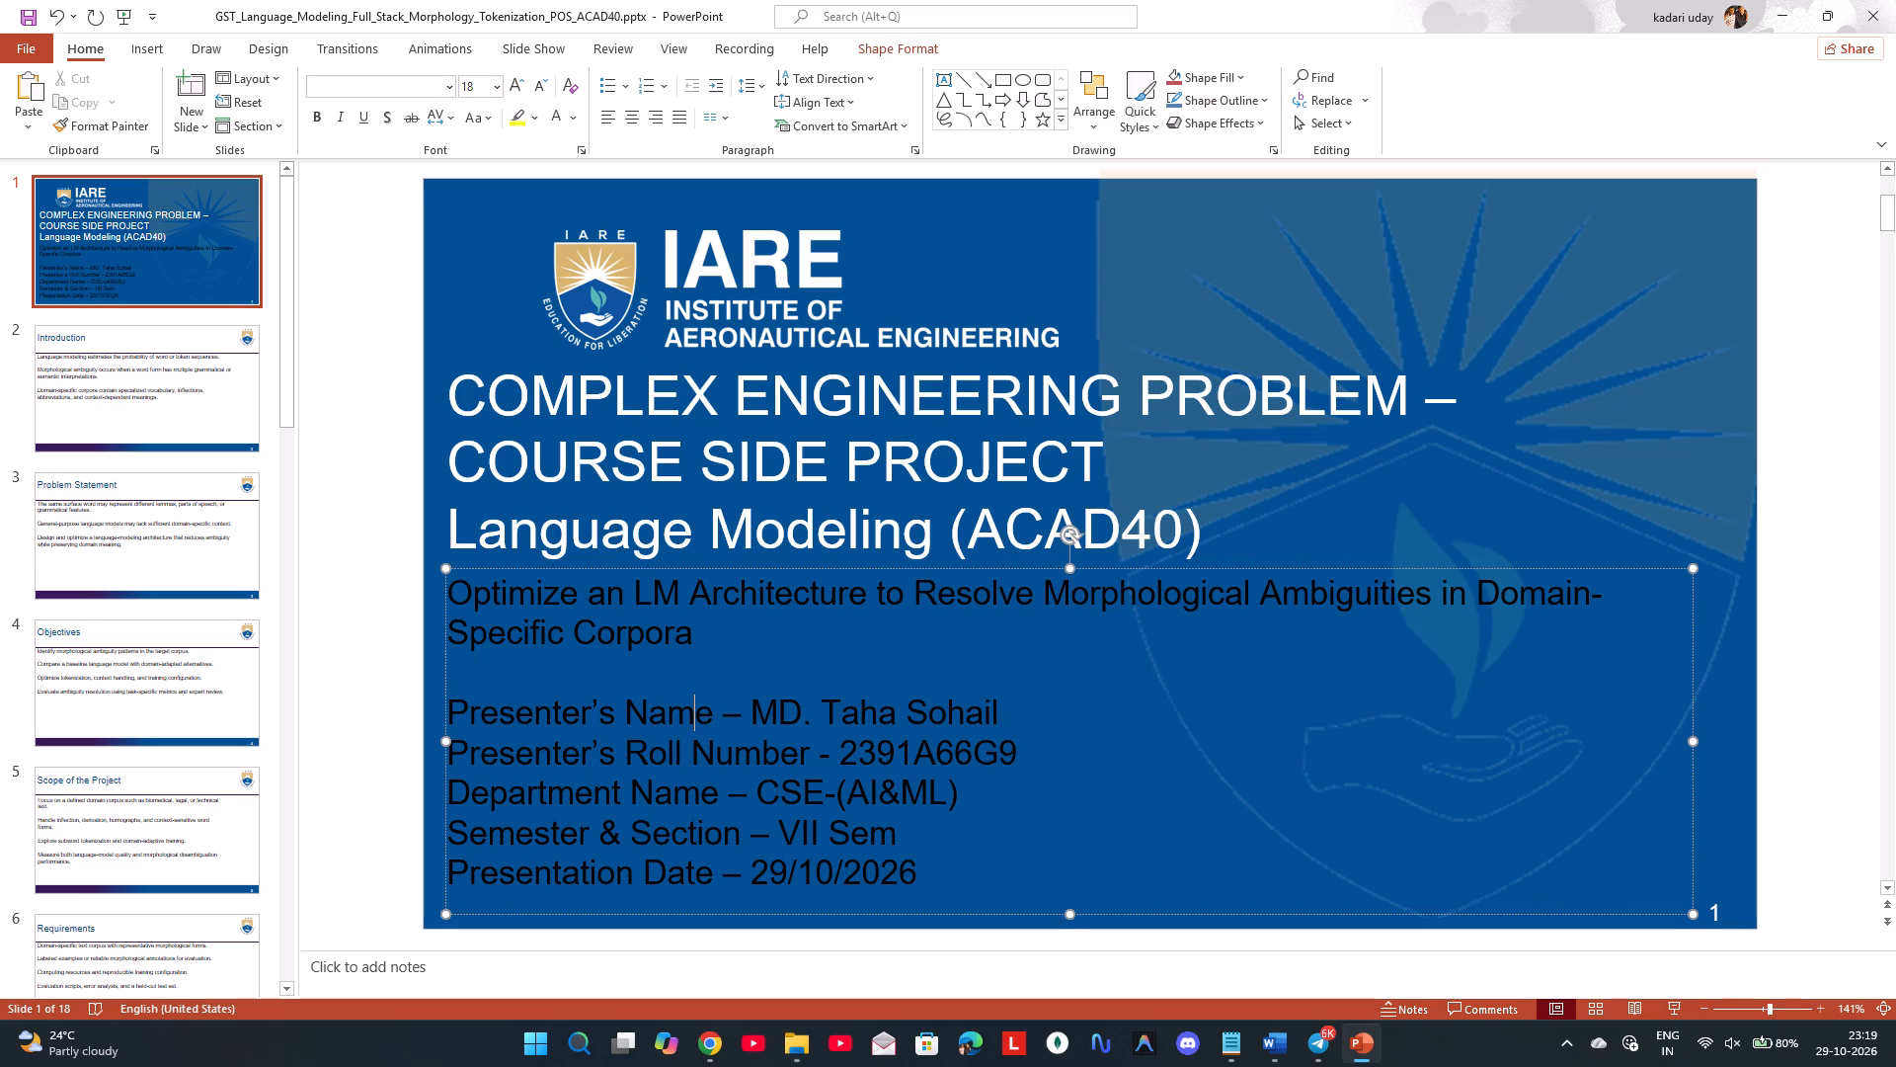
pyautogui.hotkey('ctrl', 'a')
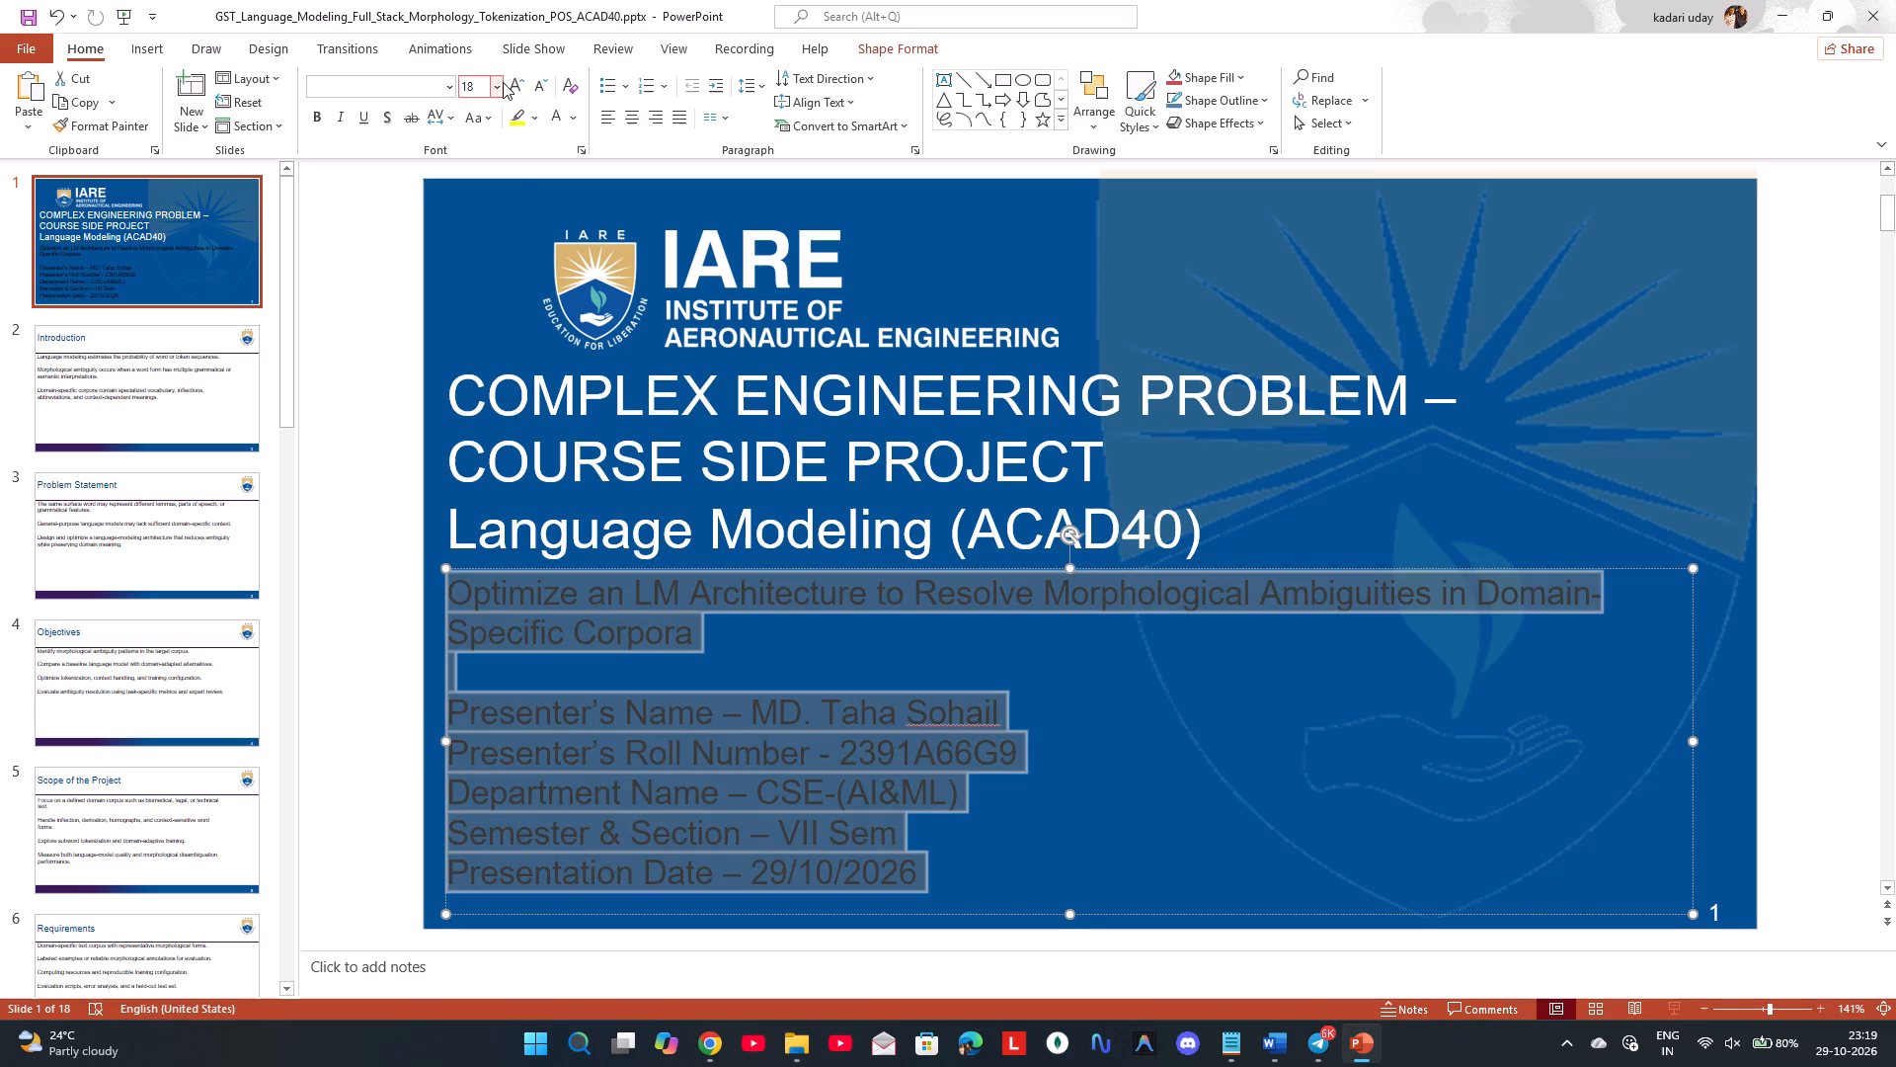
pyautogui.click(560, 120)
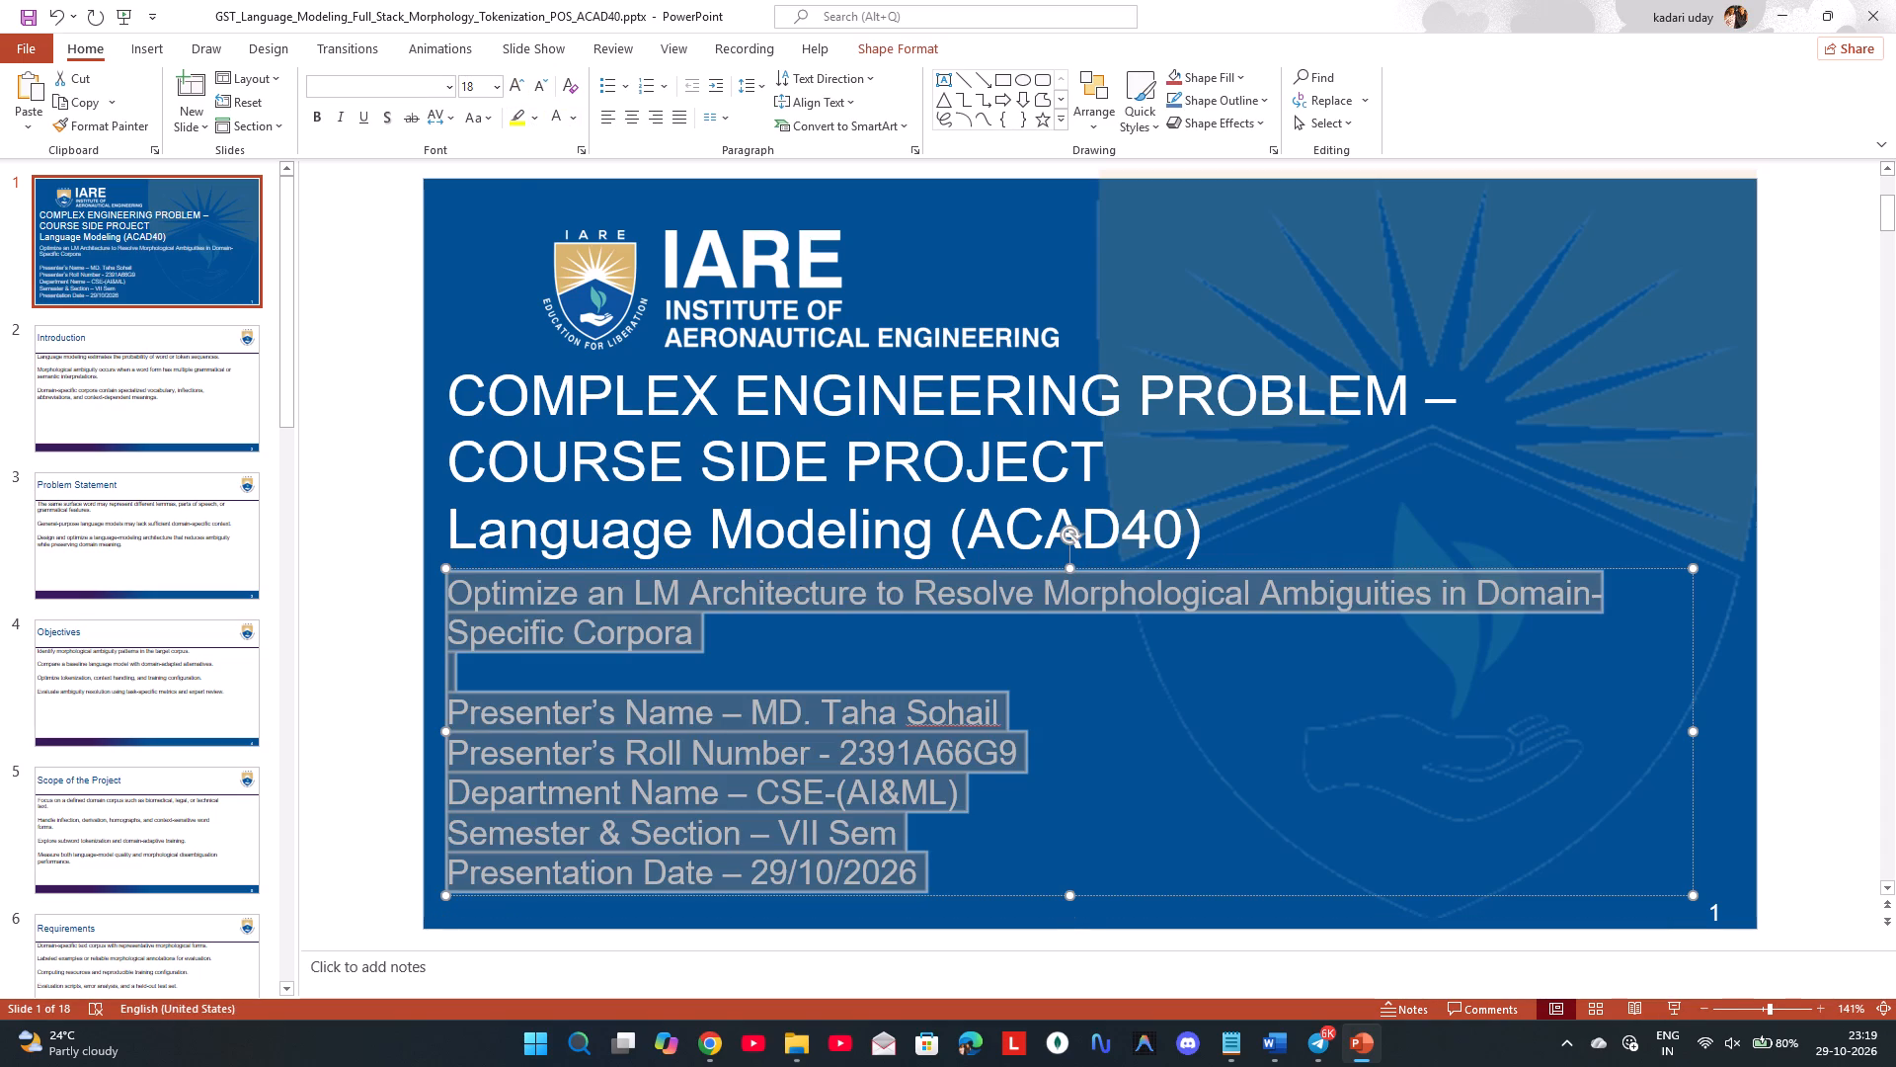
pyautogui.press('Escape')
pyautogui.press('Escape')
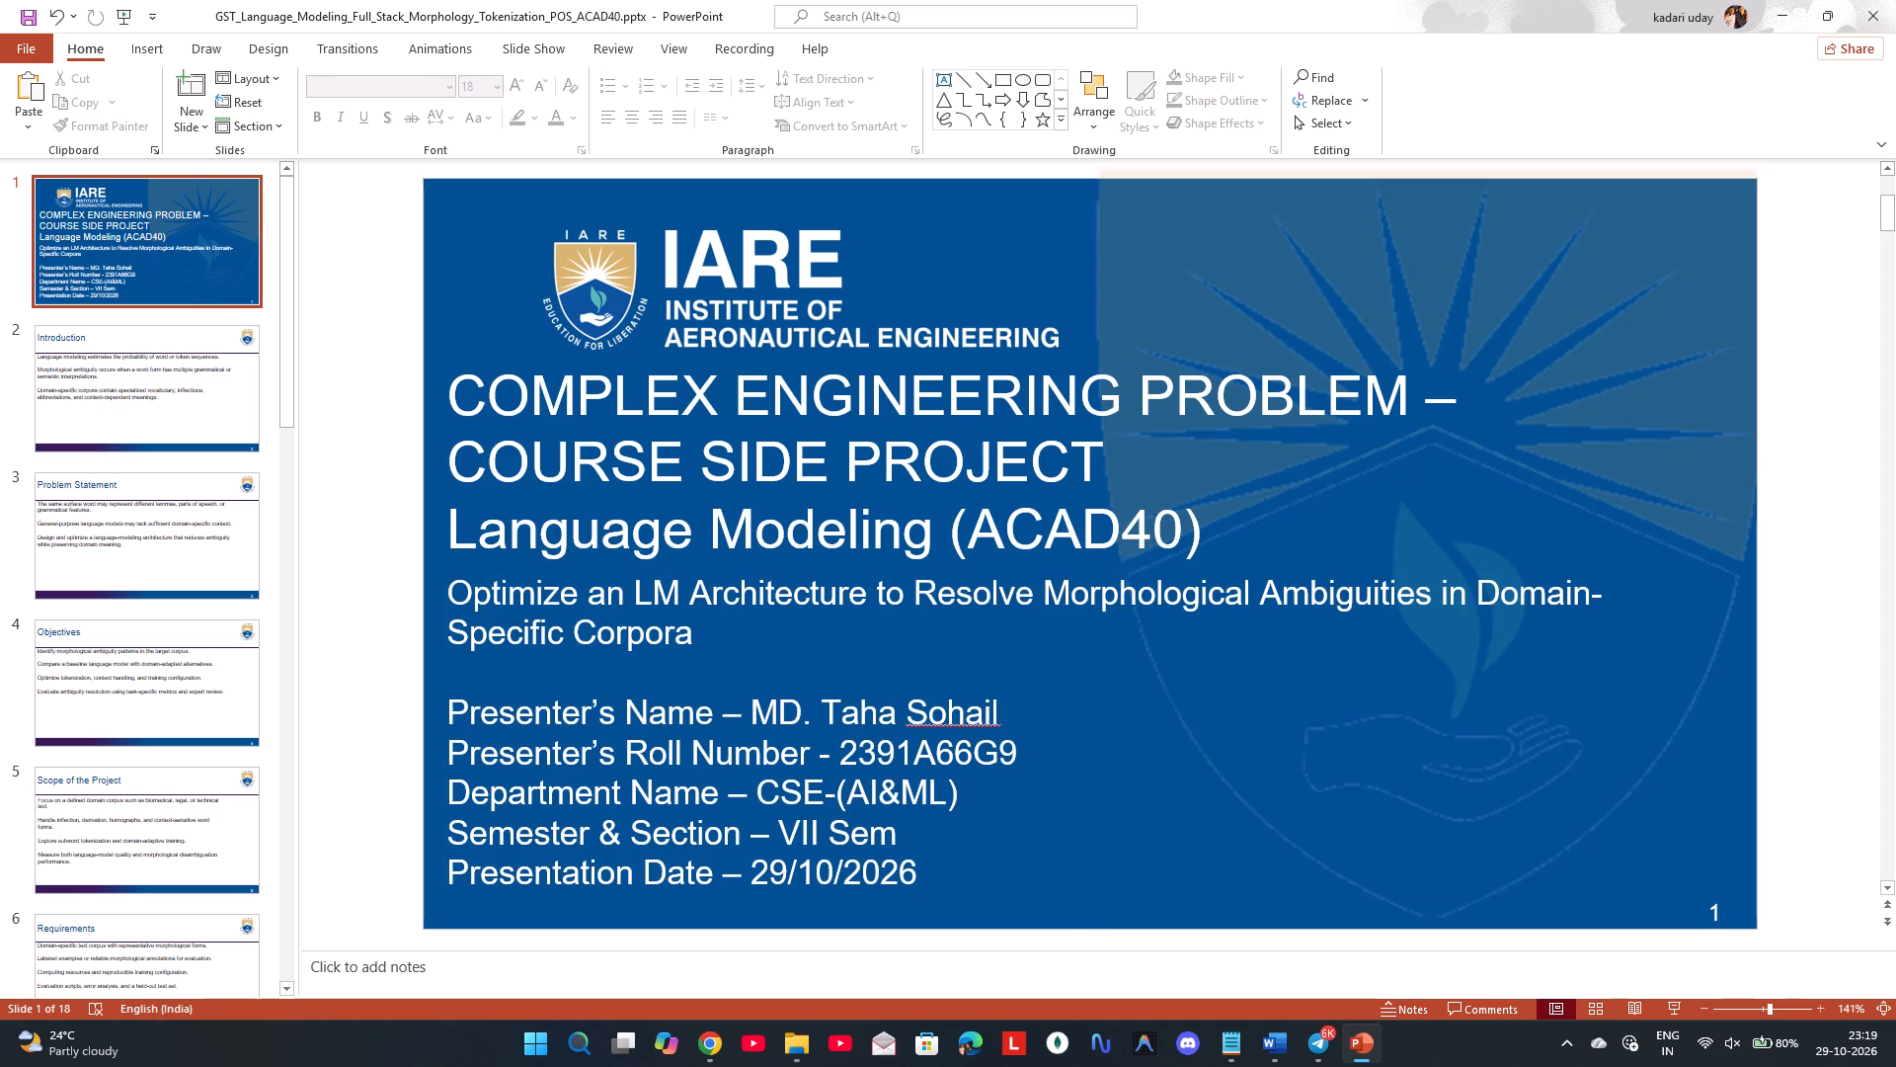
# Replace the presenter's name on the title slide with the correct presenter's name.
pyautogui.click(1010, 714)
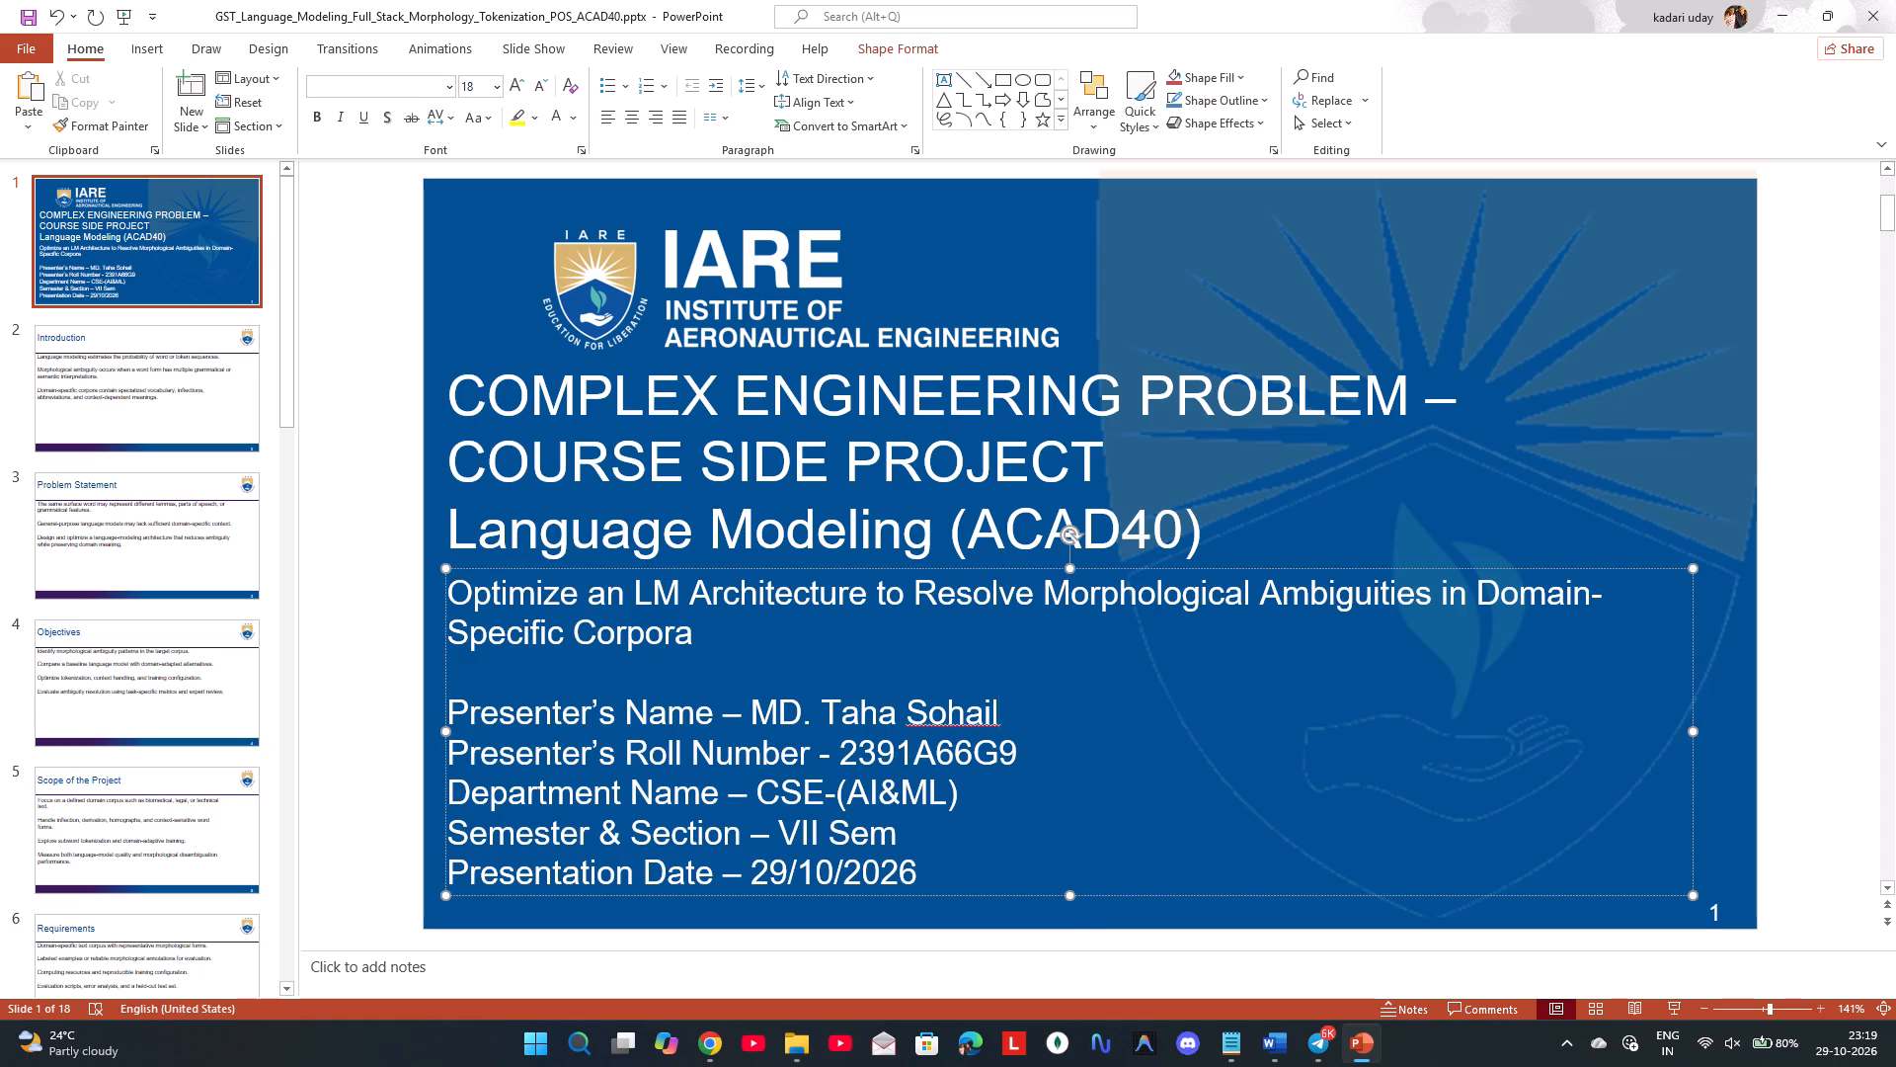
pyautogui.hotkey('ctrl', 'BackSpace')
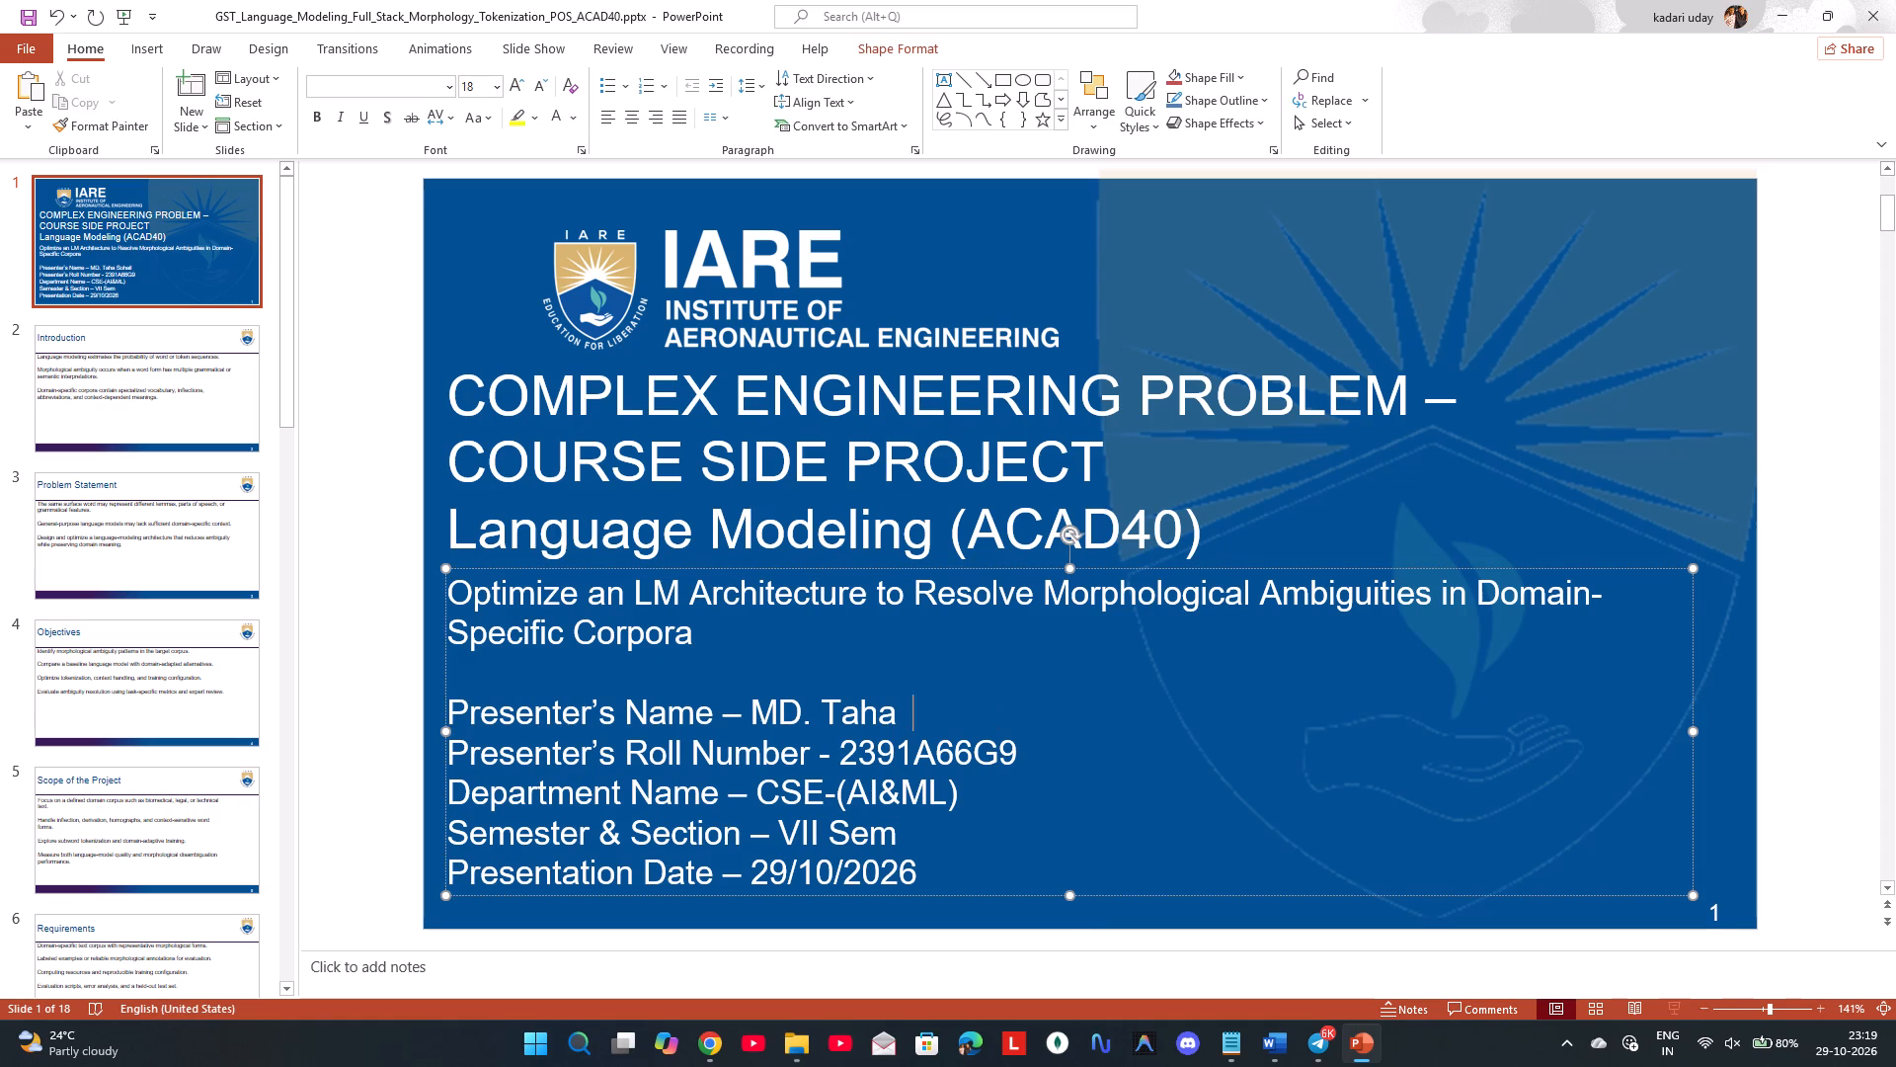
pyautogui.hotkey('ctrl', 'BackSpace')
pyautogui.hotkey('ctrl', 'BackSpace')
pyautogui.hotkey('ctrl', 'BackSpace')
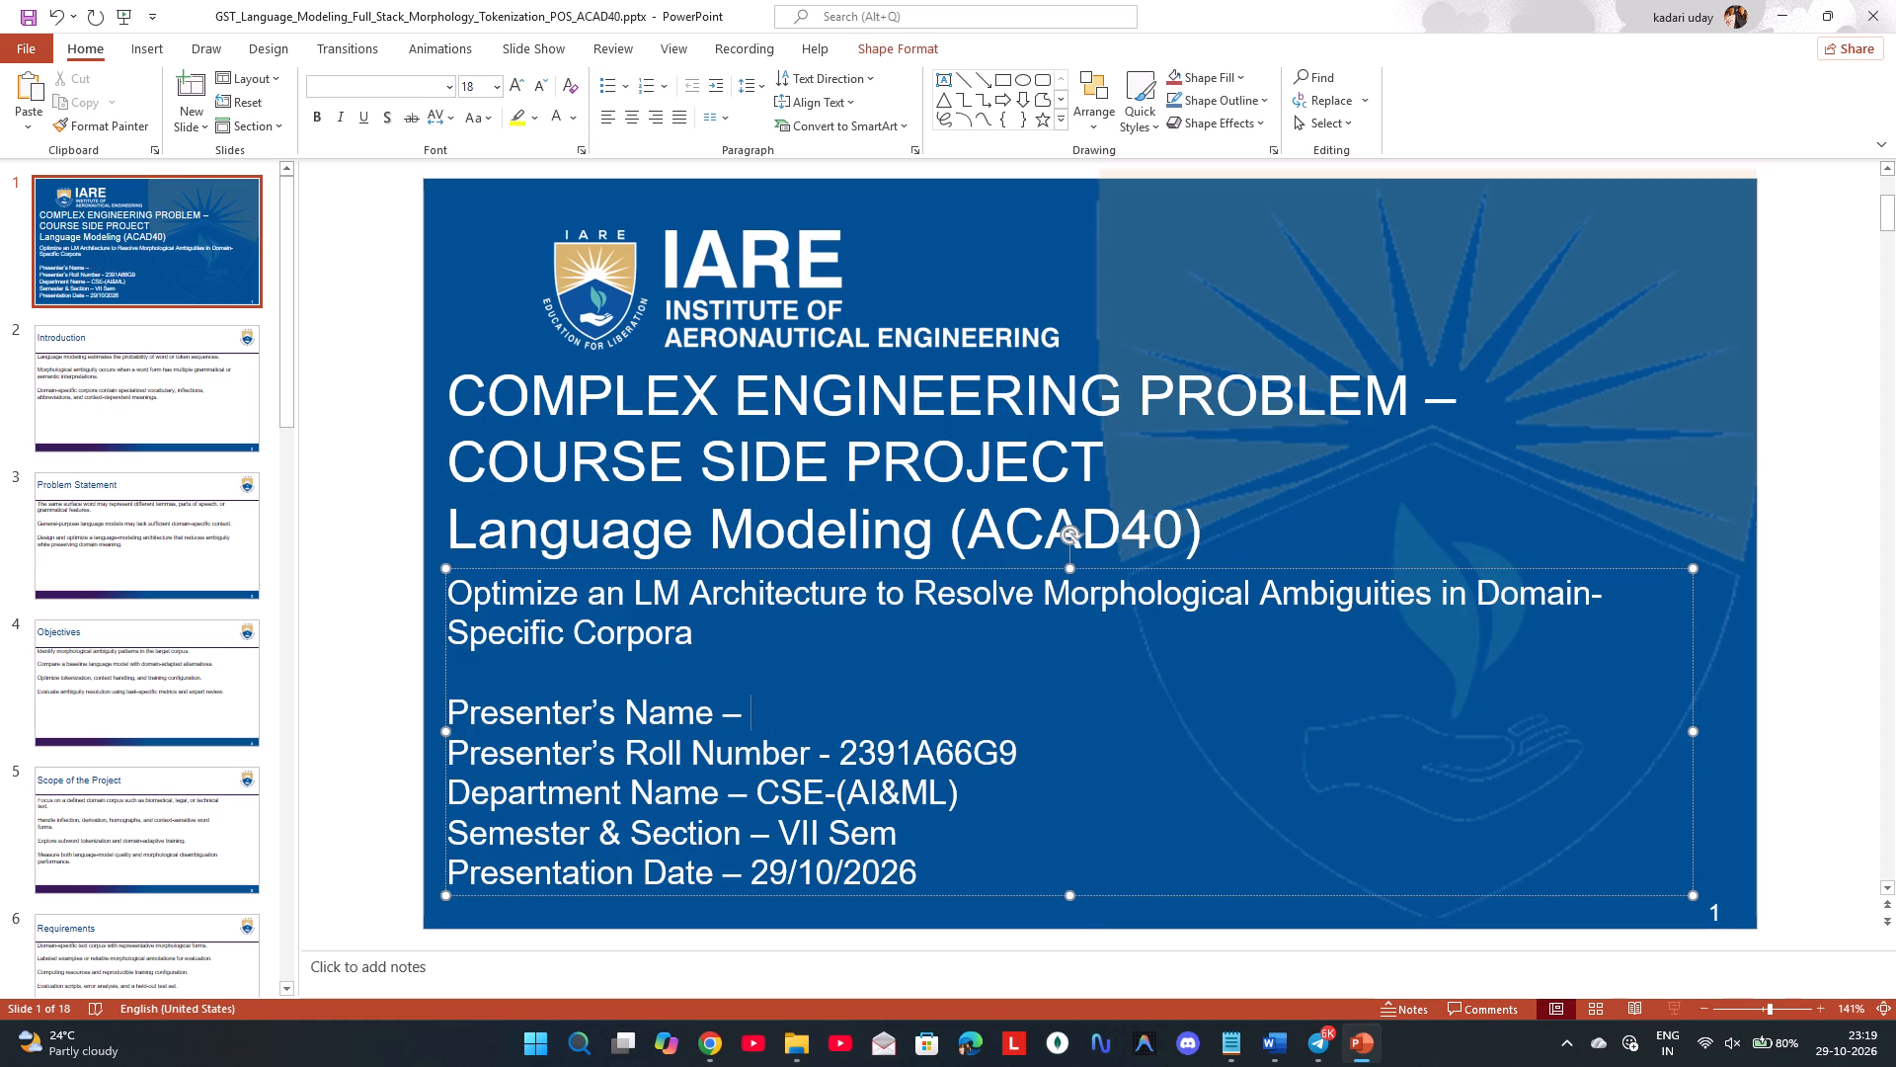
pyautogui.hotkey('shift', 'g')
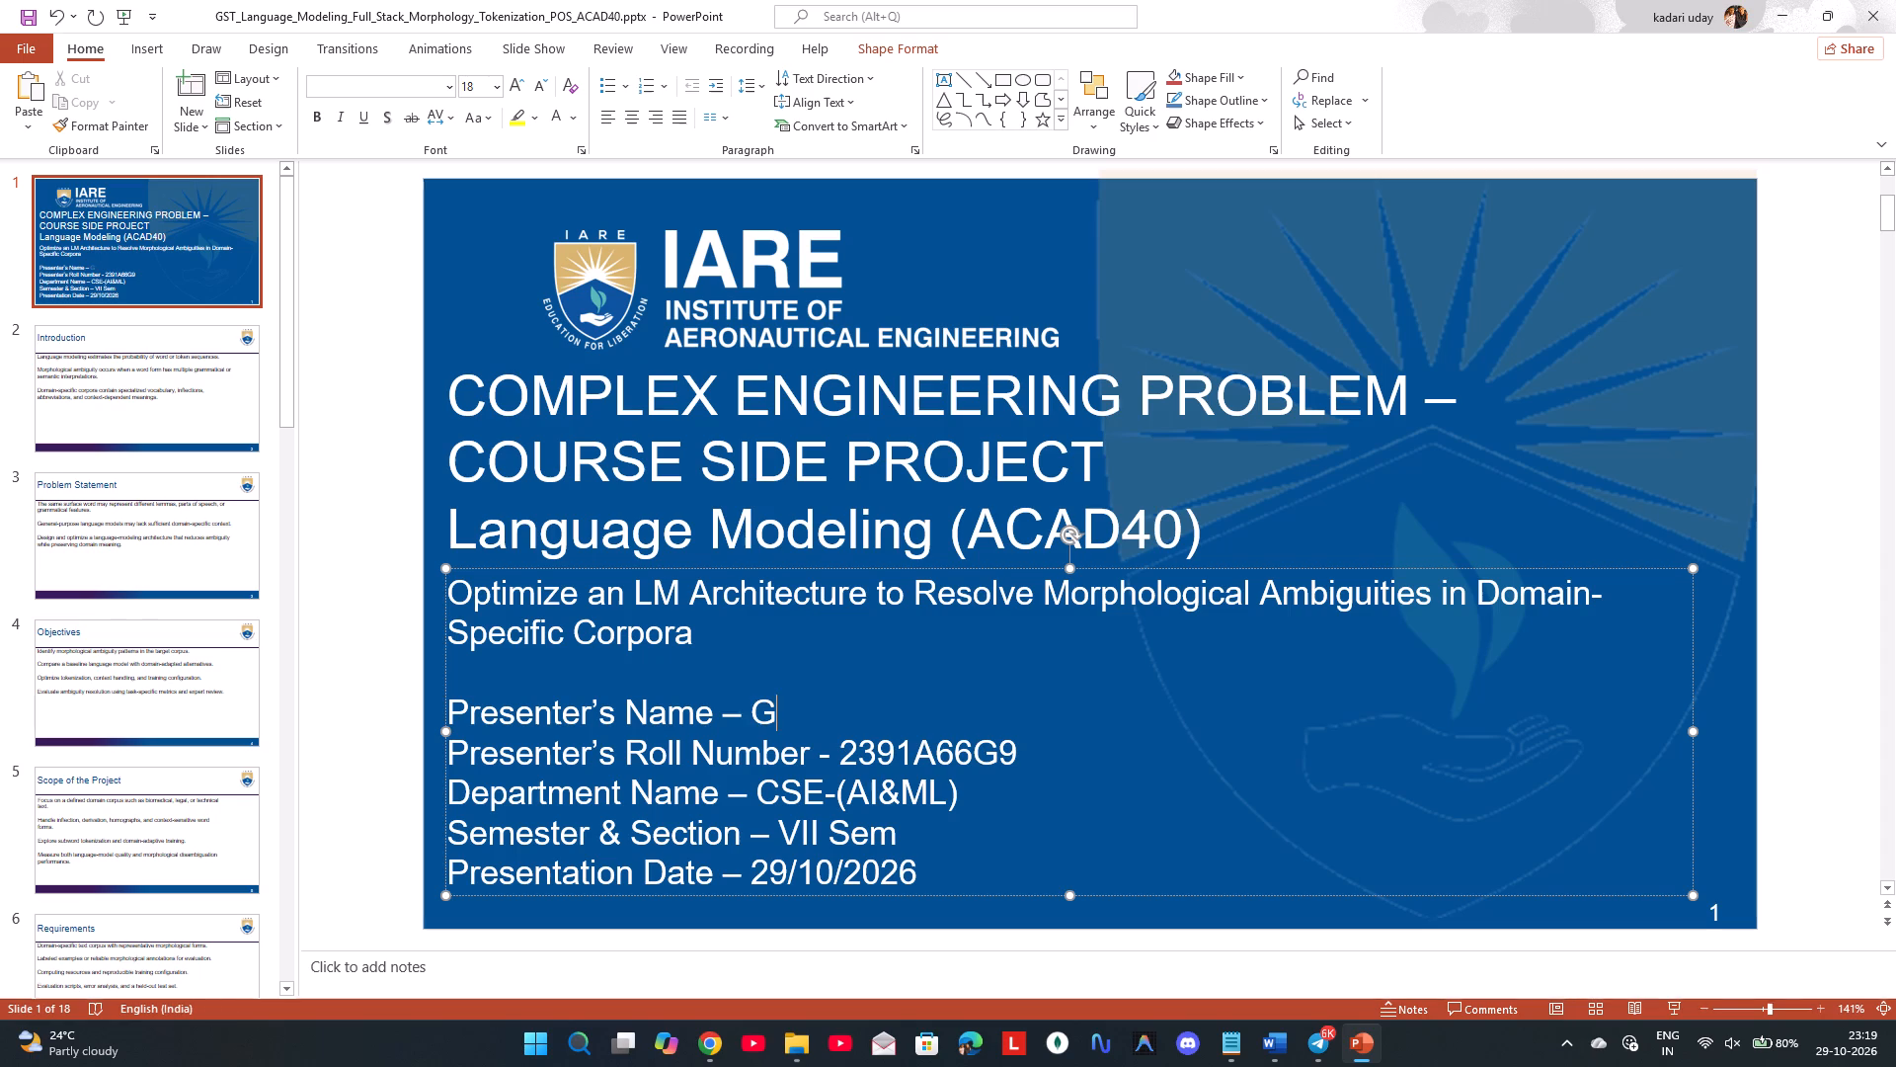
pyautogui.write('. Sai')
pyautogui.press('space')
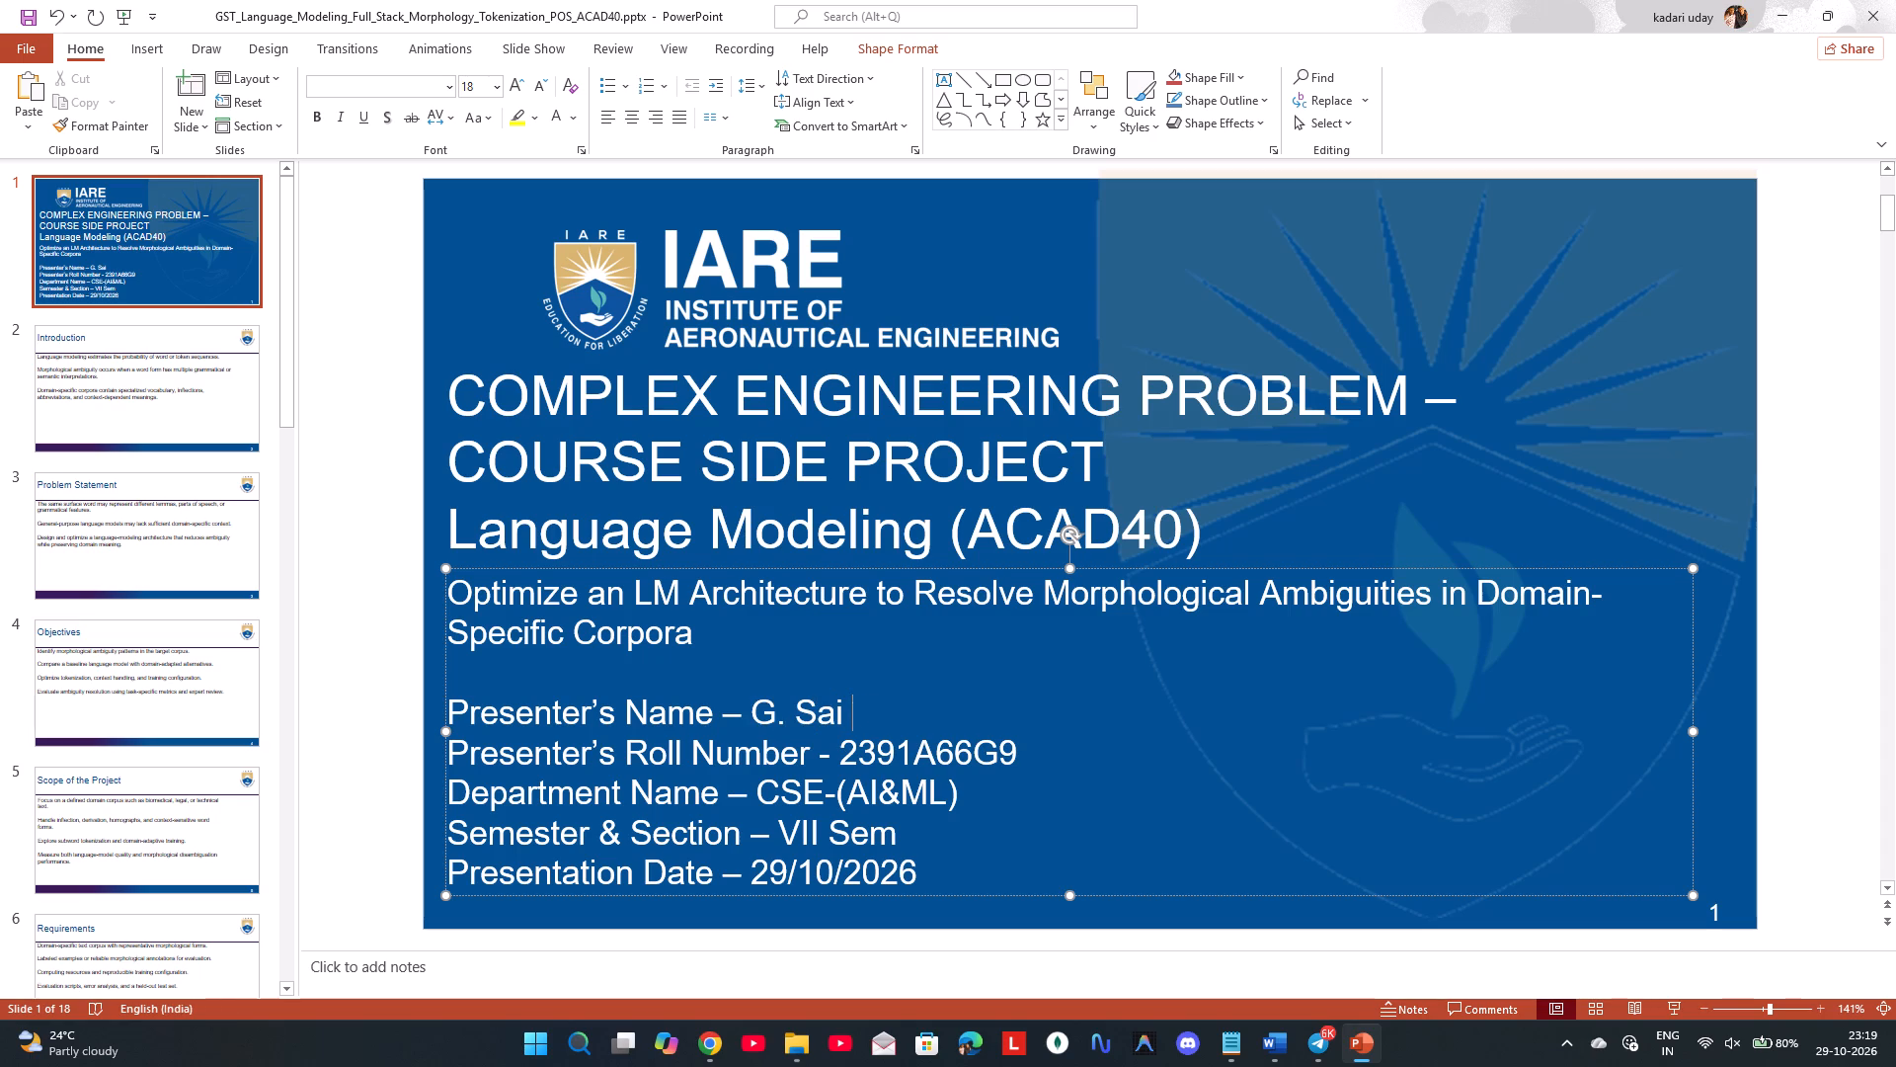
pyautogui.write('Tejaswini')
# Change the last digit of the presenter's roll number to 4.
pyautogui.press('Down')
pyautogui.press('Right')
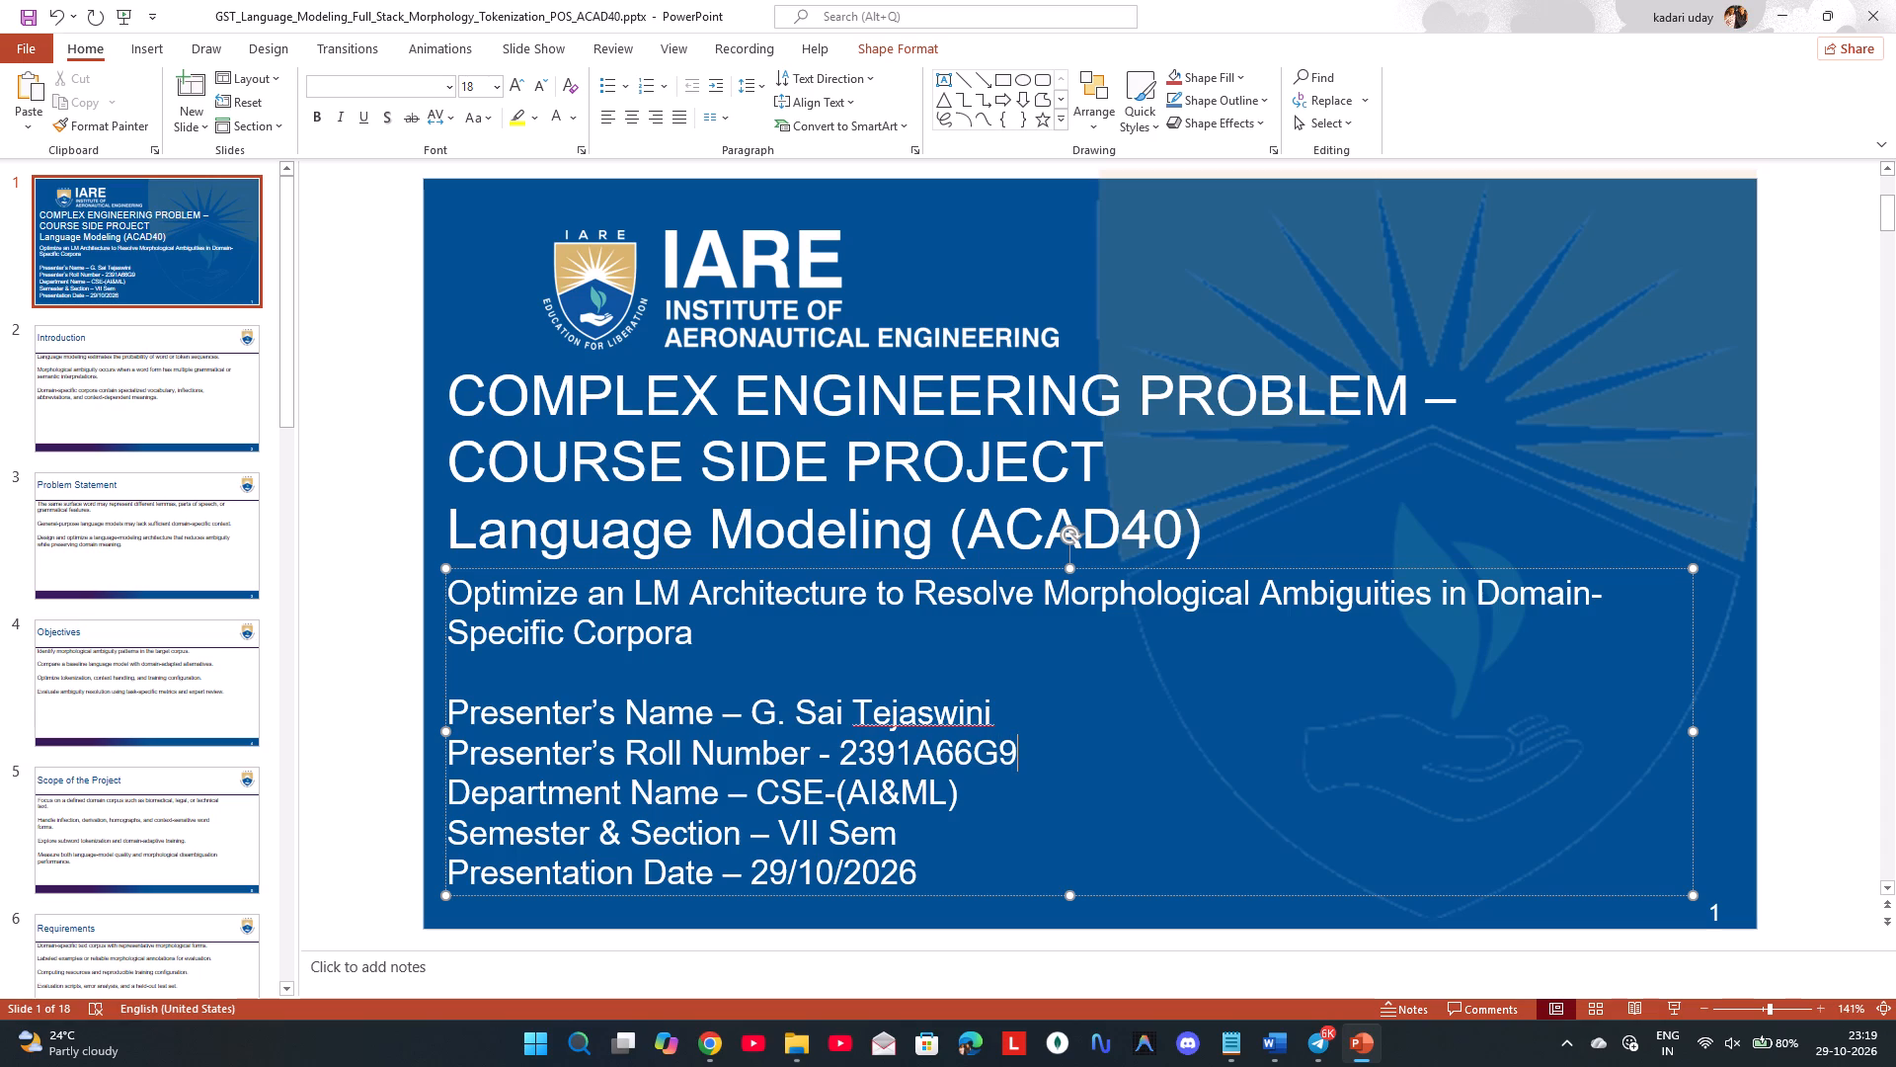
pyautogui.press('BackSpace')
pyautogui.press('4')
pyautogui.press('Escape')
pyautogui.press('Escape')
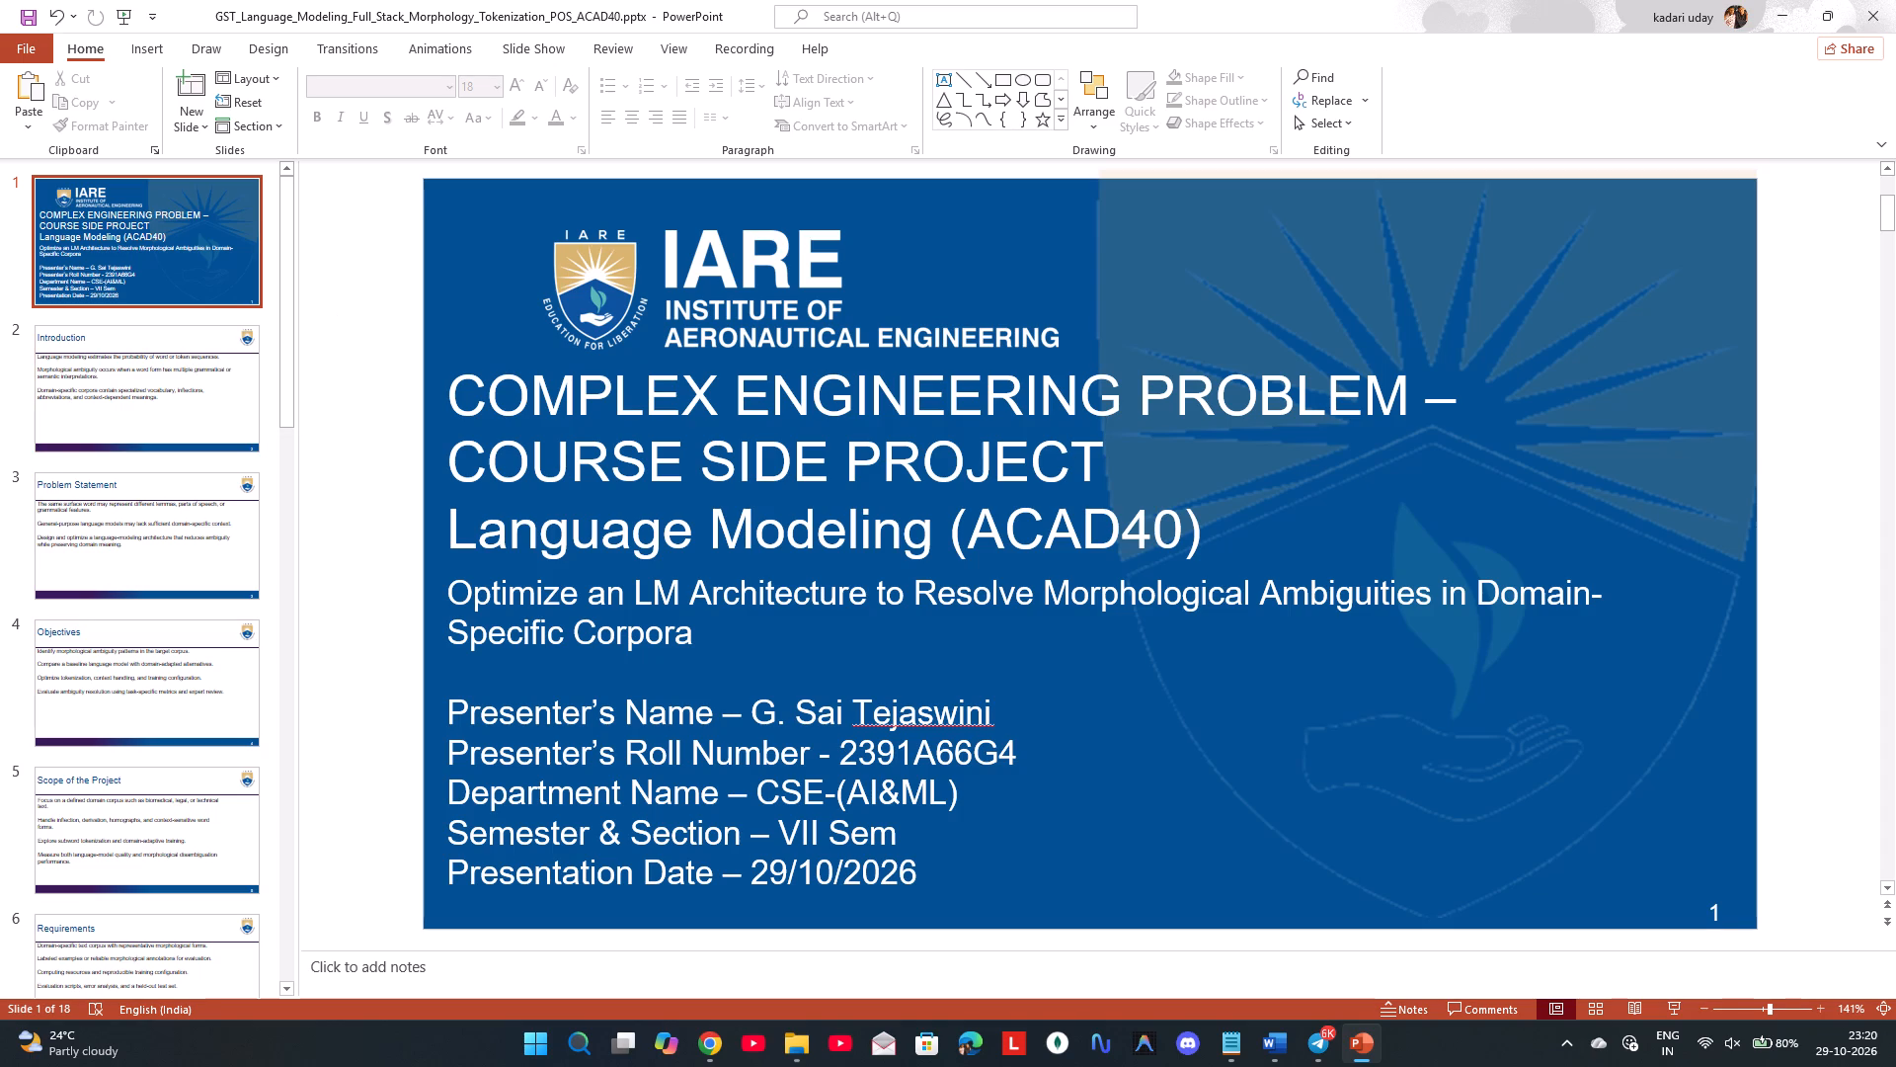
# Review slides 2 to 10, from Introduction to Methodology, for layout and formatting problems.
pyautogui.click(194, 350)
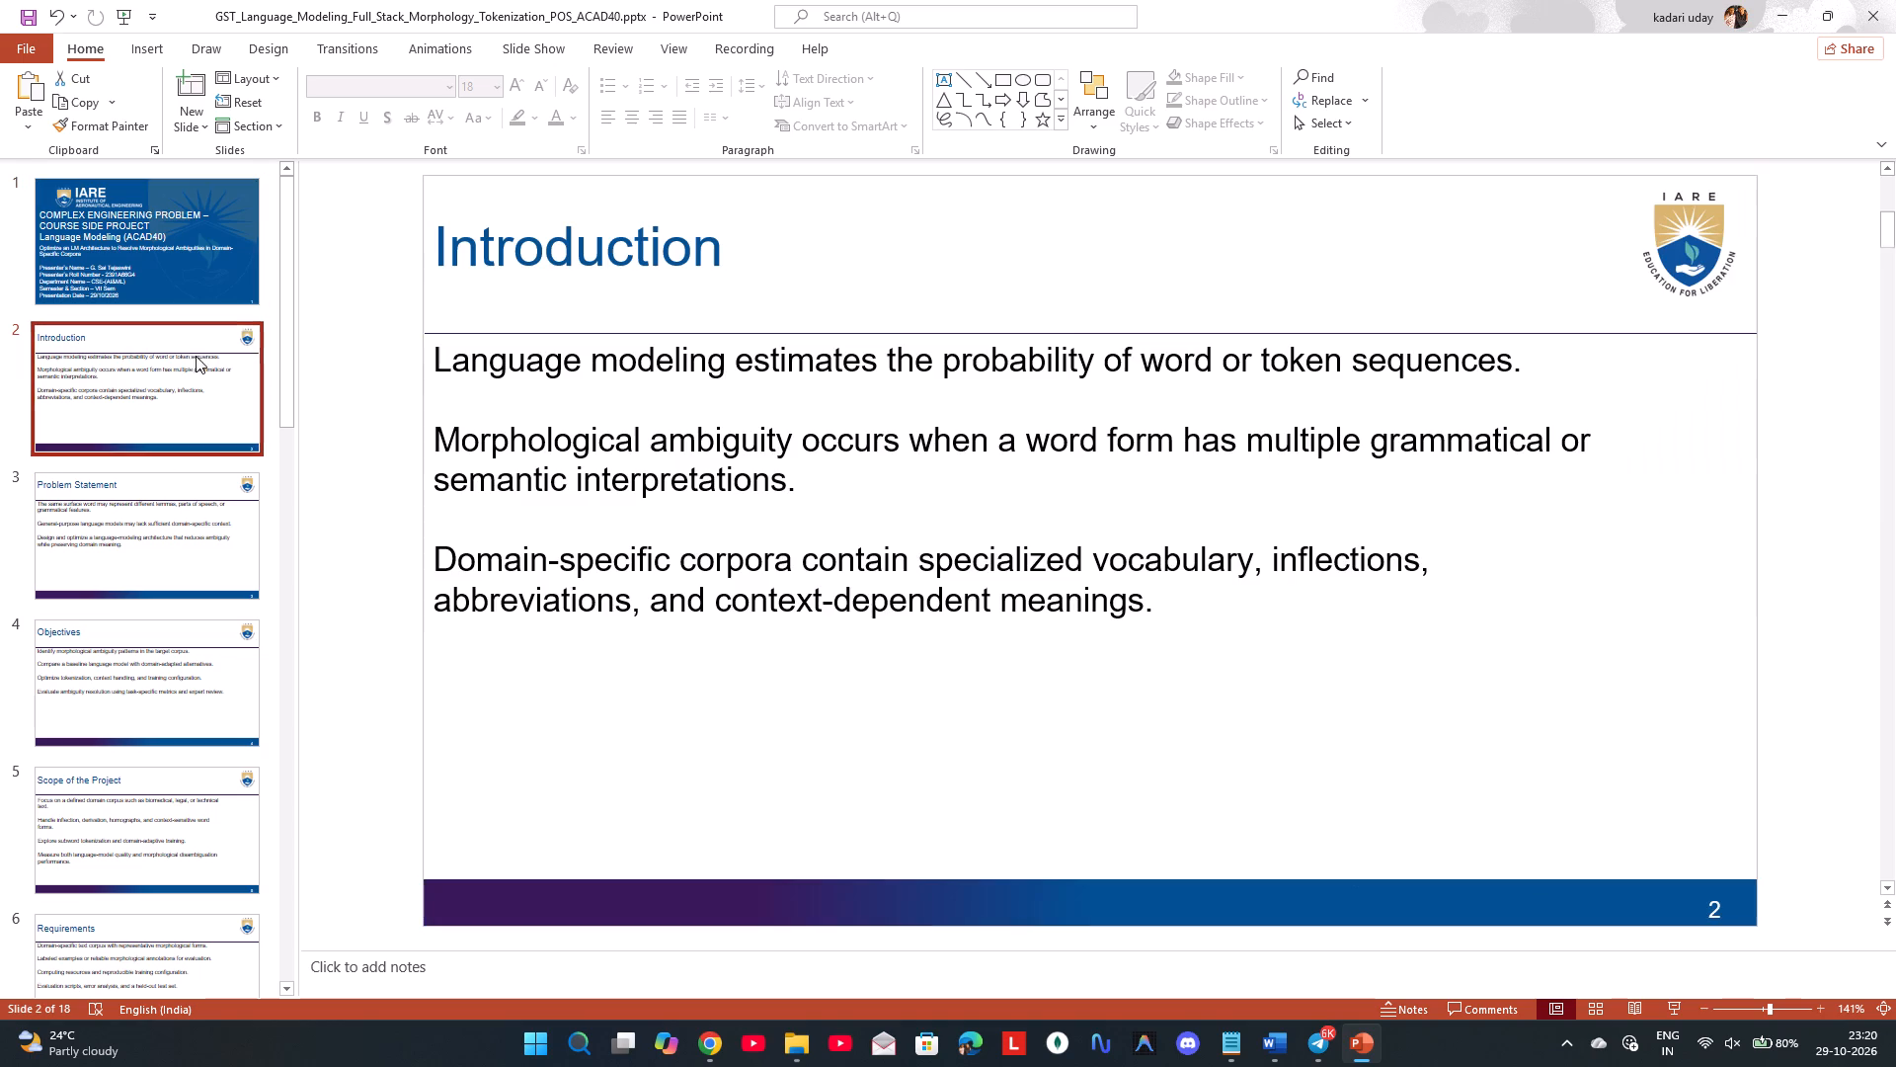
pyautogui.click(100, 513)
pyautogui.click(156, 717)
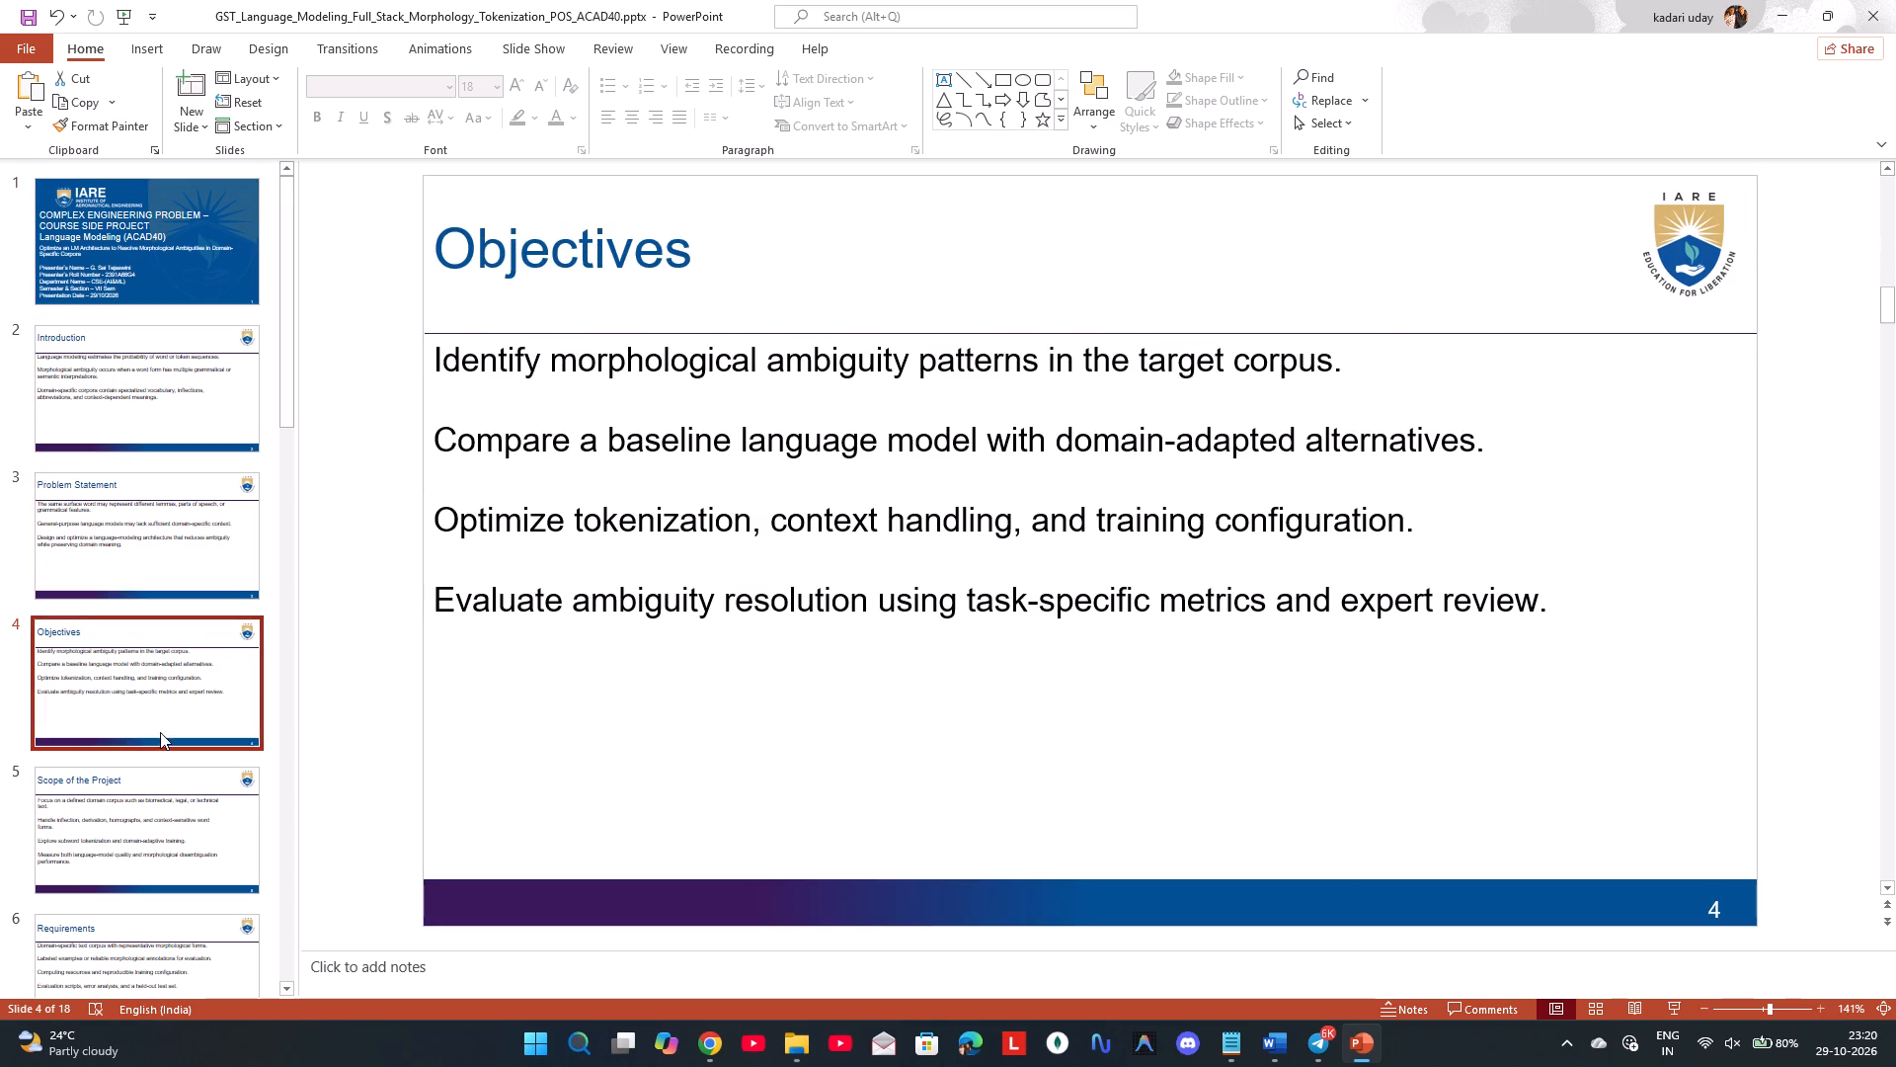
pyautogui.scroll(-1, 165, 732)
pyautogui.click(166, 725)
pyautogui.scroll(-2, 166, 725)
pyautogui.click(166, 725)
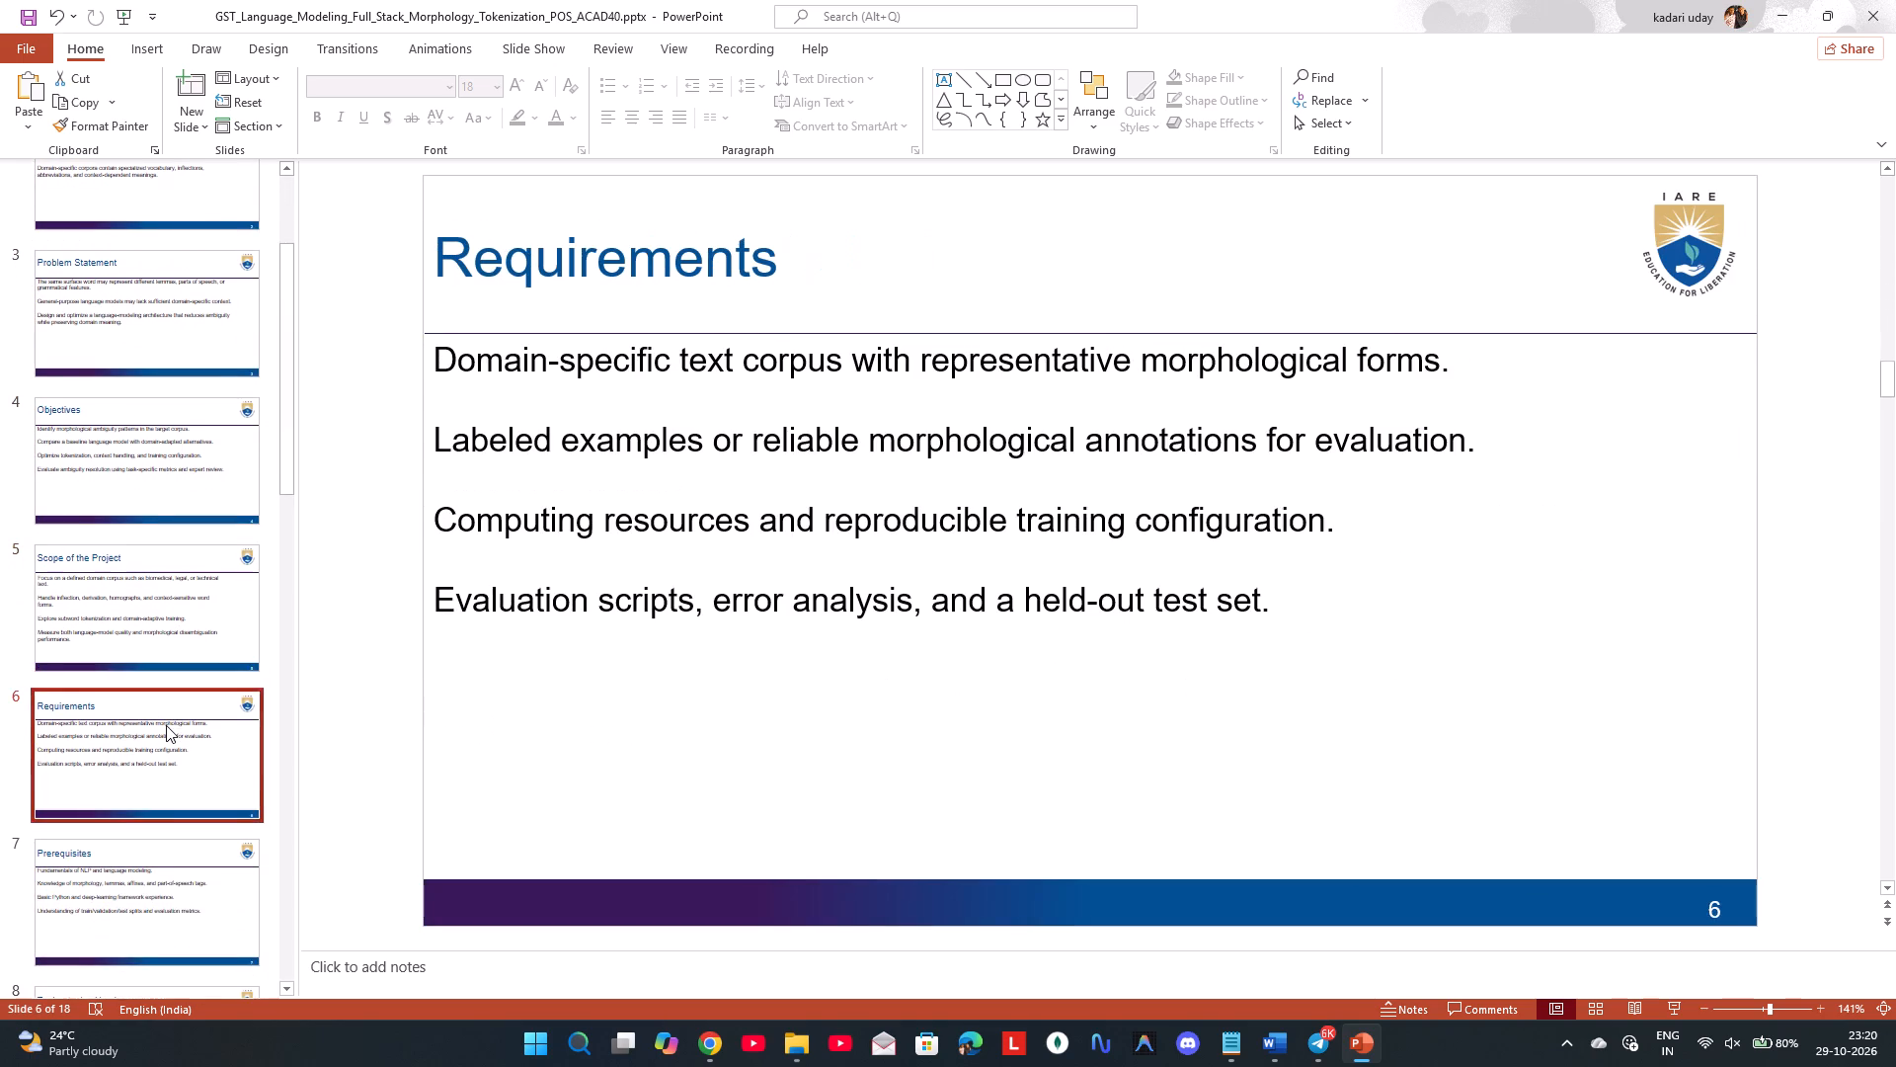
pyautogui.scroll(-1, 166, 725)
pyautogui.click(143, 800)
pyautogui.scroll(-2, 143, 793)
pyautogui.doubleClick(142, 779)
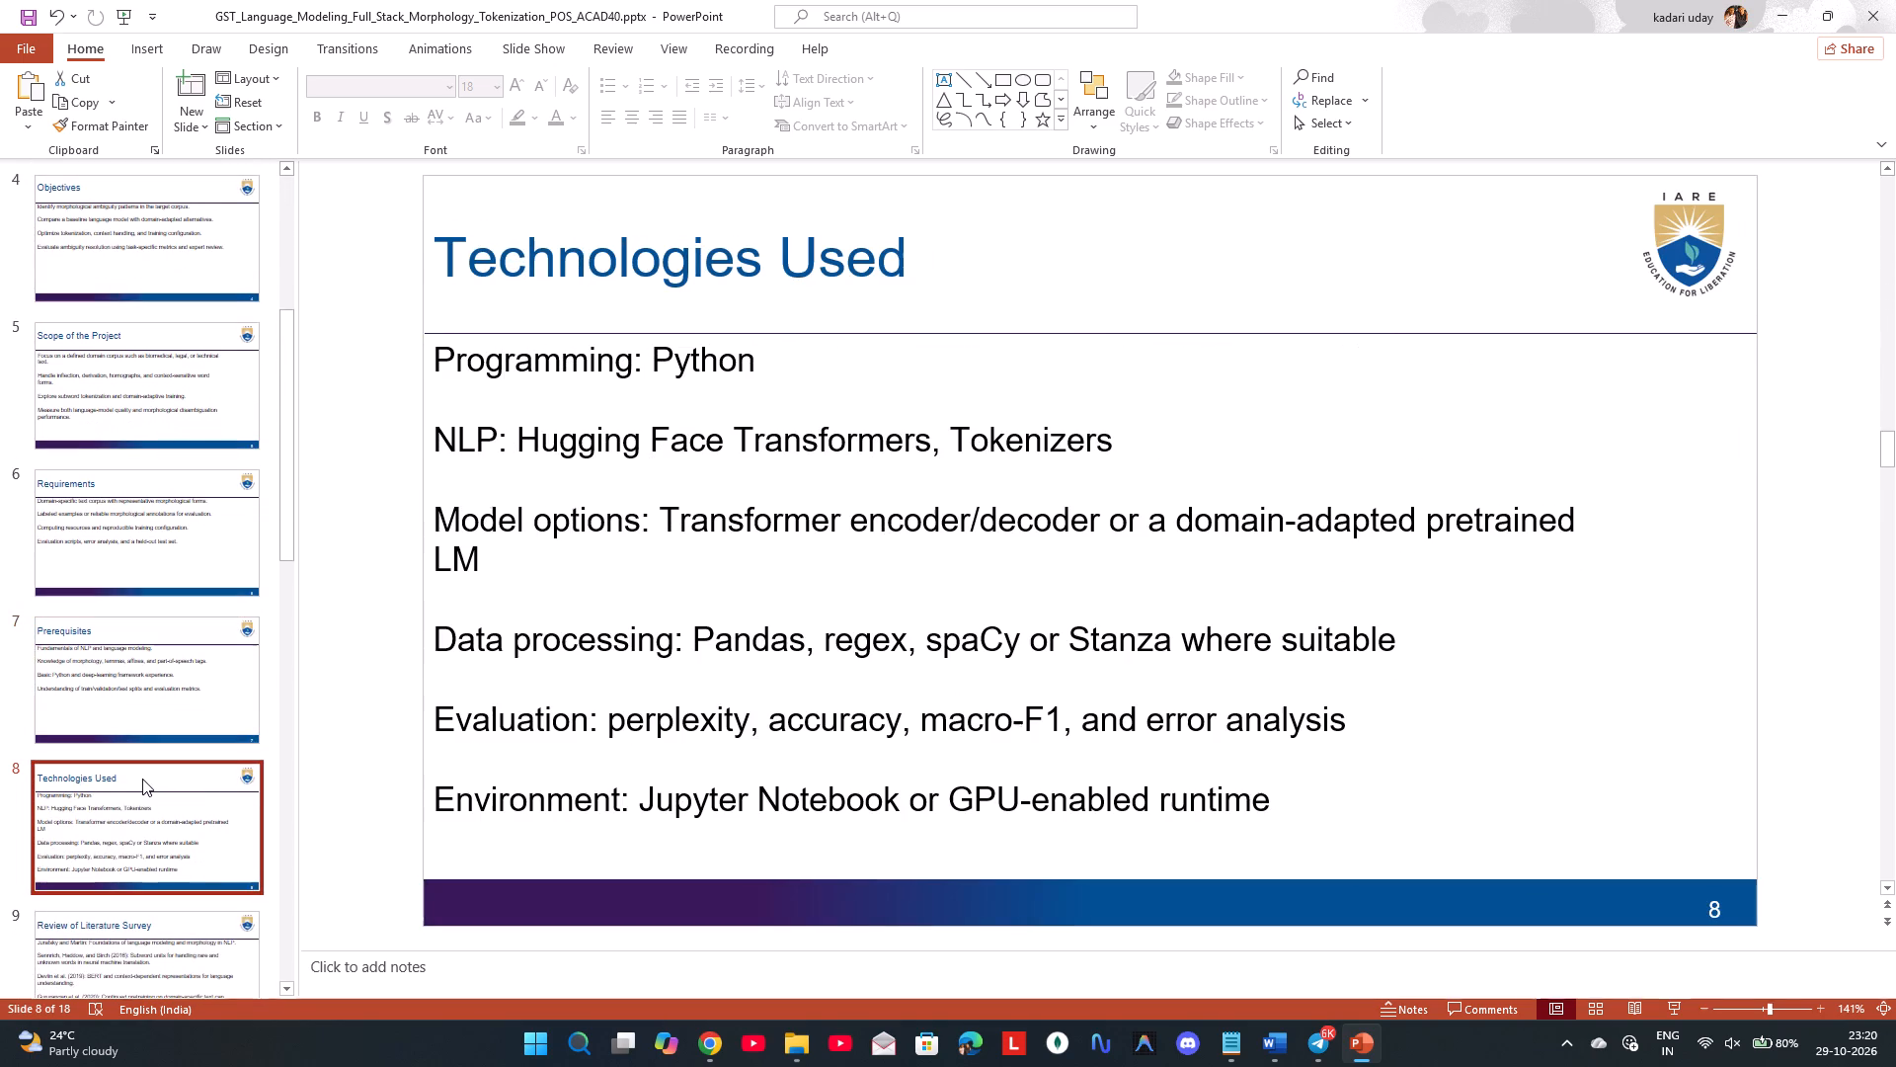
pyautogui.scroll(-2, 142, 779)
pyautogui.click(140, 781)
pyautogui.scroll(-2, 142, 780)
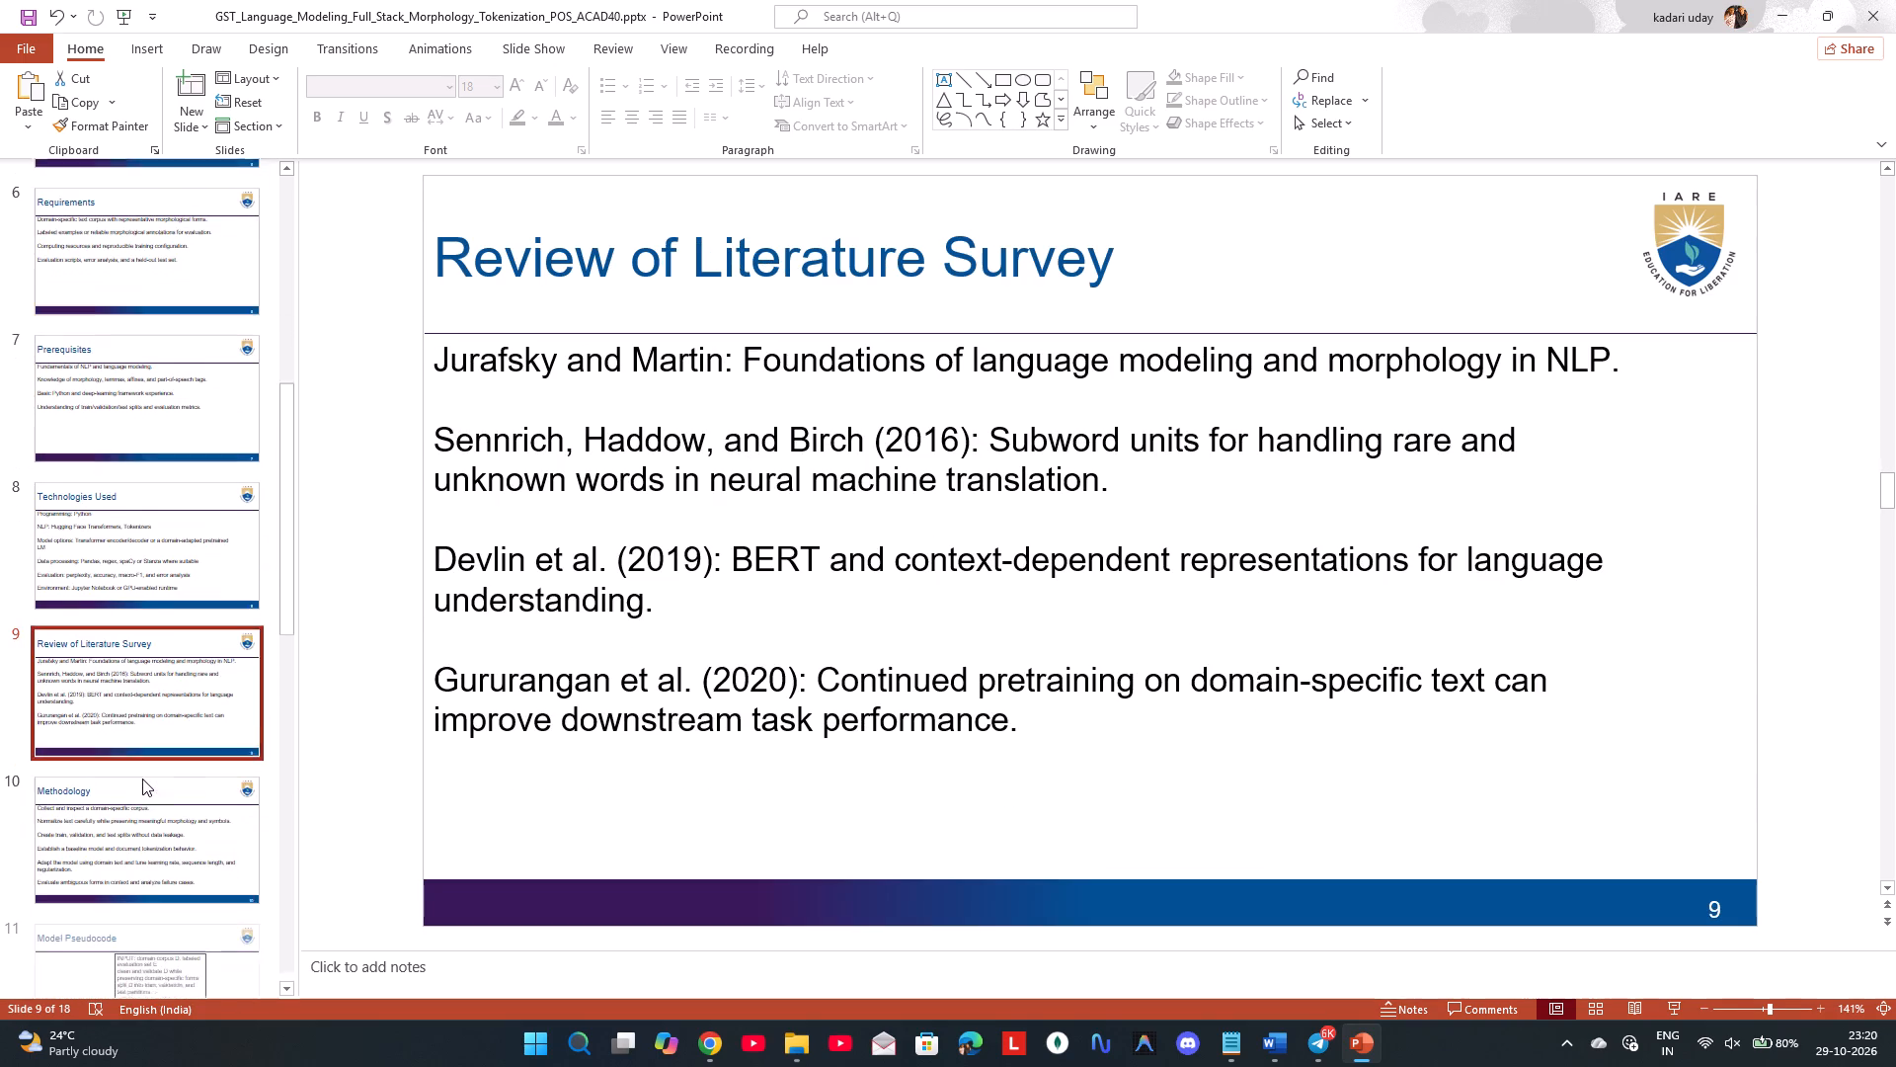
pyautogui.click(142, 779)
pyautogui.scroll(-2, 142, 779)
# Widen the Model Pseudocode text box on both sides to span most of the slide's width so its text fits inside.
pyautogui.click(142, 775)
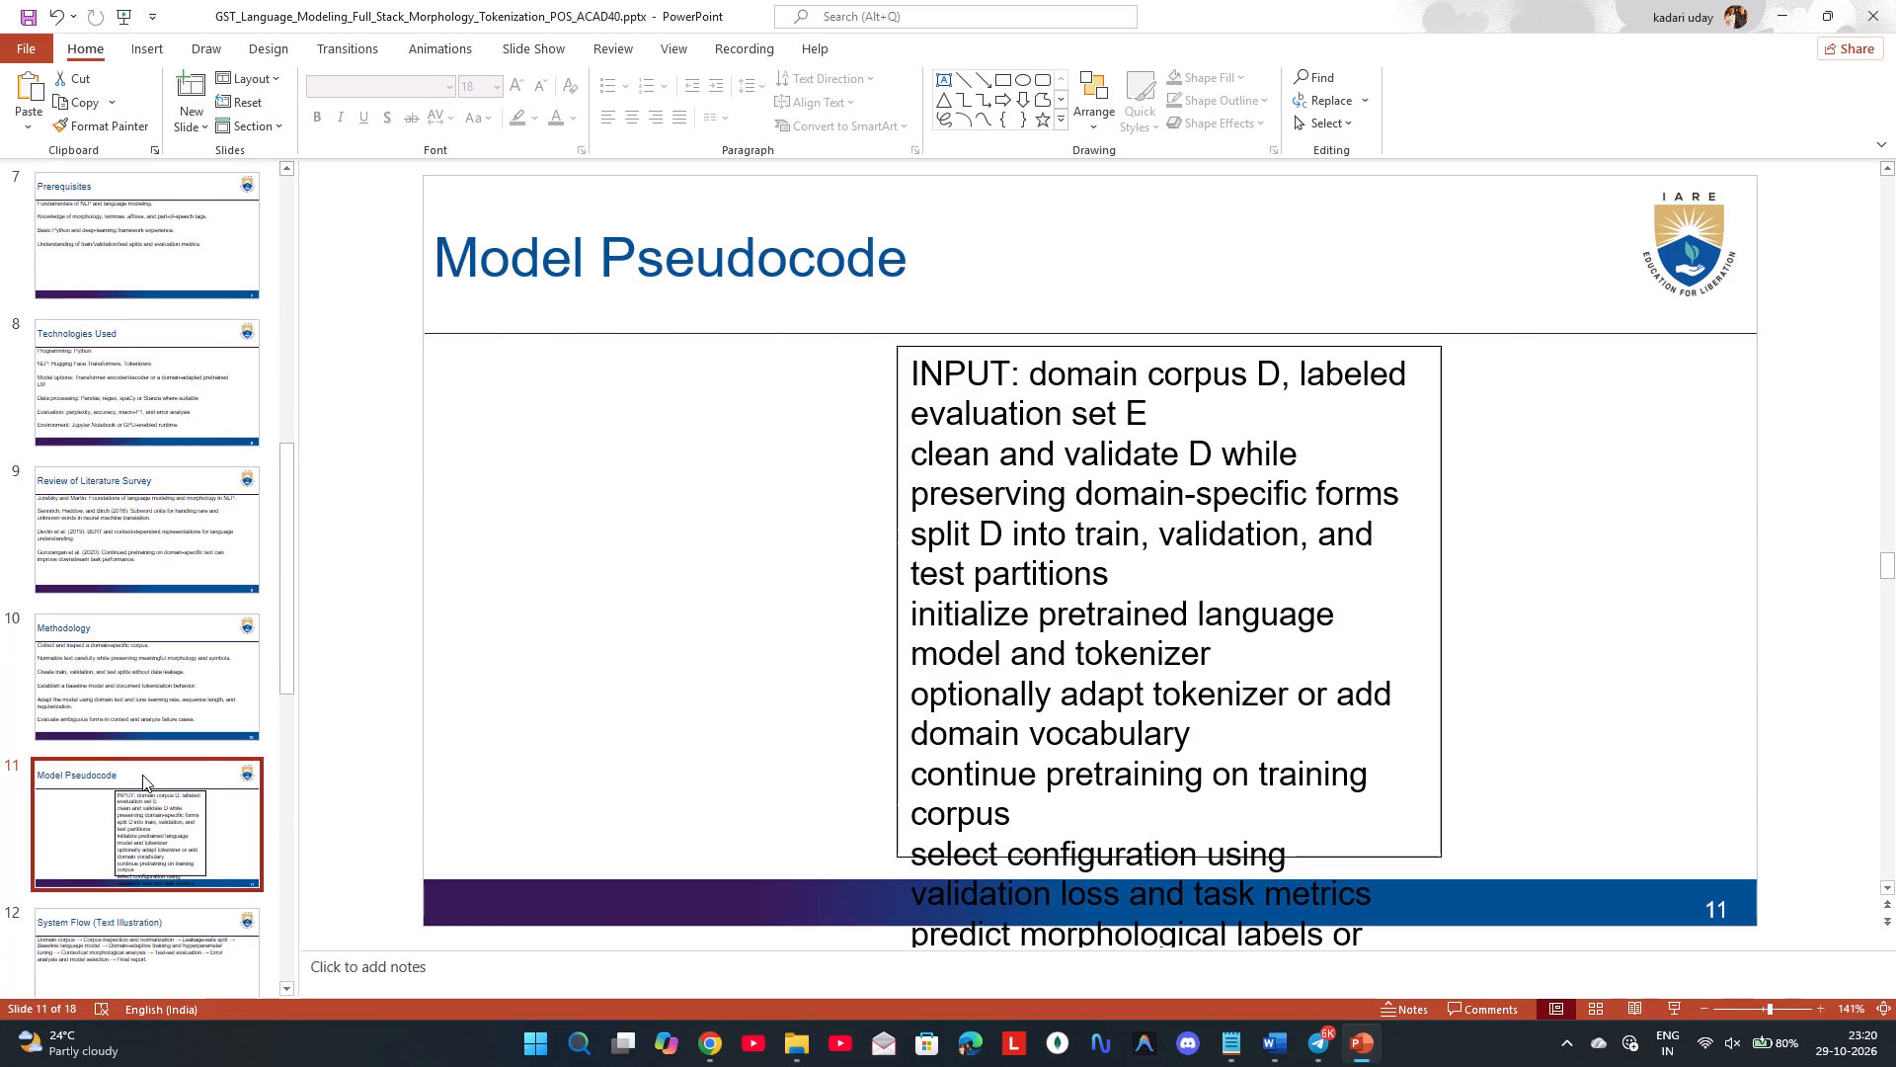
pyautogui.click(895, 588)
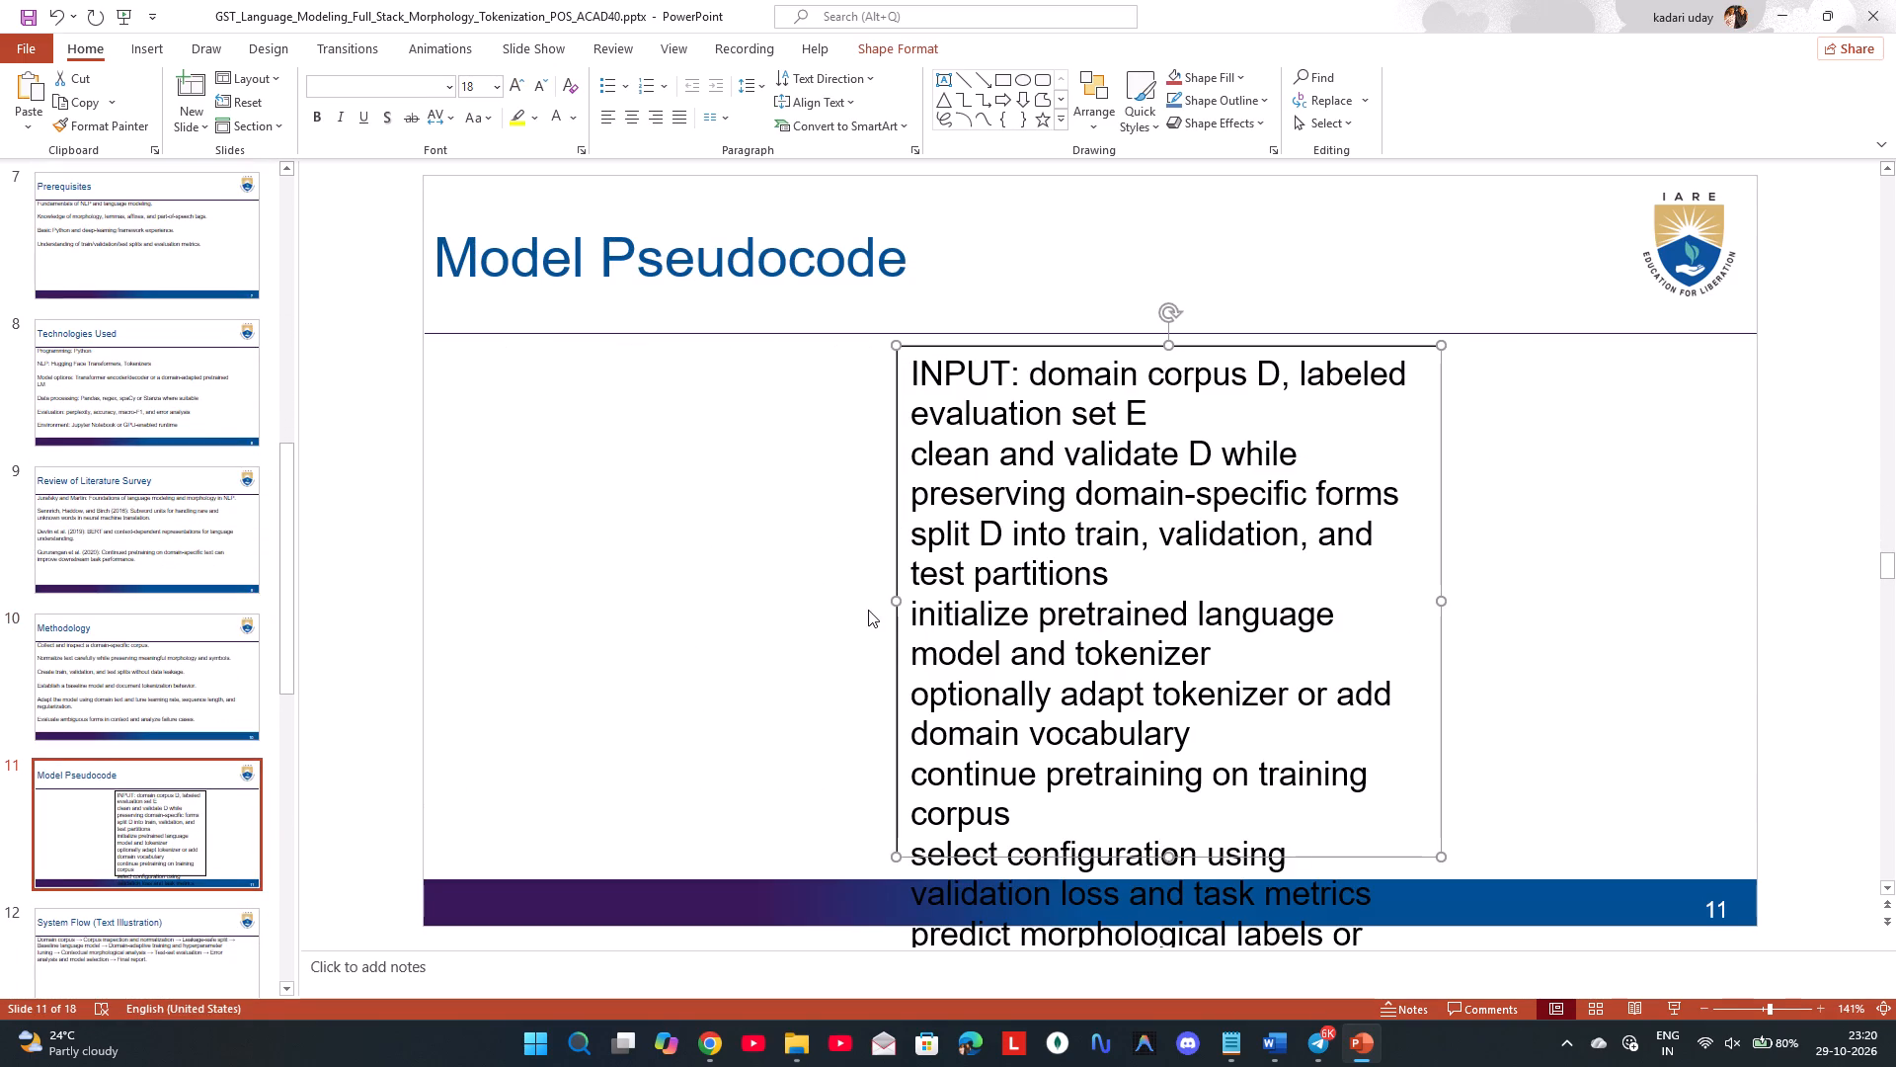
pyautogui.moveTo(894, 598); pyautogui.dragTo(480, 650)
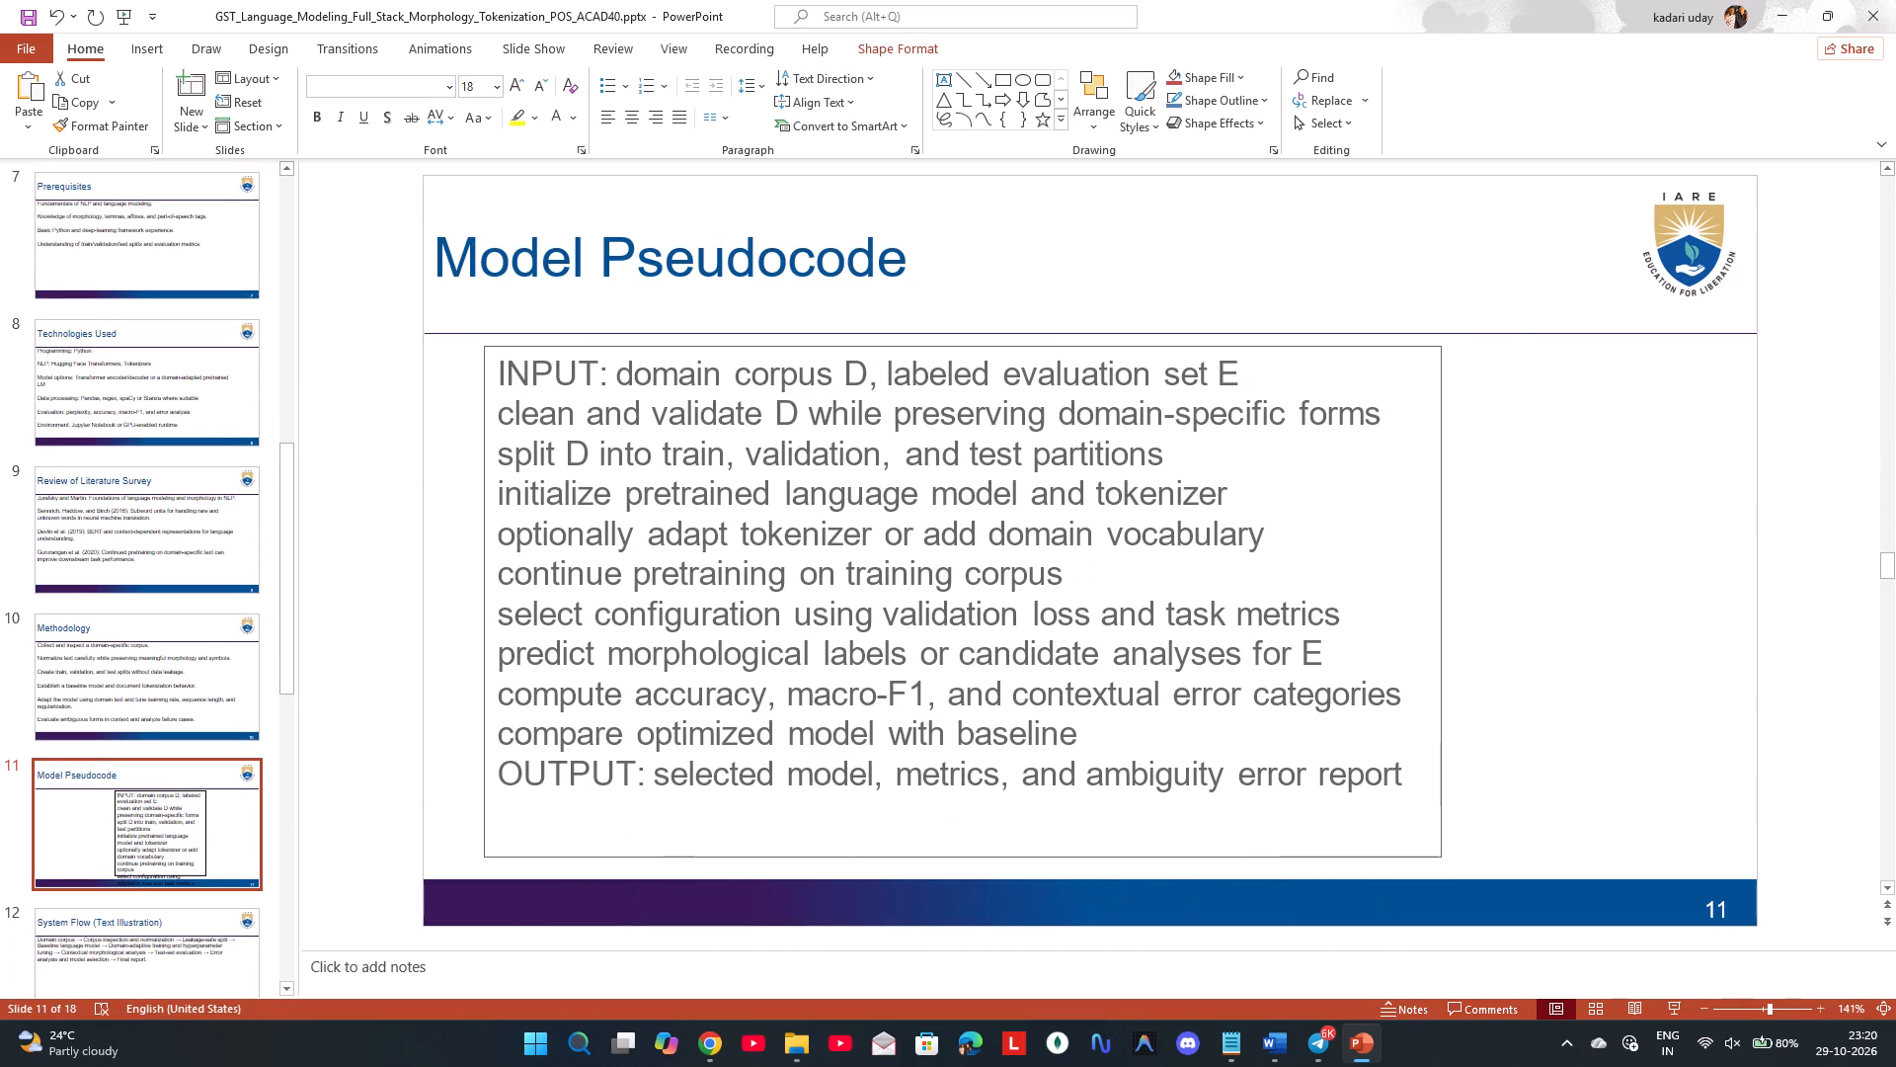
pyautogui.moveTo(480, 650); pyautogui.dragTo(463, 650)
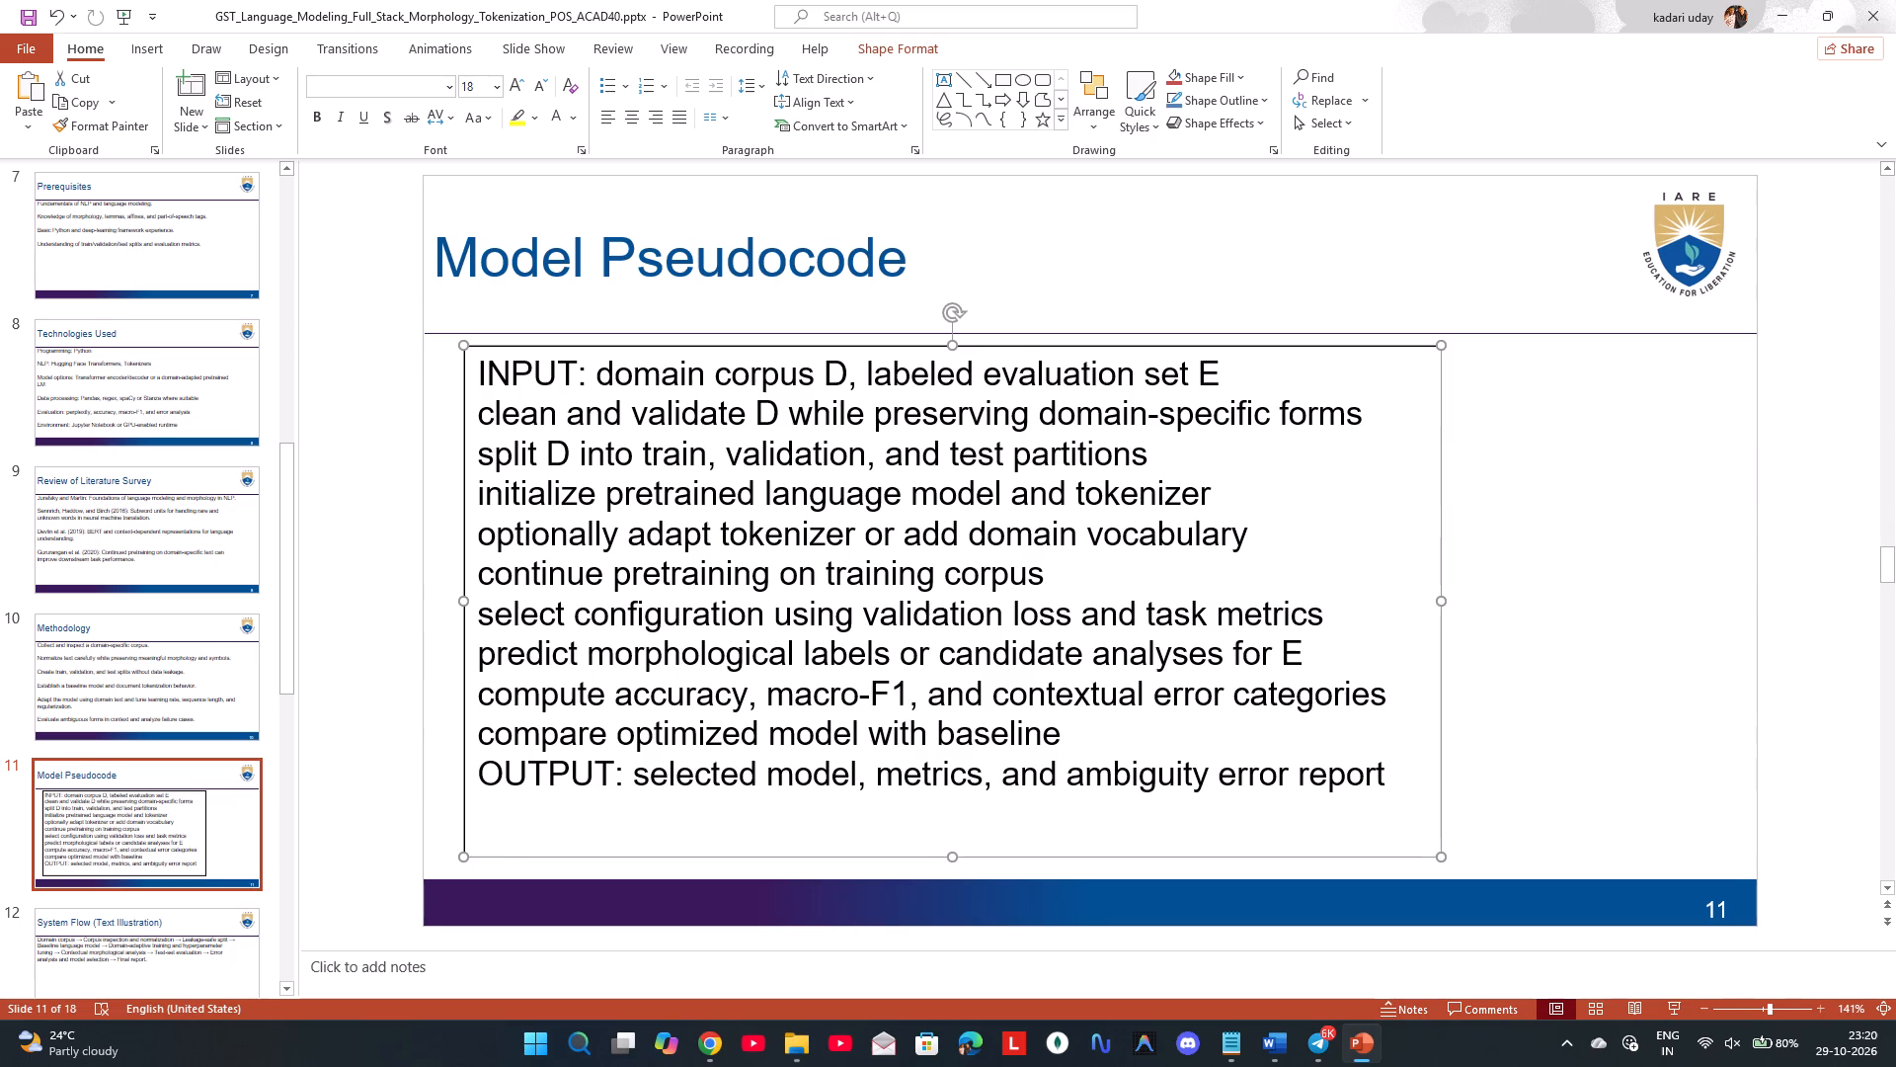
pyautogui.moveTo(1441, 601); pyautogui.dragTo(1639, 607)
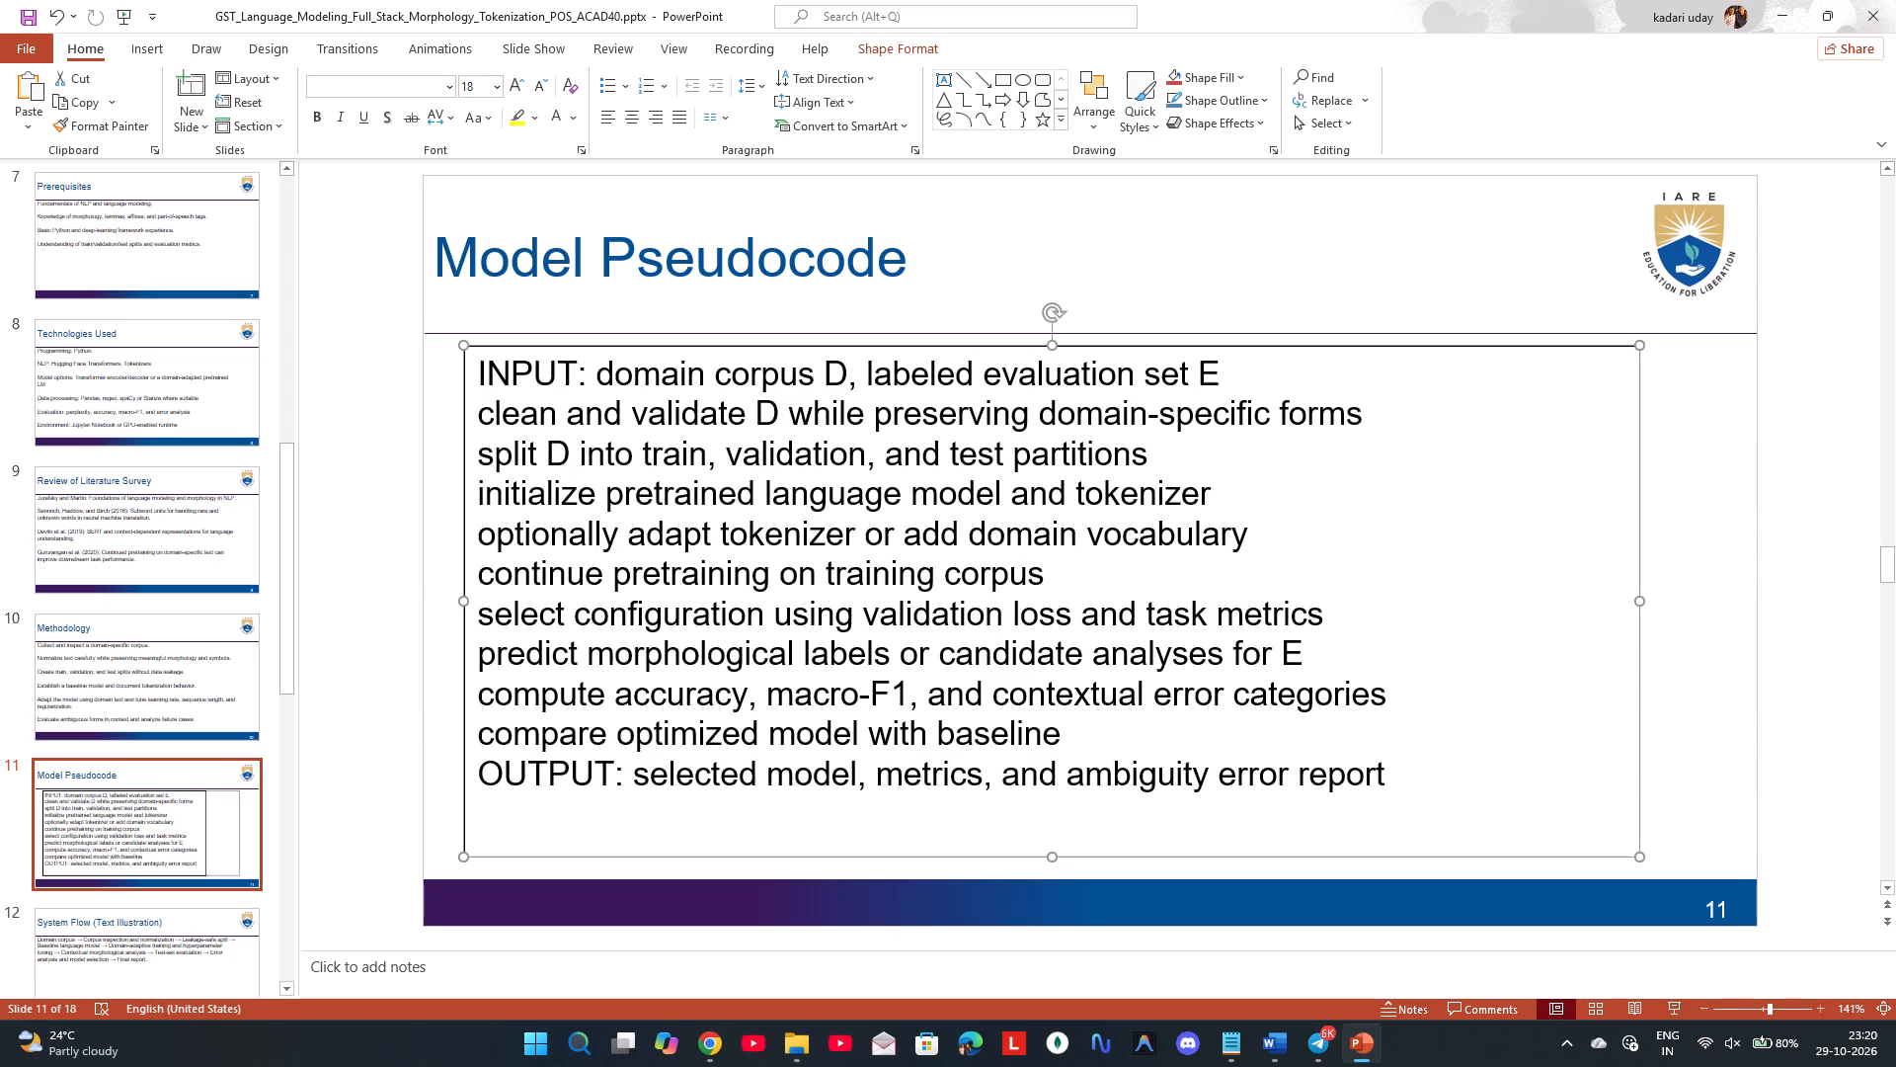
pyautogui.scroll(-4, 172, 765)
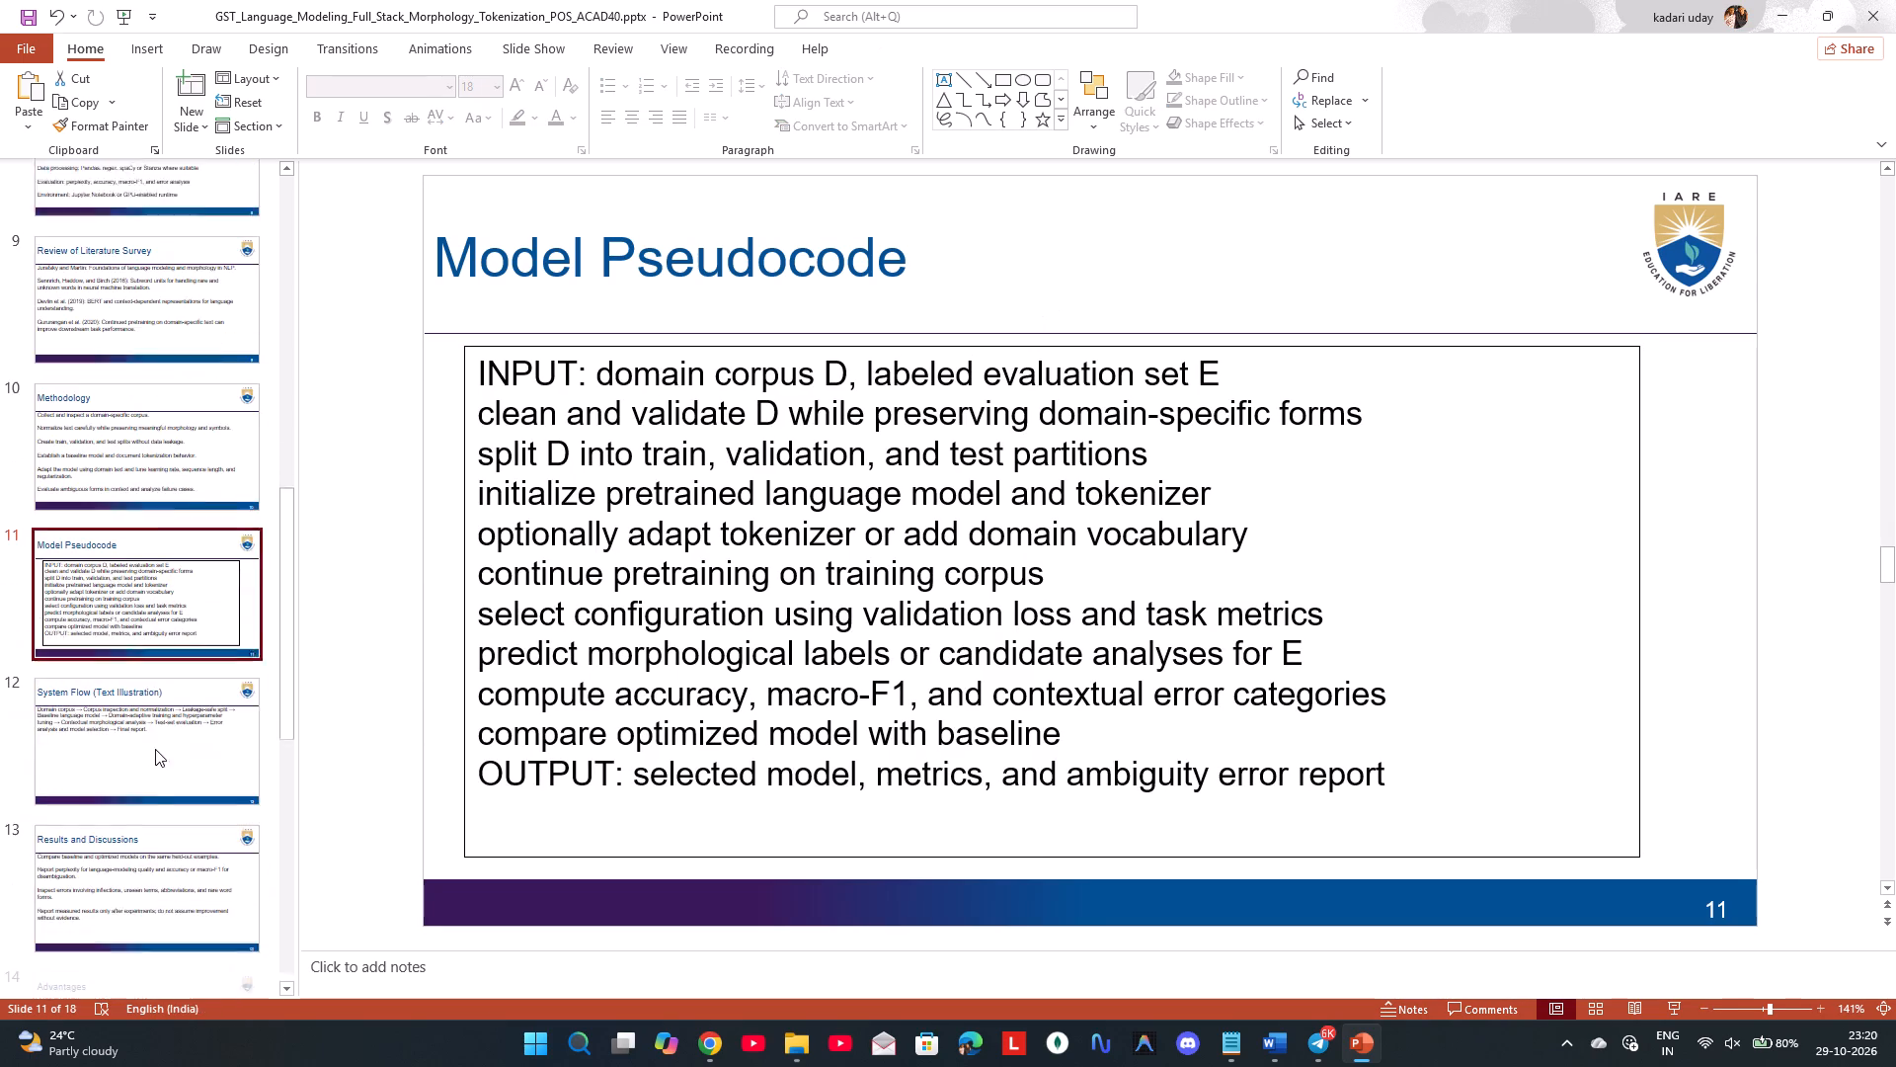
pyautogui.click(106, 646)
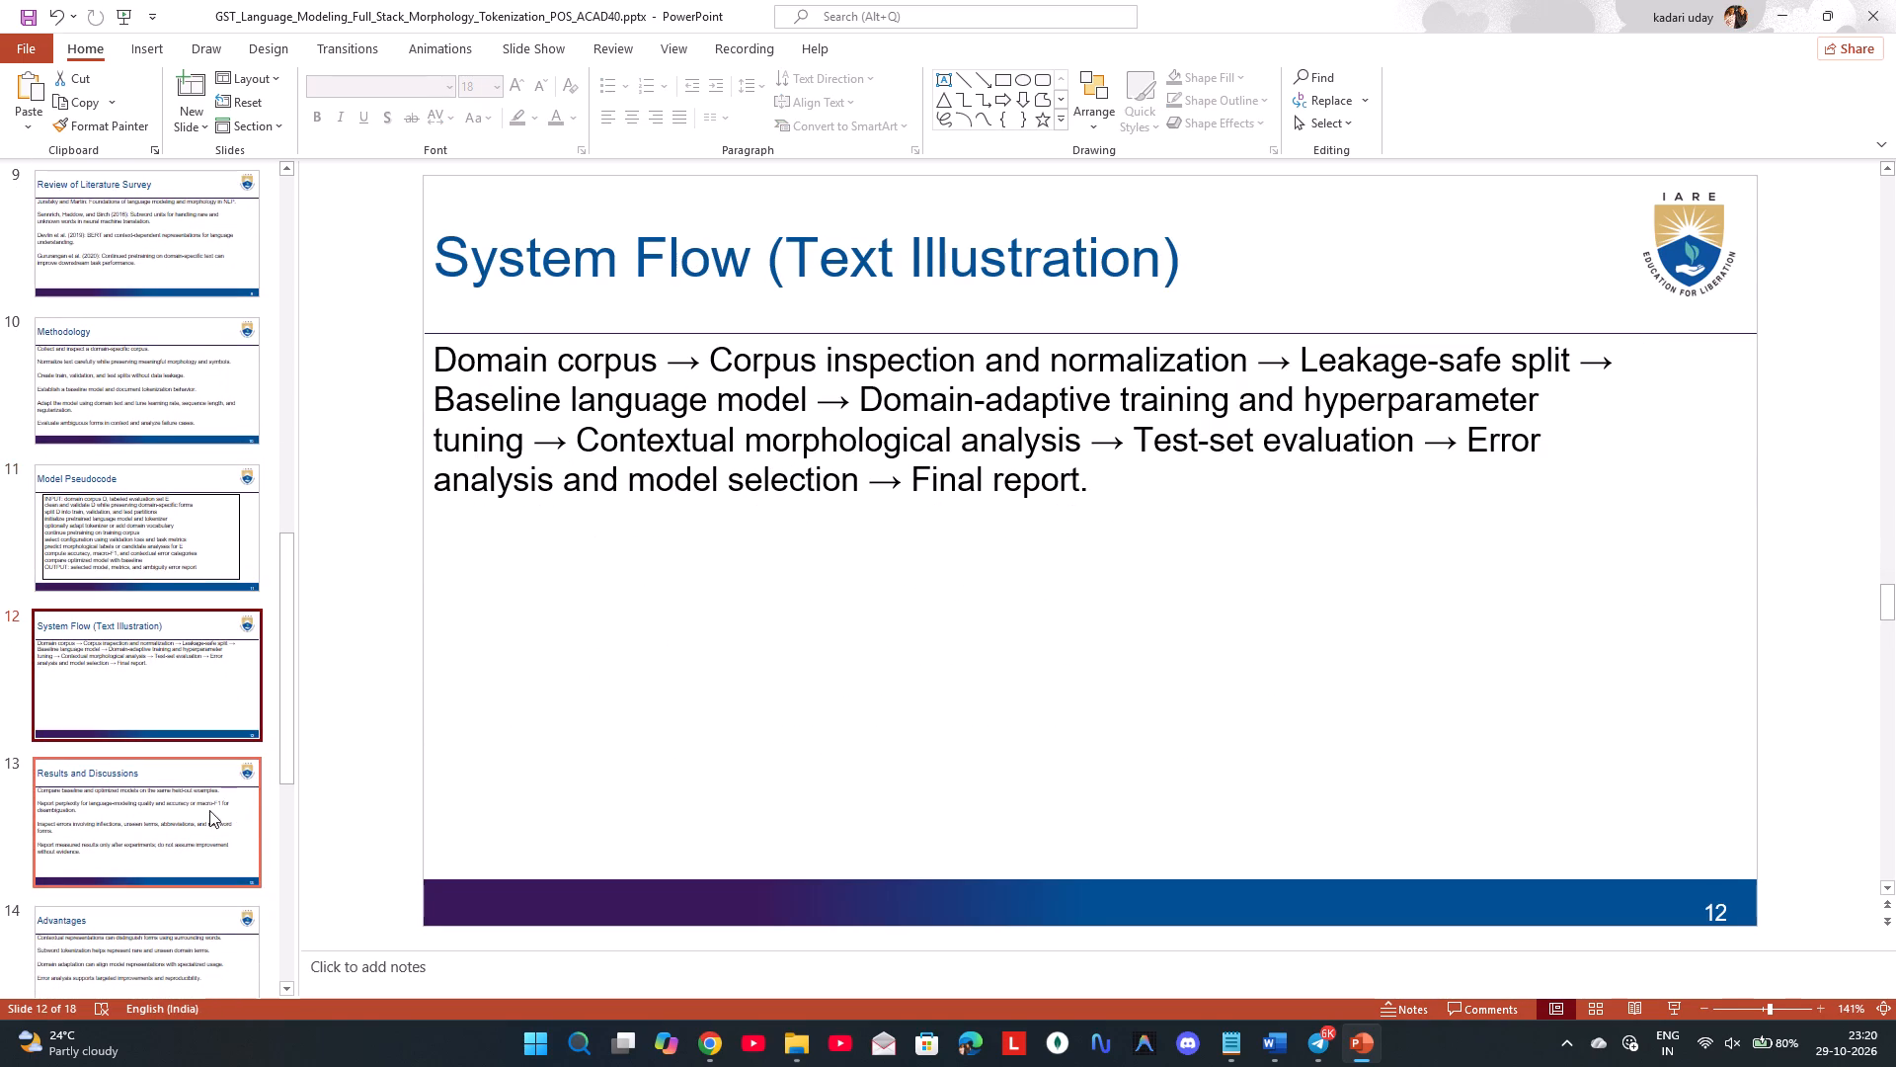
# Review slides 13 to 17, from Results and Discussions to Future Scope, for layout and formatting problems.
pyautogui.click(190, 814)
pyautogui.scroll(-2, 190, 814)
pyautogui.click(190, 814)
pyautogui.scroll(-1, 190, 814)
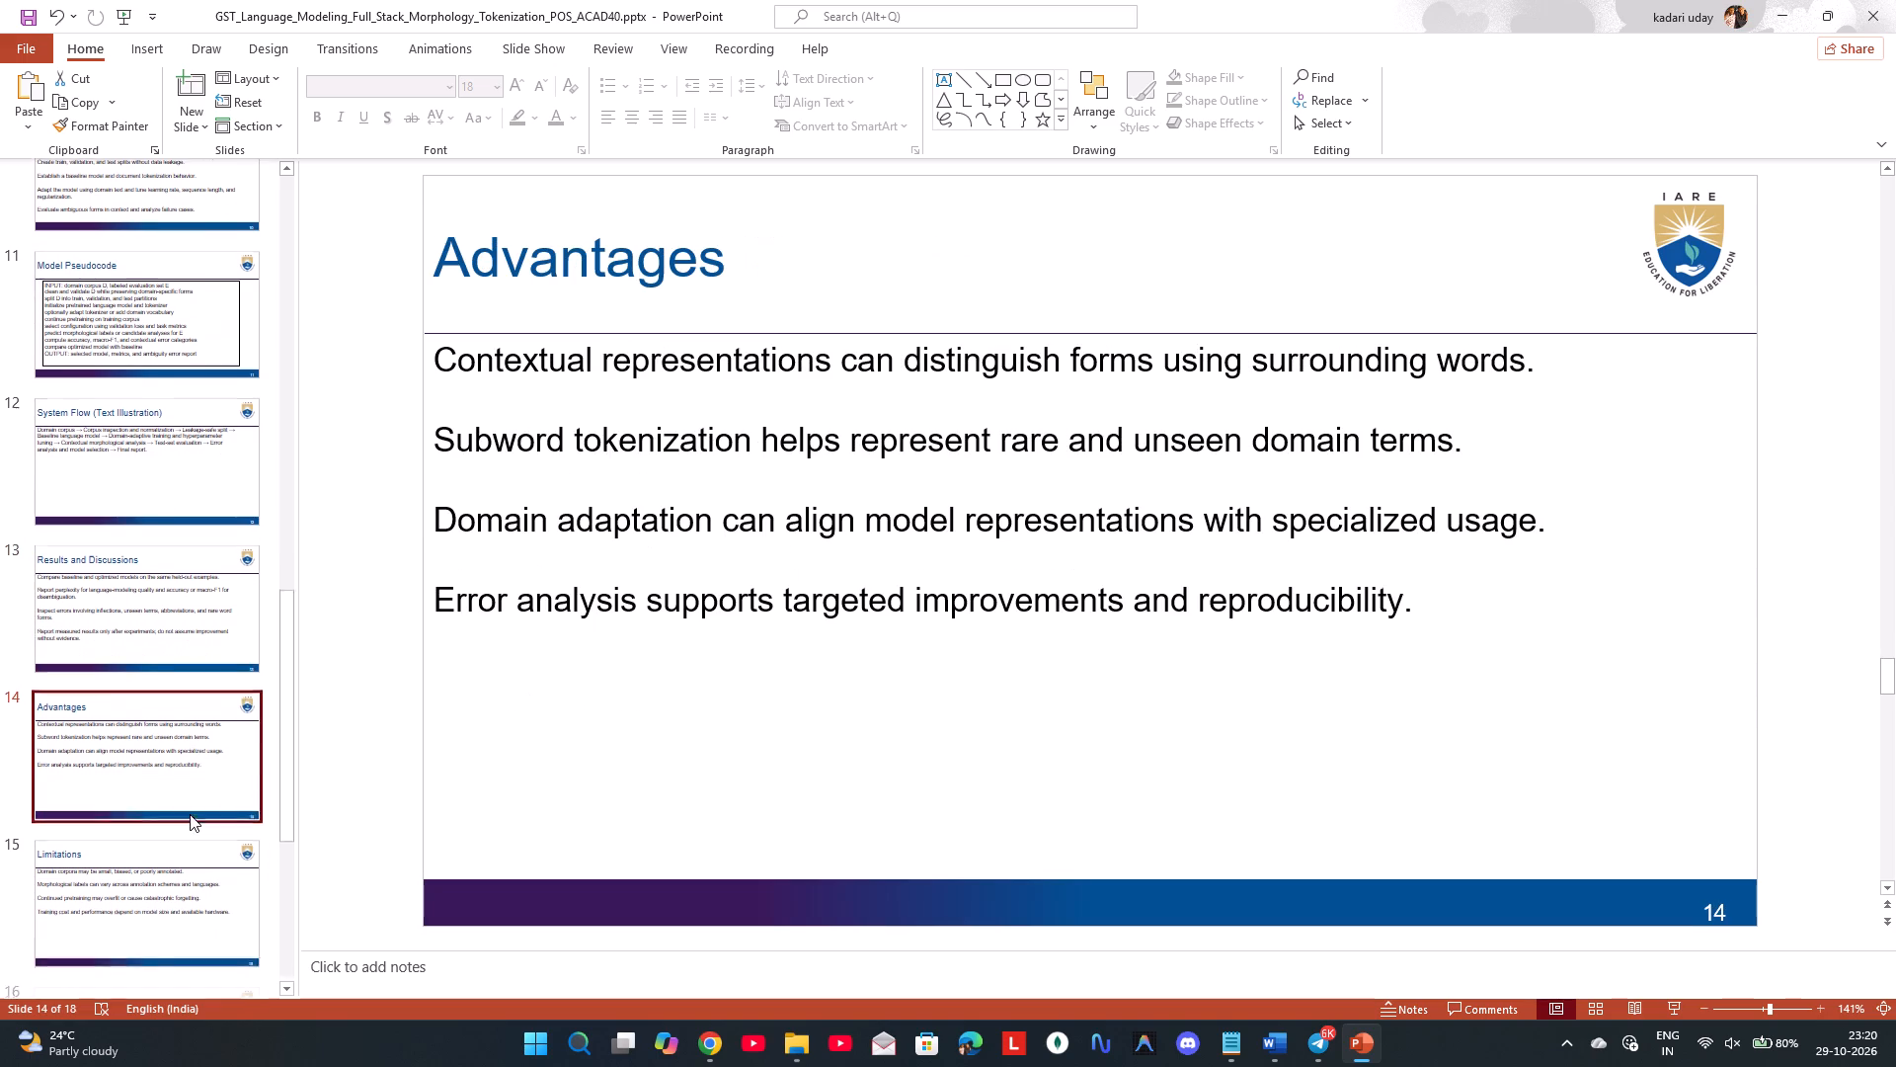
pyautogui.scroll(-1, 190, 814)
pyautogui.click(189, 811)
pyautogui.scroll(-2, 189, 810)
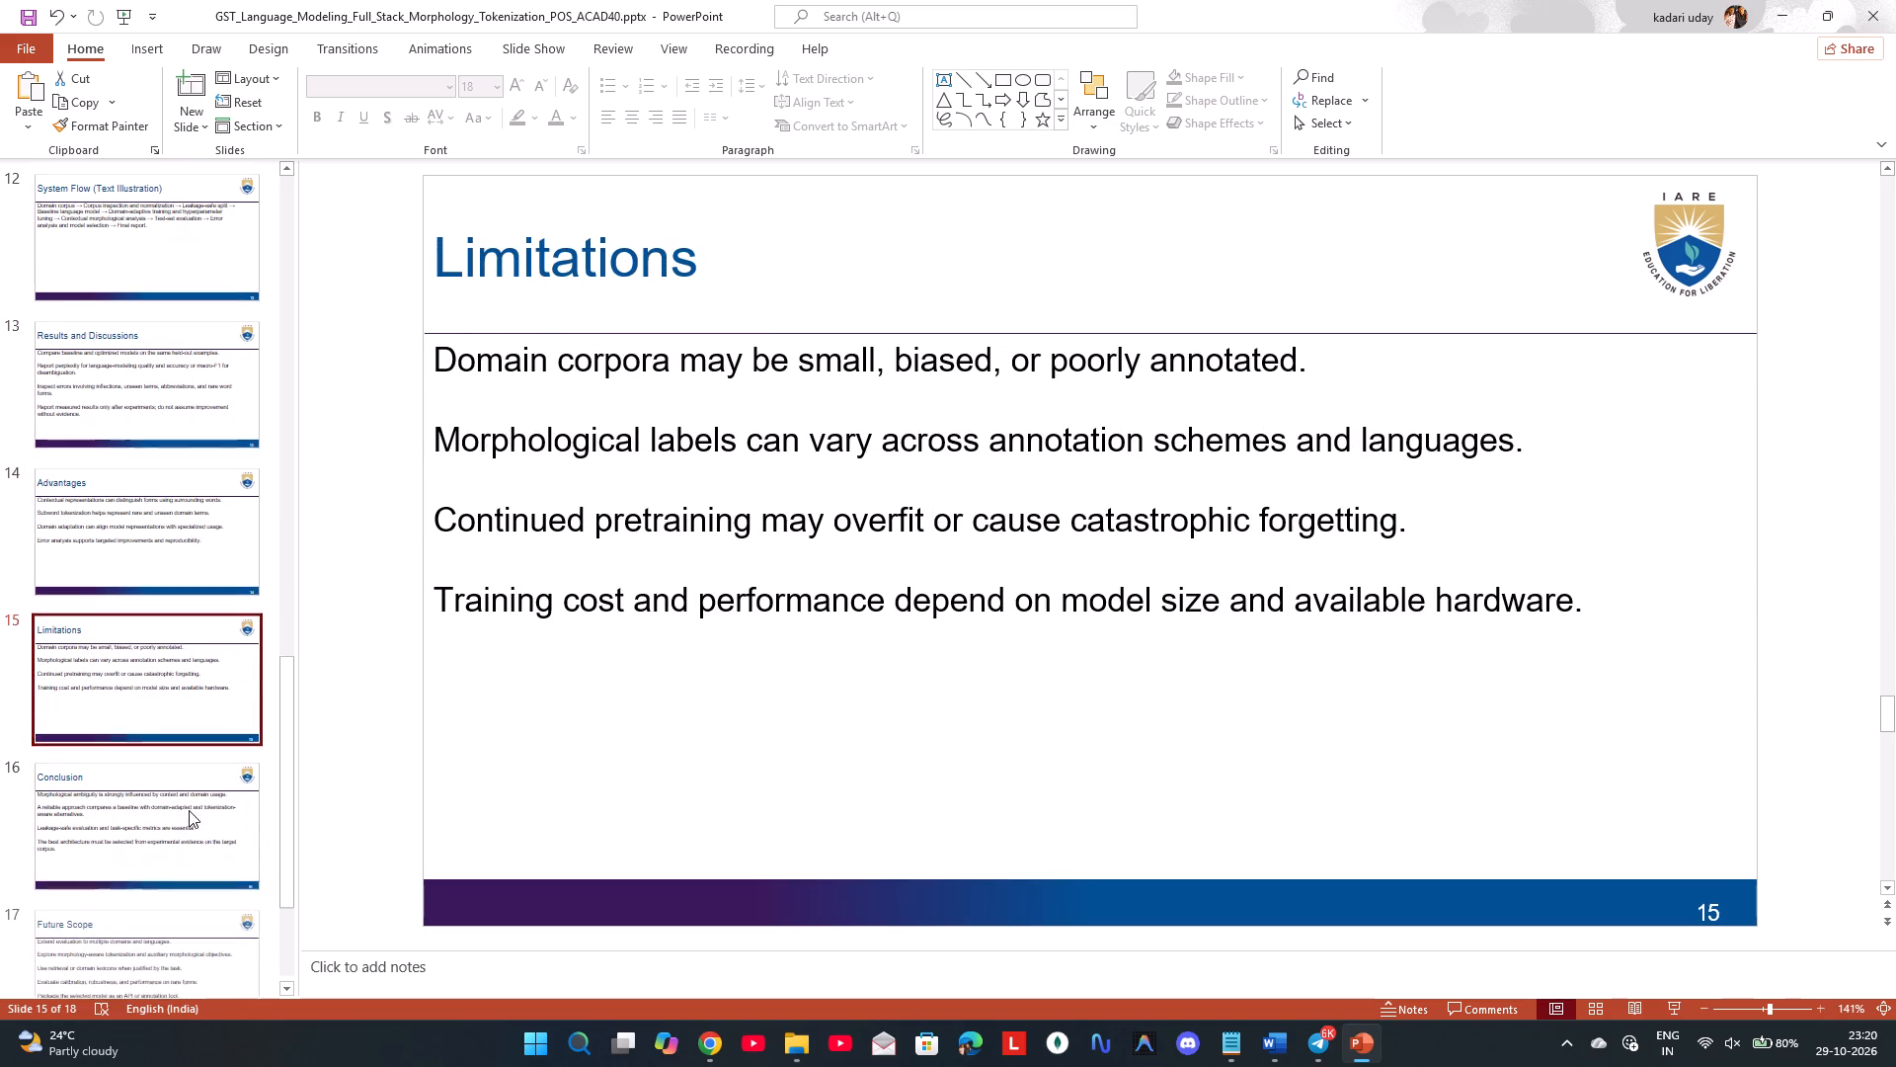
pyautogui.click(189, 810)
pyautogui.scroll(-3, 188, 809)
pyautogui.click(167, 749)
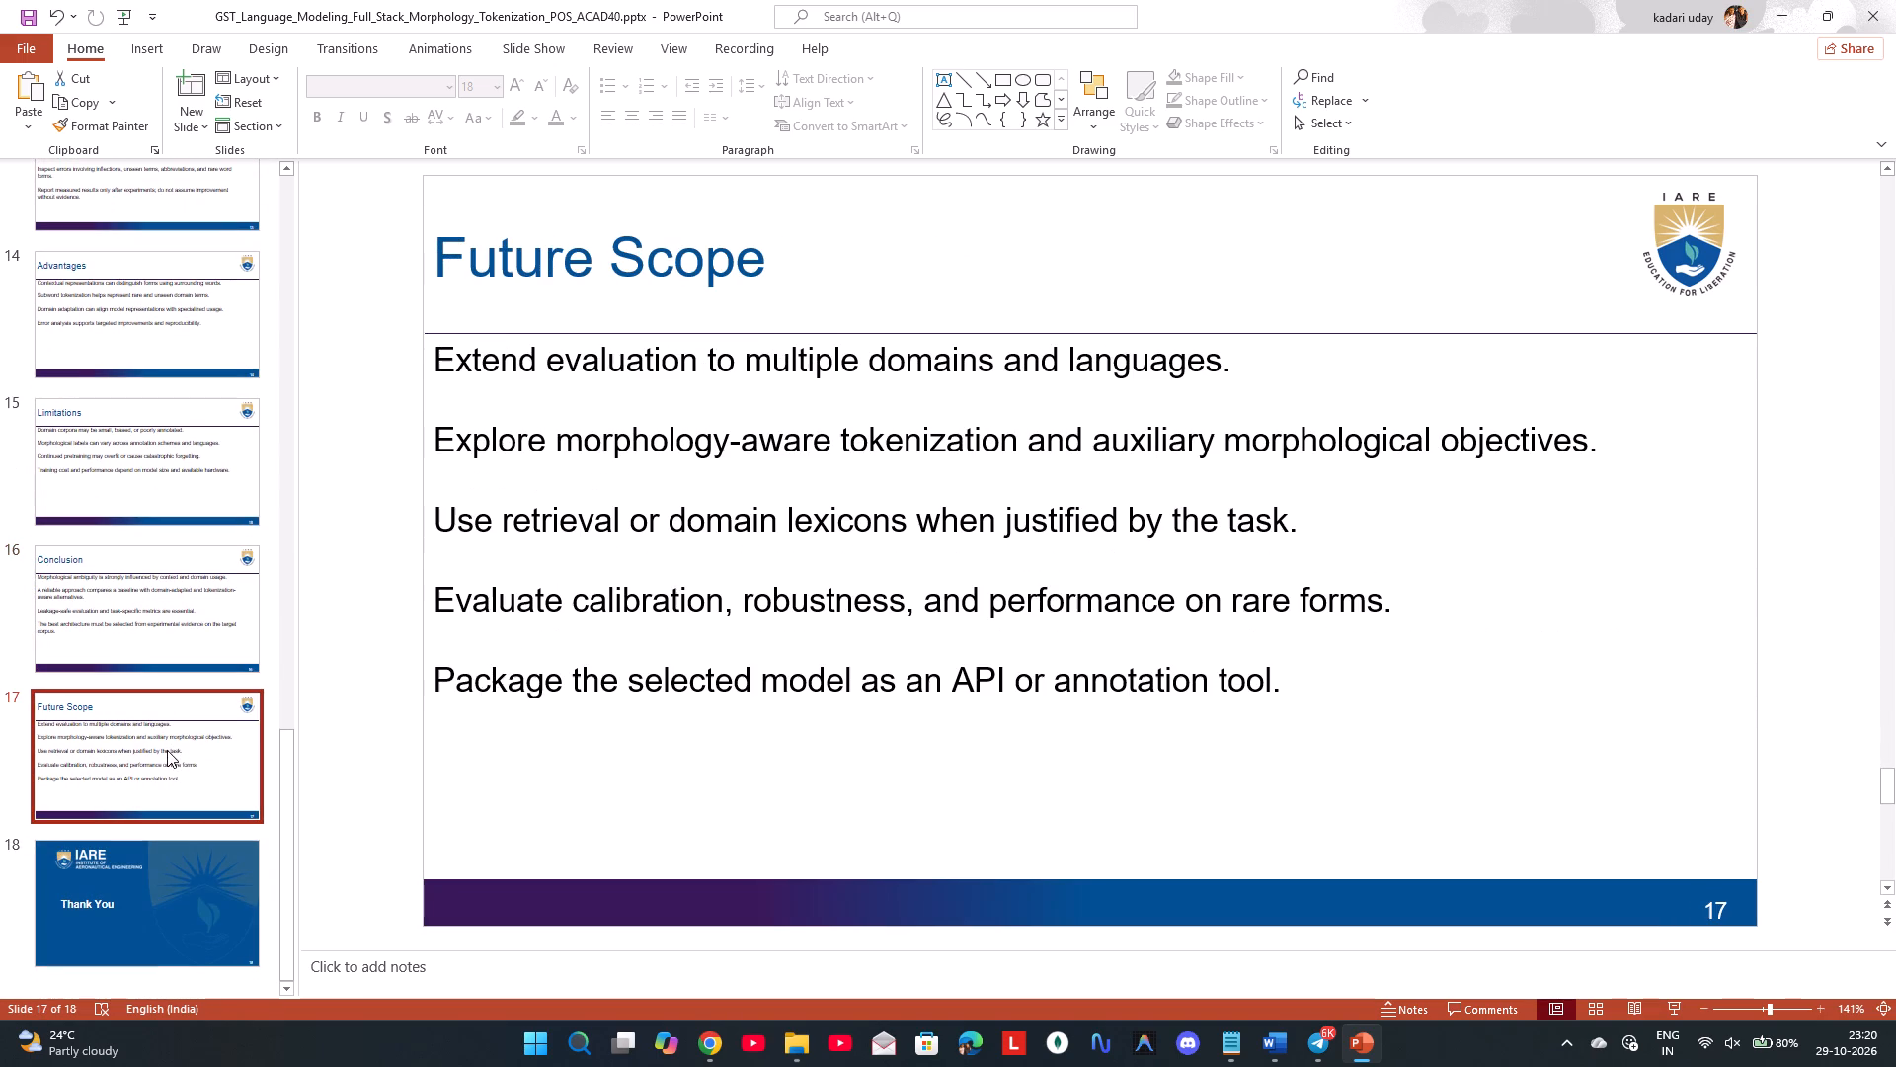
pyautogui.scroll(-3, 167, 750)
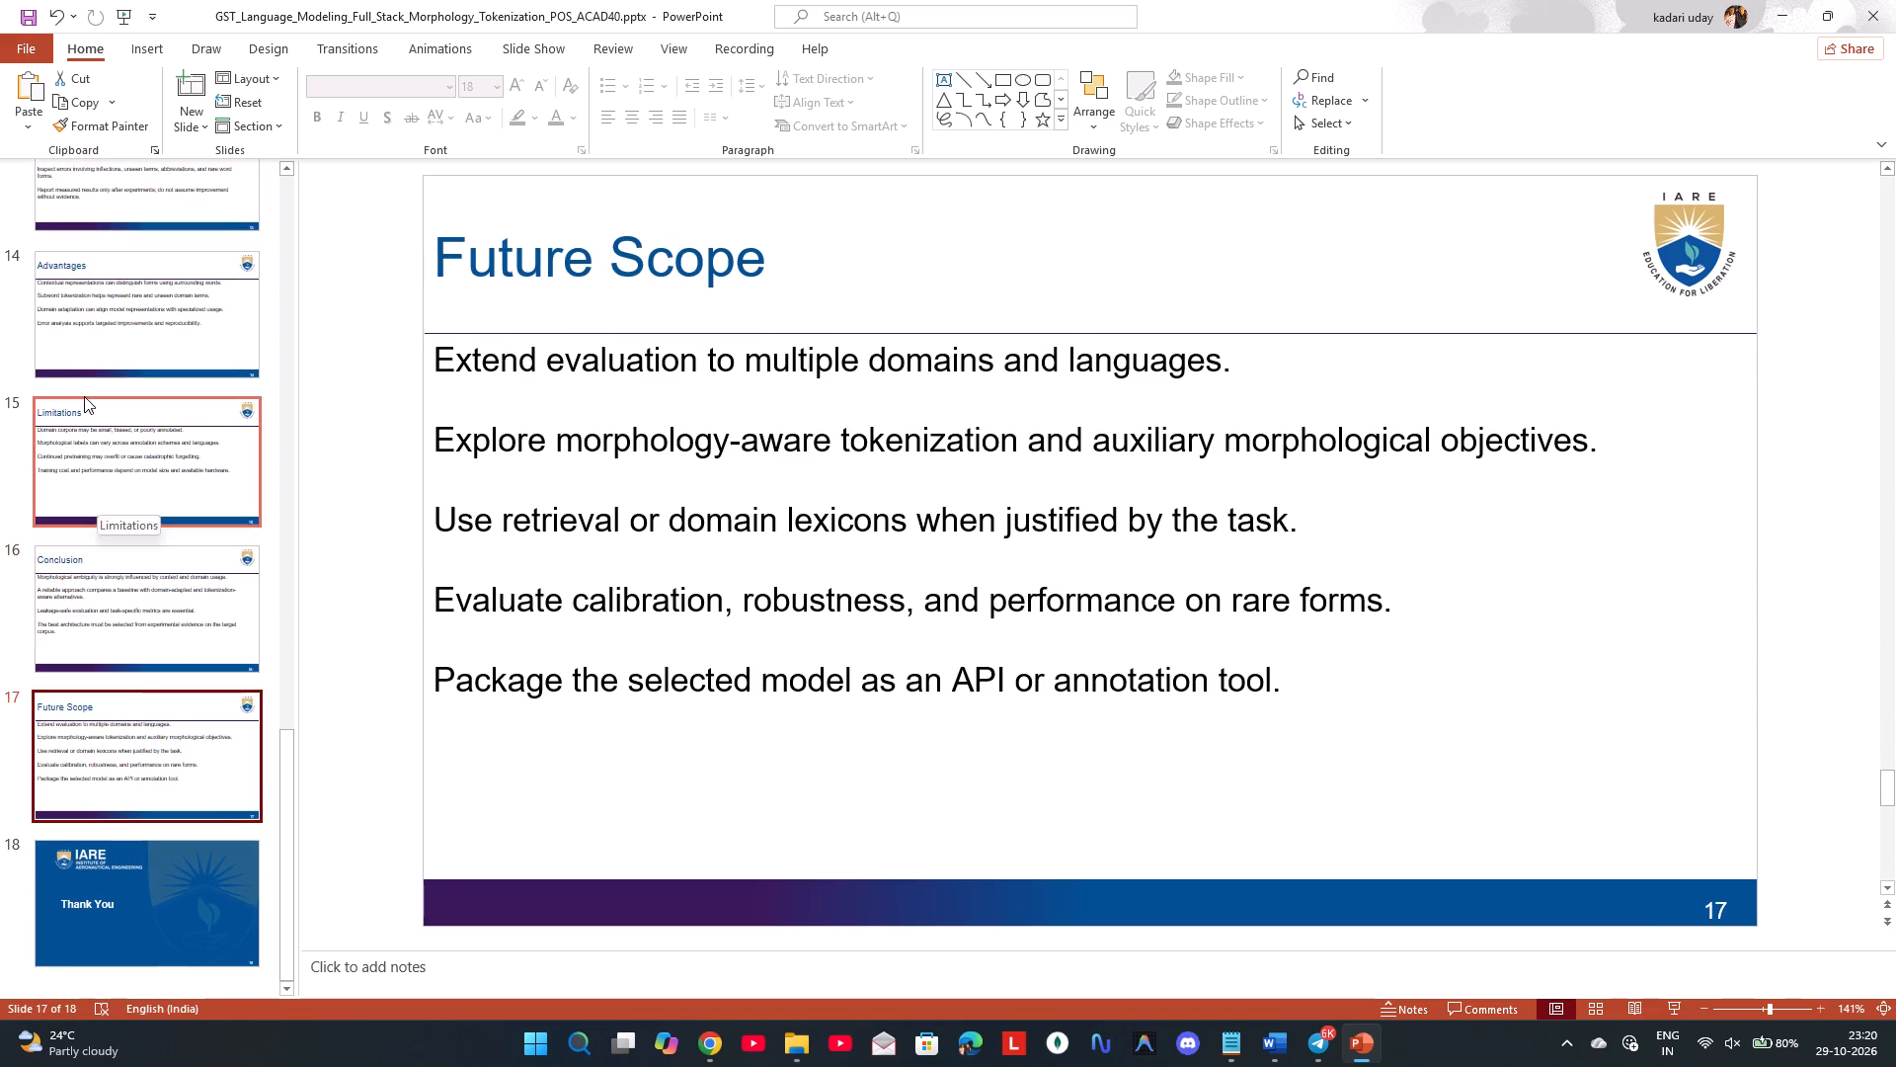
# Save the GST Language Modeling presentation and close it.
pyautogui.hotkey('ctrl', 's')
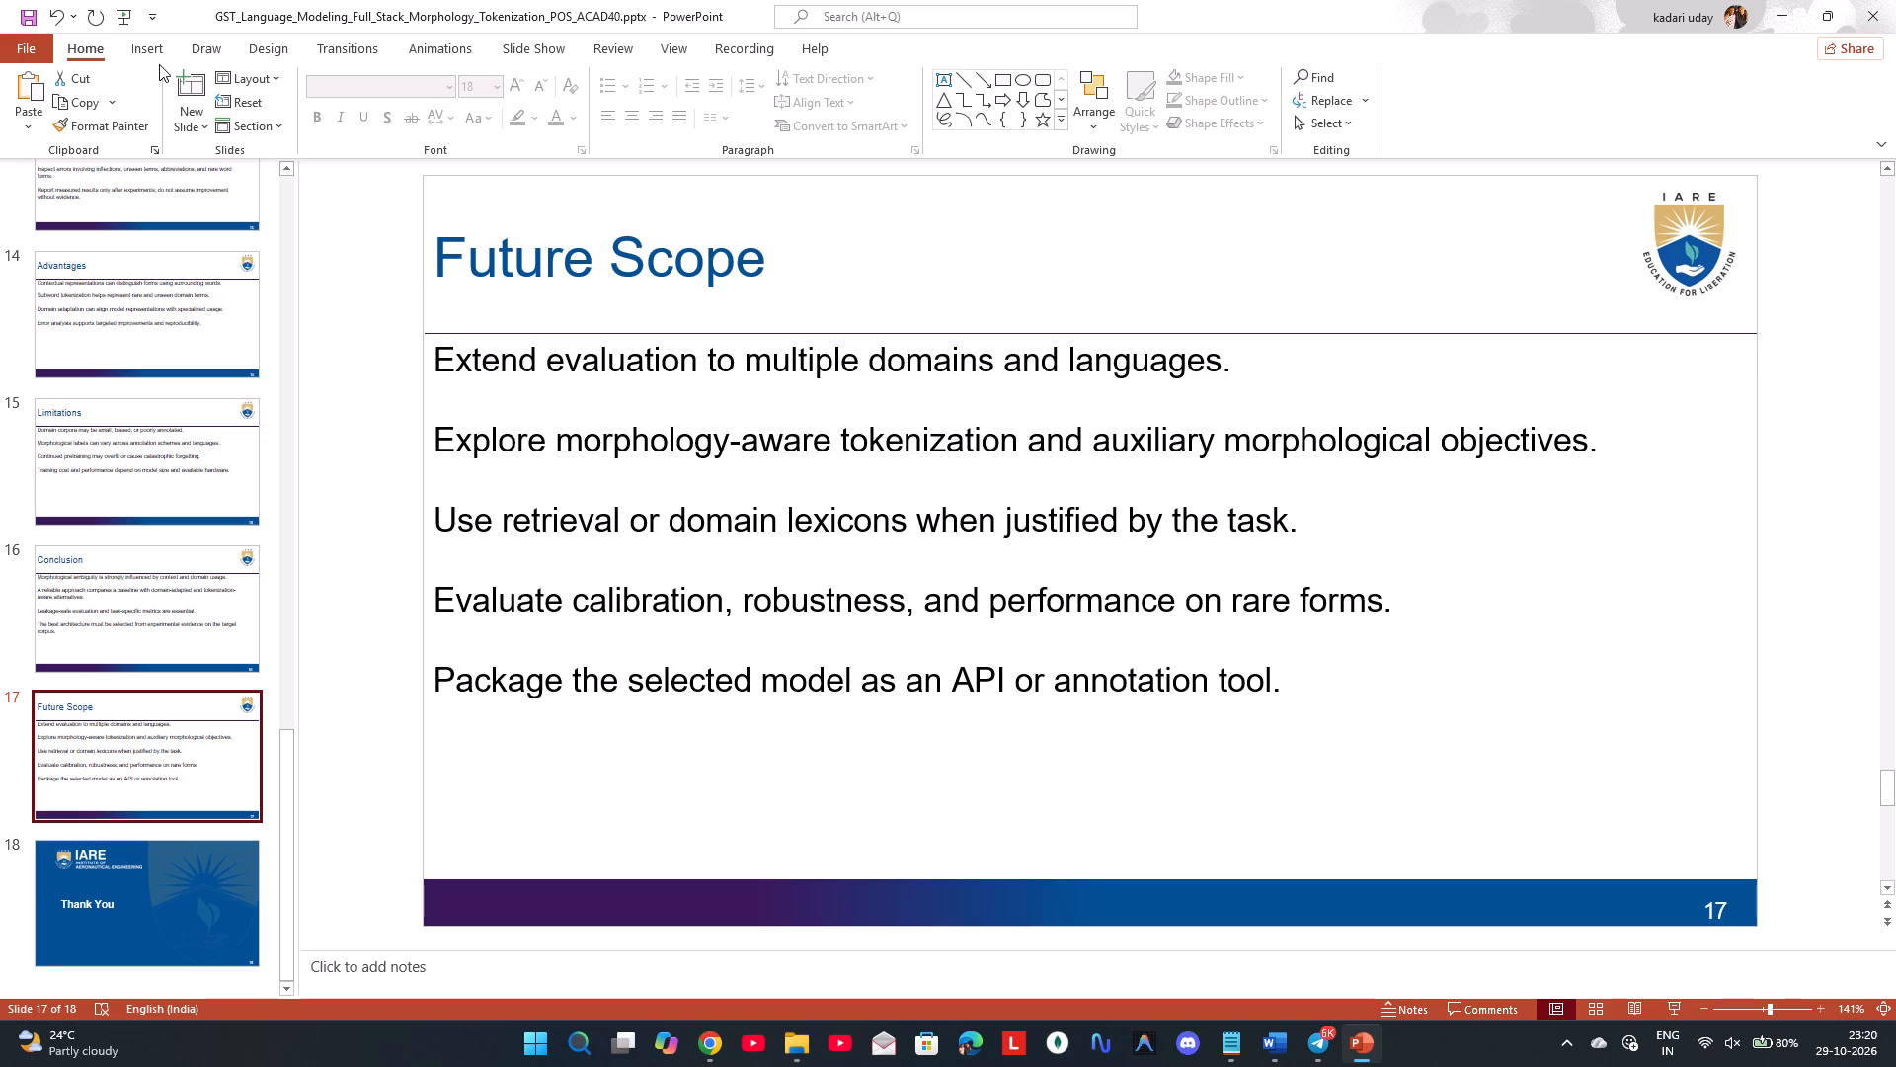
pyautogui.hotkey('ctrl', 's')
pyautogui.hotkey('ctrl', 'w')
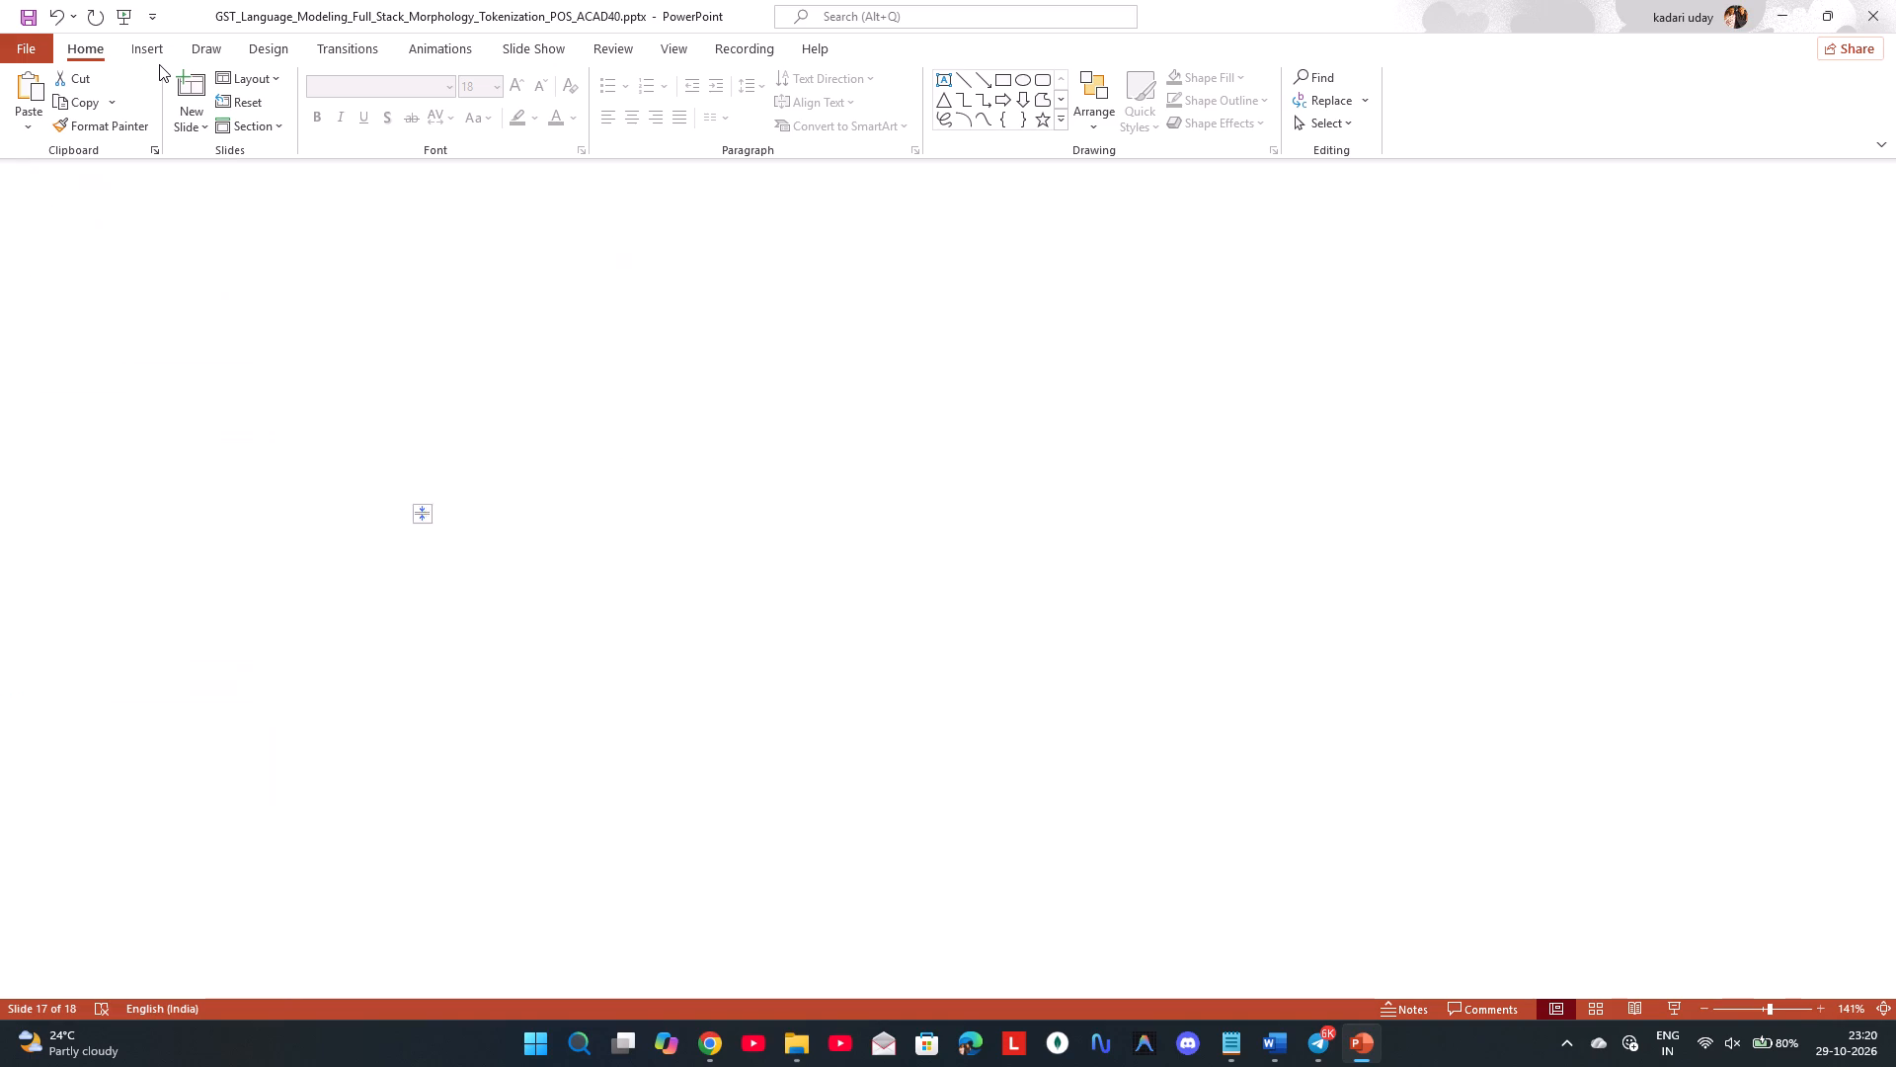
# Switch to File Explorer and open the GST_Software_Testing_Methodologies presentation on Nodes and Edges in Flow Graphs from the Telegram Desktop folder.
pyautogui.hotkey('alt', 'Tab')
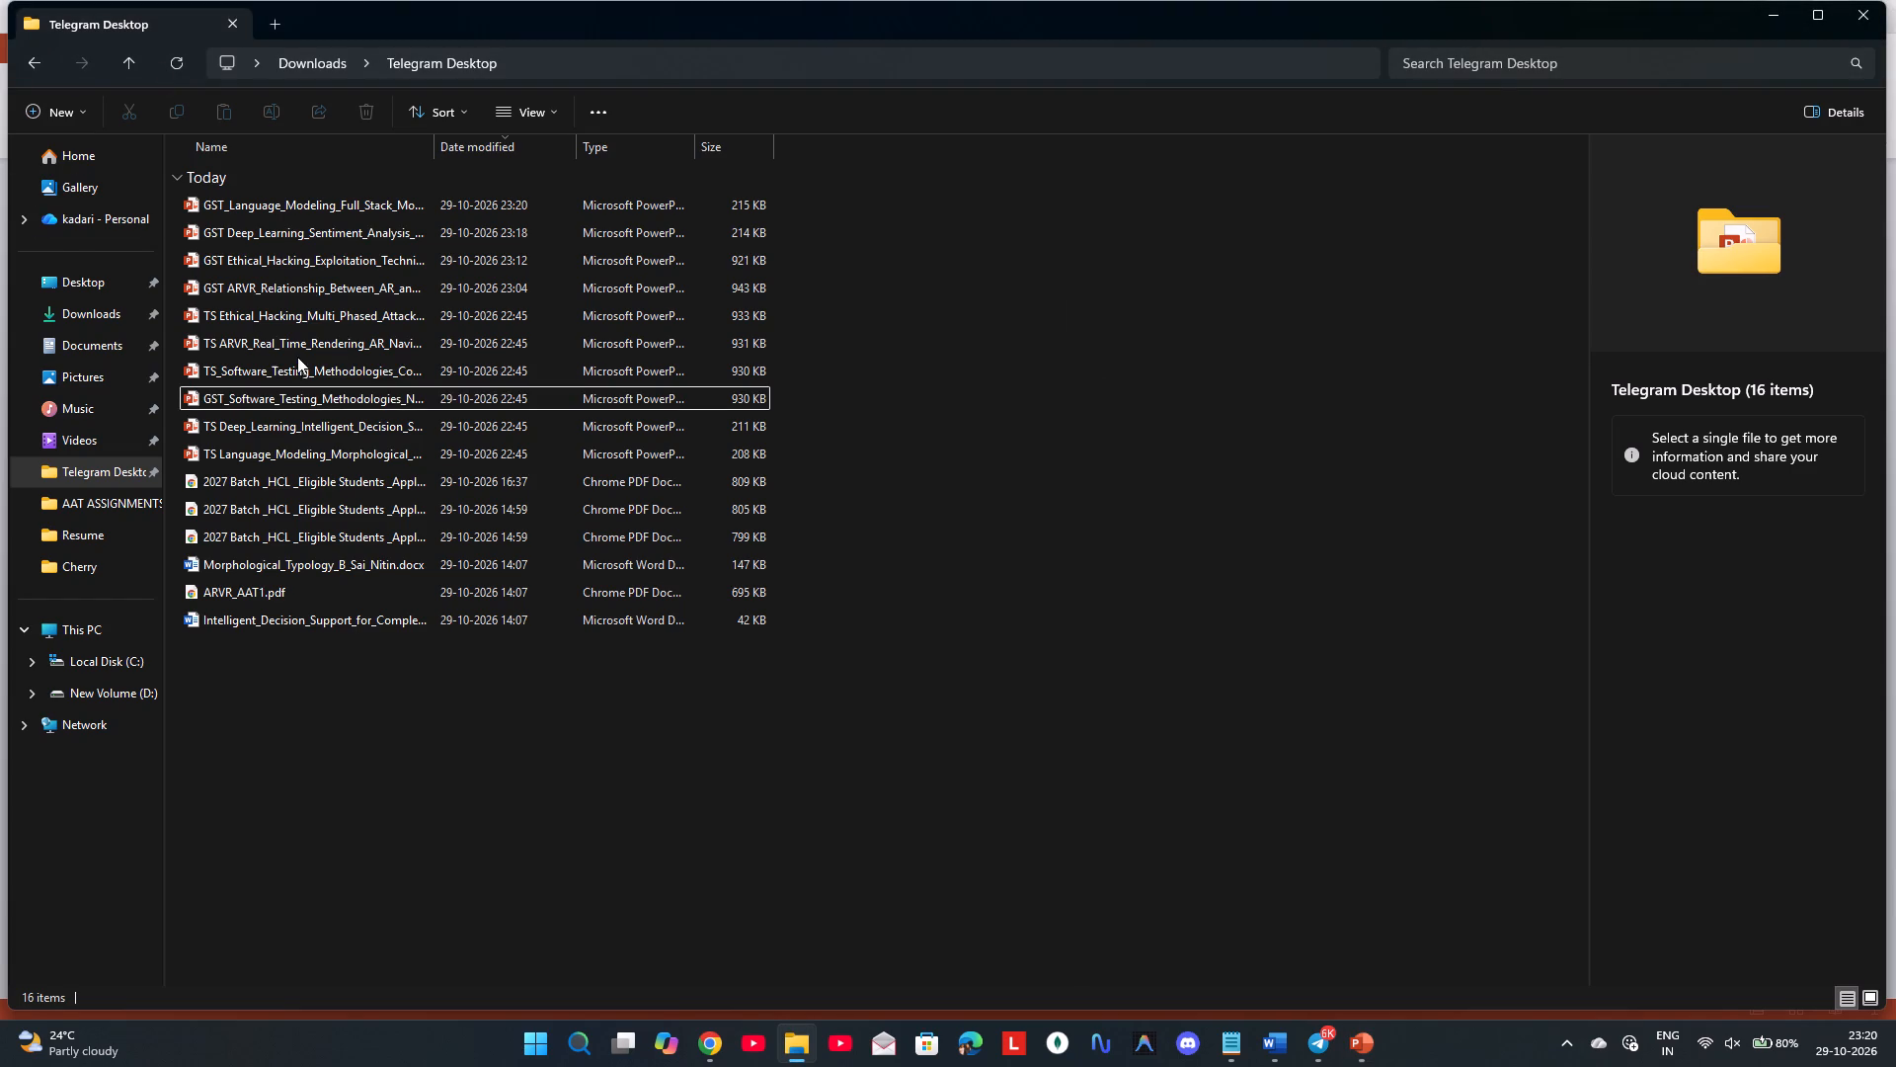
pyautogui.click(319, 398)
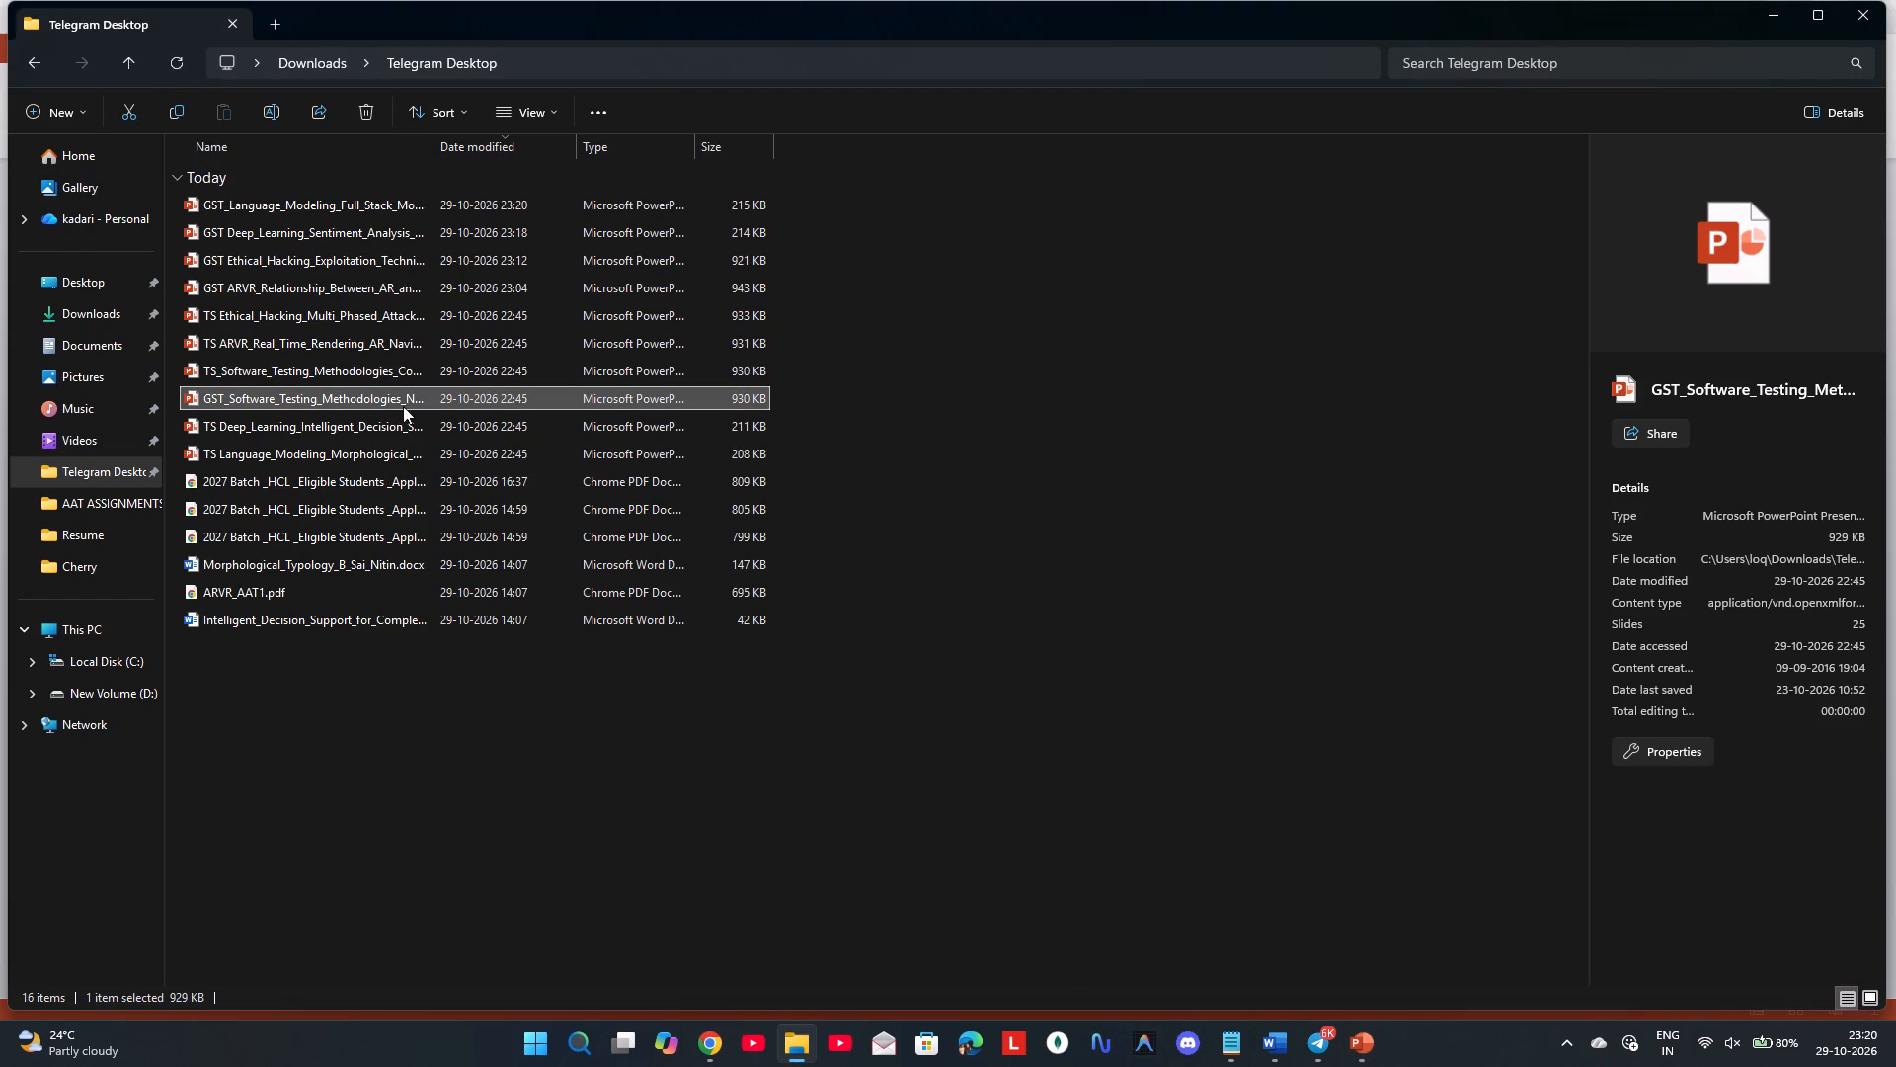
pyautogui.press('Return')
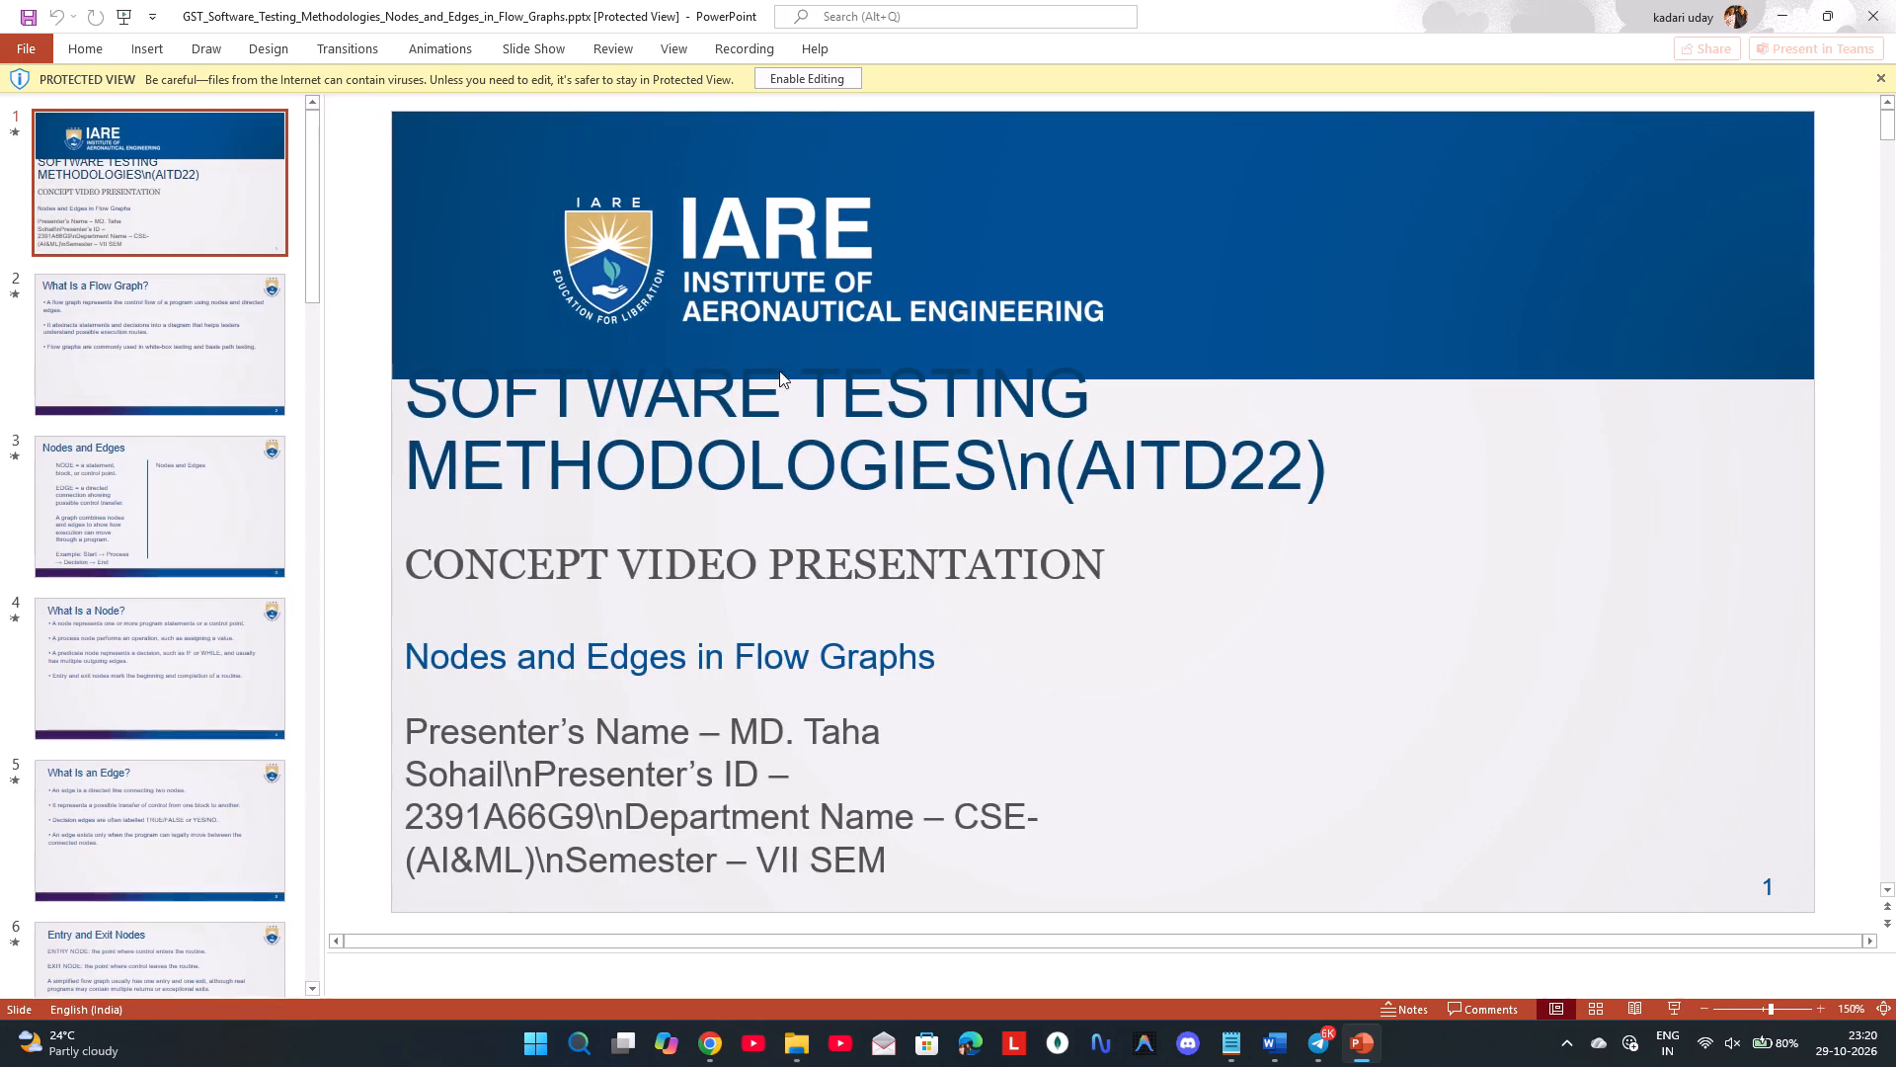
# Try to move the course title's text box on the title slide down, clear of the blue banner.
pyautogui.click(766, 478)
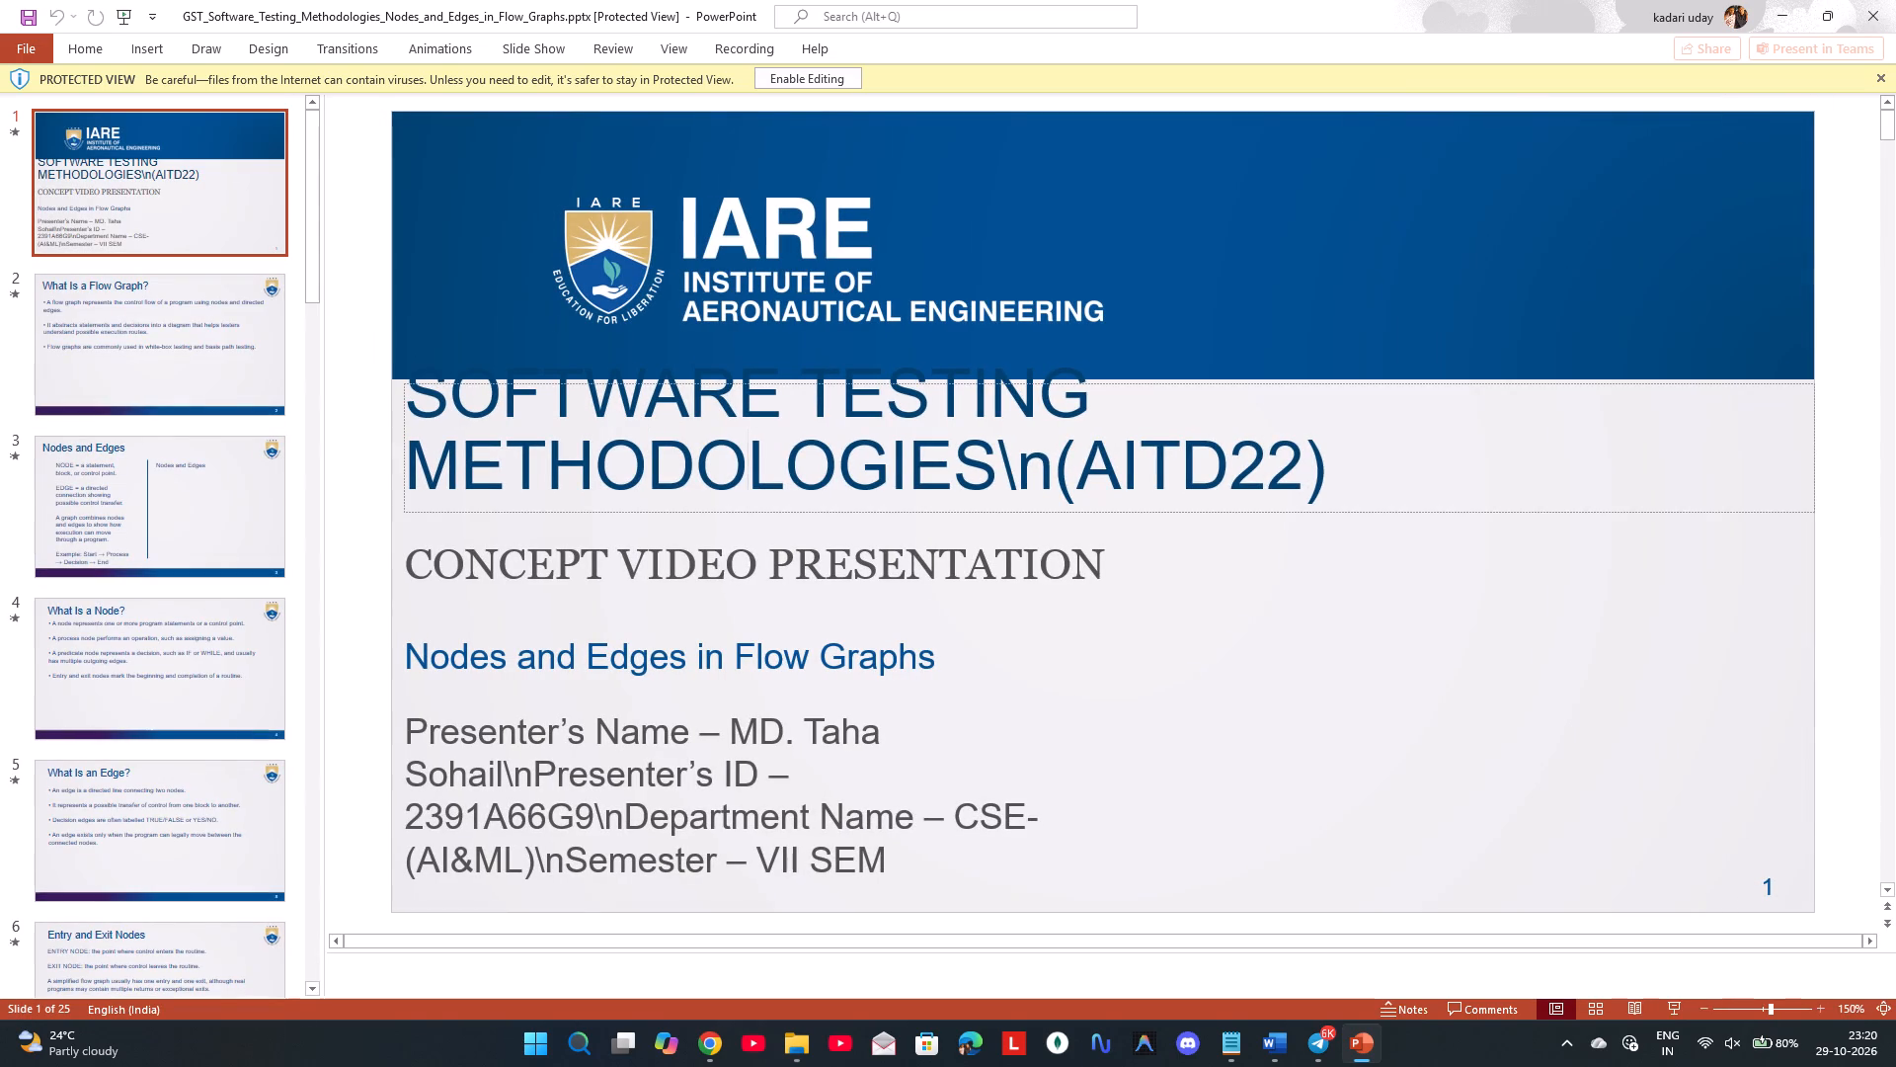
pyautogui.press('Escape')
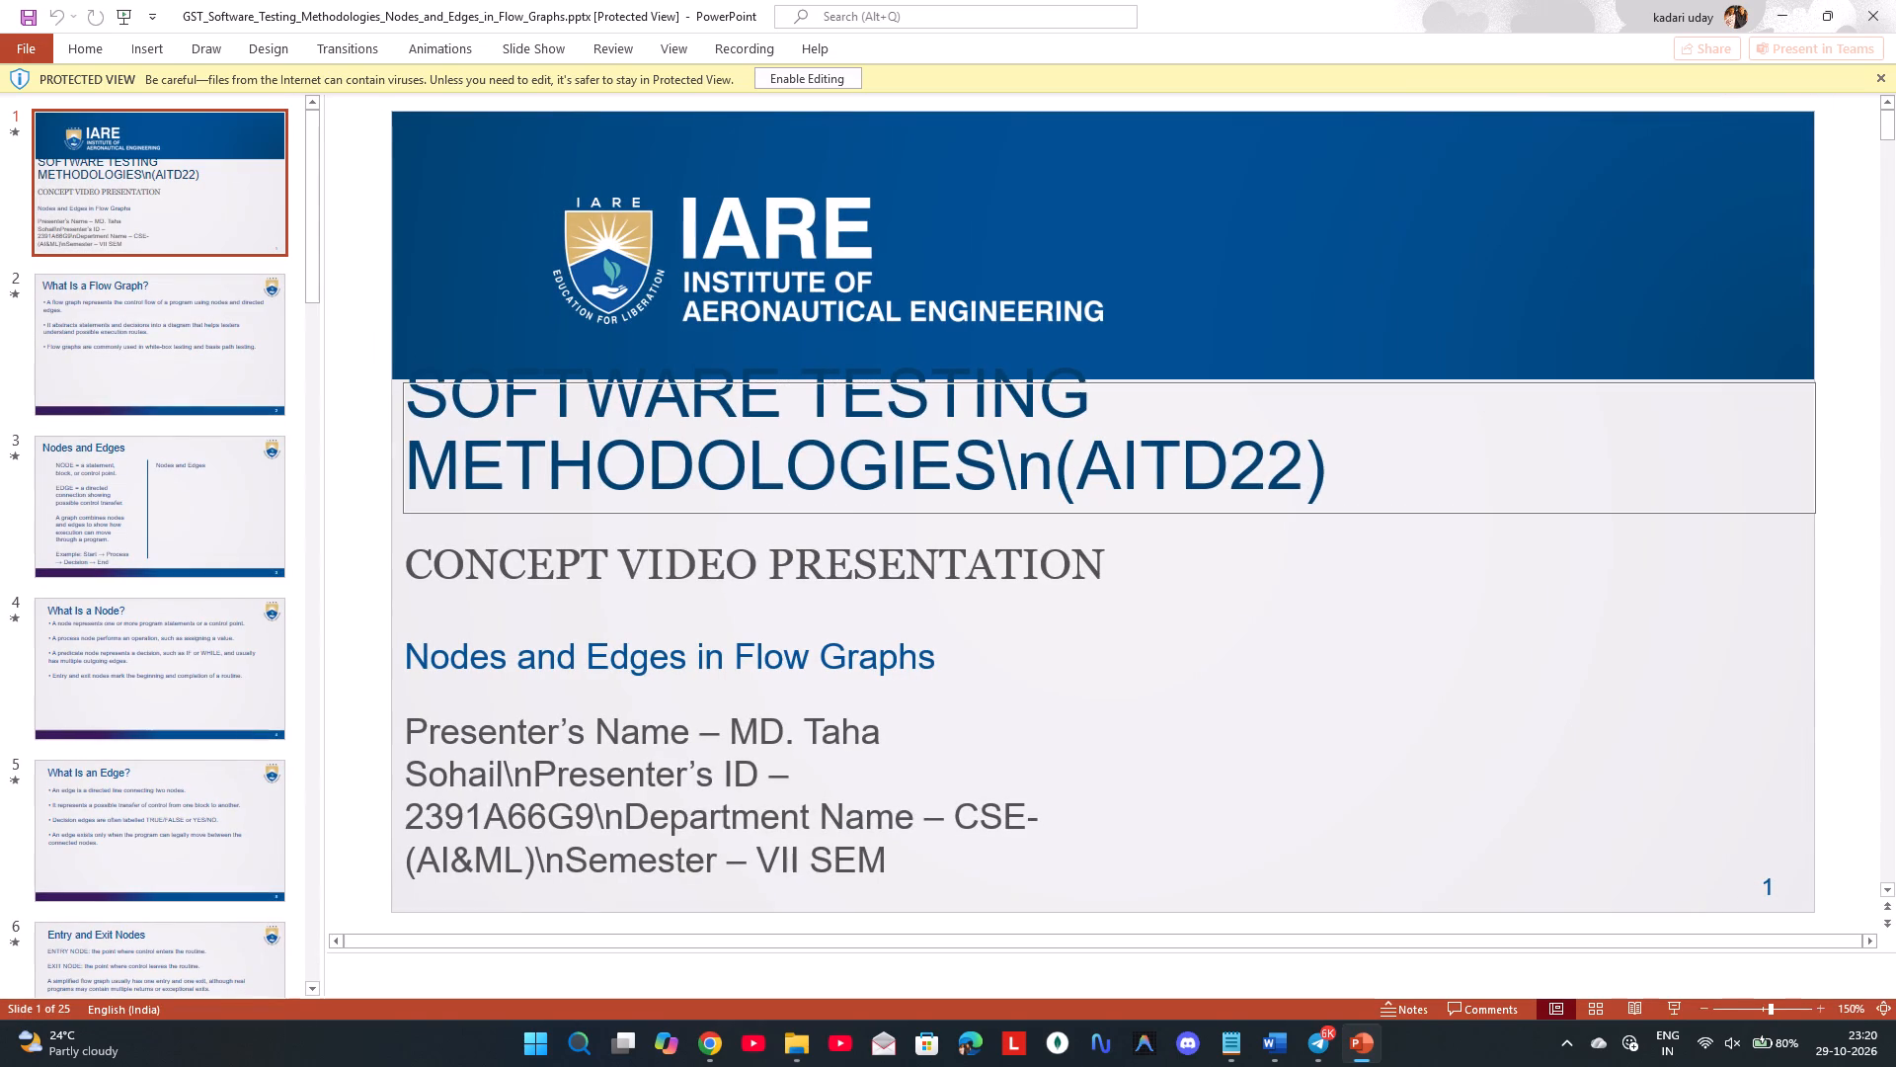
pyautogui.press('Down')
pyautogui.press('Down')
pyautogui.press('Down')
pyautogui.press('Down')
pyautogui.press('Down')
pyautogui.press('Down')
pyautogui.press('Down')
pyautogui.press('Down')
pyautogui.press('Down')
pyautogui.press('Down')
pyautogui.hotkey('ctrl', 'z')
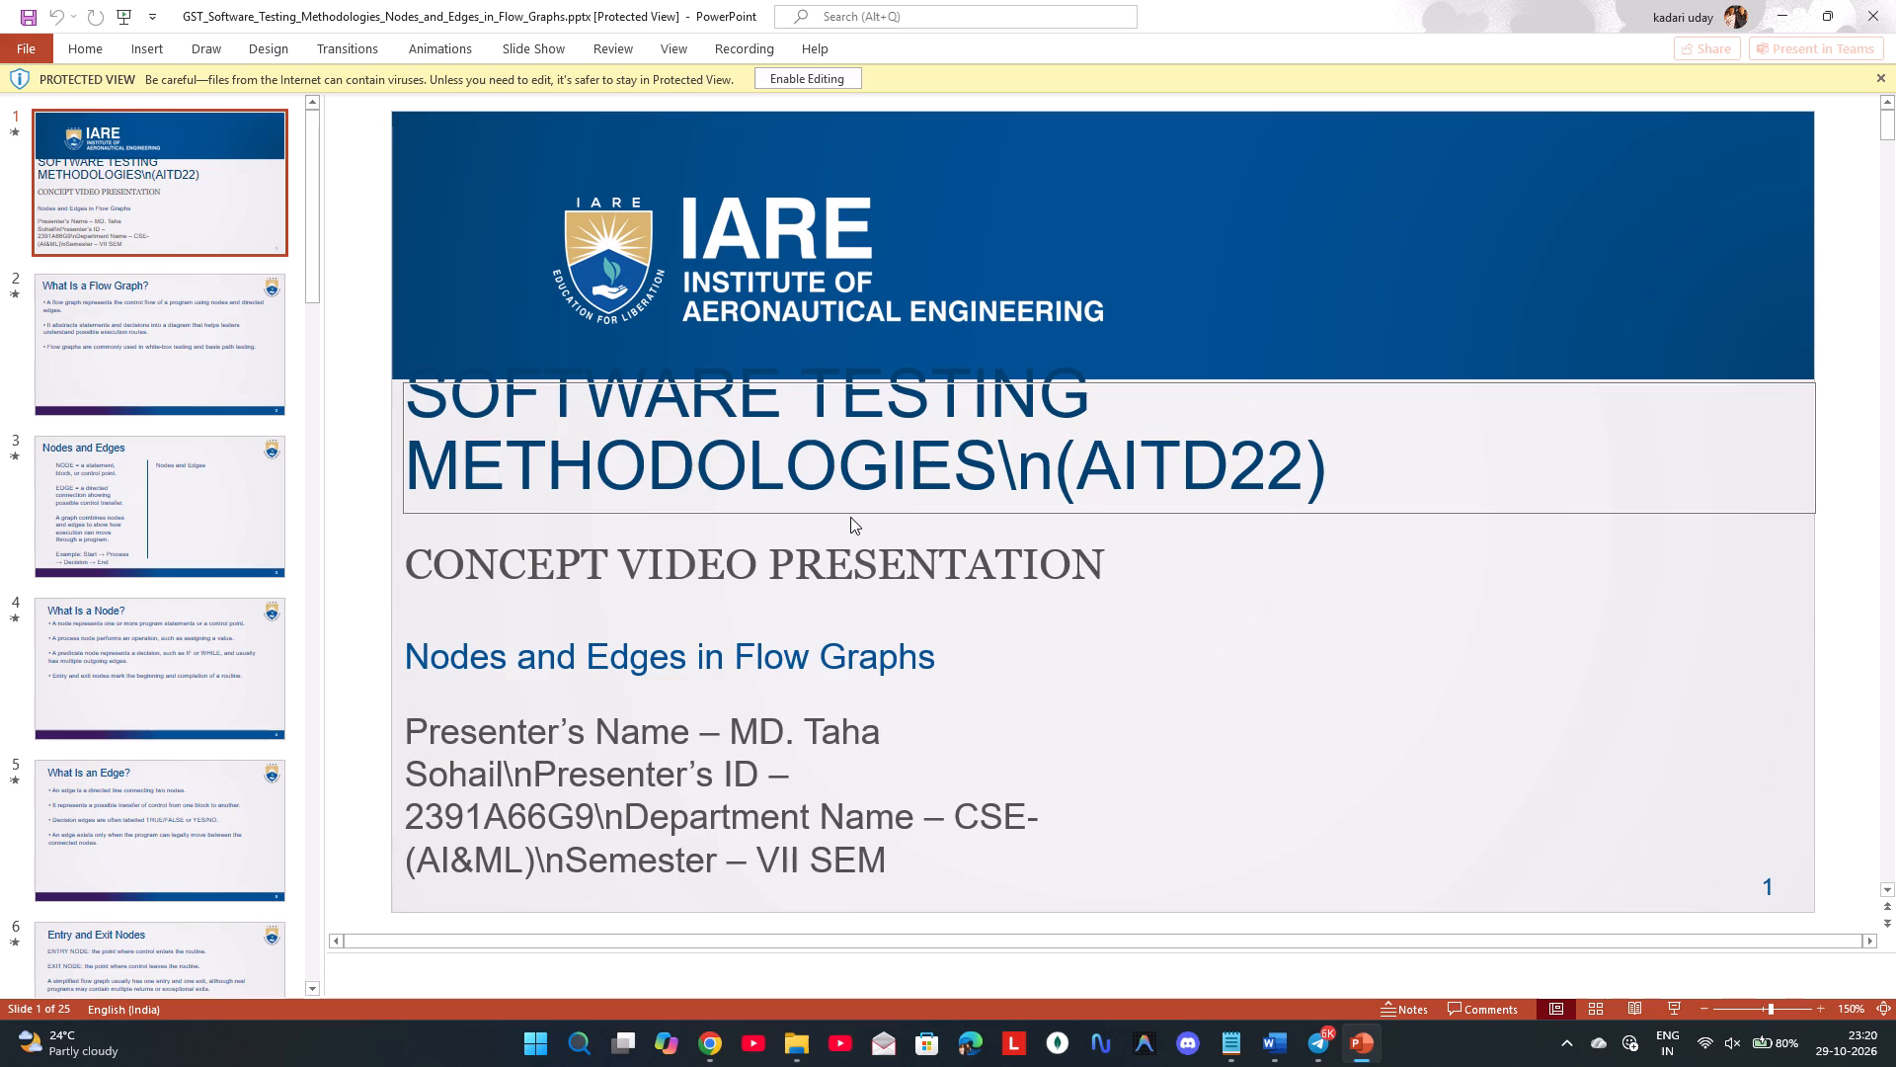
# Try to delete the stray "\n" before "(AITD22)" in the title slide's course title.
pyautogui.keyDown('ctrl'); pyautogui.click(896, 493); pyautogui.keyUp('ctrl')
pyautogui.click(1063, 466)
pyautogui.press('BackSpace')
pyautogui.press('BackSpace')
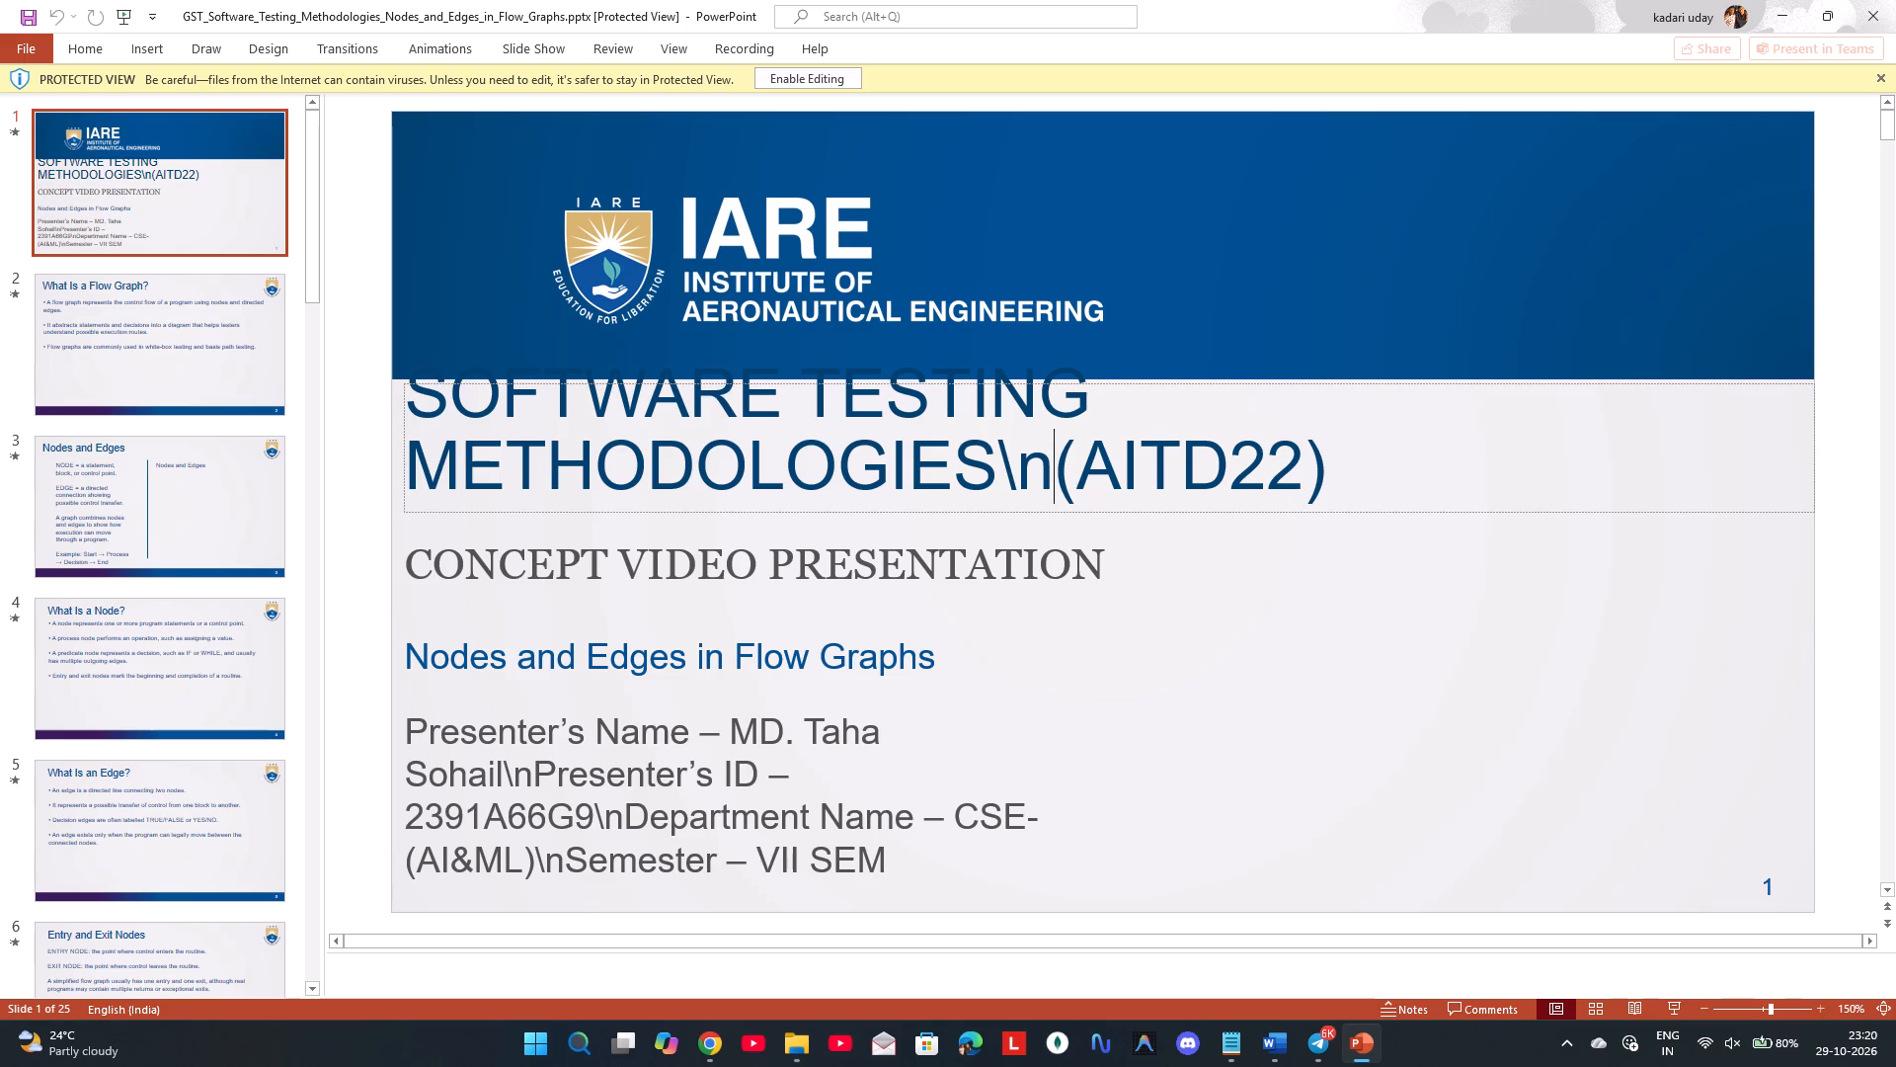
# Enable editing for the protected Software Testing Methodologies presentation.
pyautogui.click(837, 82)
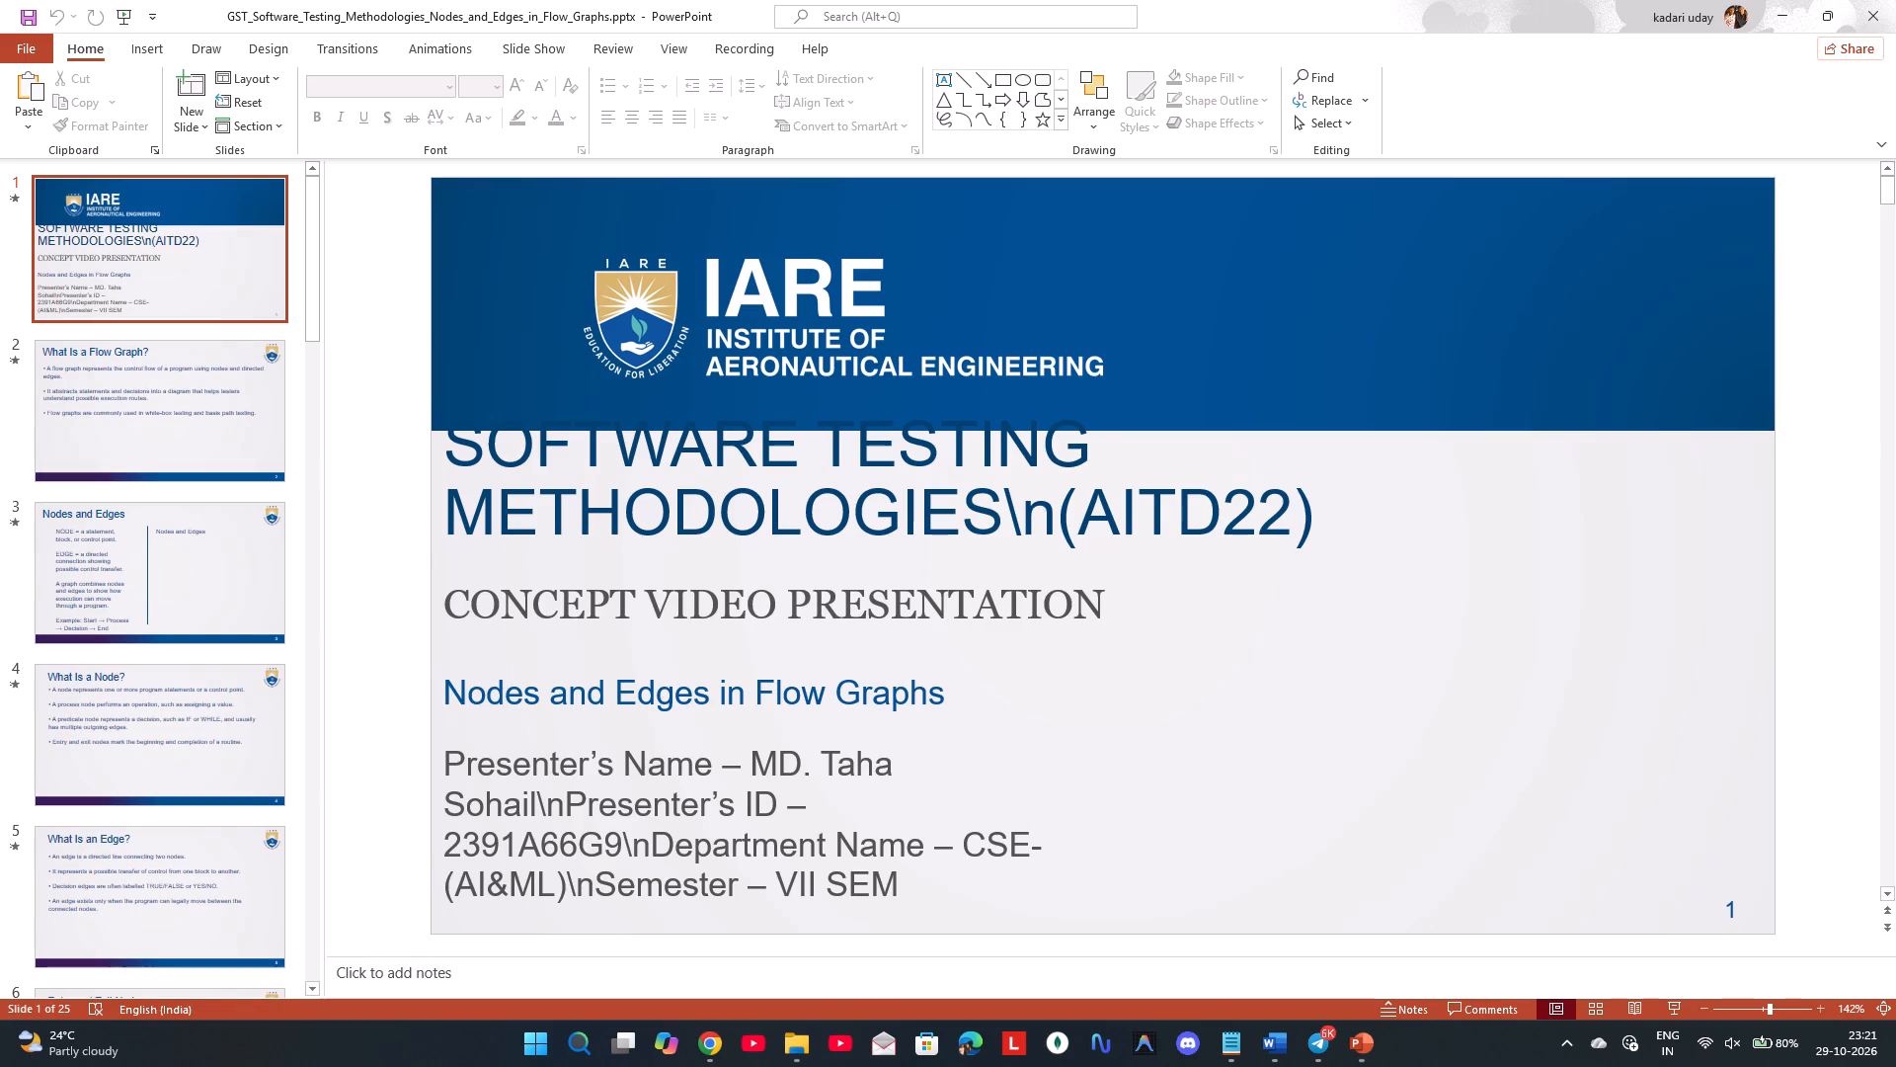
# Delete the stray "\n" before "(AITD22)" in the title of the Software Testing Methodologies presentation.
pyautogui.click(1056, 504)
pyautogui.press('BackSpace')
pyautogui.press('BackSpace')
pyautogui.press('Escape')
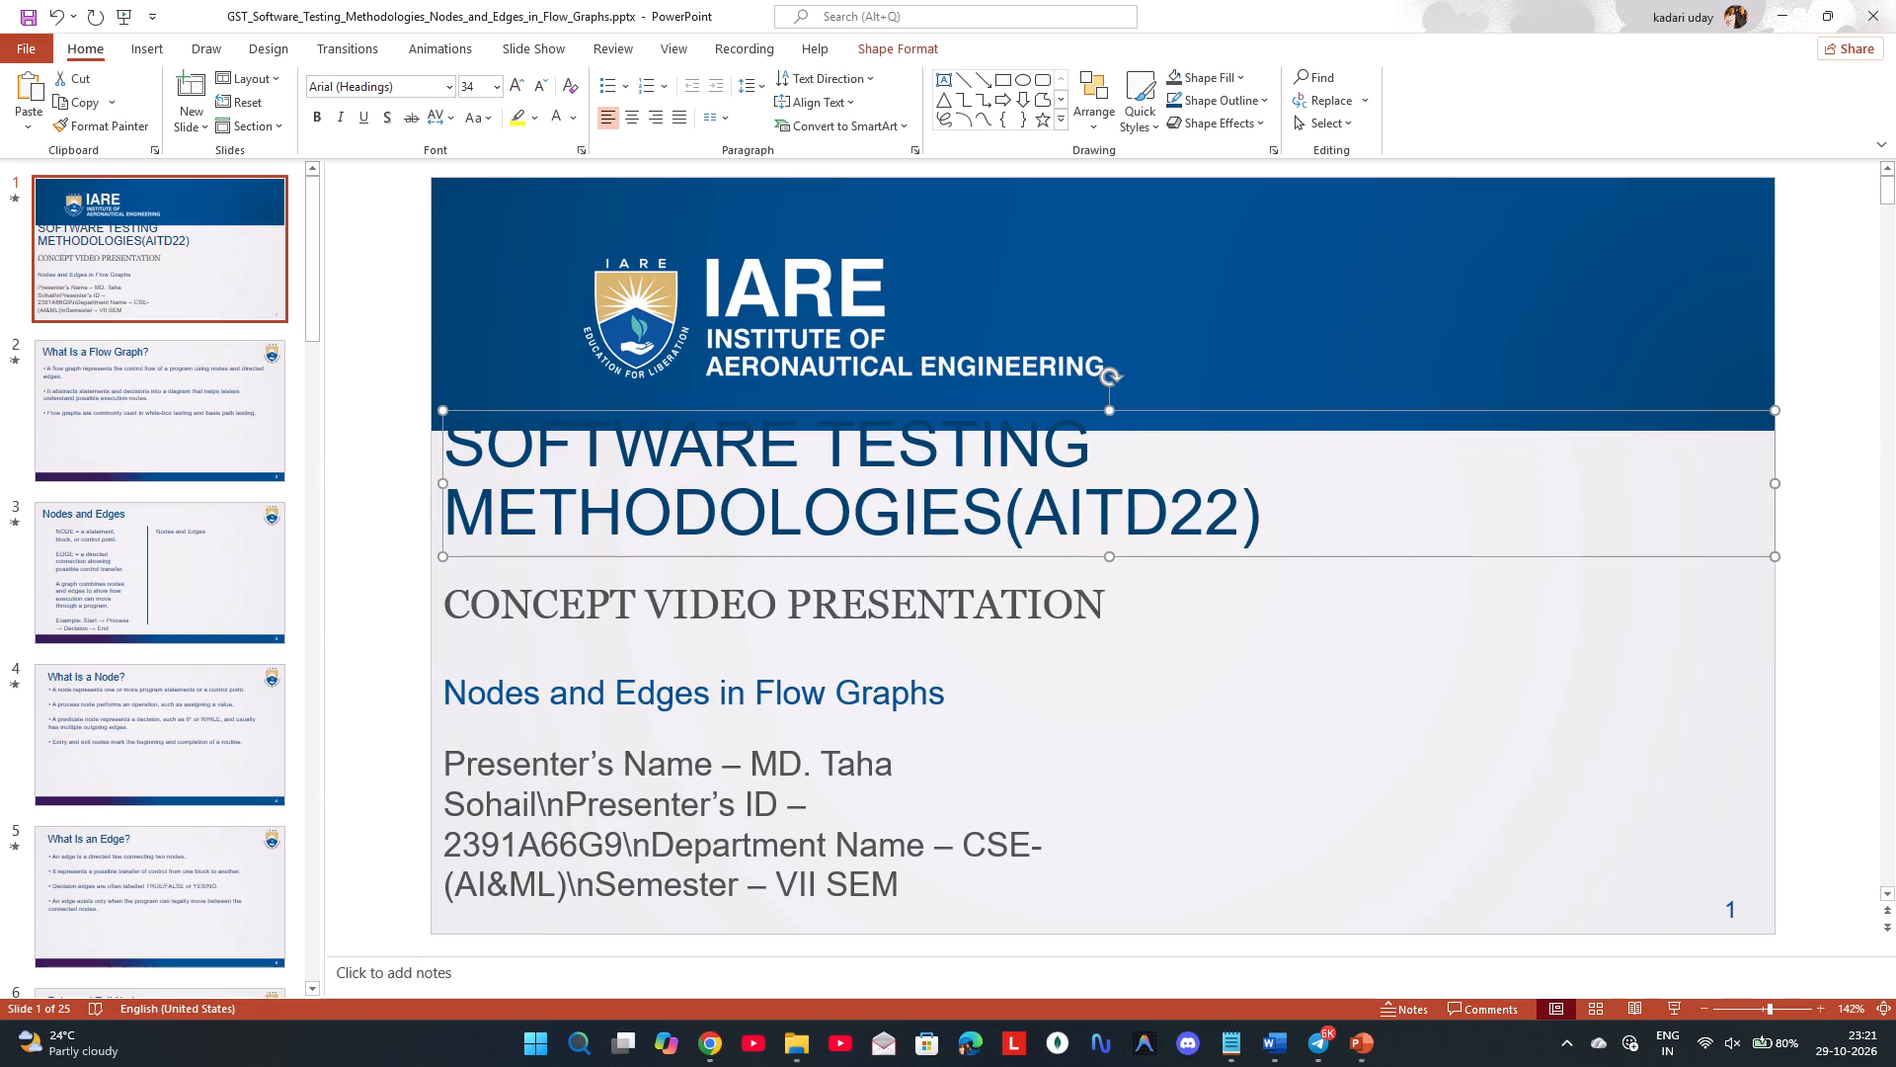
# Nudge the title text box down until the "SOFTWARE TESTING METHODOLOGIES(AITD22)" text sits just below the blue banner.
pyautogui.press('Down')
pyautogui.press('Down')
pyautogui.press('Down')
pyautogui.press('Down')
pyautogui.press('Down')
pyautogui.press('Down')
pyautogui.press('Down')
pyautogui.press('Down')
pyautogui.press('Down')
pyautogui.press('Down')
pyautogui.press('Down')
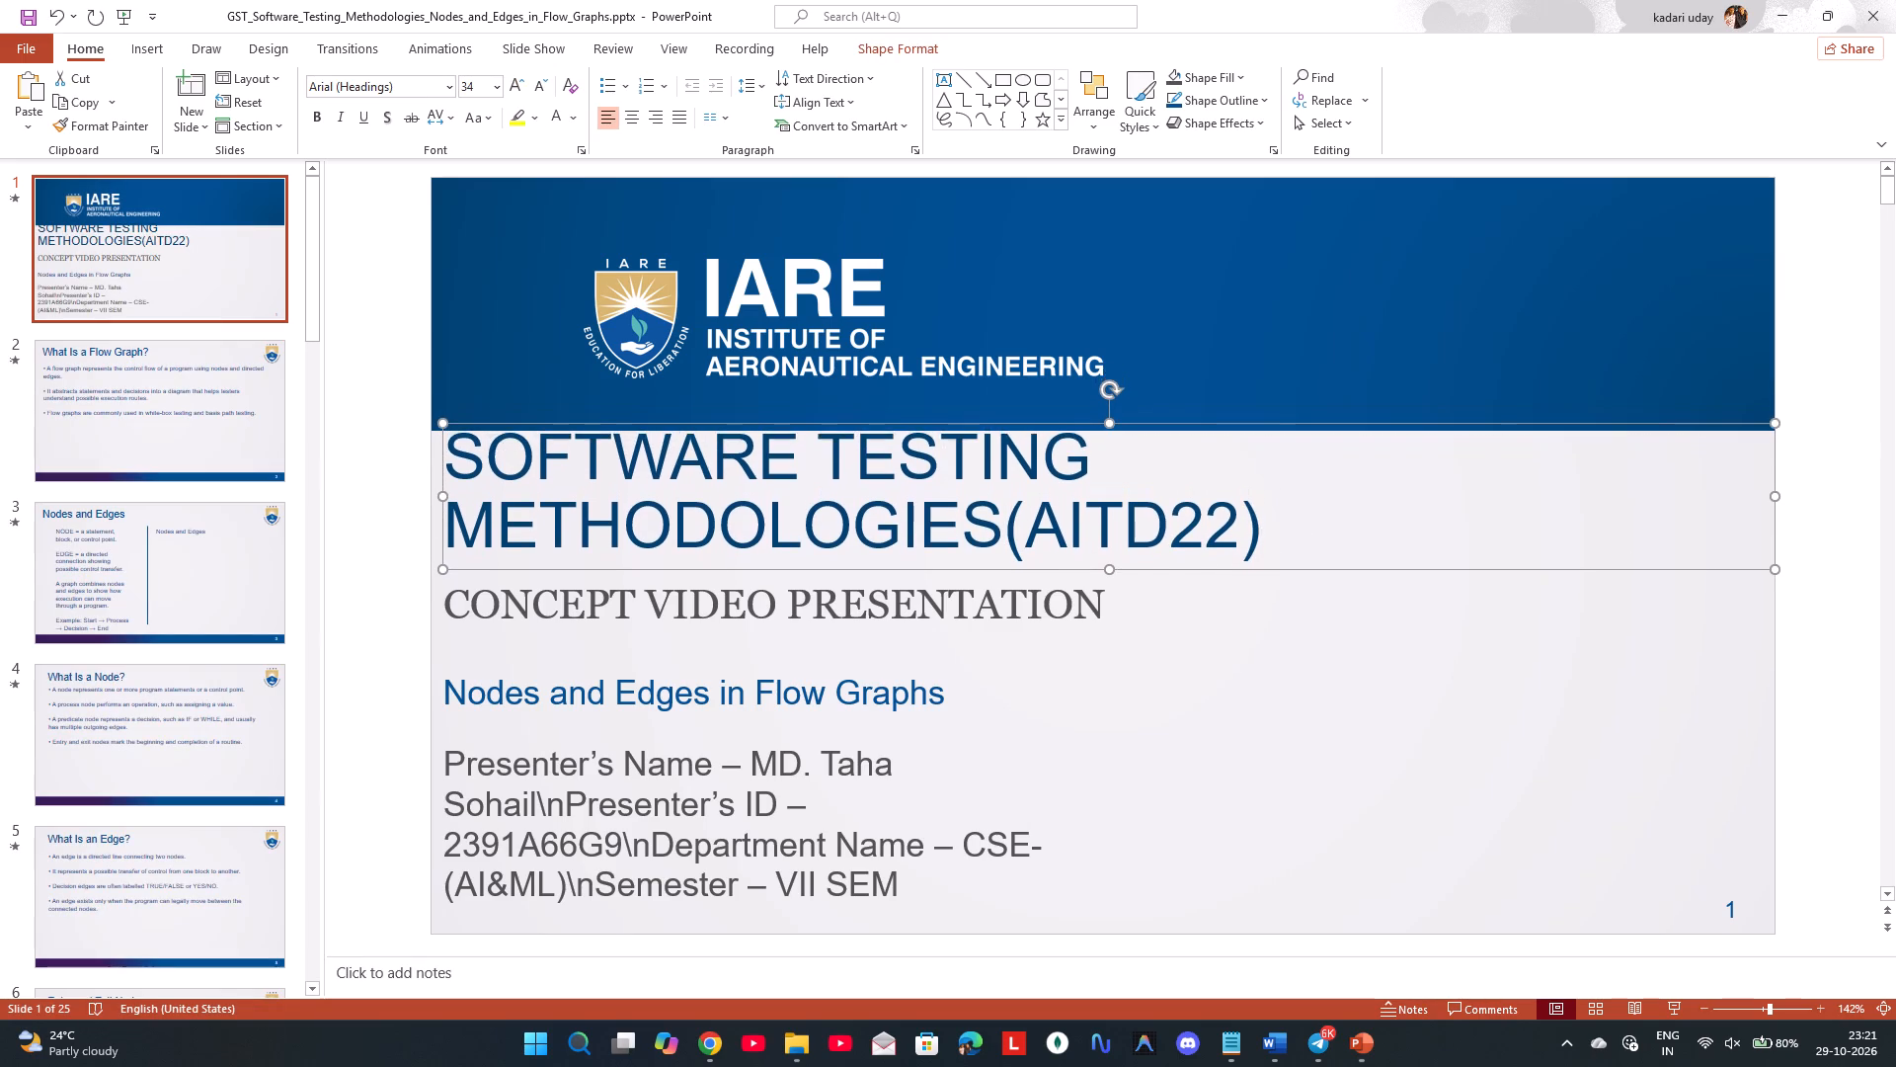
pyautogui.press('Down')
pyautogui.press('Down')
pyautogui.press('Down')
pyautogui.press('Down')
pyautogui.press('Down')
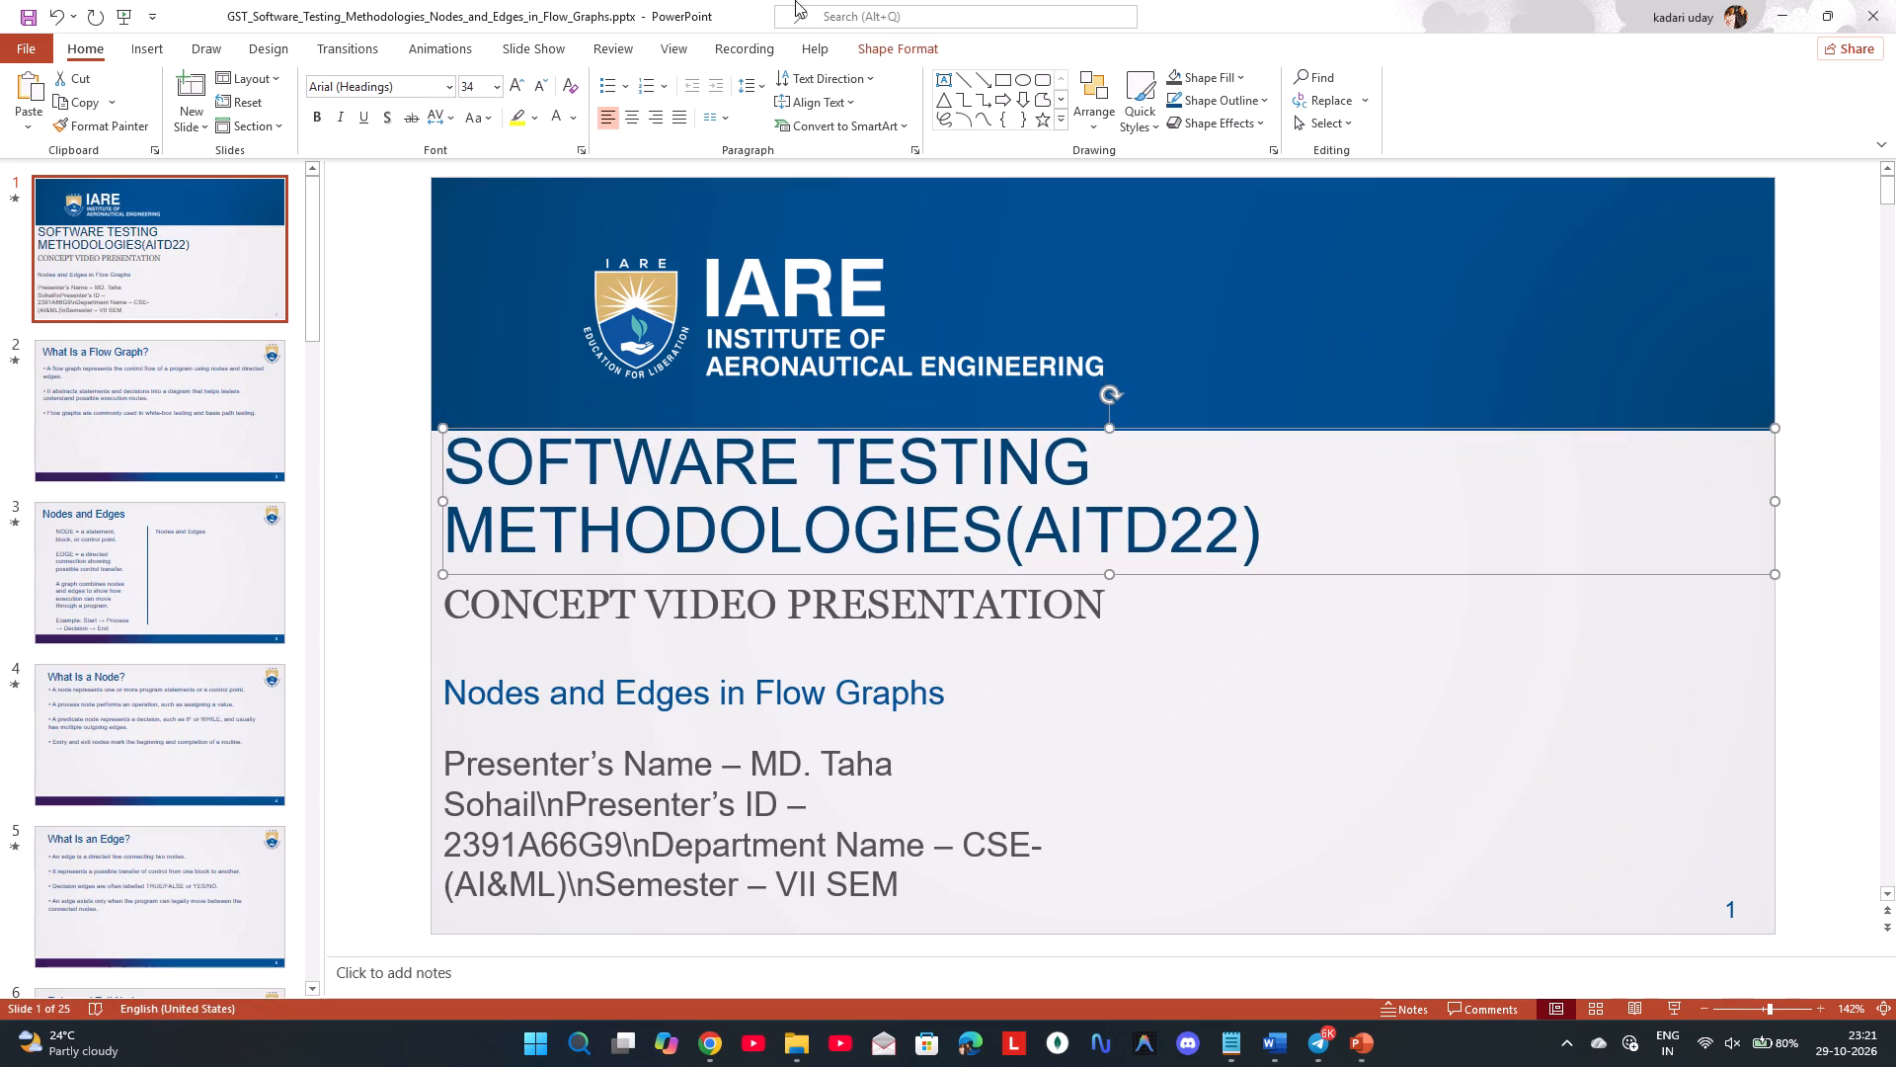
# Delete the old presenter's name after "MD." along with the stray "\n", and start "Presenter's ID" on a new line.
pyautogui.click(900, 767)
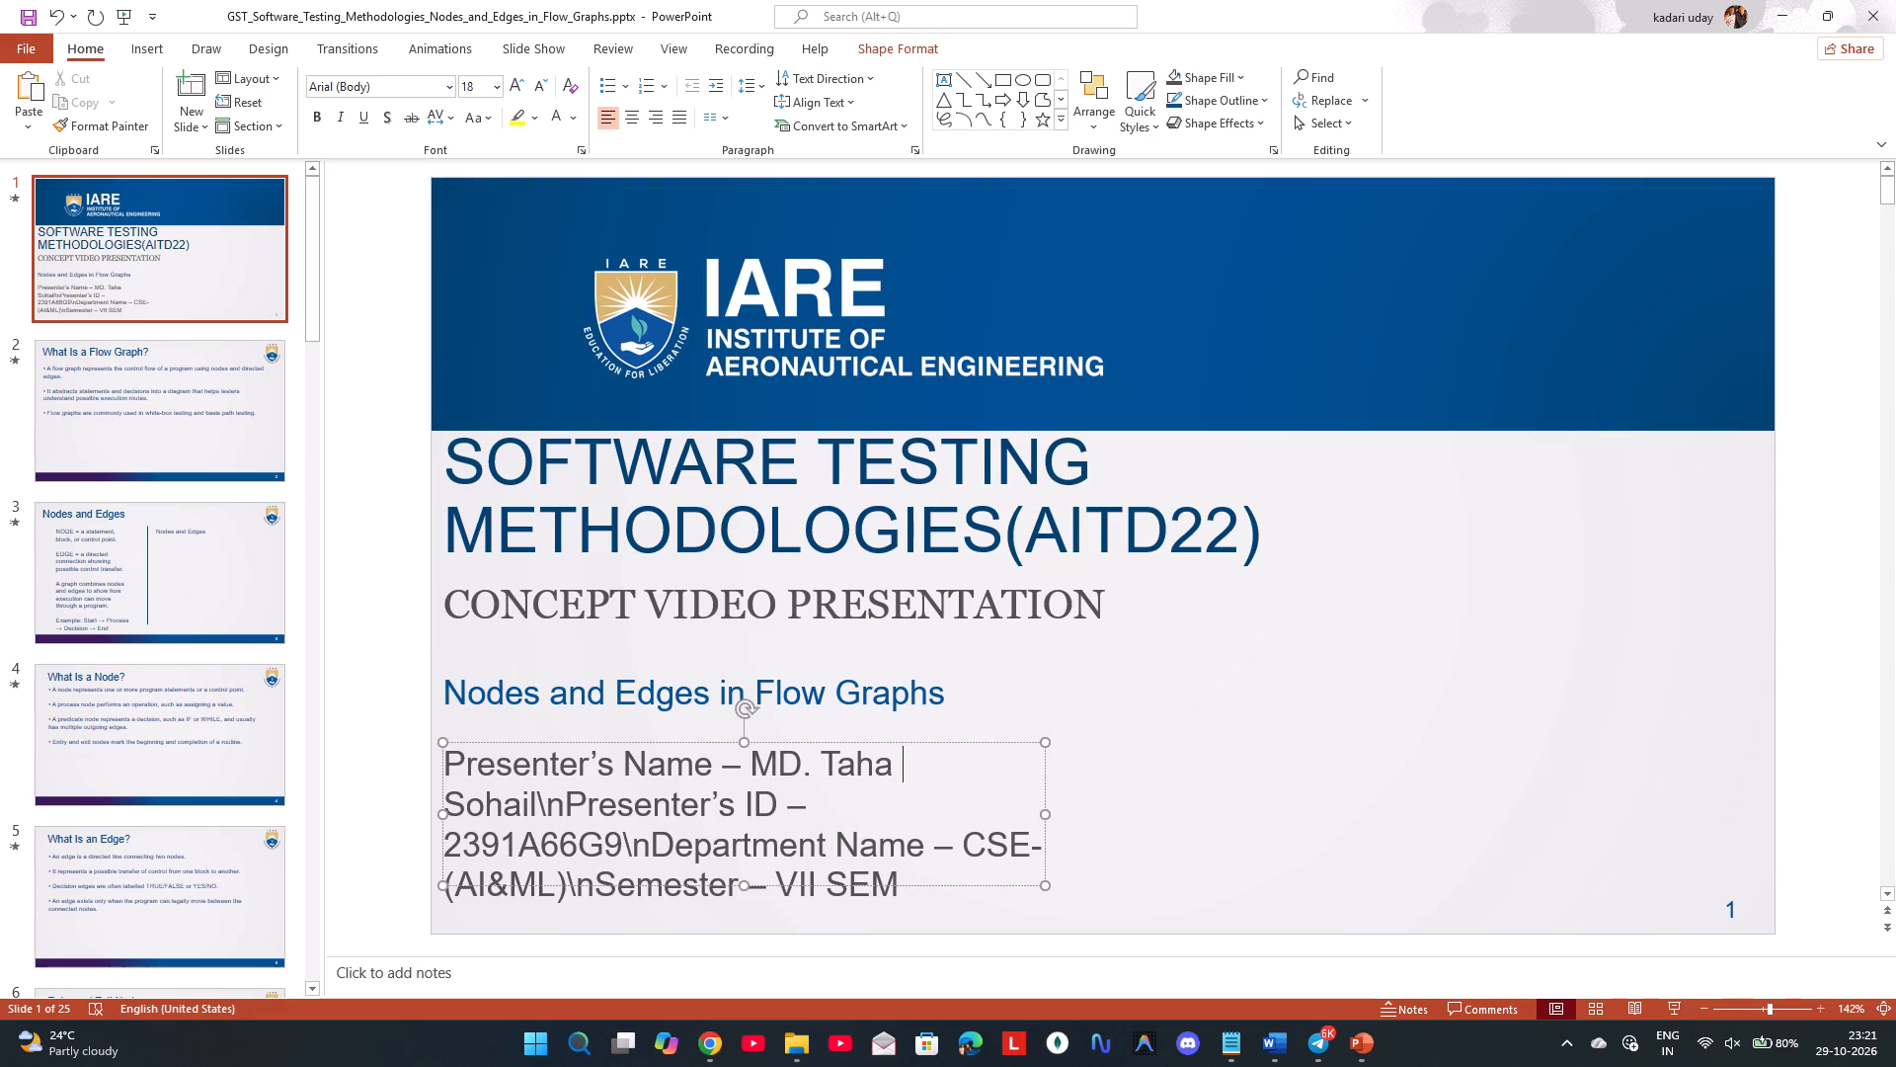
pyautogui.press('Delete')
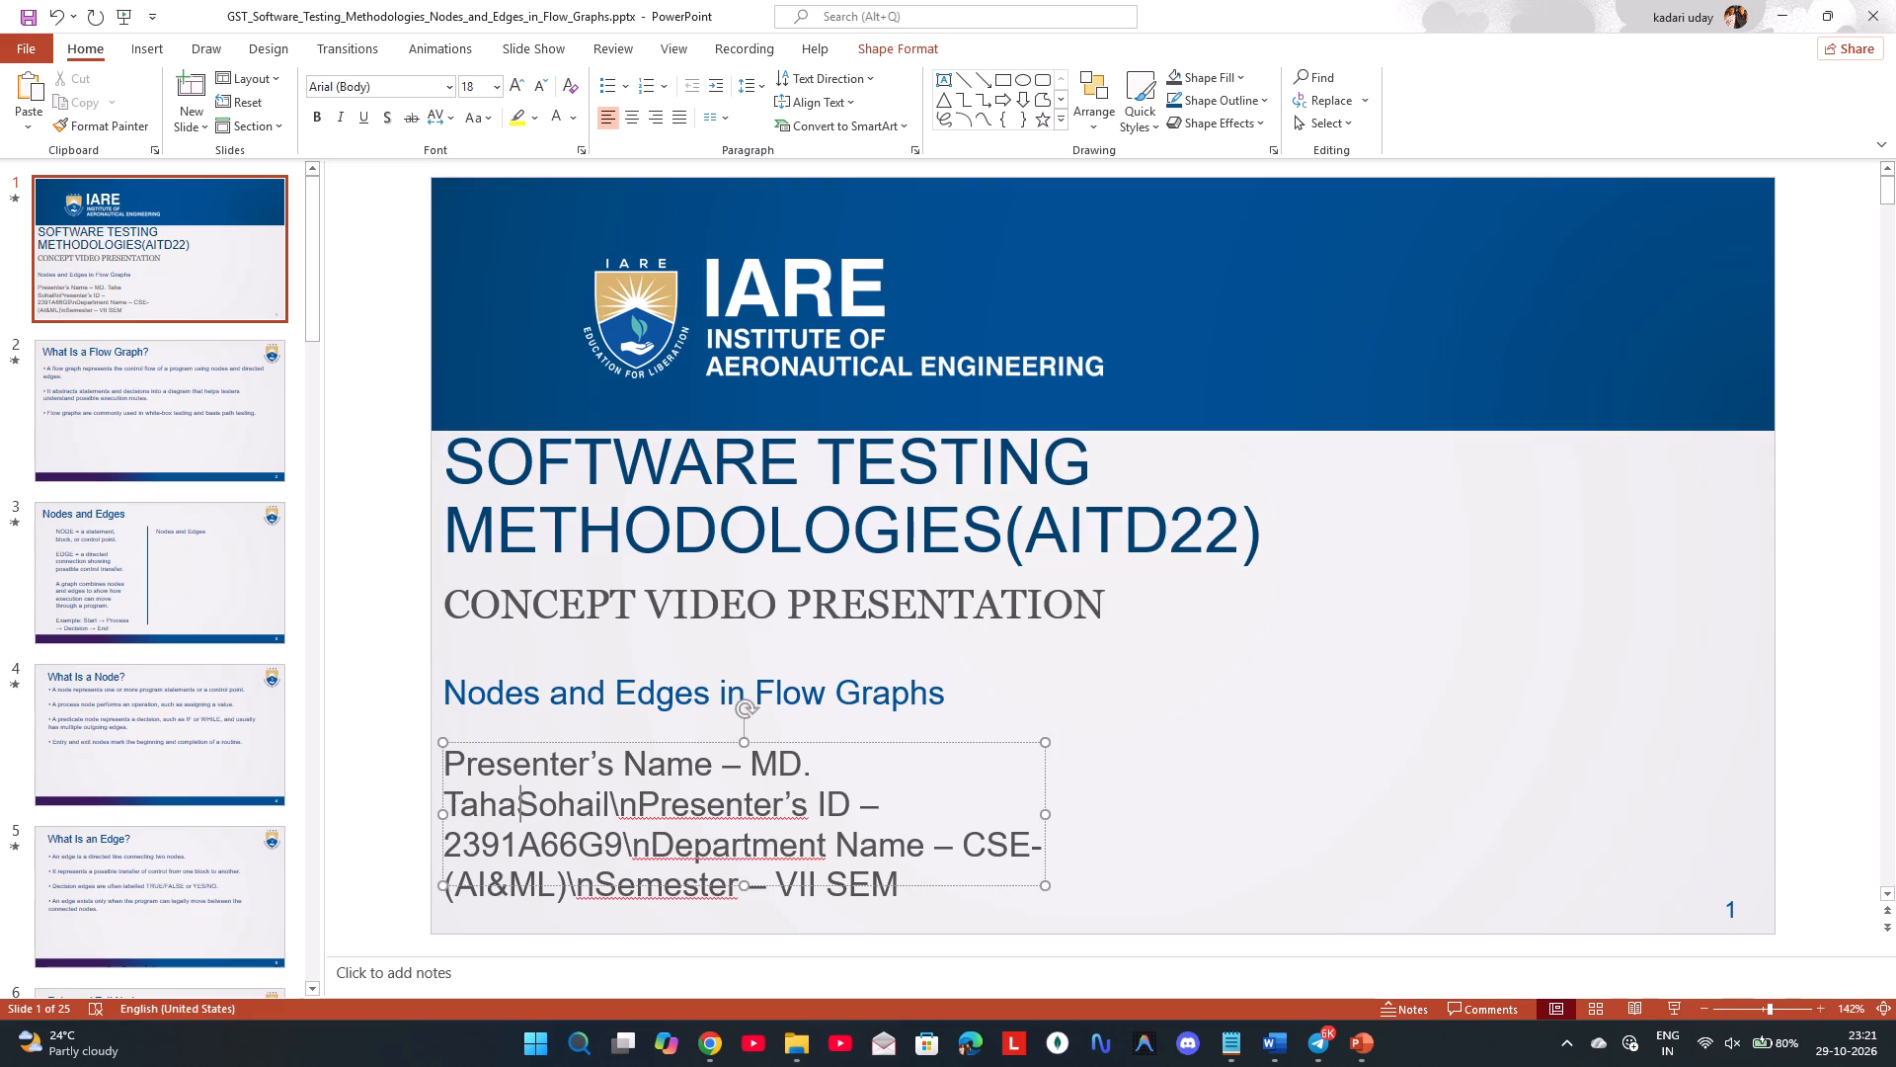
pyautogui.press('BackSpace')
pyautogui.press('BackSpace')
pyautogui.press('BackSpace')
pyautogui.press('BackSpace')
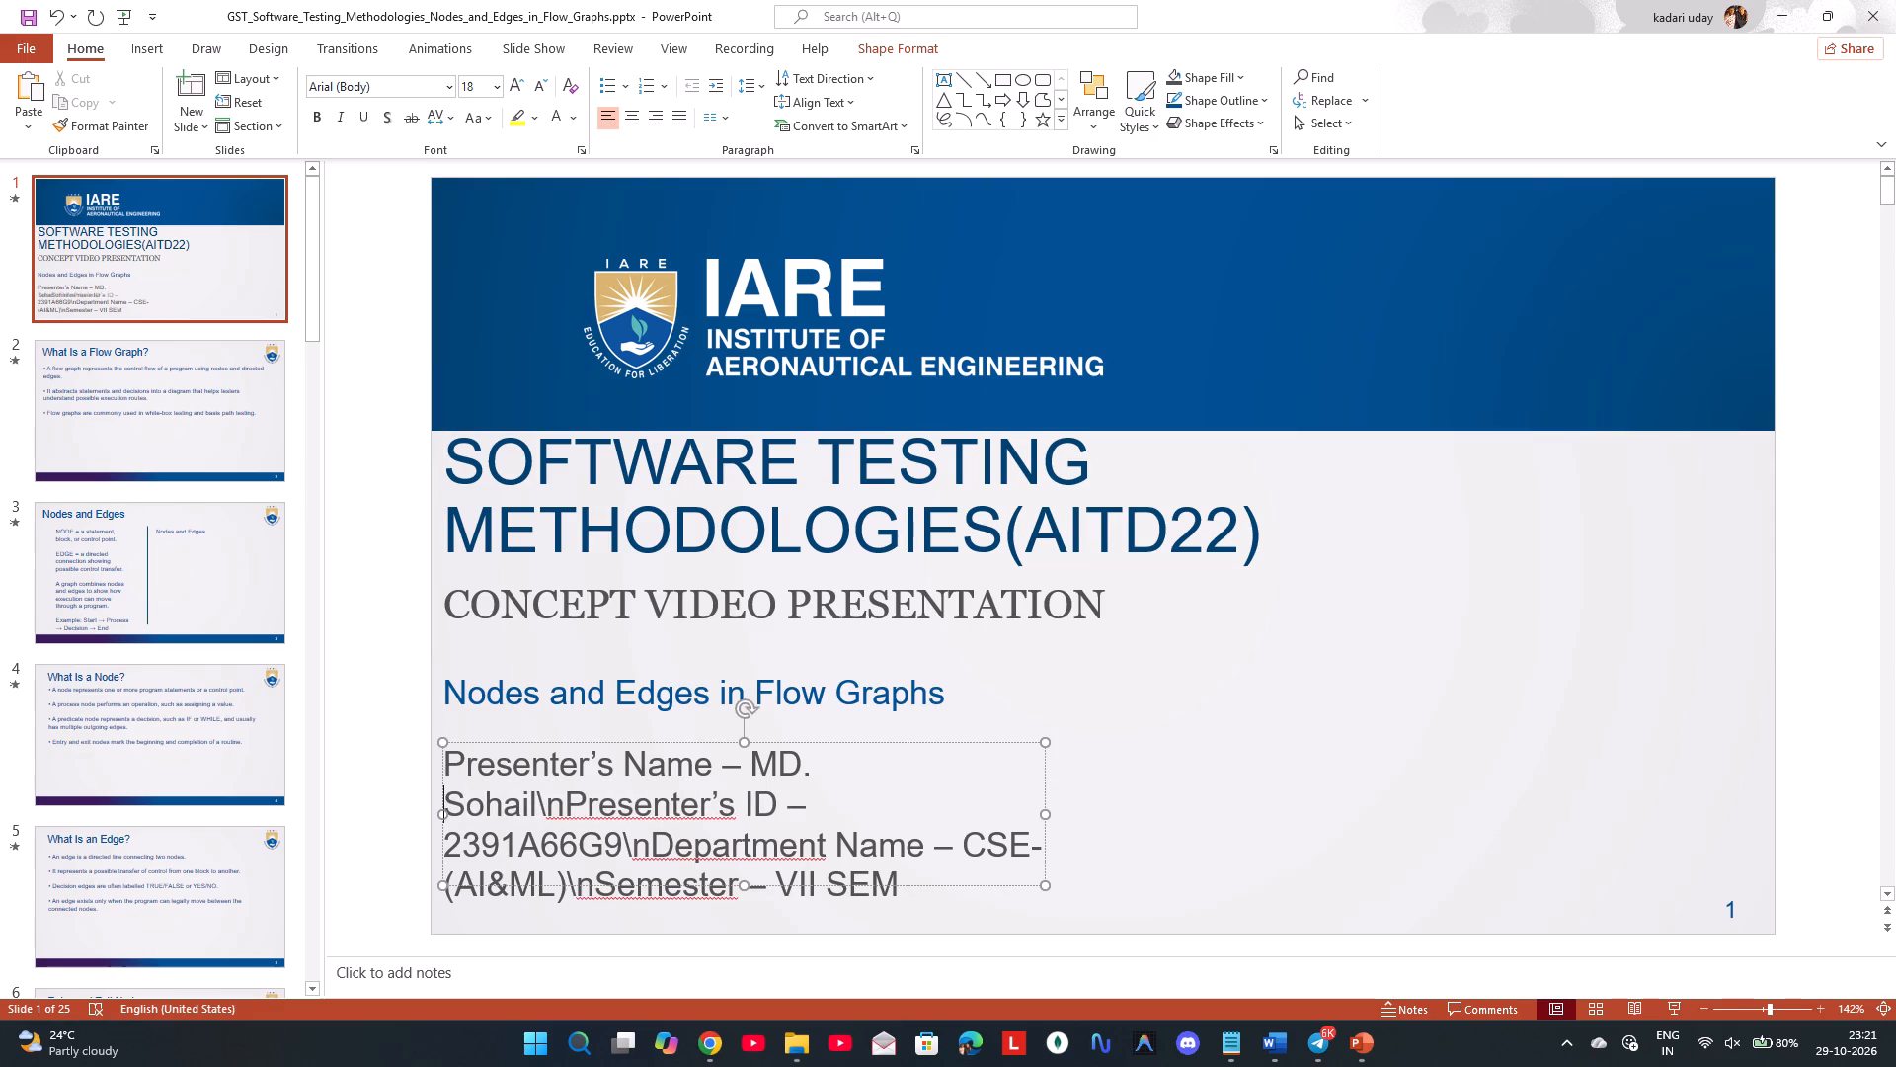
pyautogui.press('Delete')
pyautogui.press('Delete')
pyautogui.press('Delete')
pyautogui.press('Delete')
pyautogui.press('Delete')
pyautogui.press('Delete')
pyautogui.press('Delete')
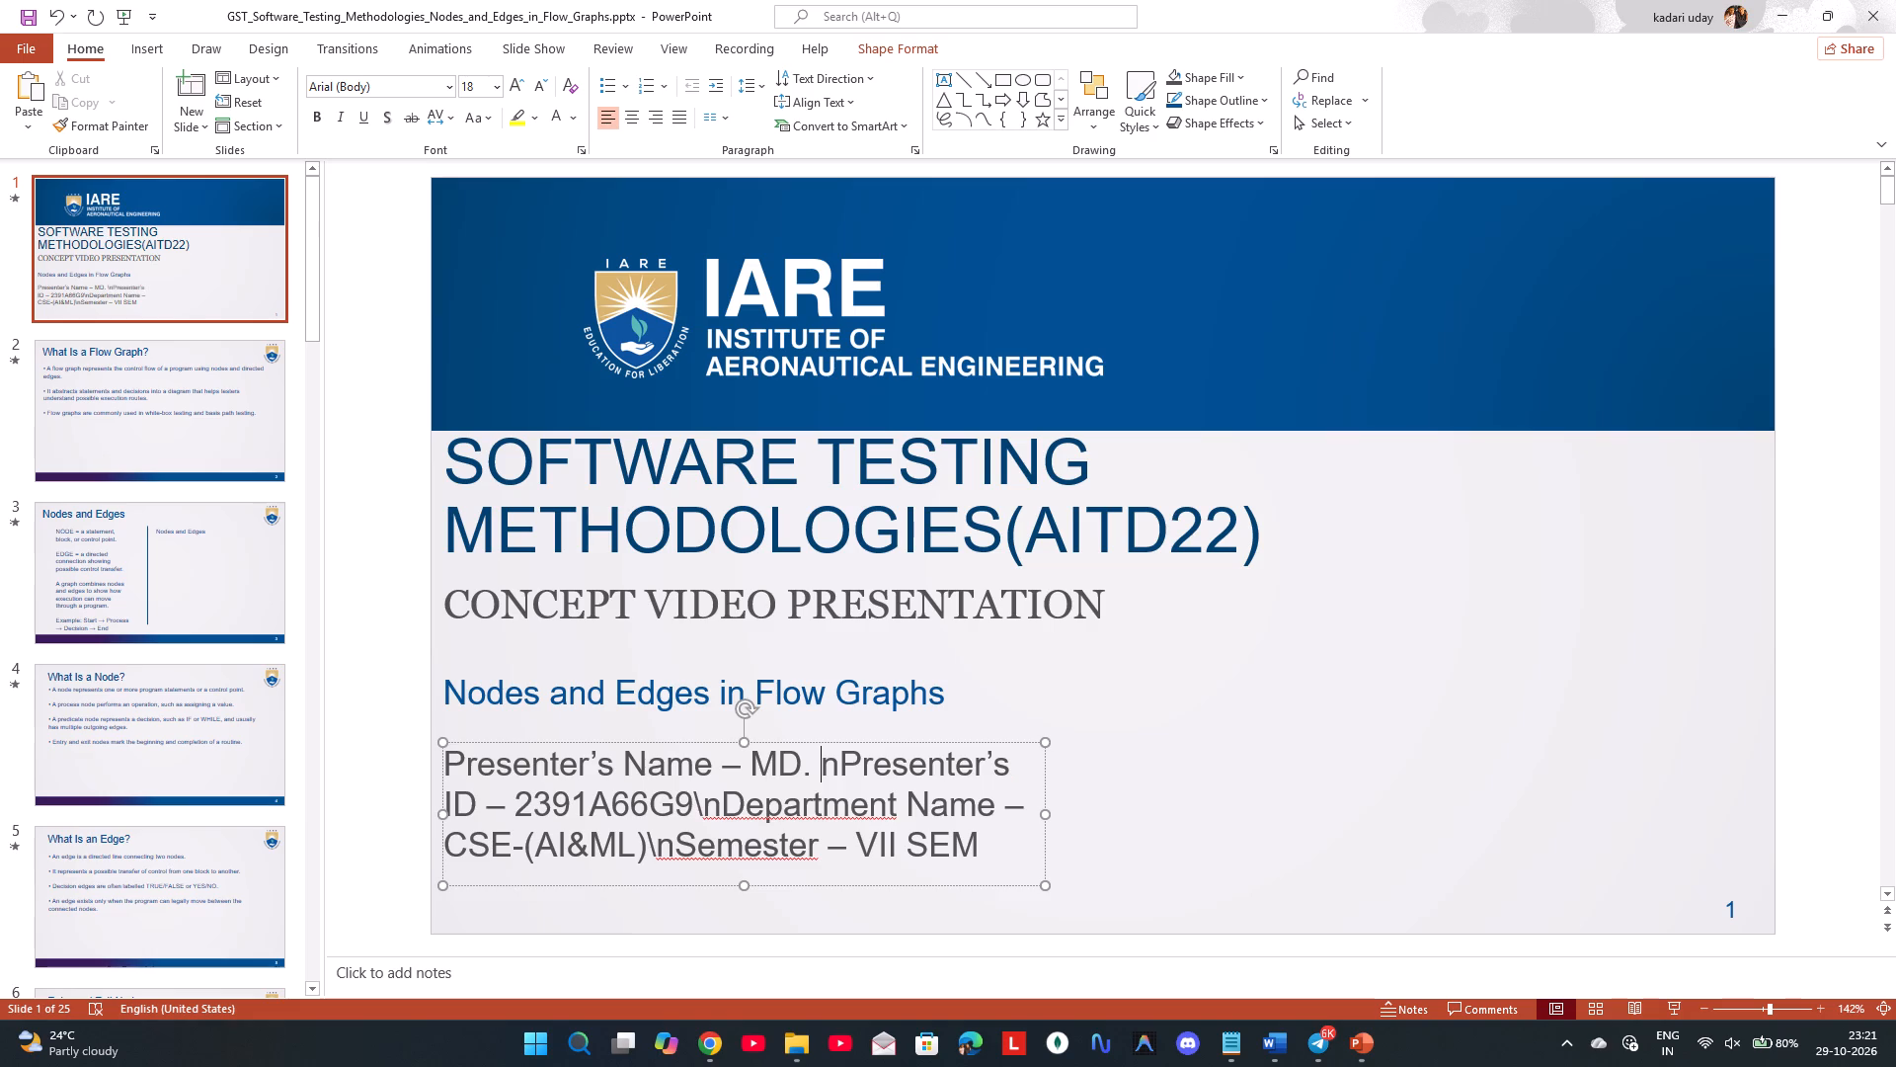
pyautogui.press('Delete')
pyautogui.hotkey('shift', 'Return')
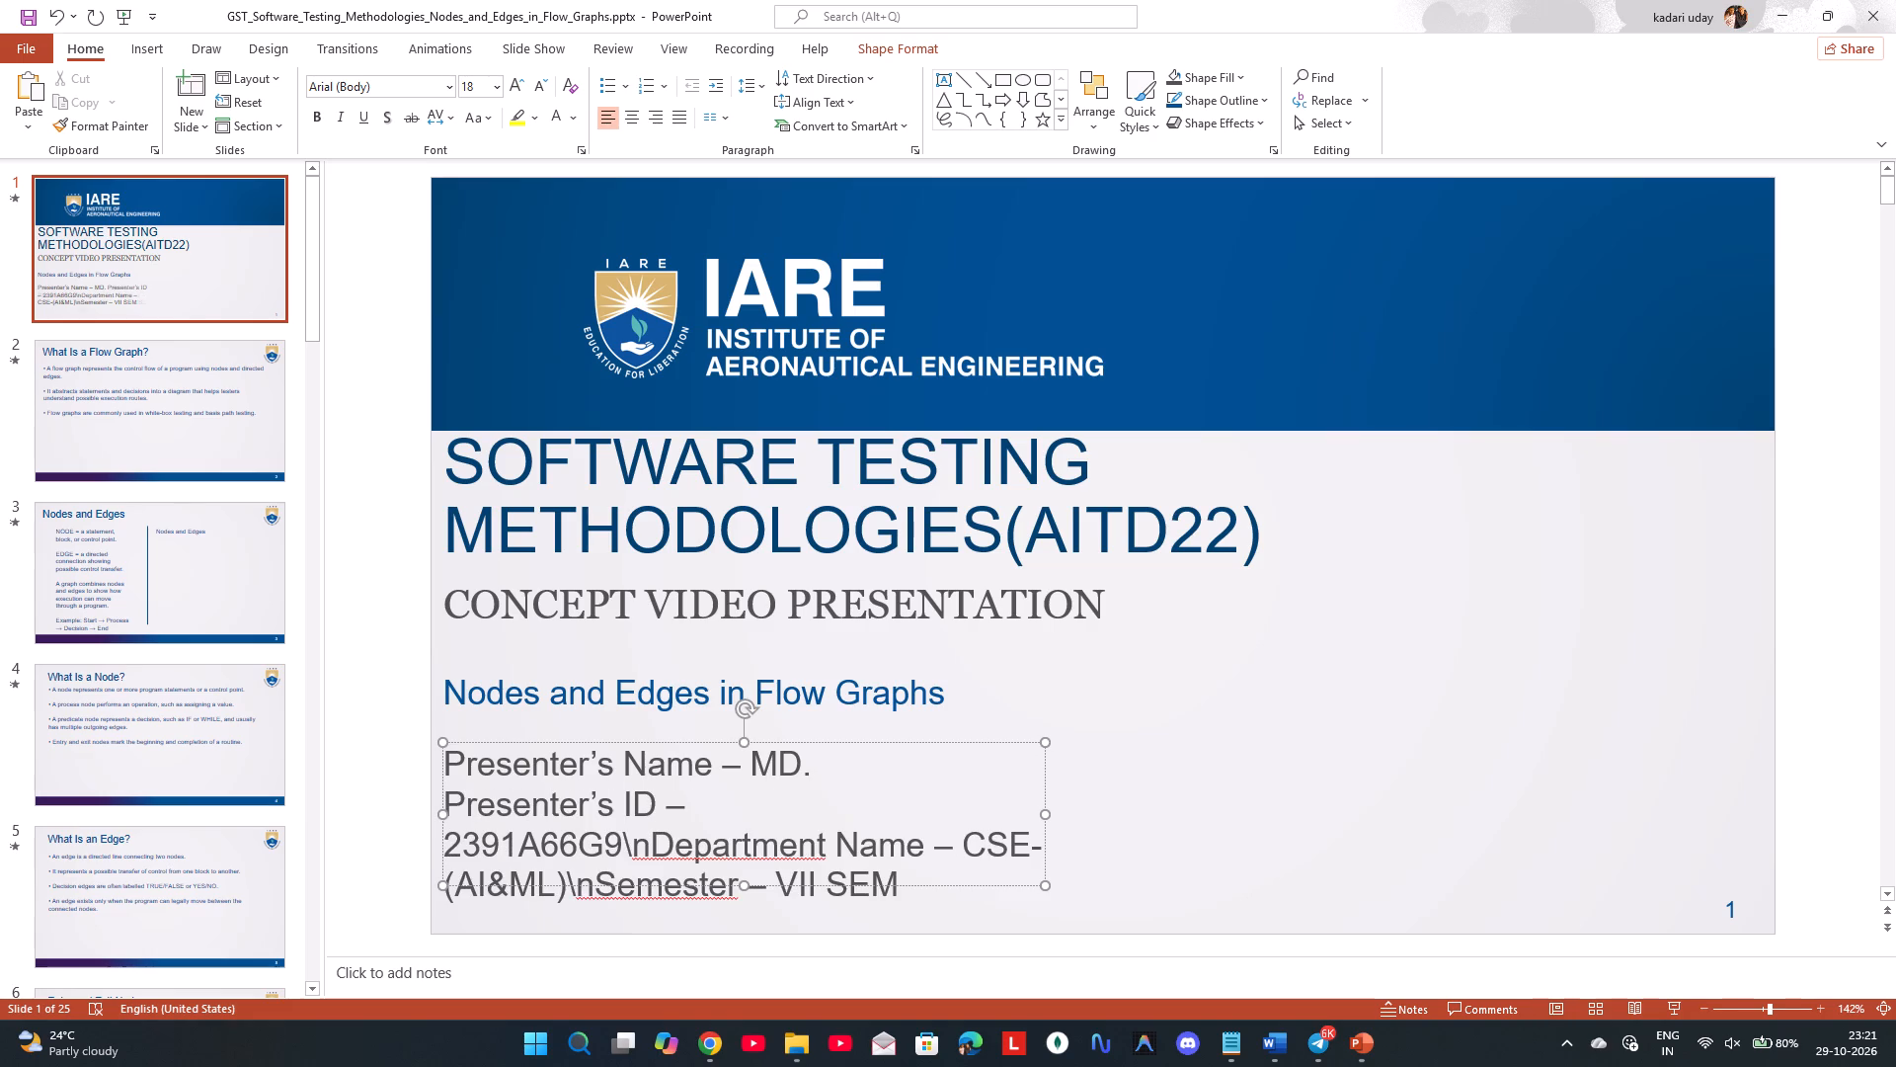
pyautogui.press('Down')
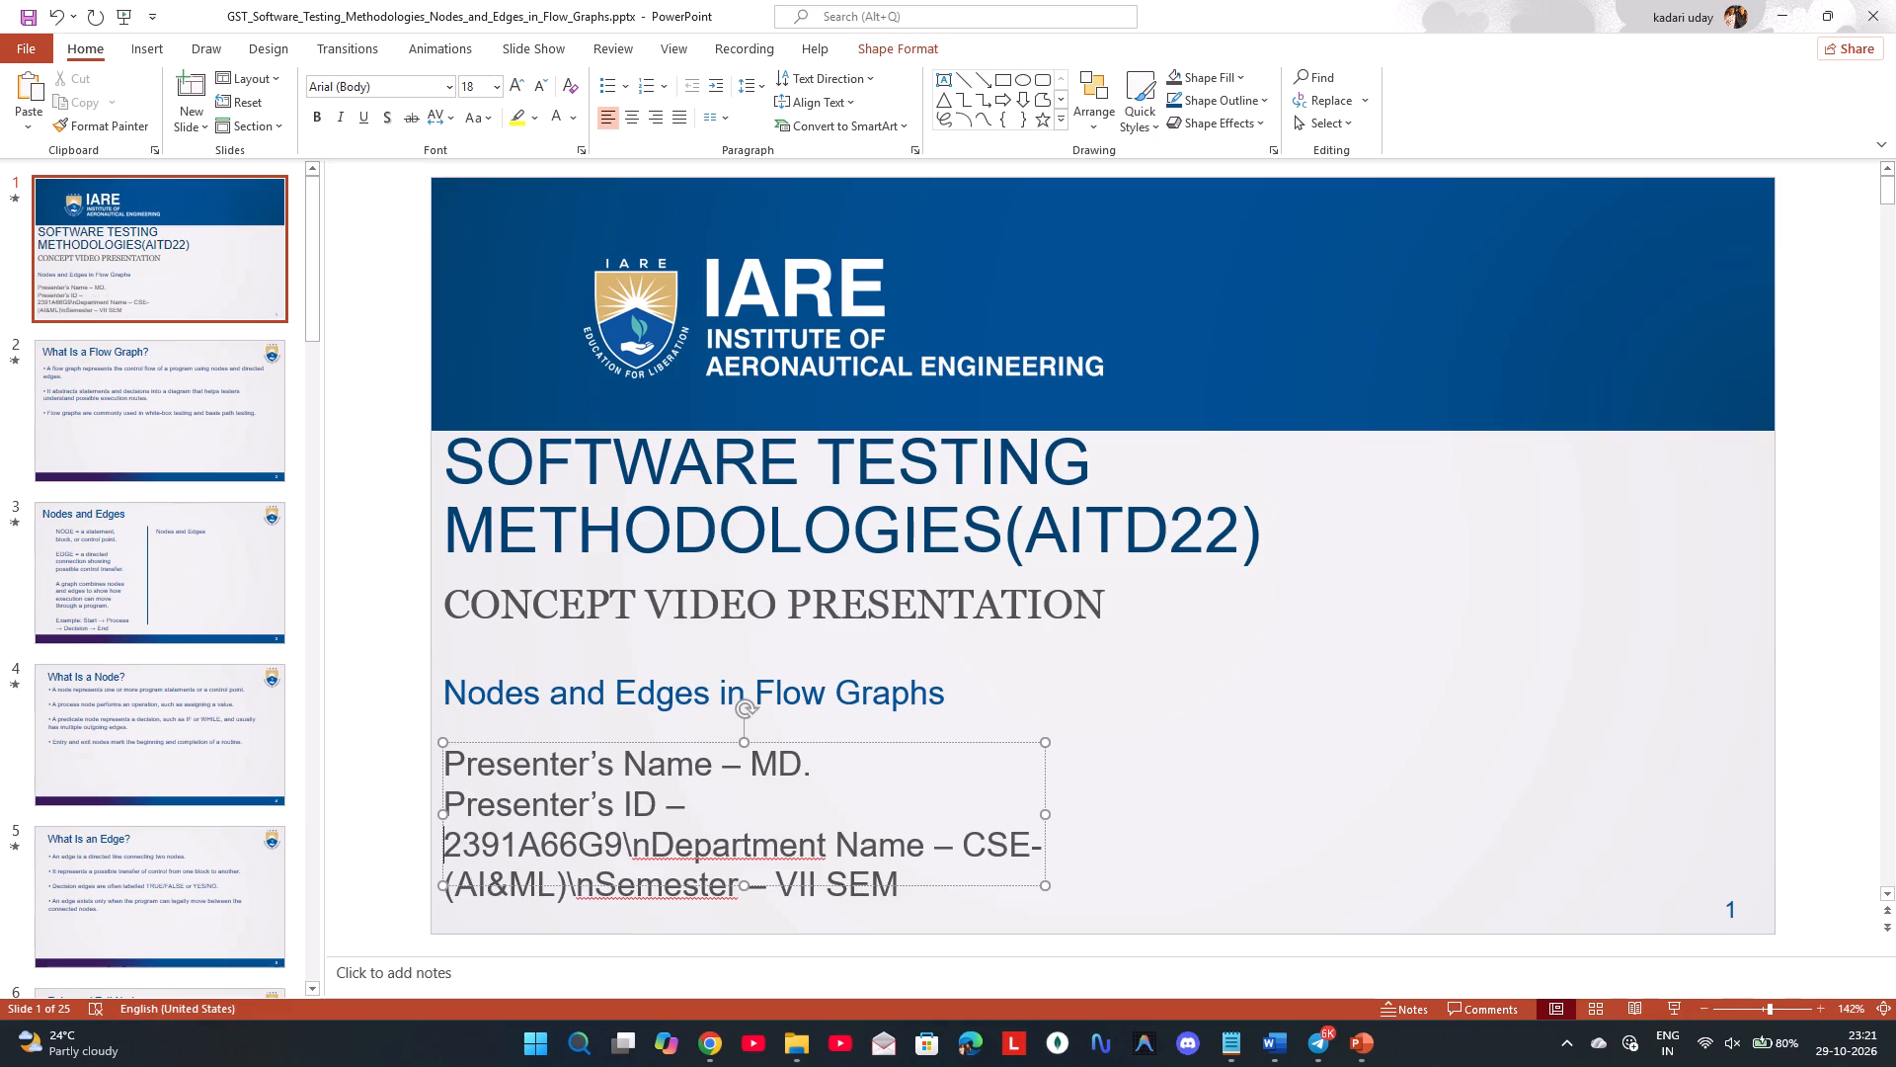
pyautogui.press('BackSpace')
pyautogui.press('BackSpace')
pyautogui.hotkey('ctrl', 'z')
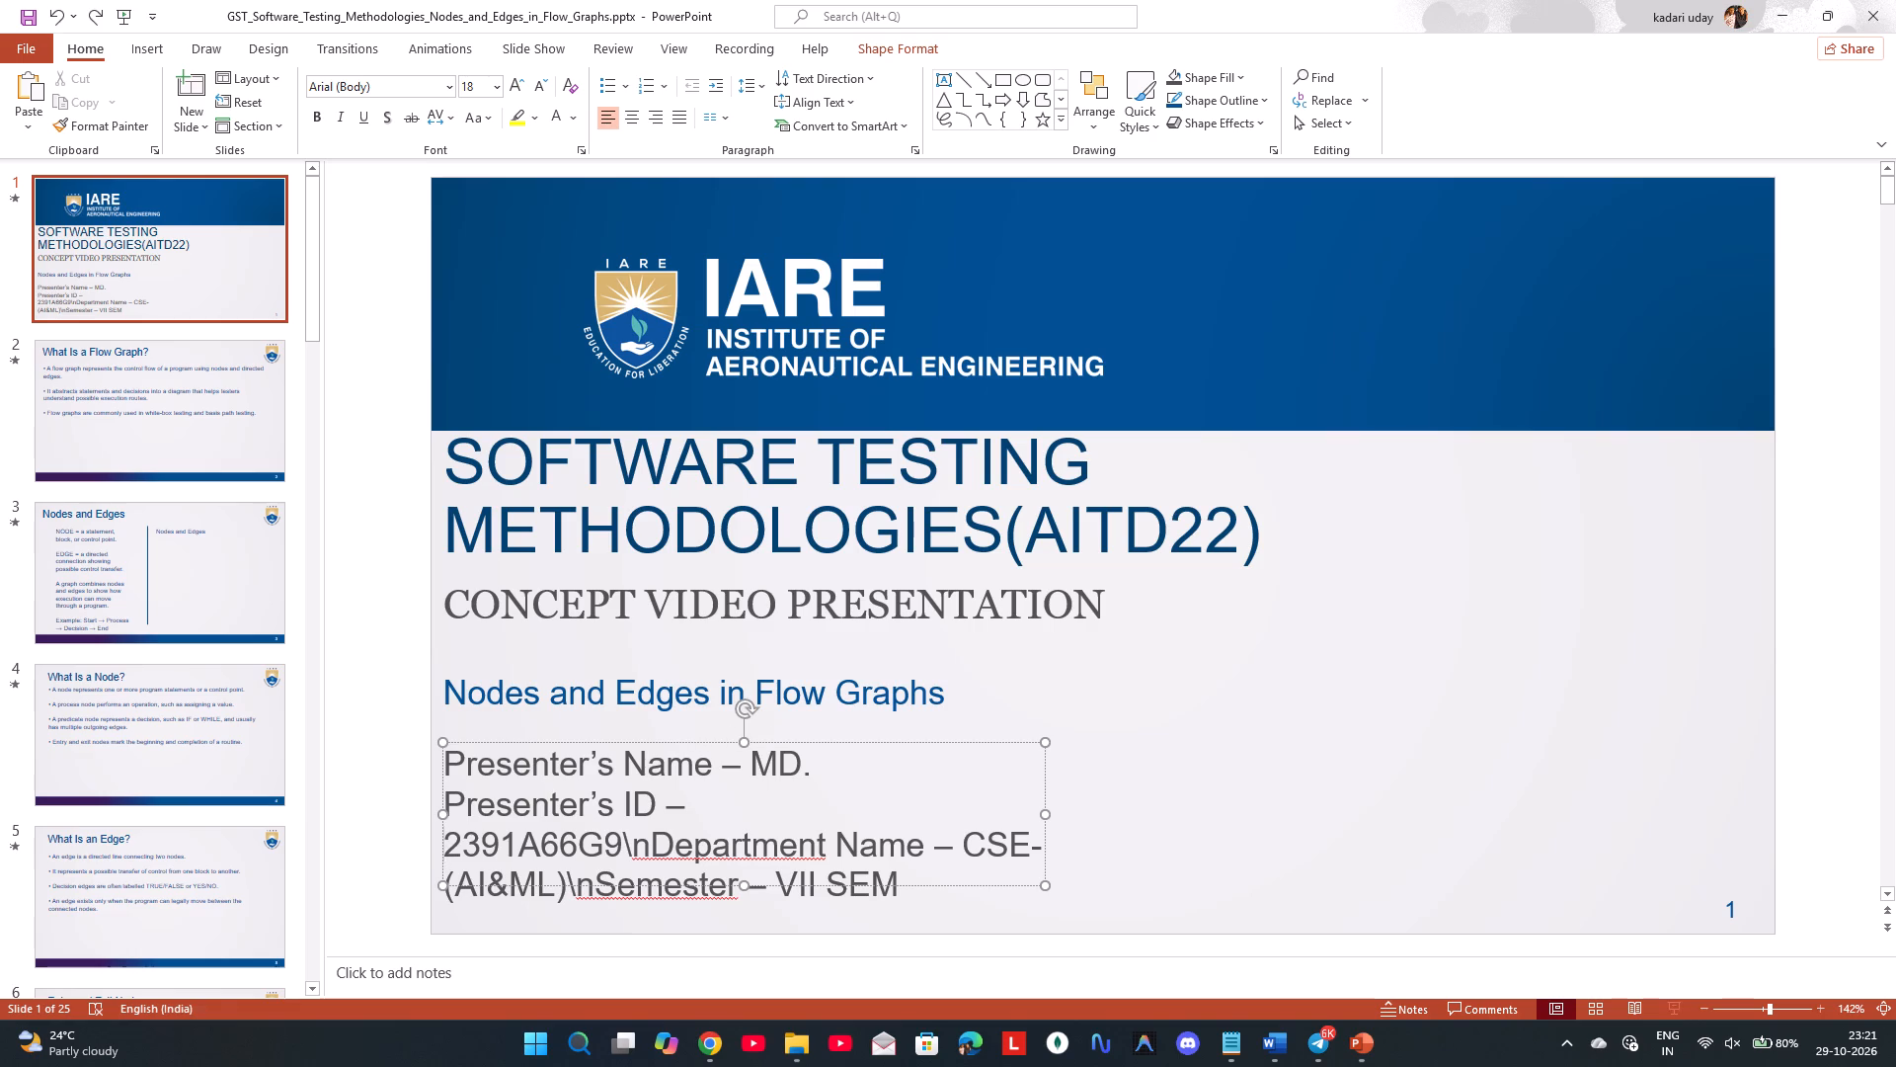
# Replace the stray "\n" before "Department Name" and before "Semester" with a space in the presenter details.
pyautogui.click(647, 842)
pyautogui.press('BackSpace')
pyautogui.press('BackSpace')
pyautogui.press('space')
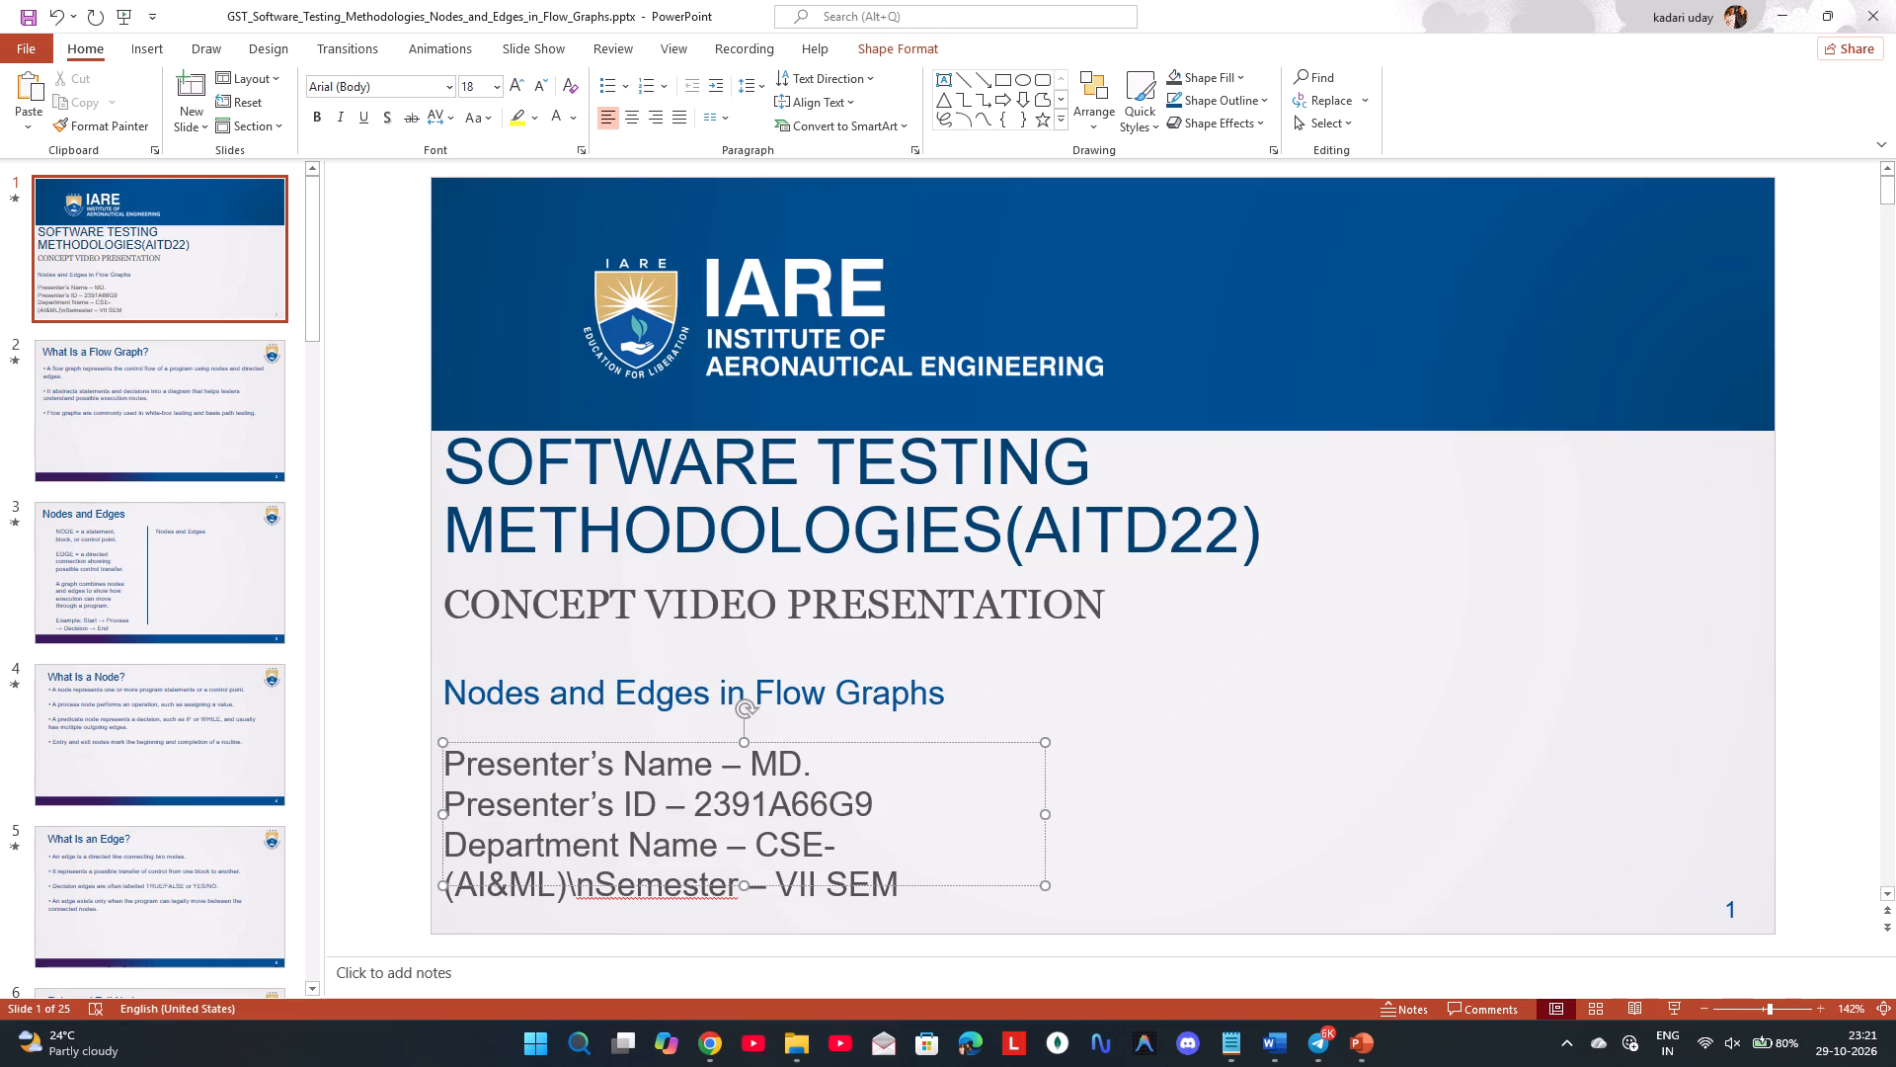
pyautogui.click(592, 885)
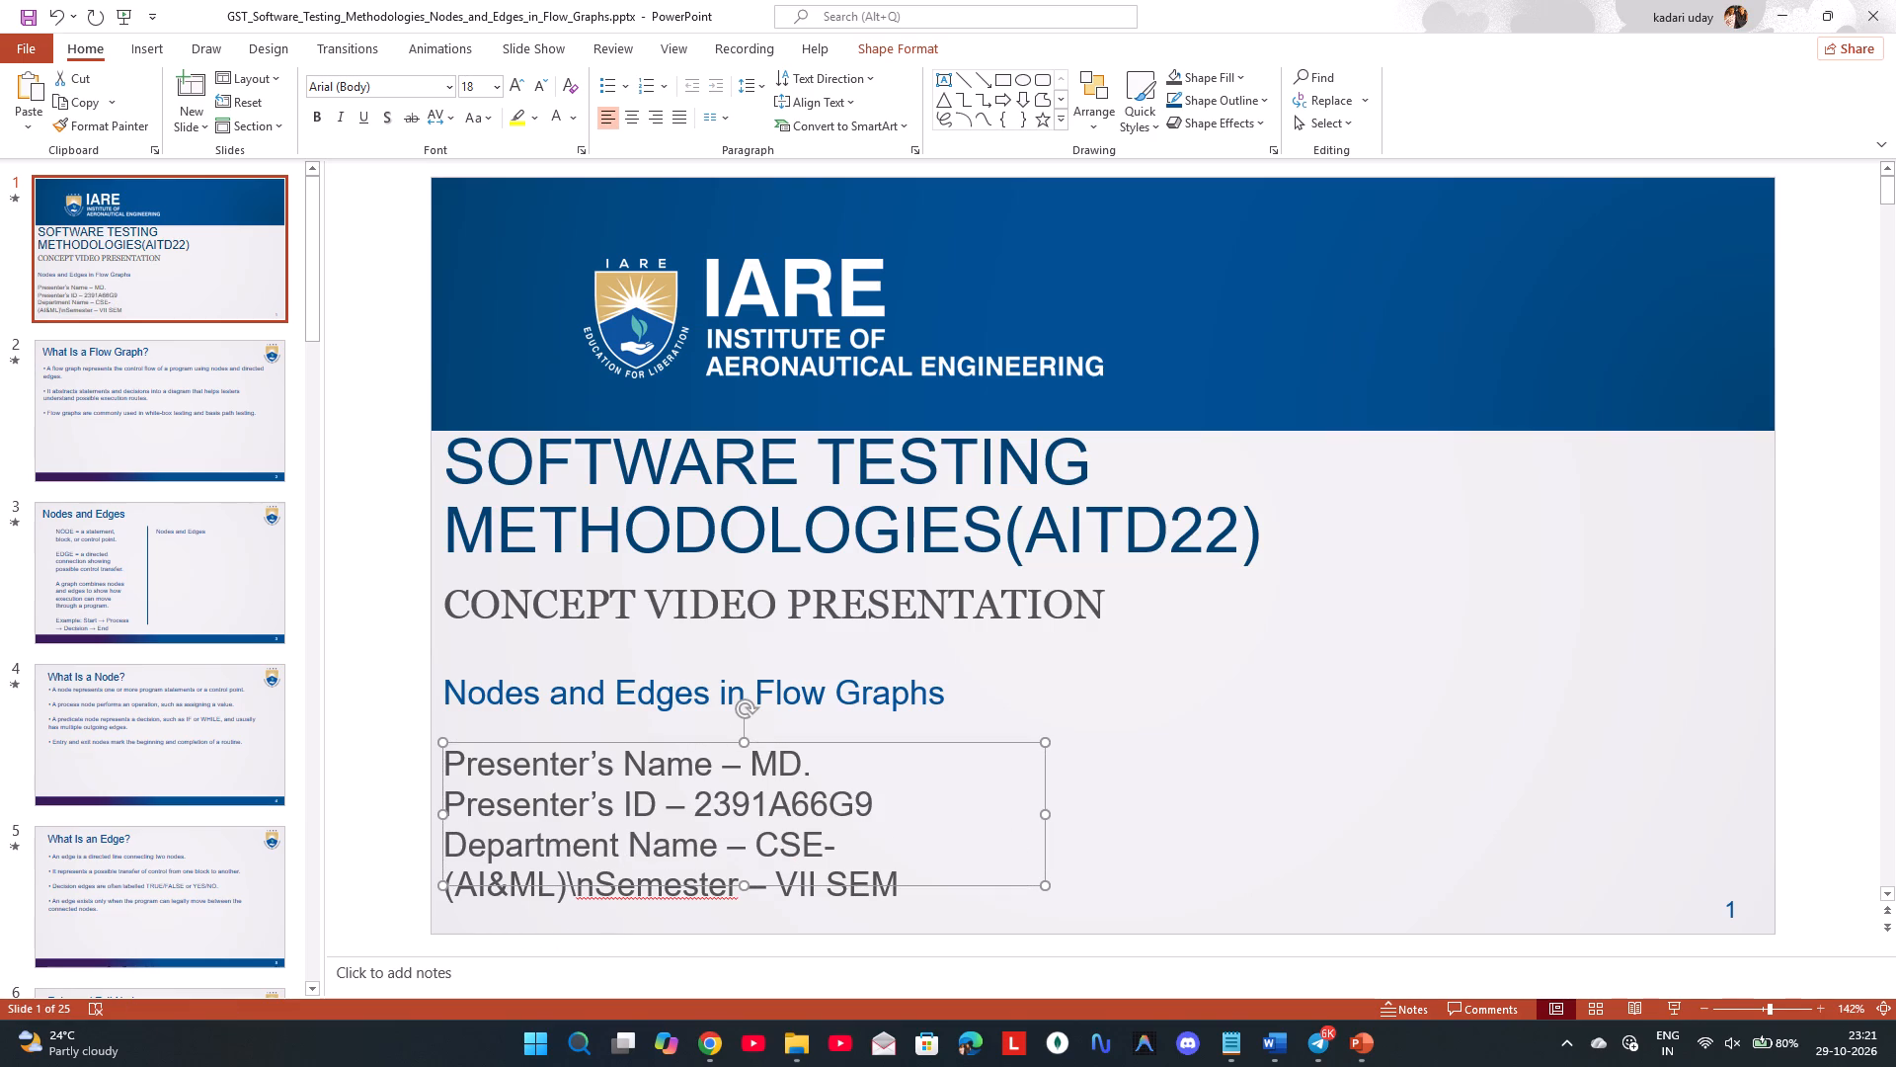
pyautogui.click(589, 878)
pyautogui.press('BackSpace')
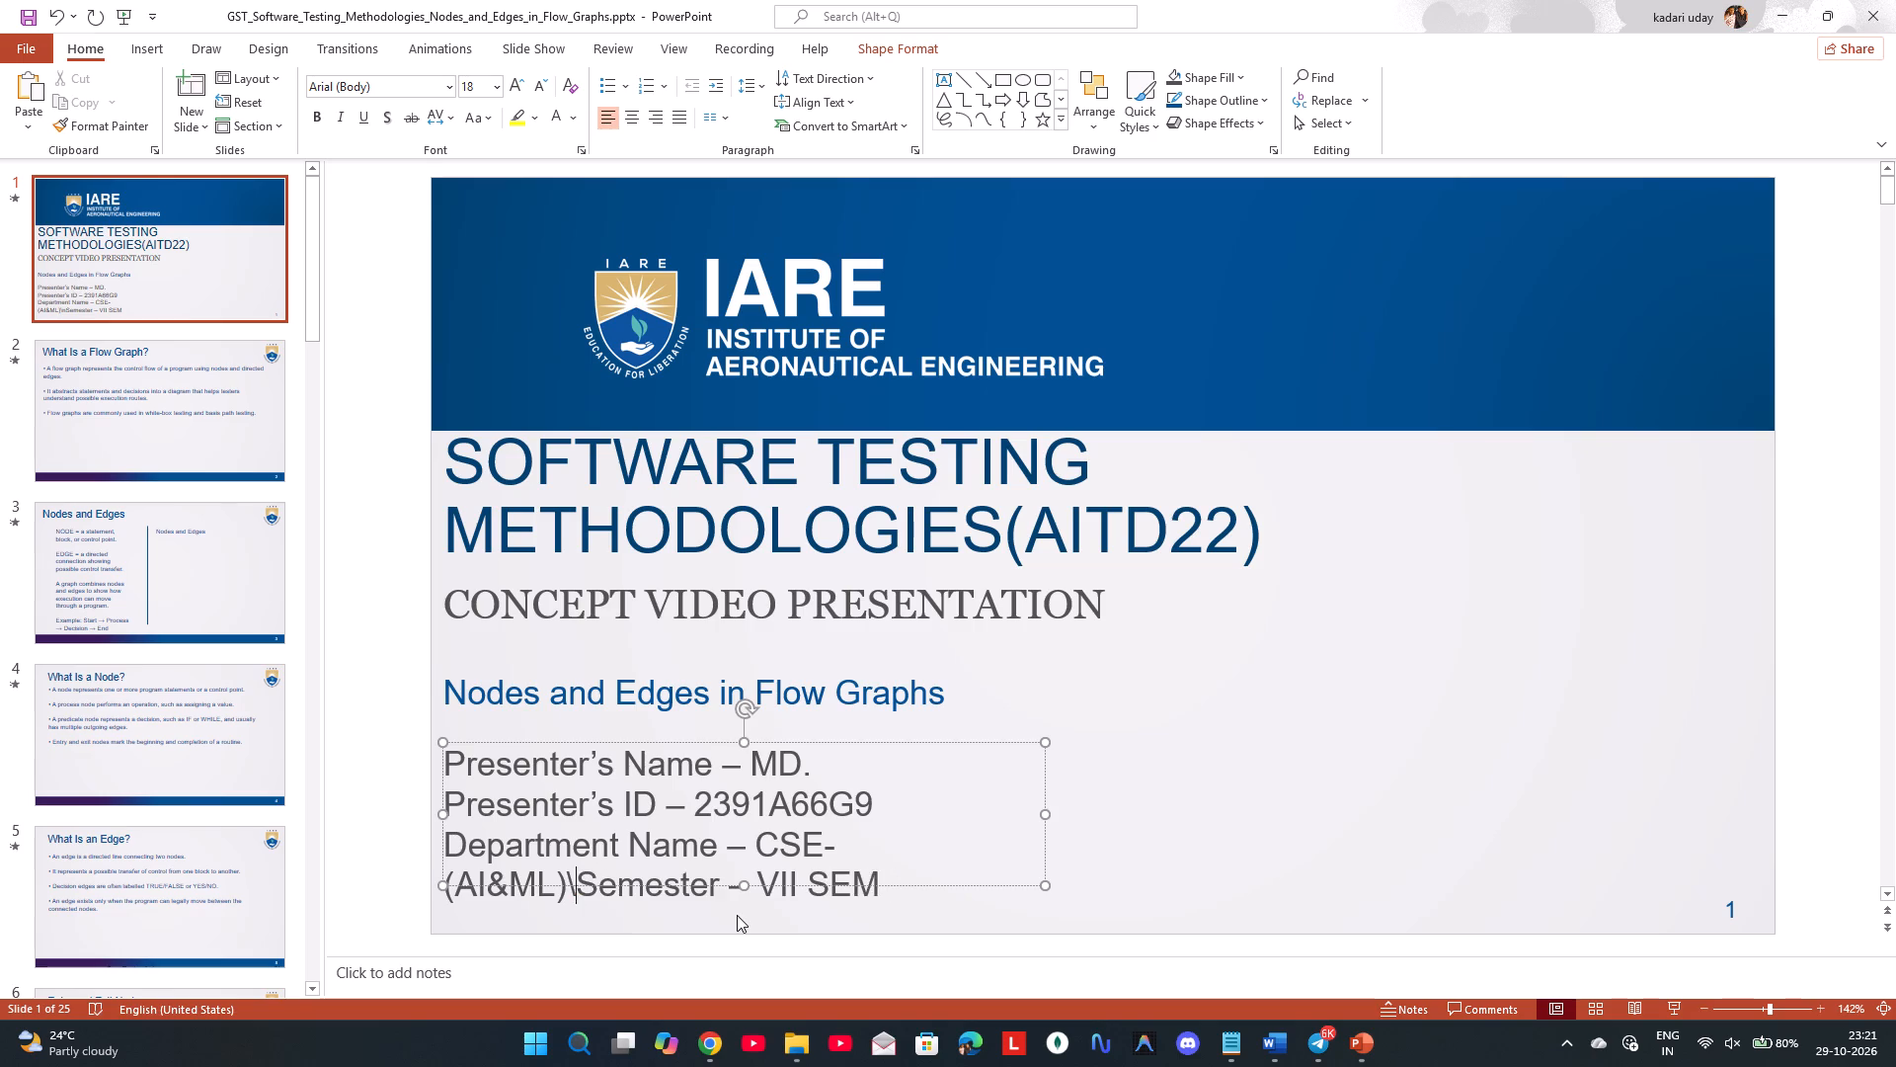
pyautogui.press('BackSpace')
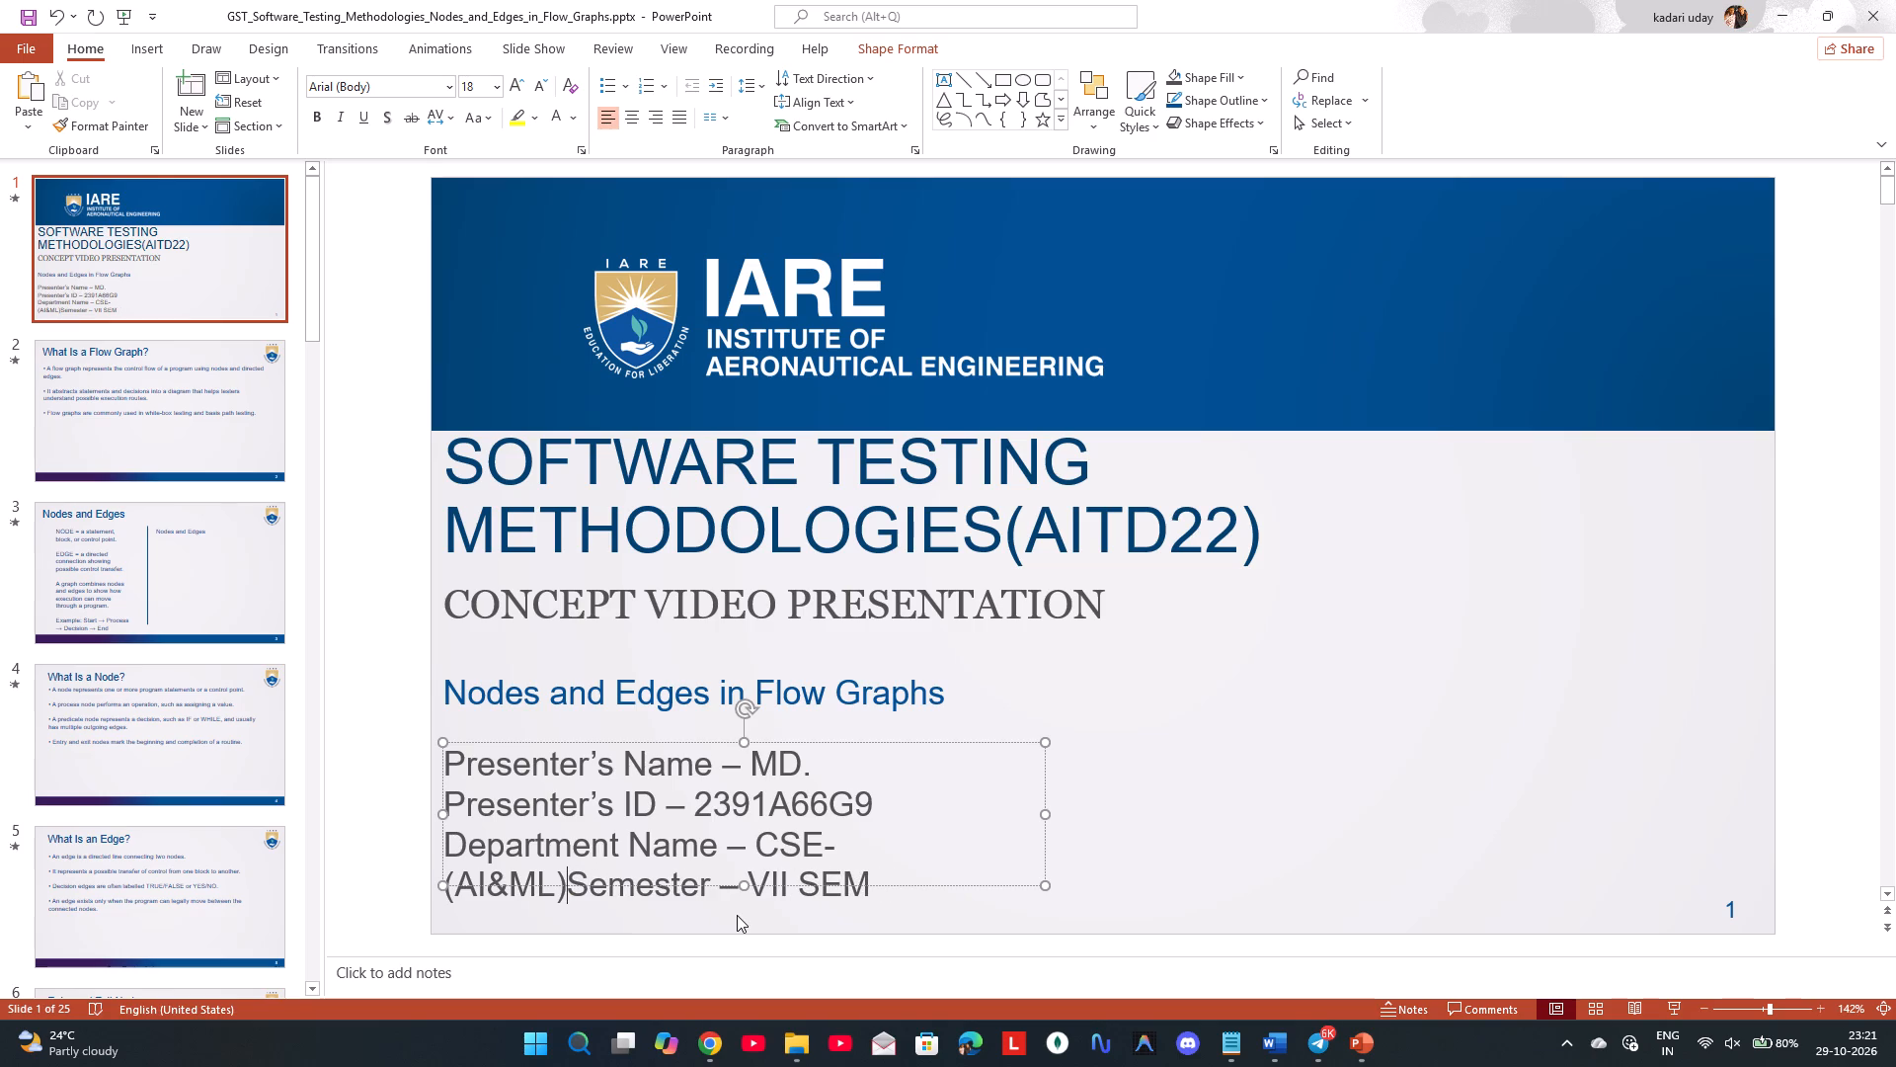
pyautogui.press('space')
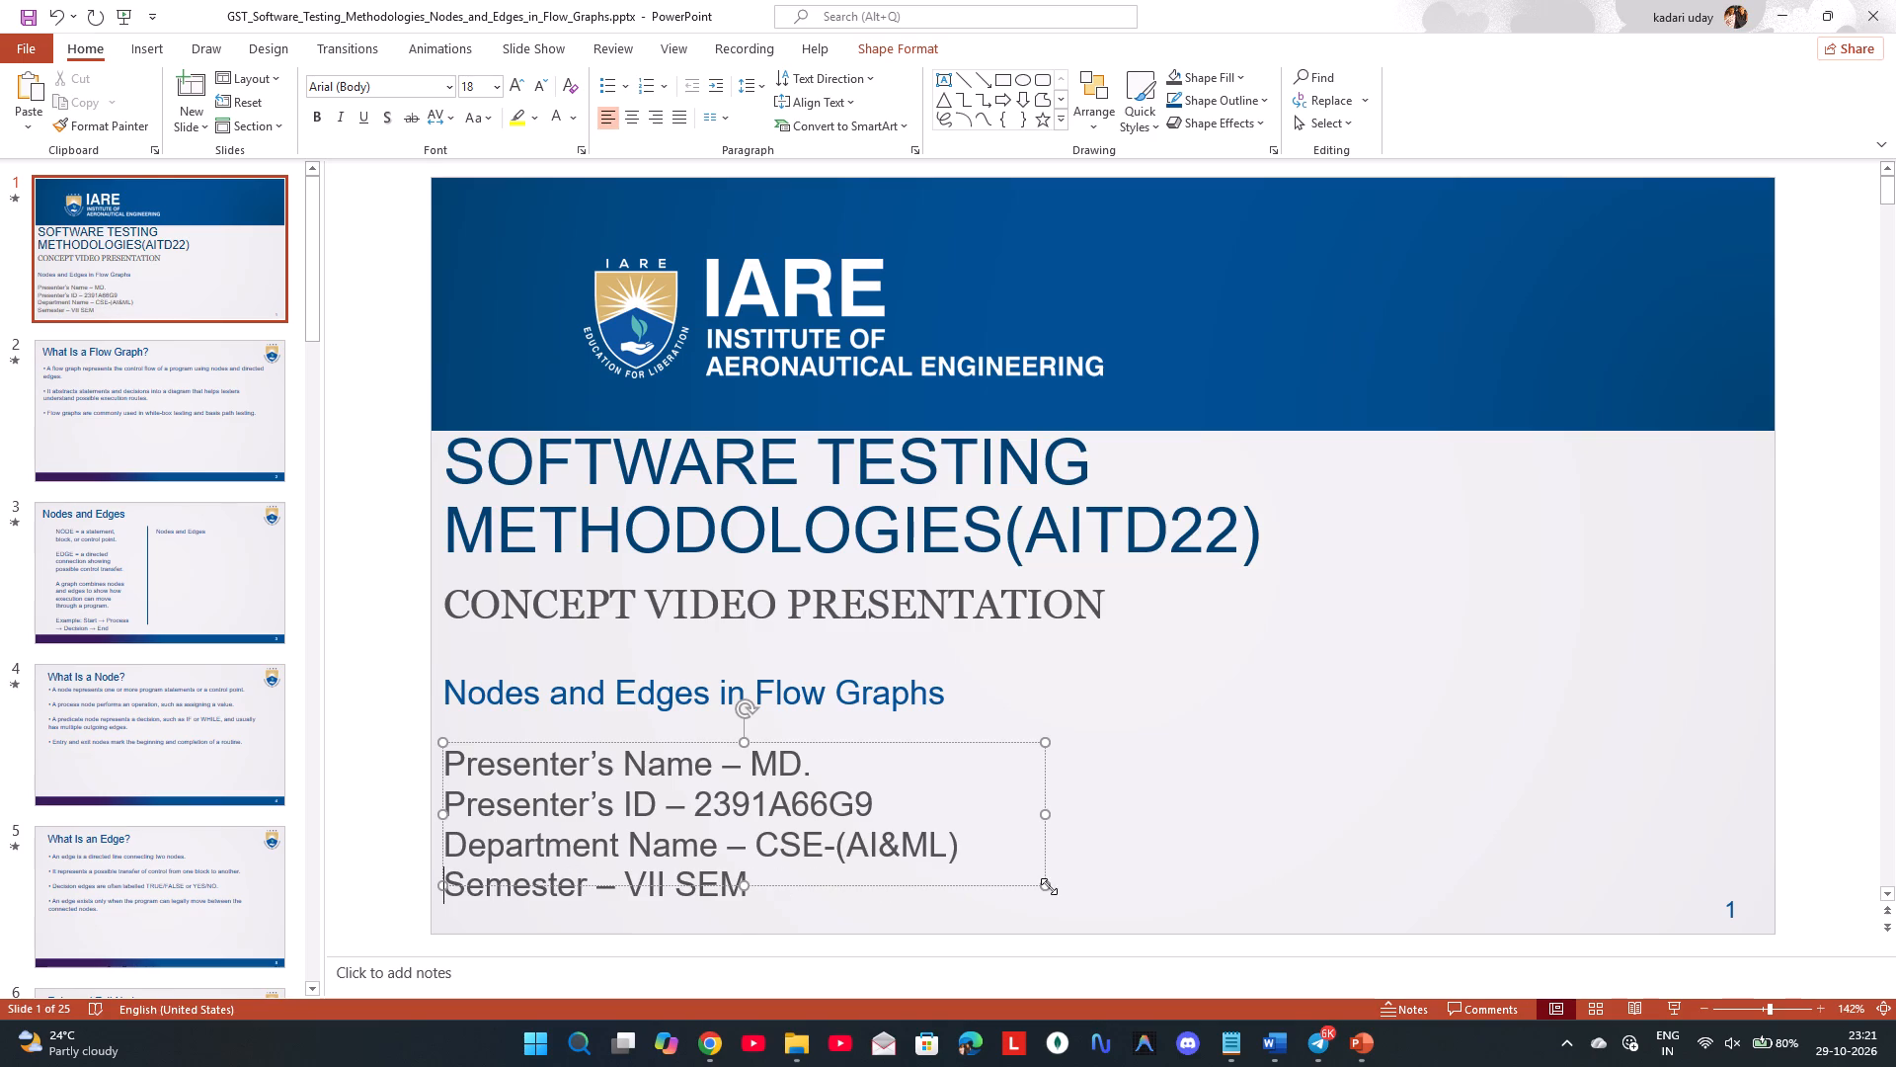
# Enlarge the presenter details box to contain all its text, and put "Semester" and "Department Name" on their own lines.
pyautogui.moveTo(1049, 888); pyautogui.dragTo(1084, 929)
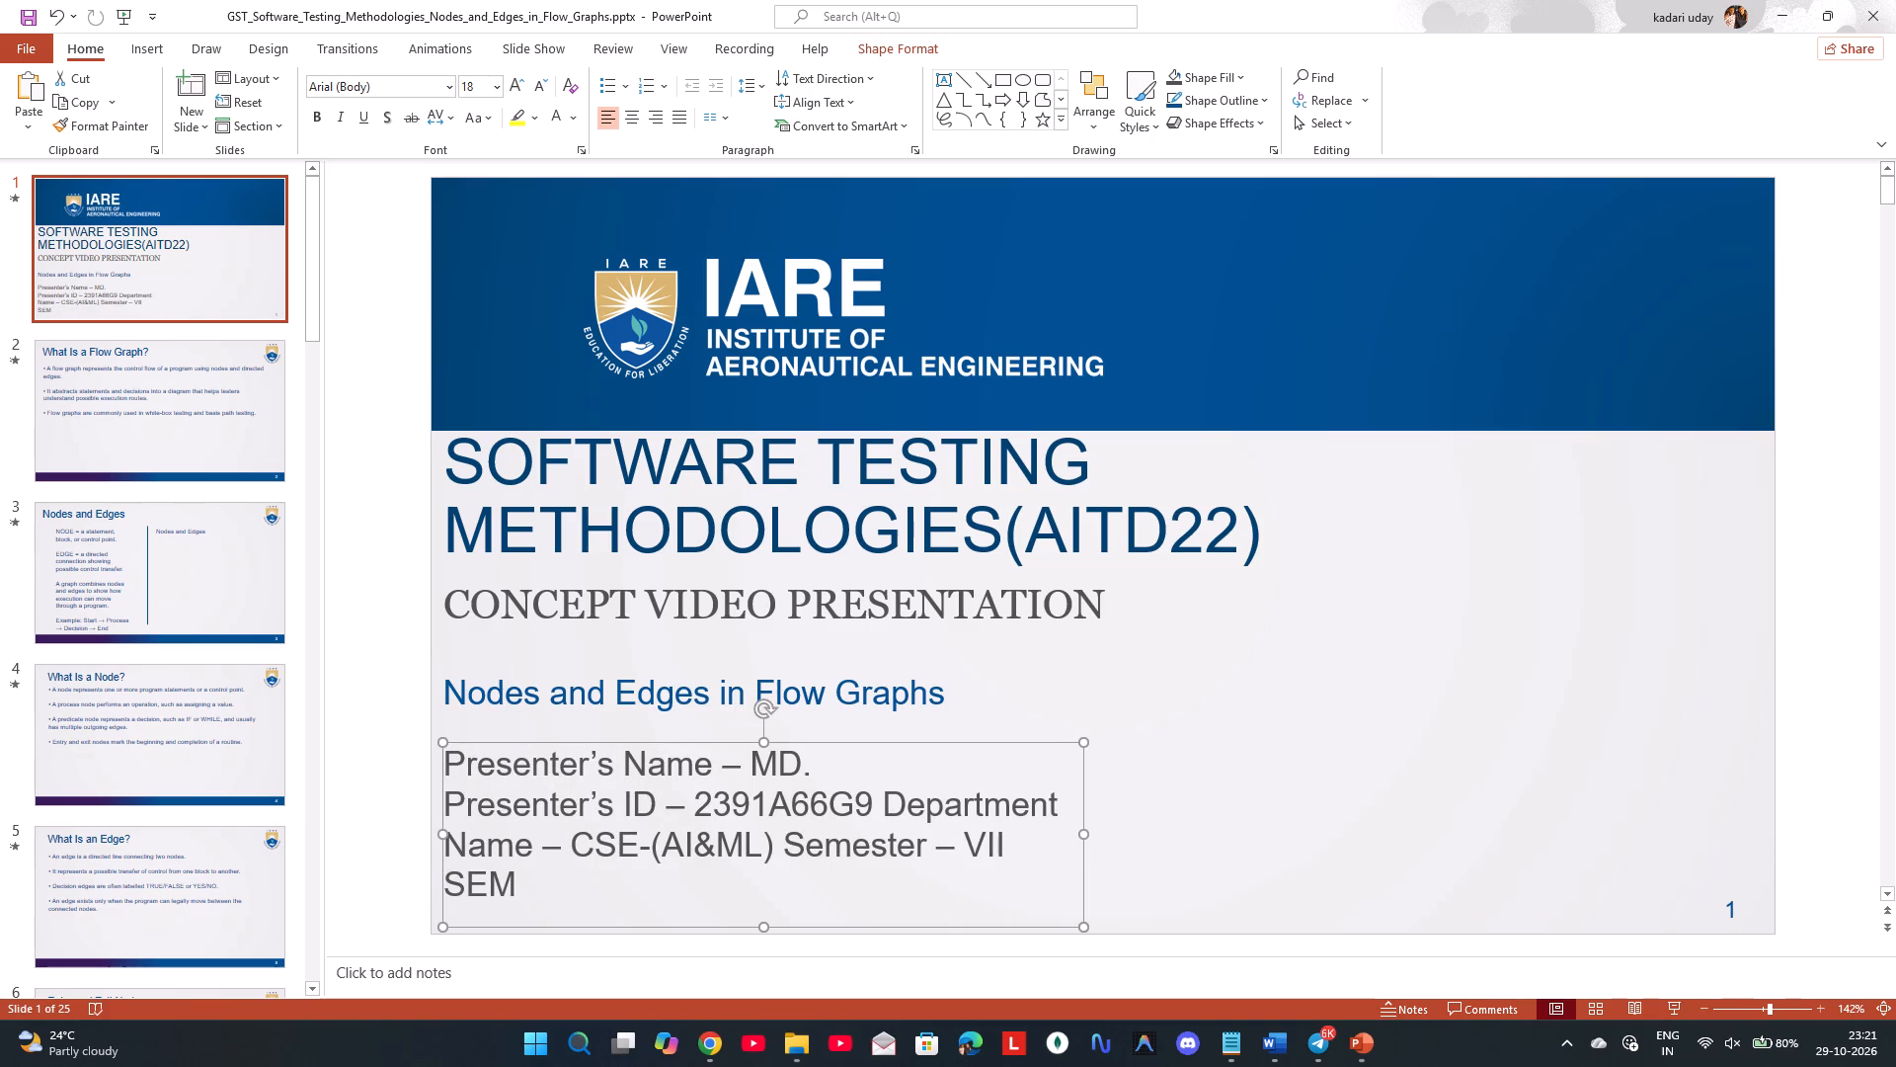
pyautogui.click(778, 852)
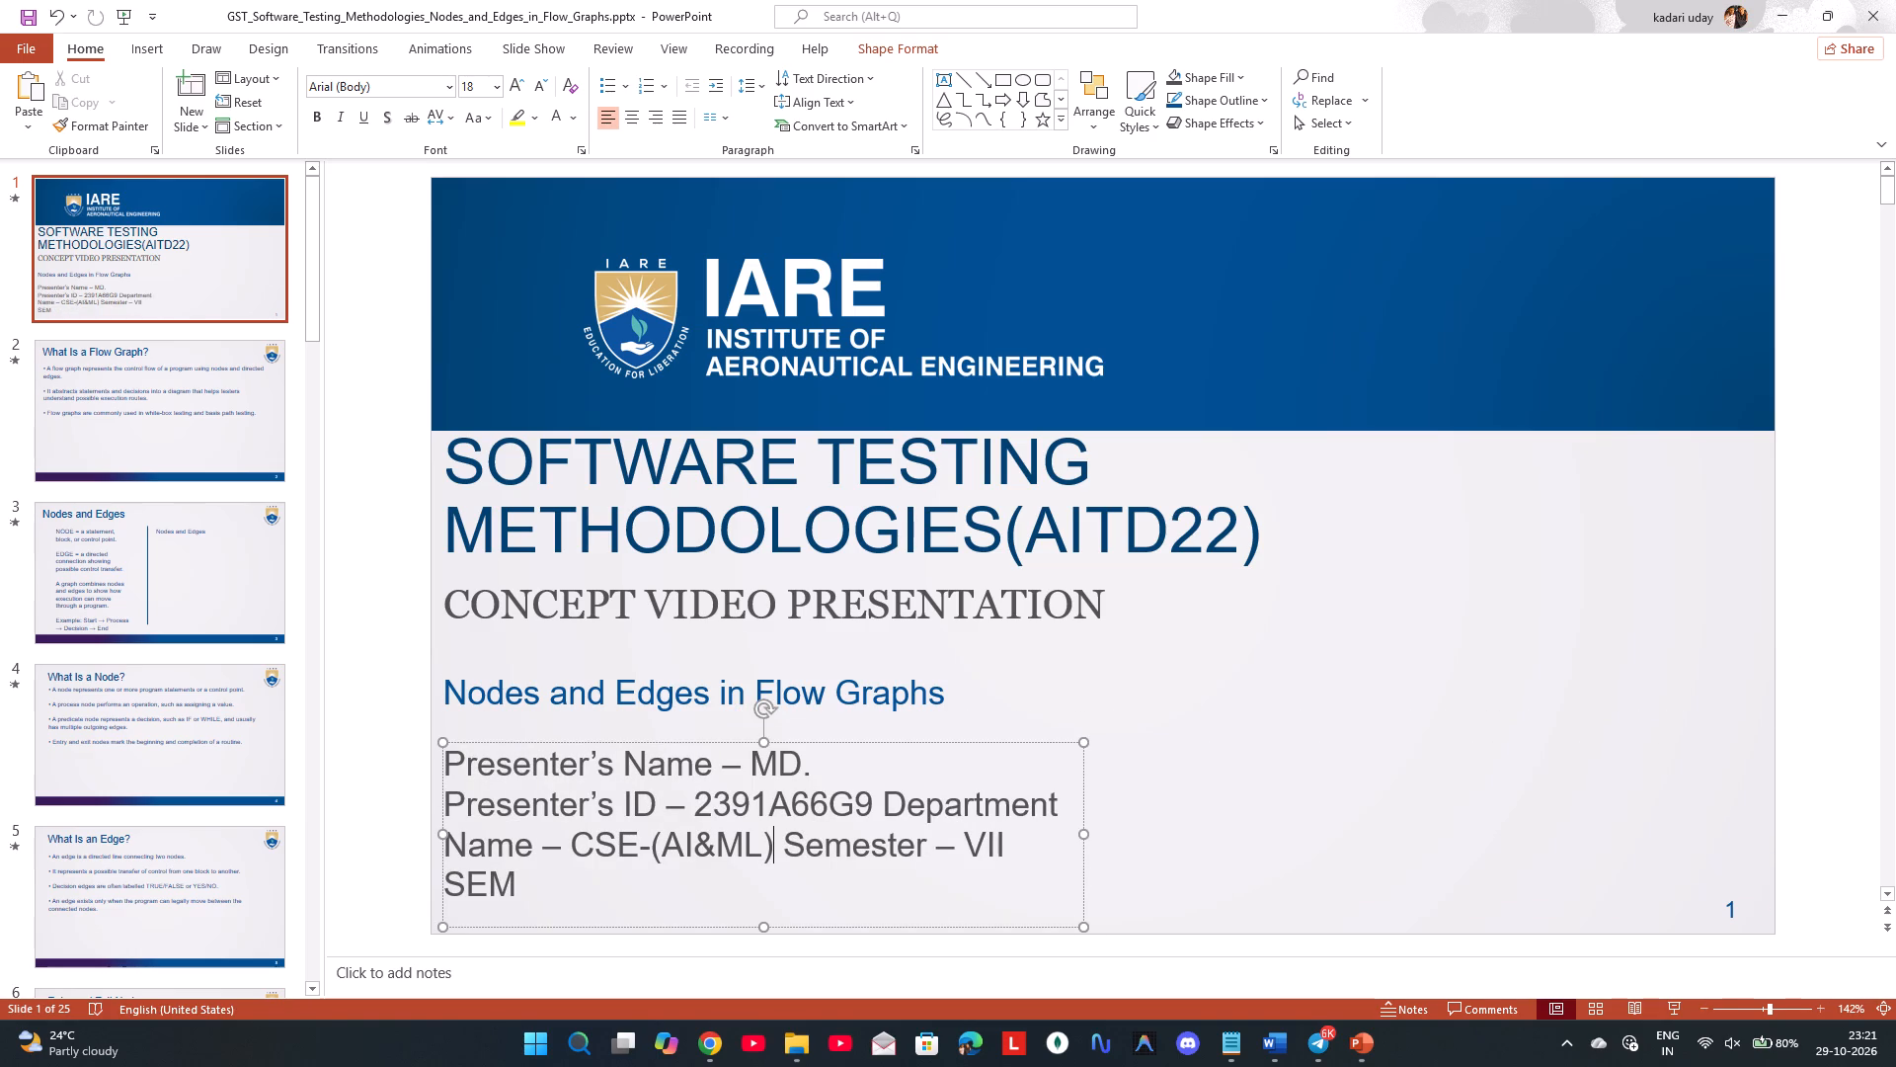
pyautogui.press('Right')
pyautogui.hotkey('shift', 'Return')
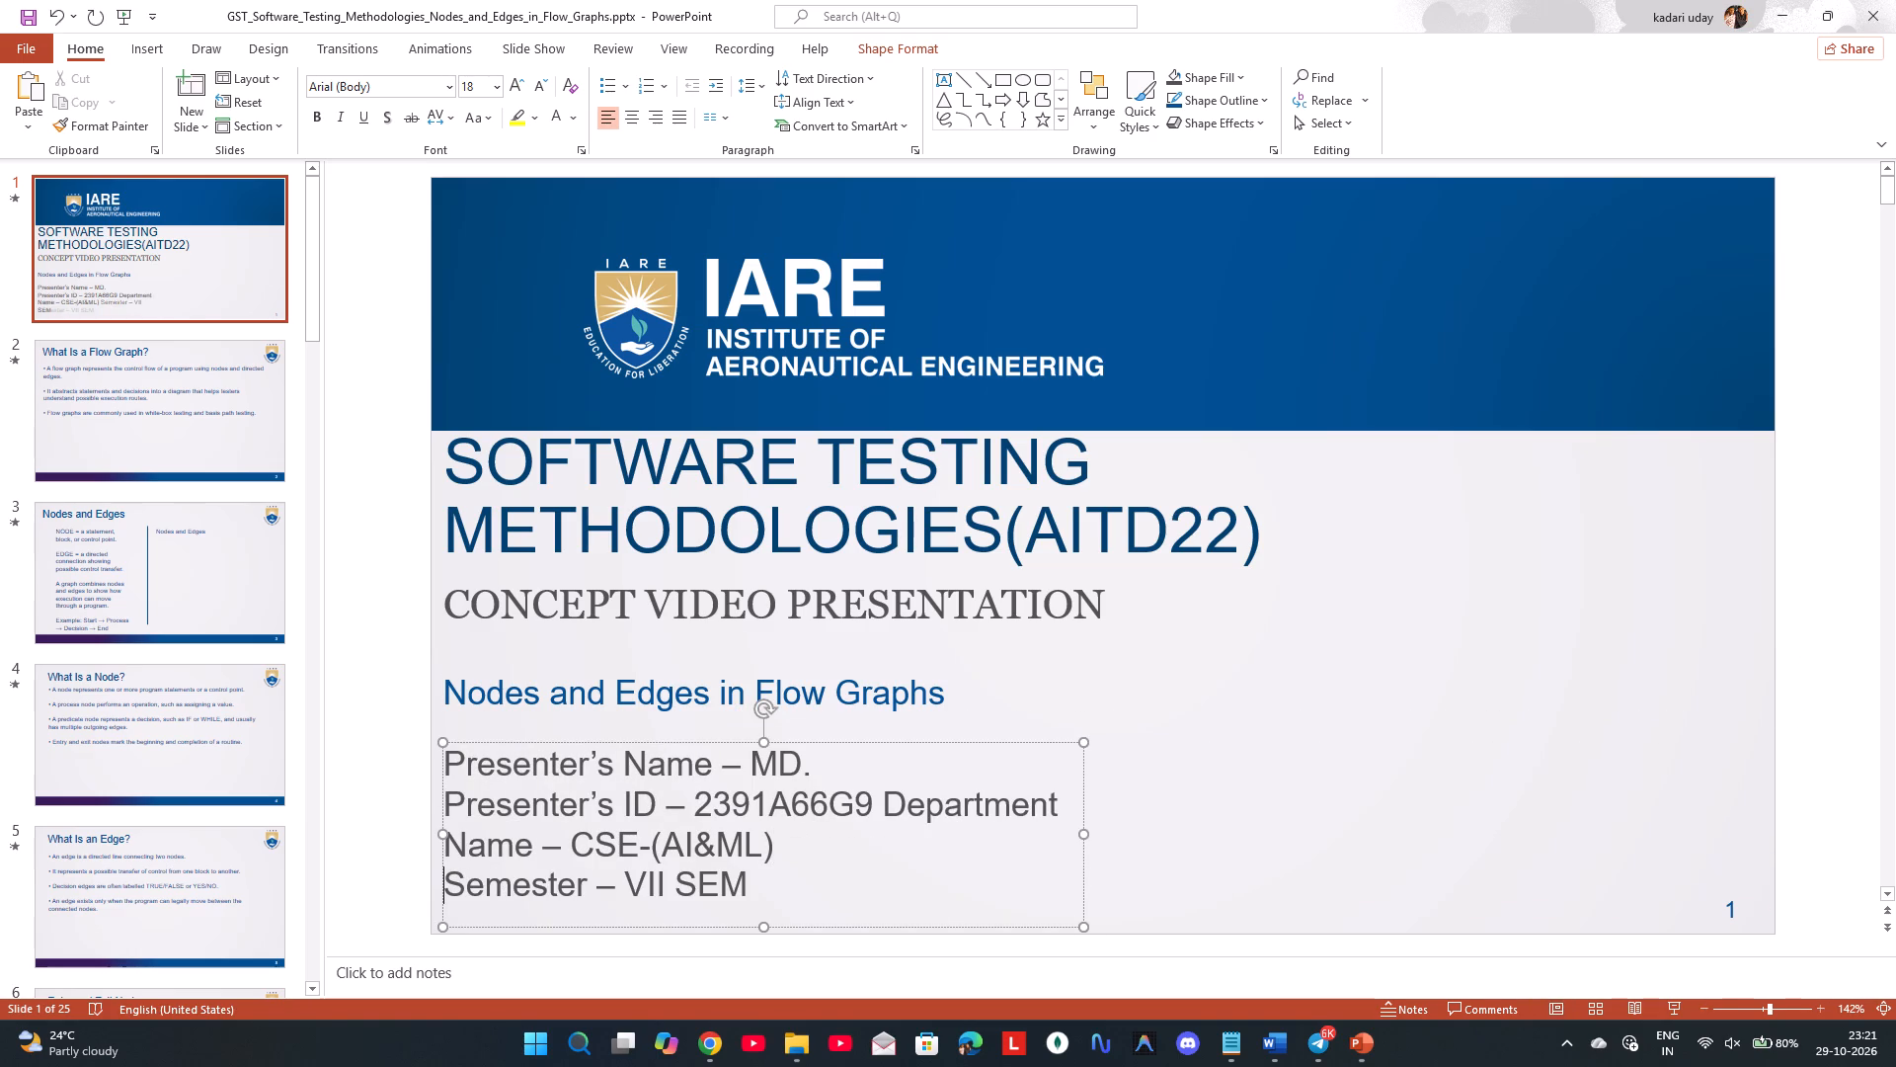
pyautogui.click(890, 807)
pyautogui.hotkey('shift', 'Return')
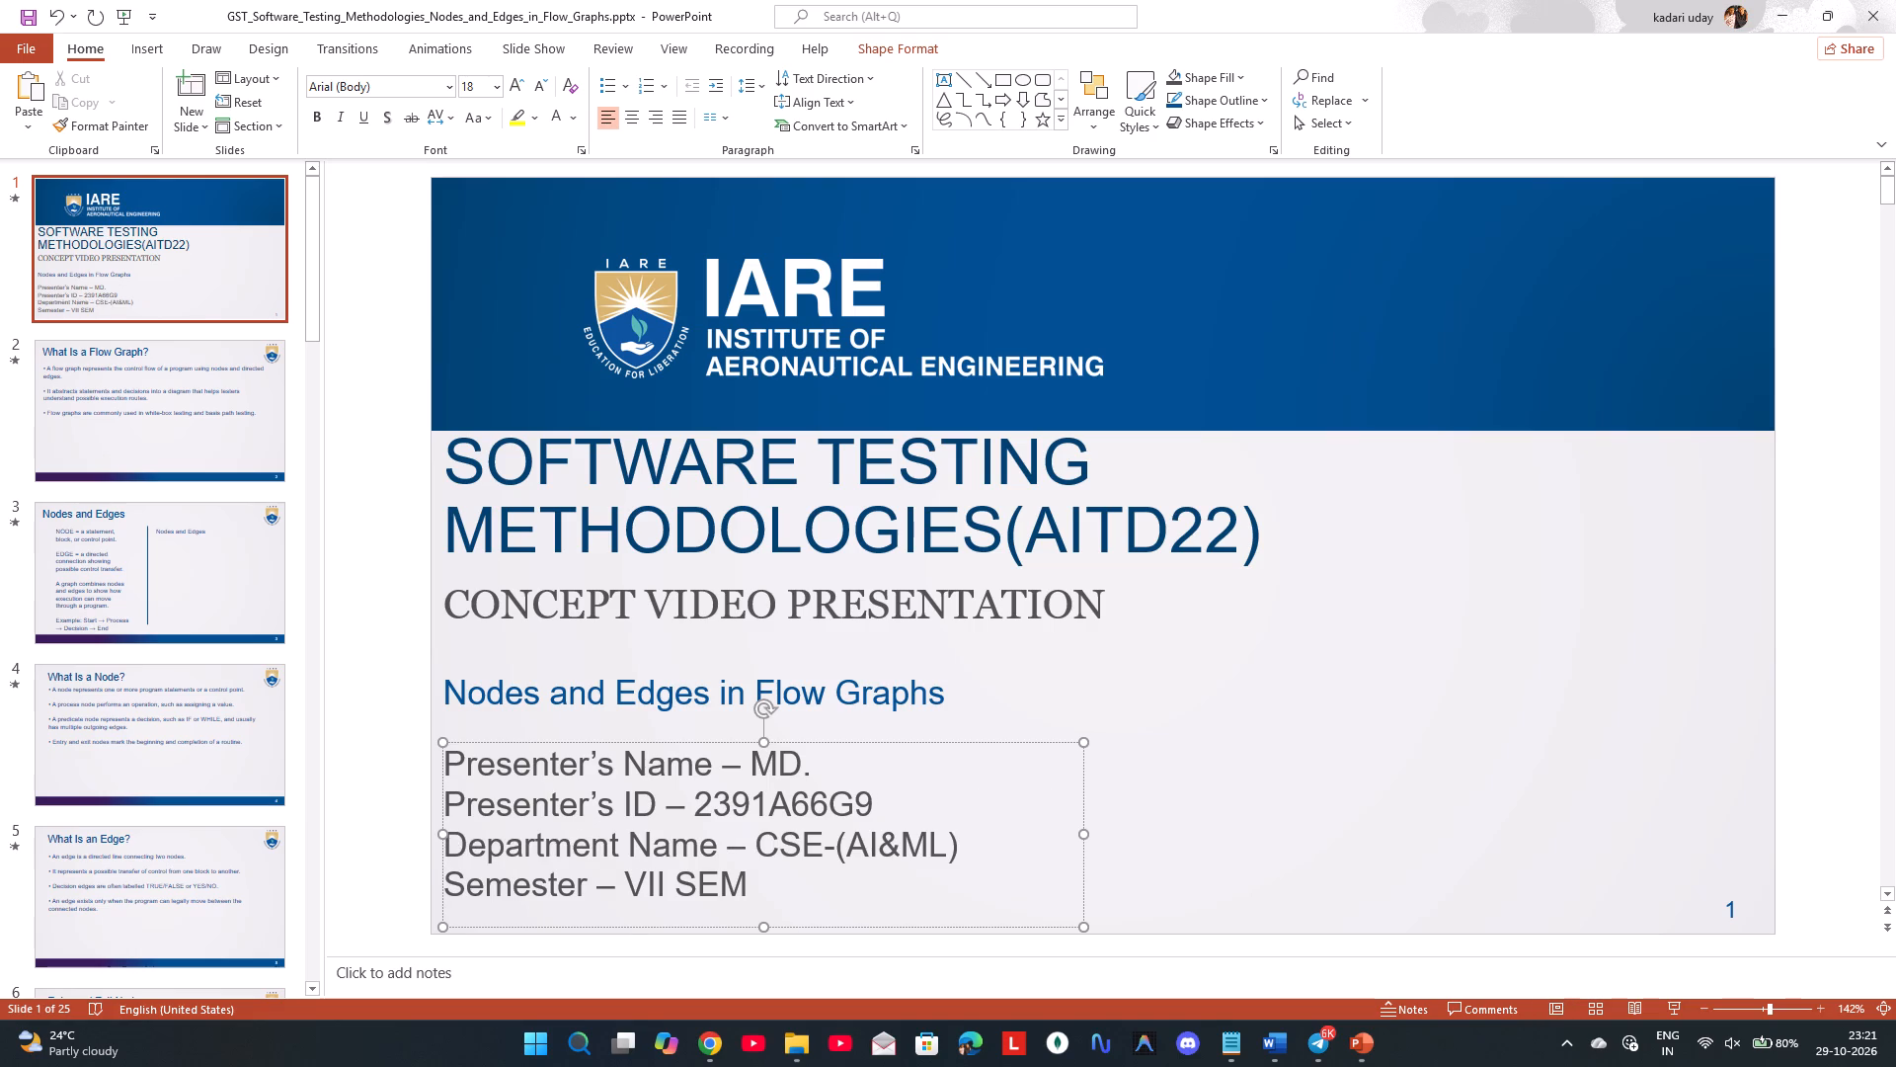
# Replace the remaining "MD." in the Presenter's Name line with the correct presenter's name.
pyautogui.click(817, 761)
pyautogui.press('BackSpace')
pyautogui.press('BackSpace')
pyautogui.press('BackSpace')
pyautogui.press('BackSpace')
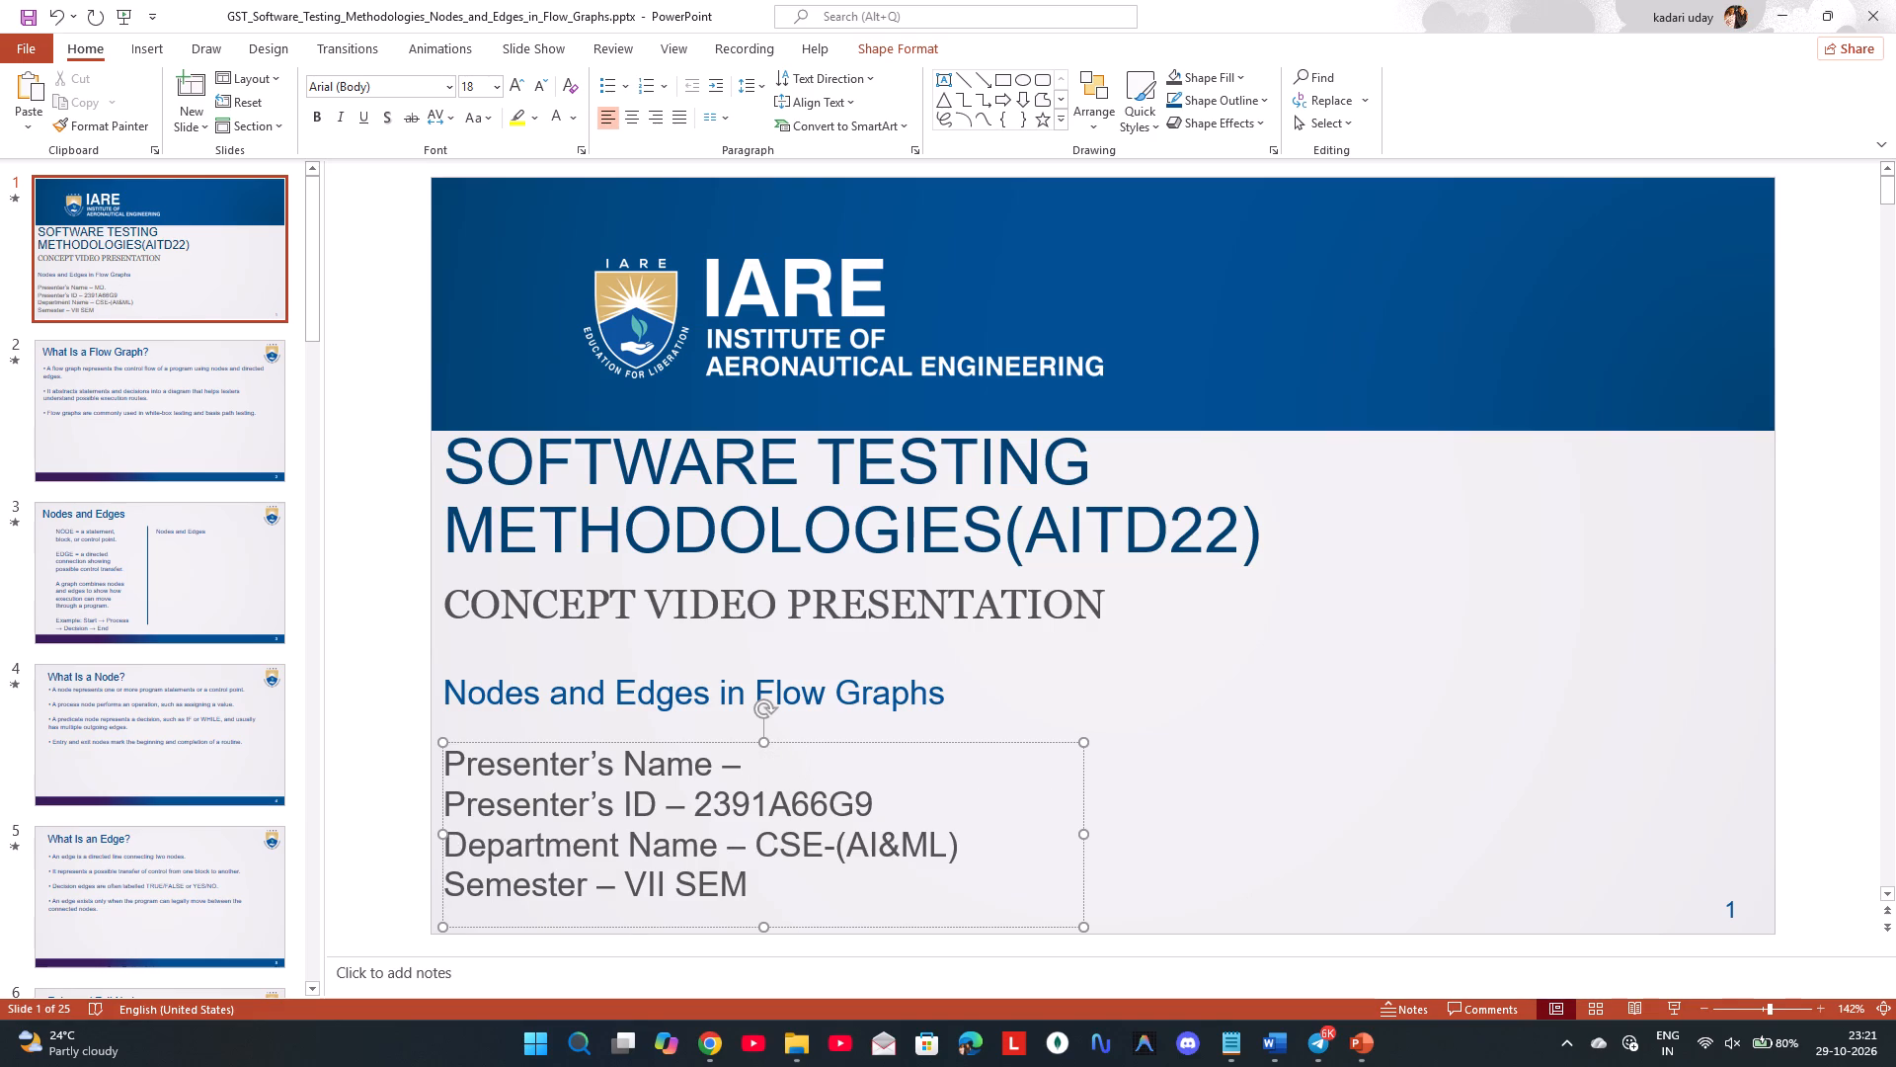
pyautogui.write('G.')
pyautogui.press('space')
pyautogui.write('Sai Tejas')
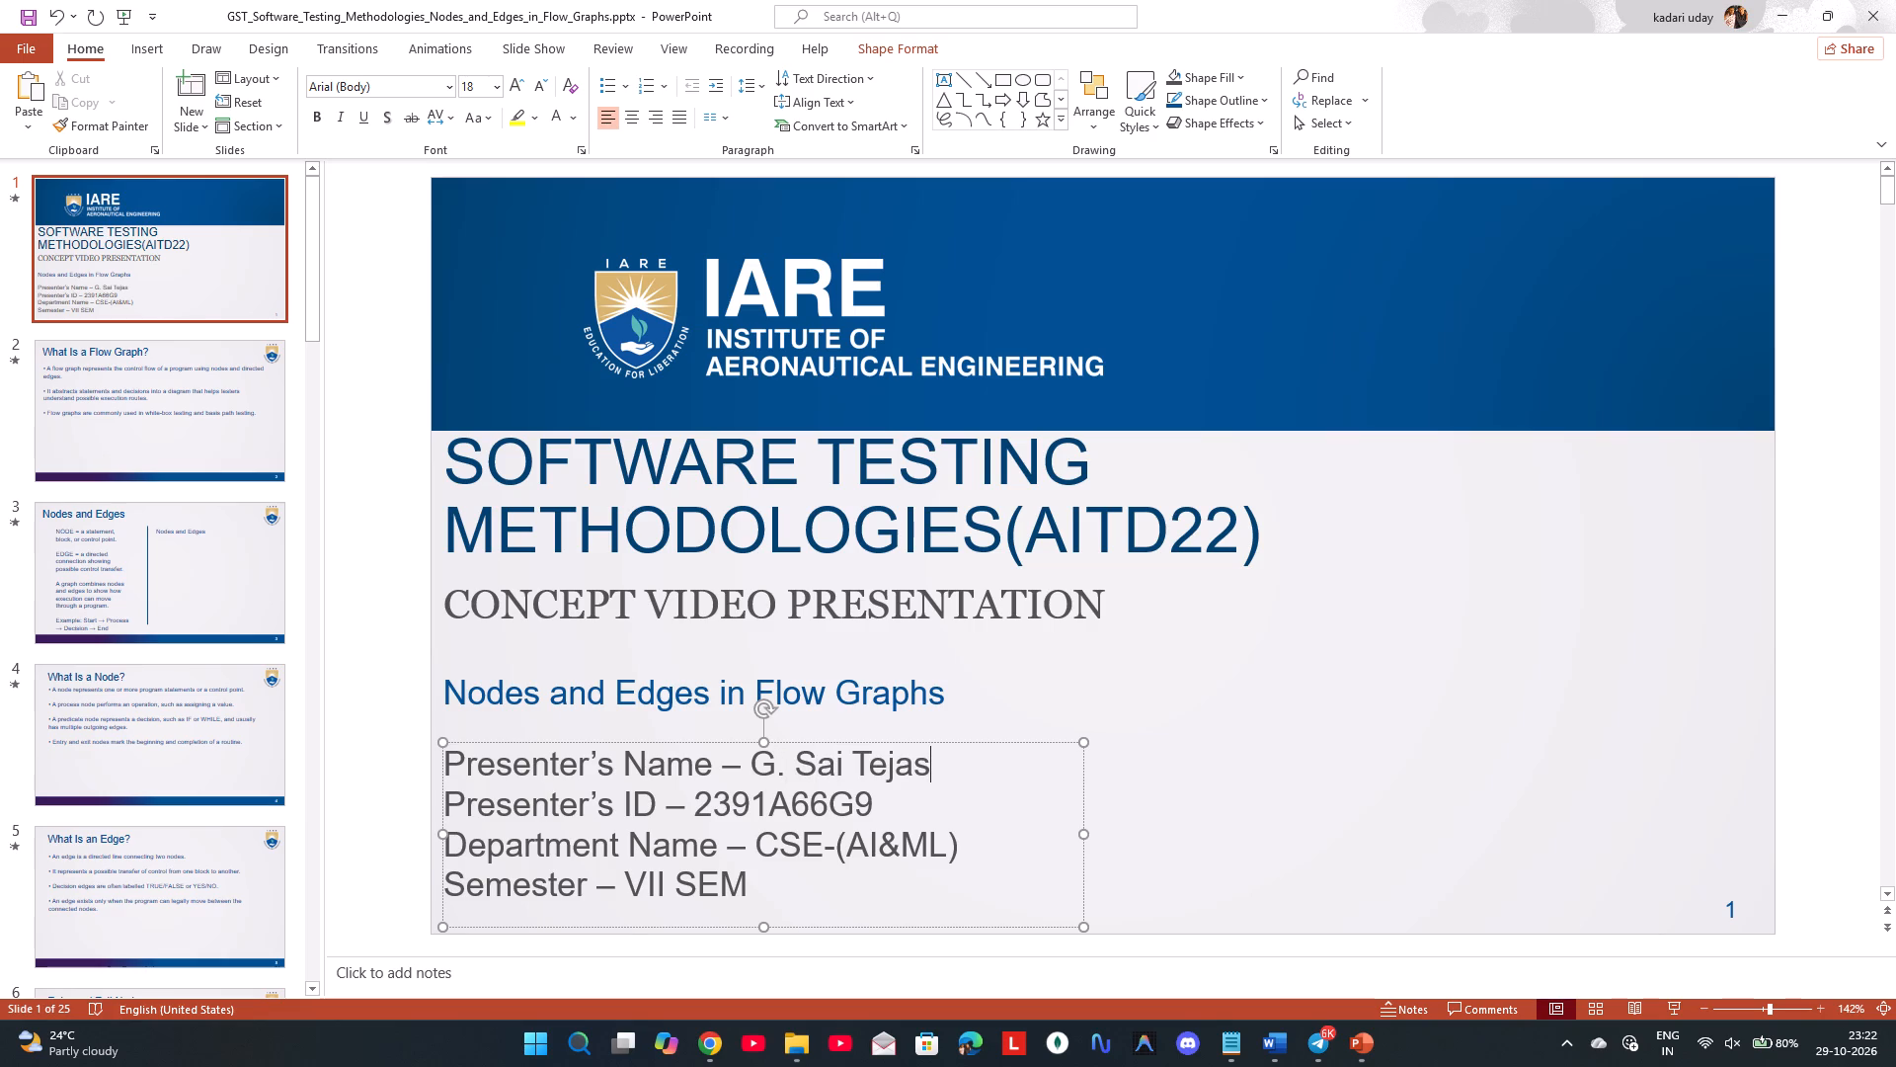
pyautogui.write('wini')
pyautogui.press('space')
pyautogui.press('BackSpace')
# Change the last digit of the presenter's ID to 4.
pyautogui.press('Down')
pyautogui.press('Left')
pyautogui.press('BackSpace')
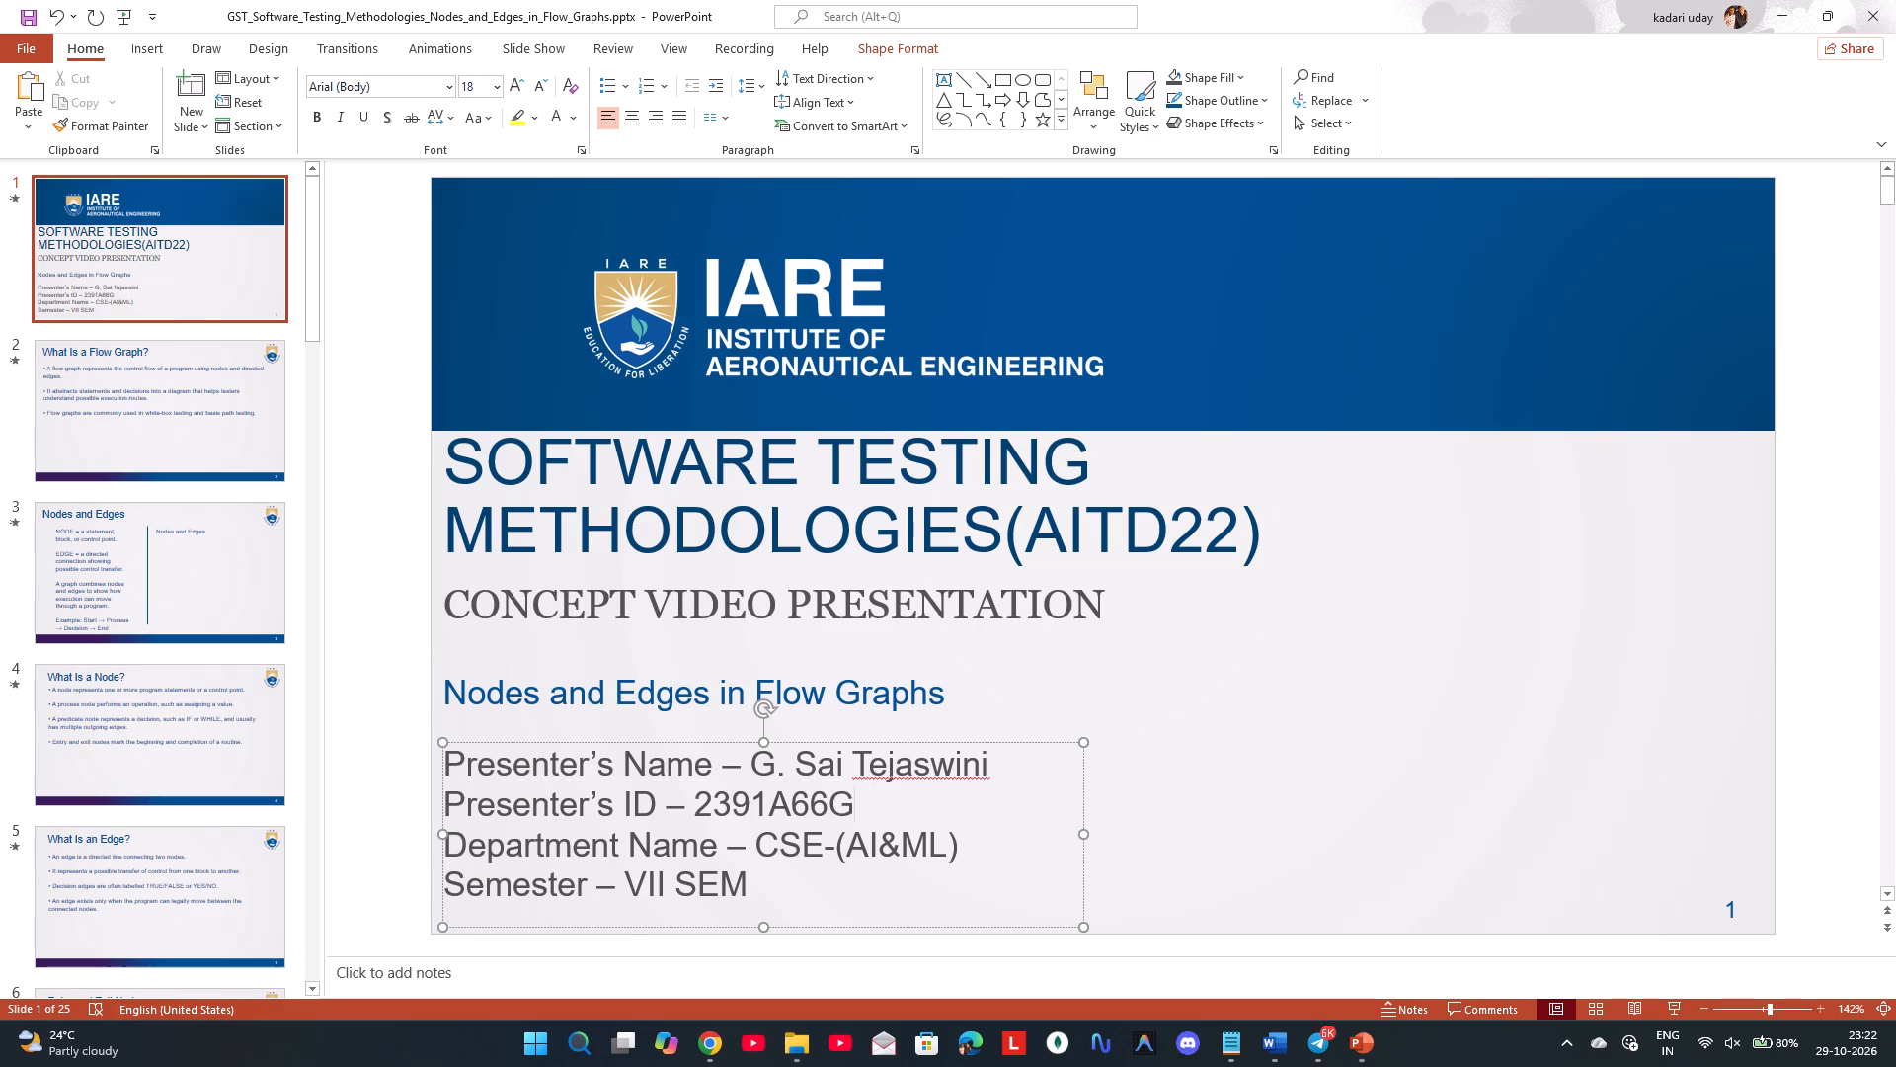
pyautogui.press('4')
# Review slides 2 to 11, from What Is a Flow Graph? to Calculating Cyclomatic Complexity, for layout and formatting problems.
pyautogui.click(155, 398)
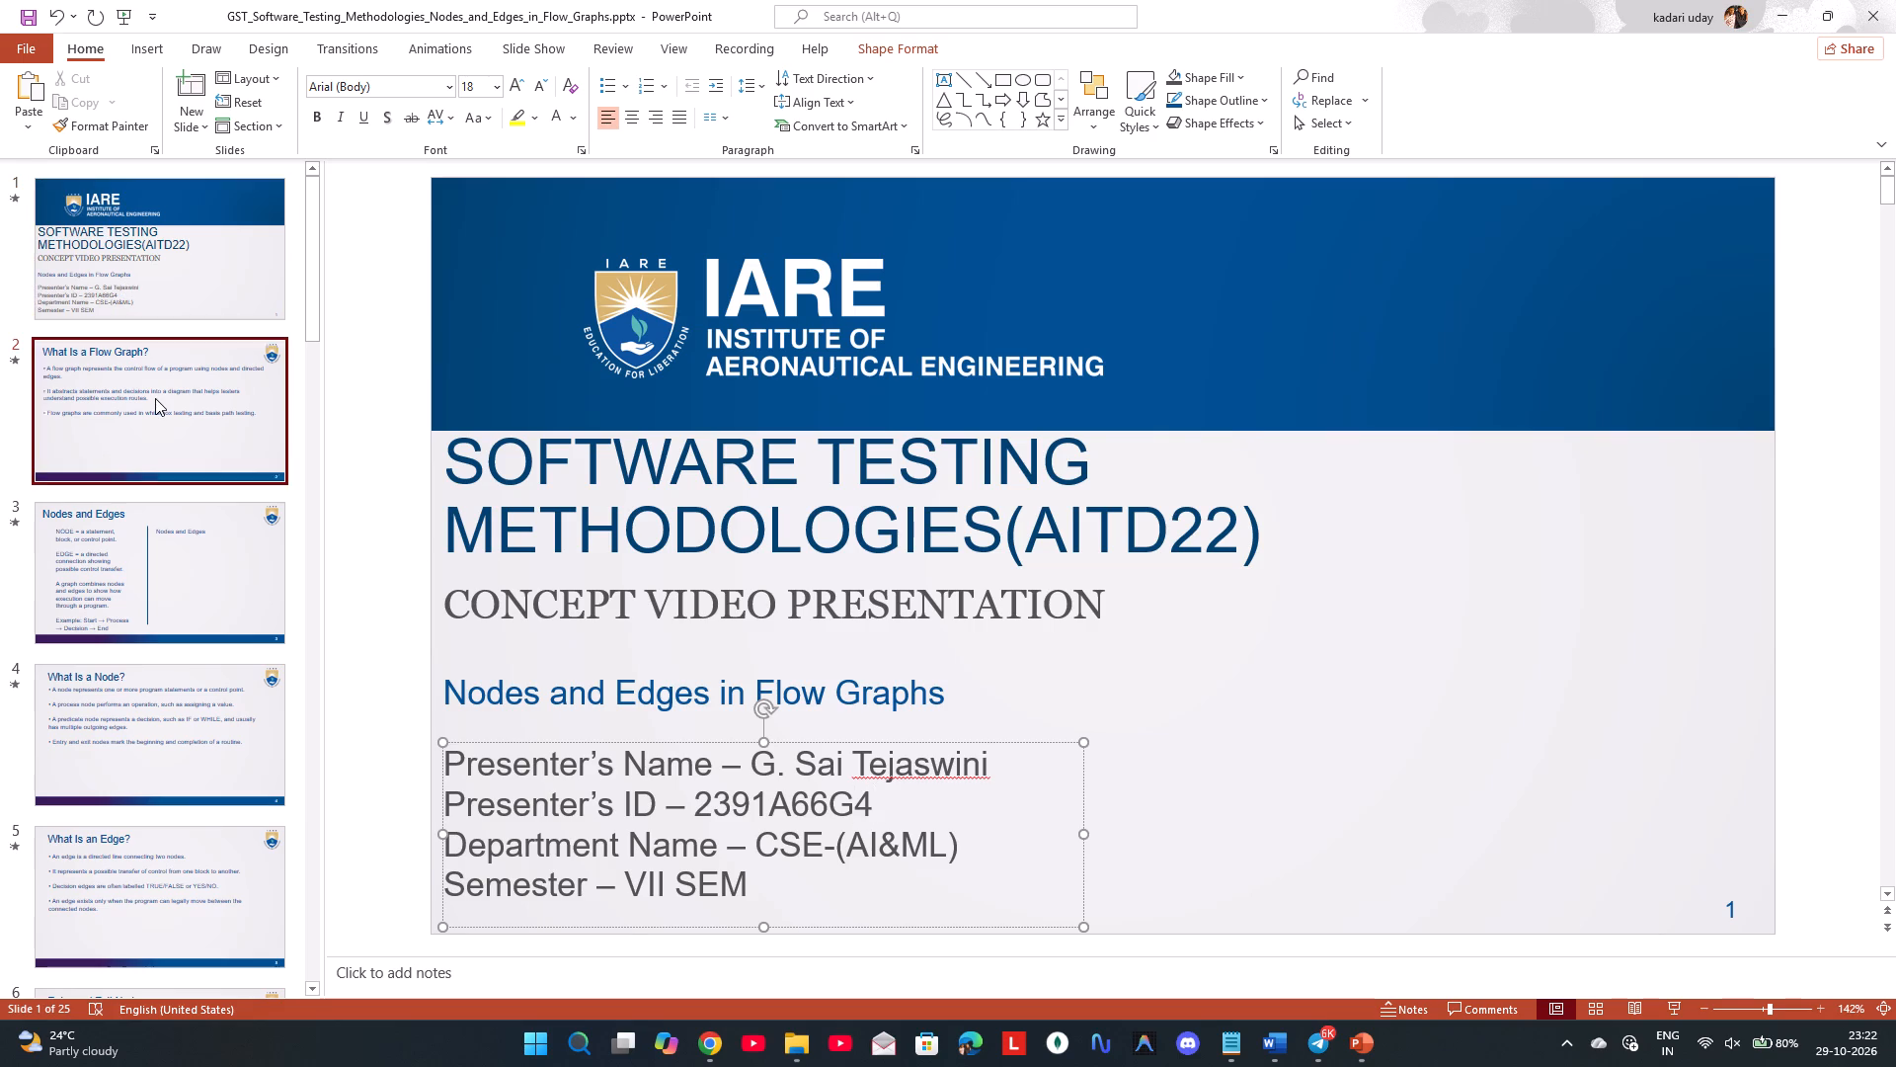
pyautogui.click(140, 525)
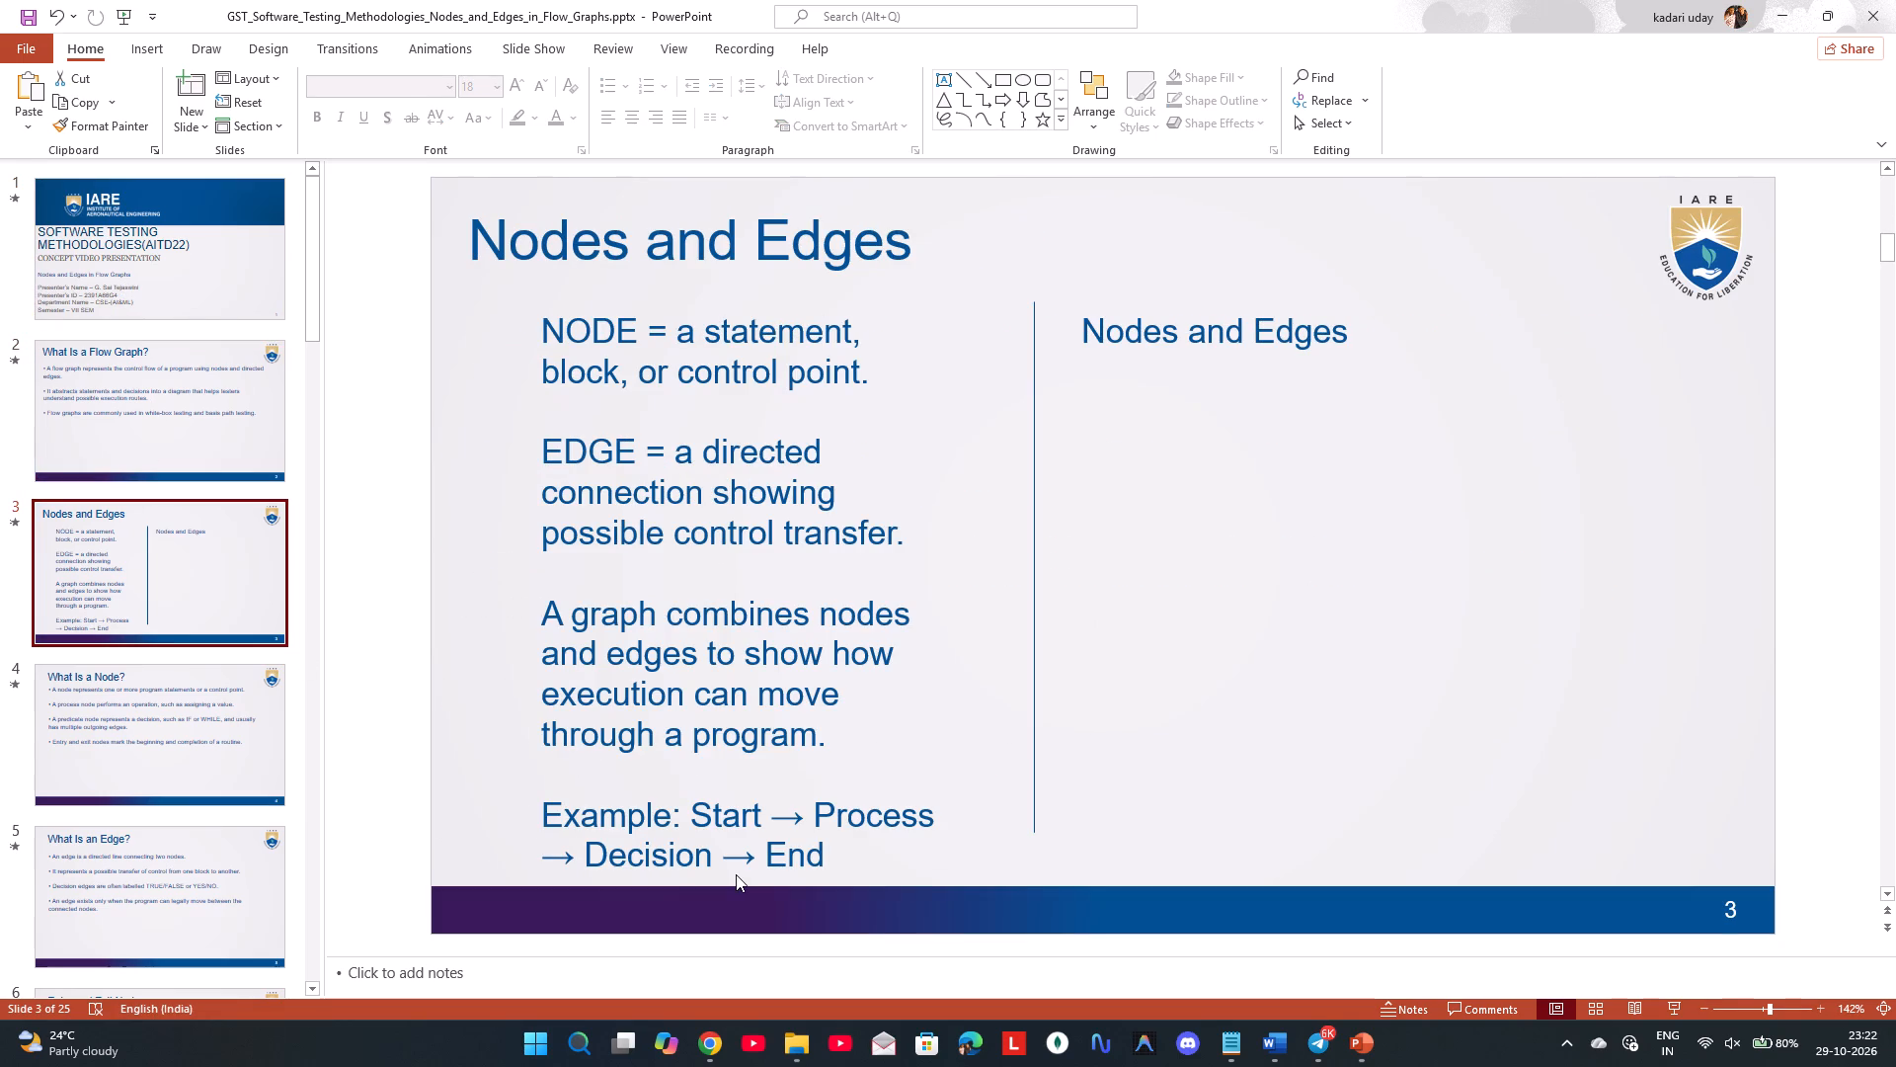
pyautogui.click(779, 804)
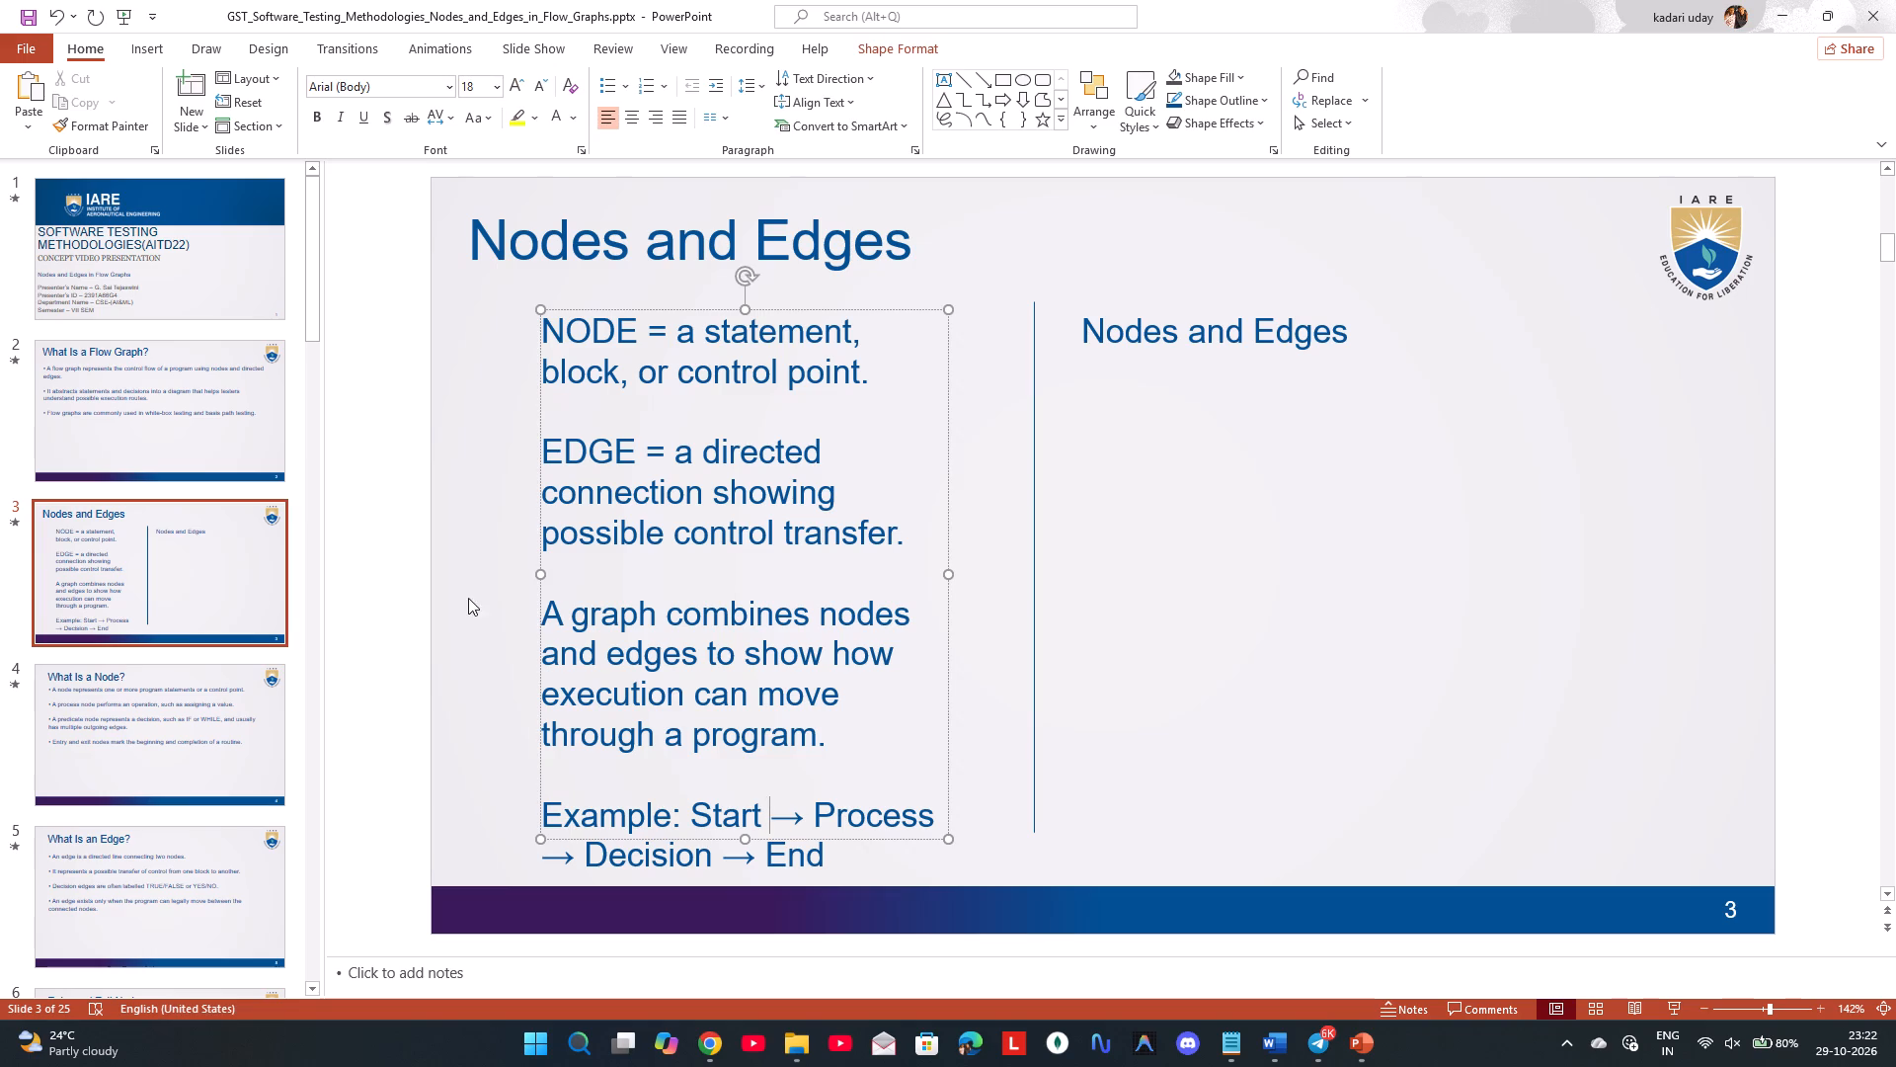
pyautogui.click(131, 700)
pyautogui.click(184, 888)
pyautogui.scroll(-3, 185, 886)
pyautogui.click(150, 744)
pyautogui.scroll(-2, 162, 871)
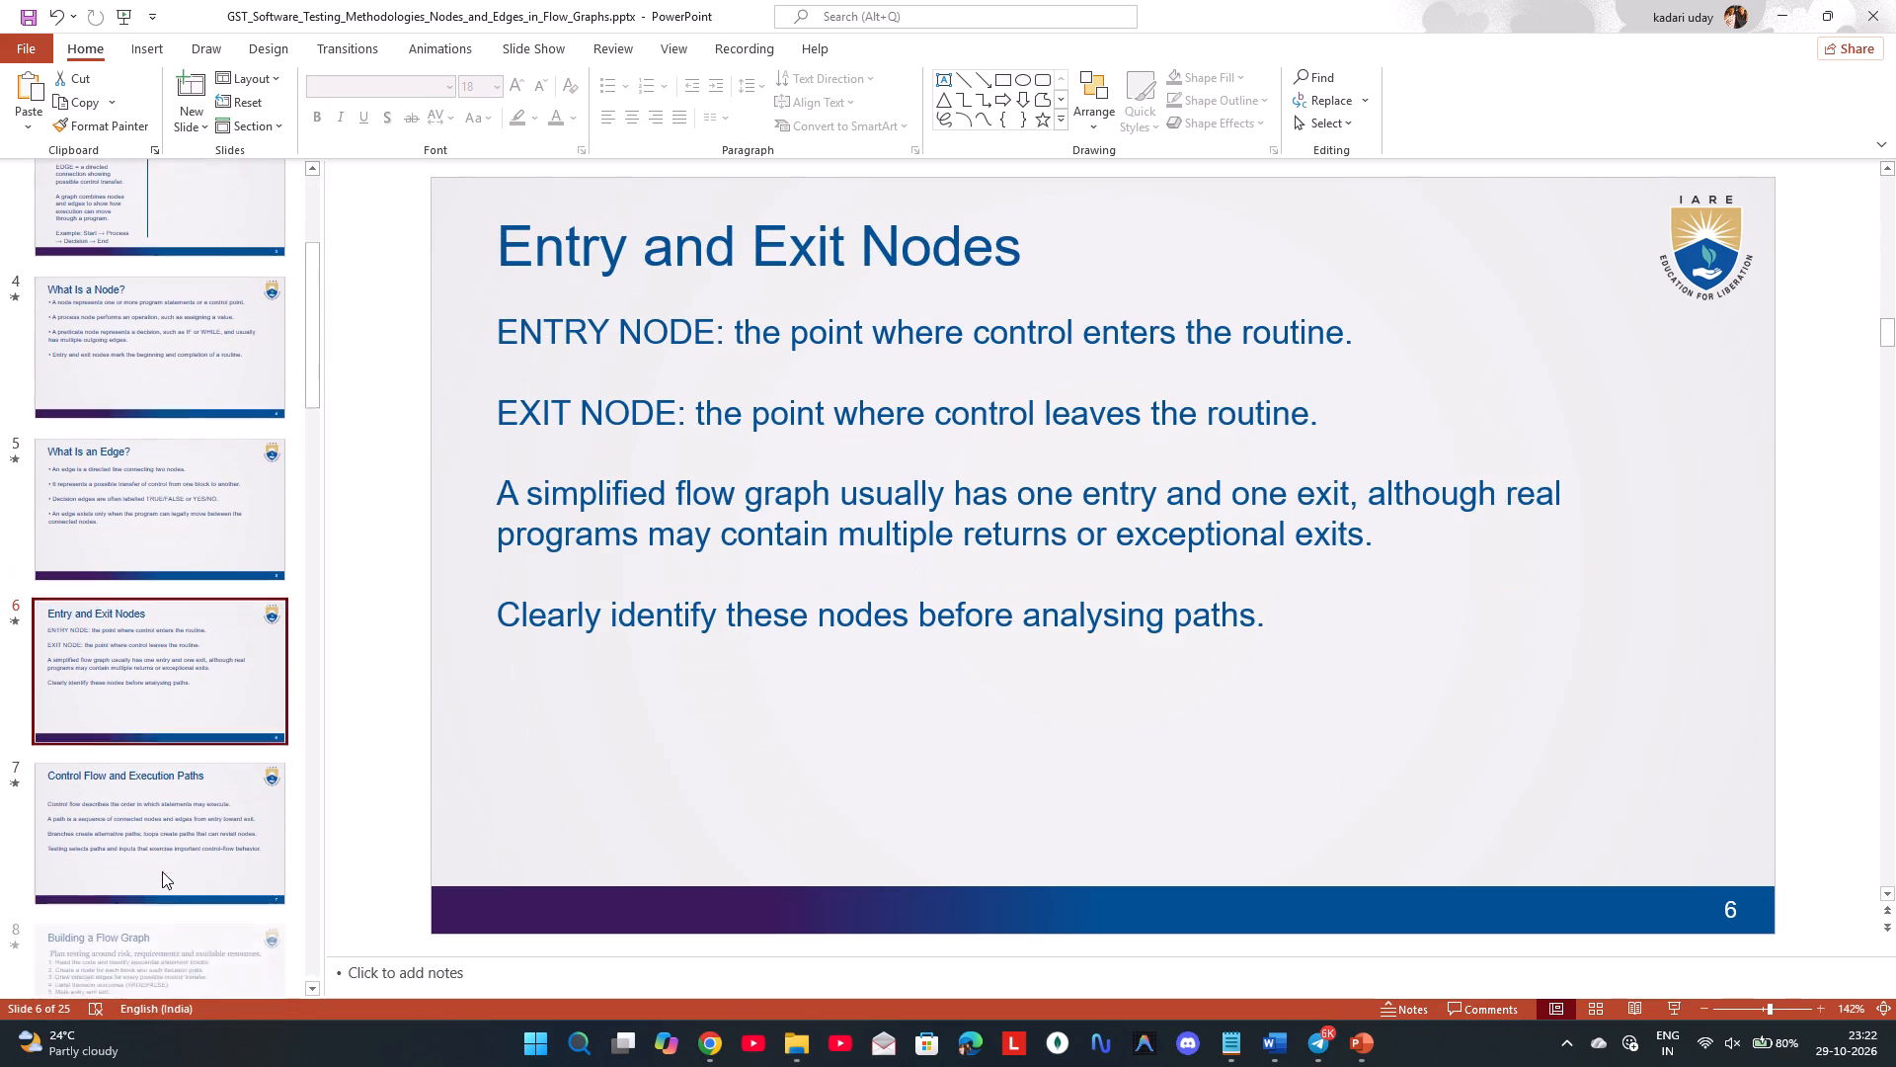
pyautogui.click(137, 771)
pyautogui.scroll(-3, 136, 778)
pyautogui.click(170, 716)
pyautogui.scroll(-3, 170, 718)
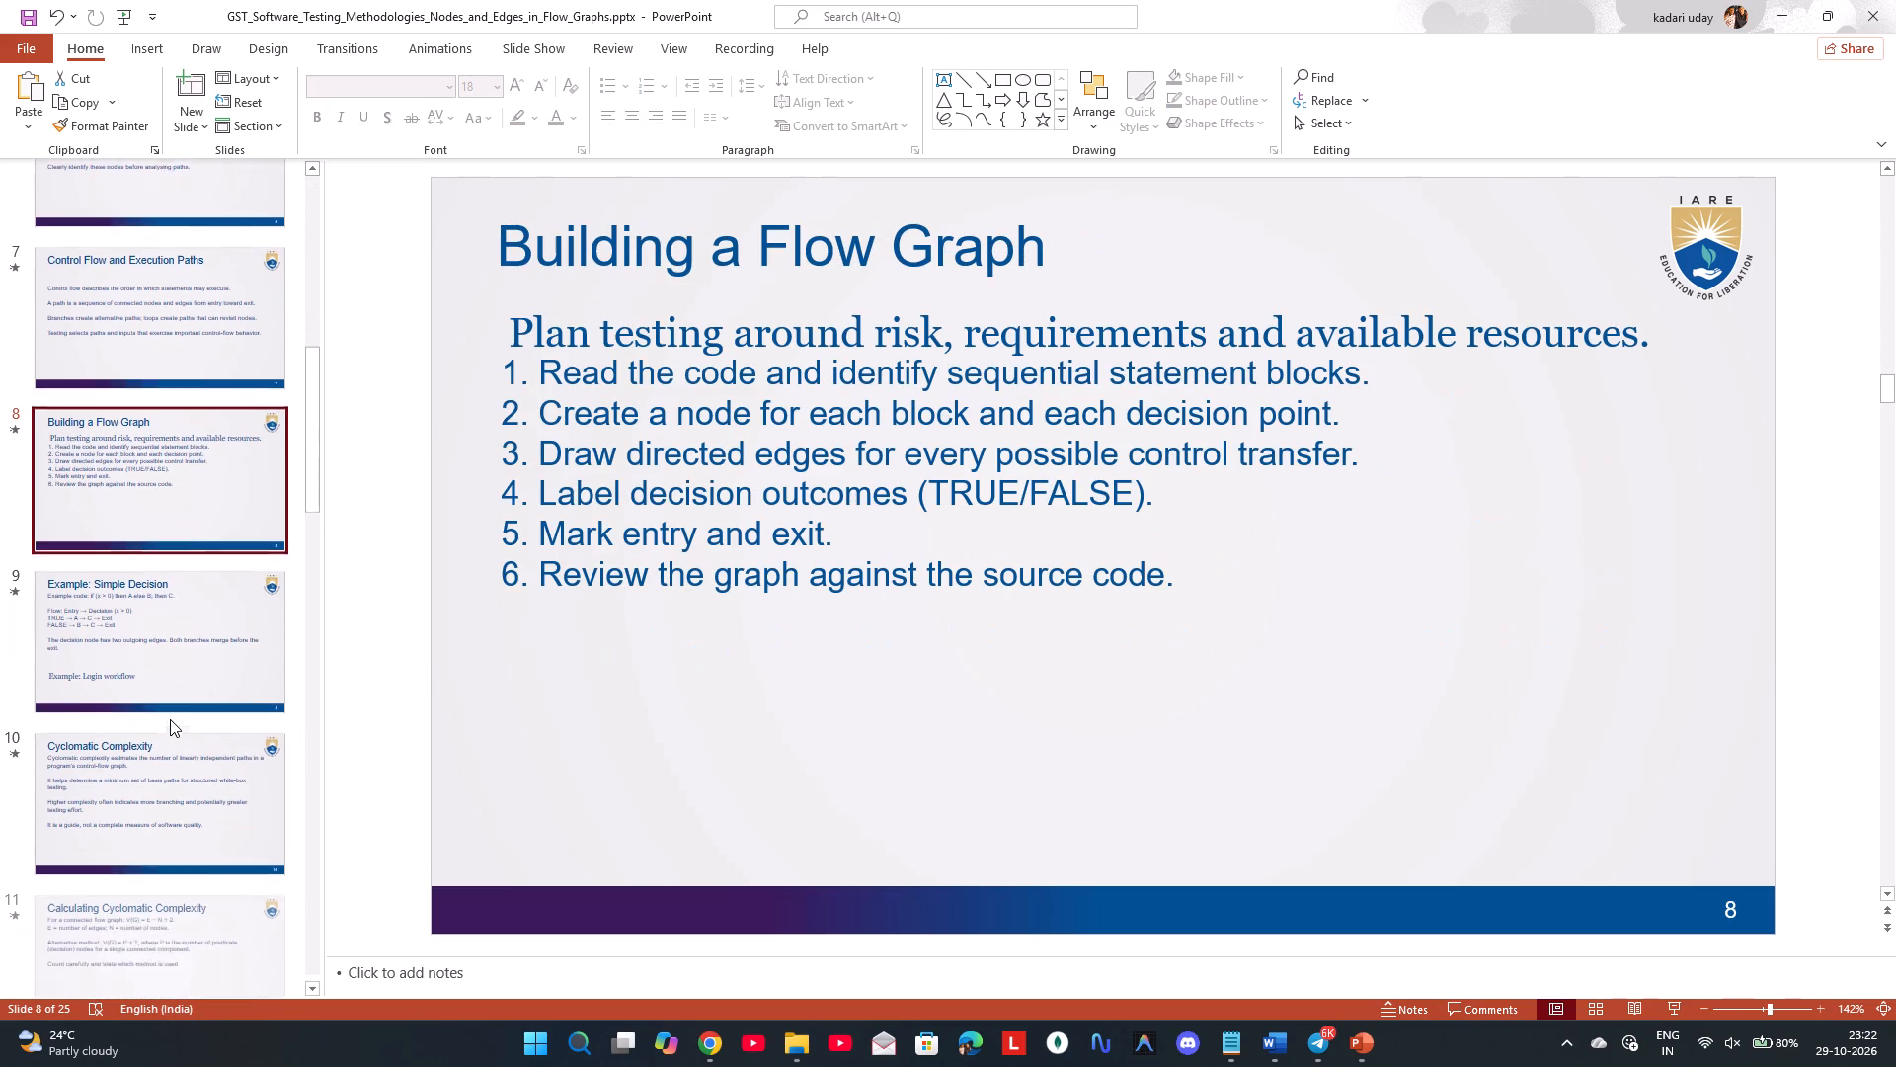
pyautogui.click(170, 666)
pyautogui.scroll(-3, 170, 666)
pyautogui.click(249, 535)
pyautogui.scroll(-2, 247, 557)
pyautogui.click(225, 548)
pyautogui.scroll(-1, 223, 556)
# Set the font size of the overflowing main text on slide 12 to 20.
pyautogui.click(233, 615)
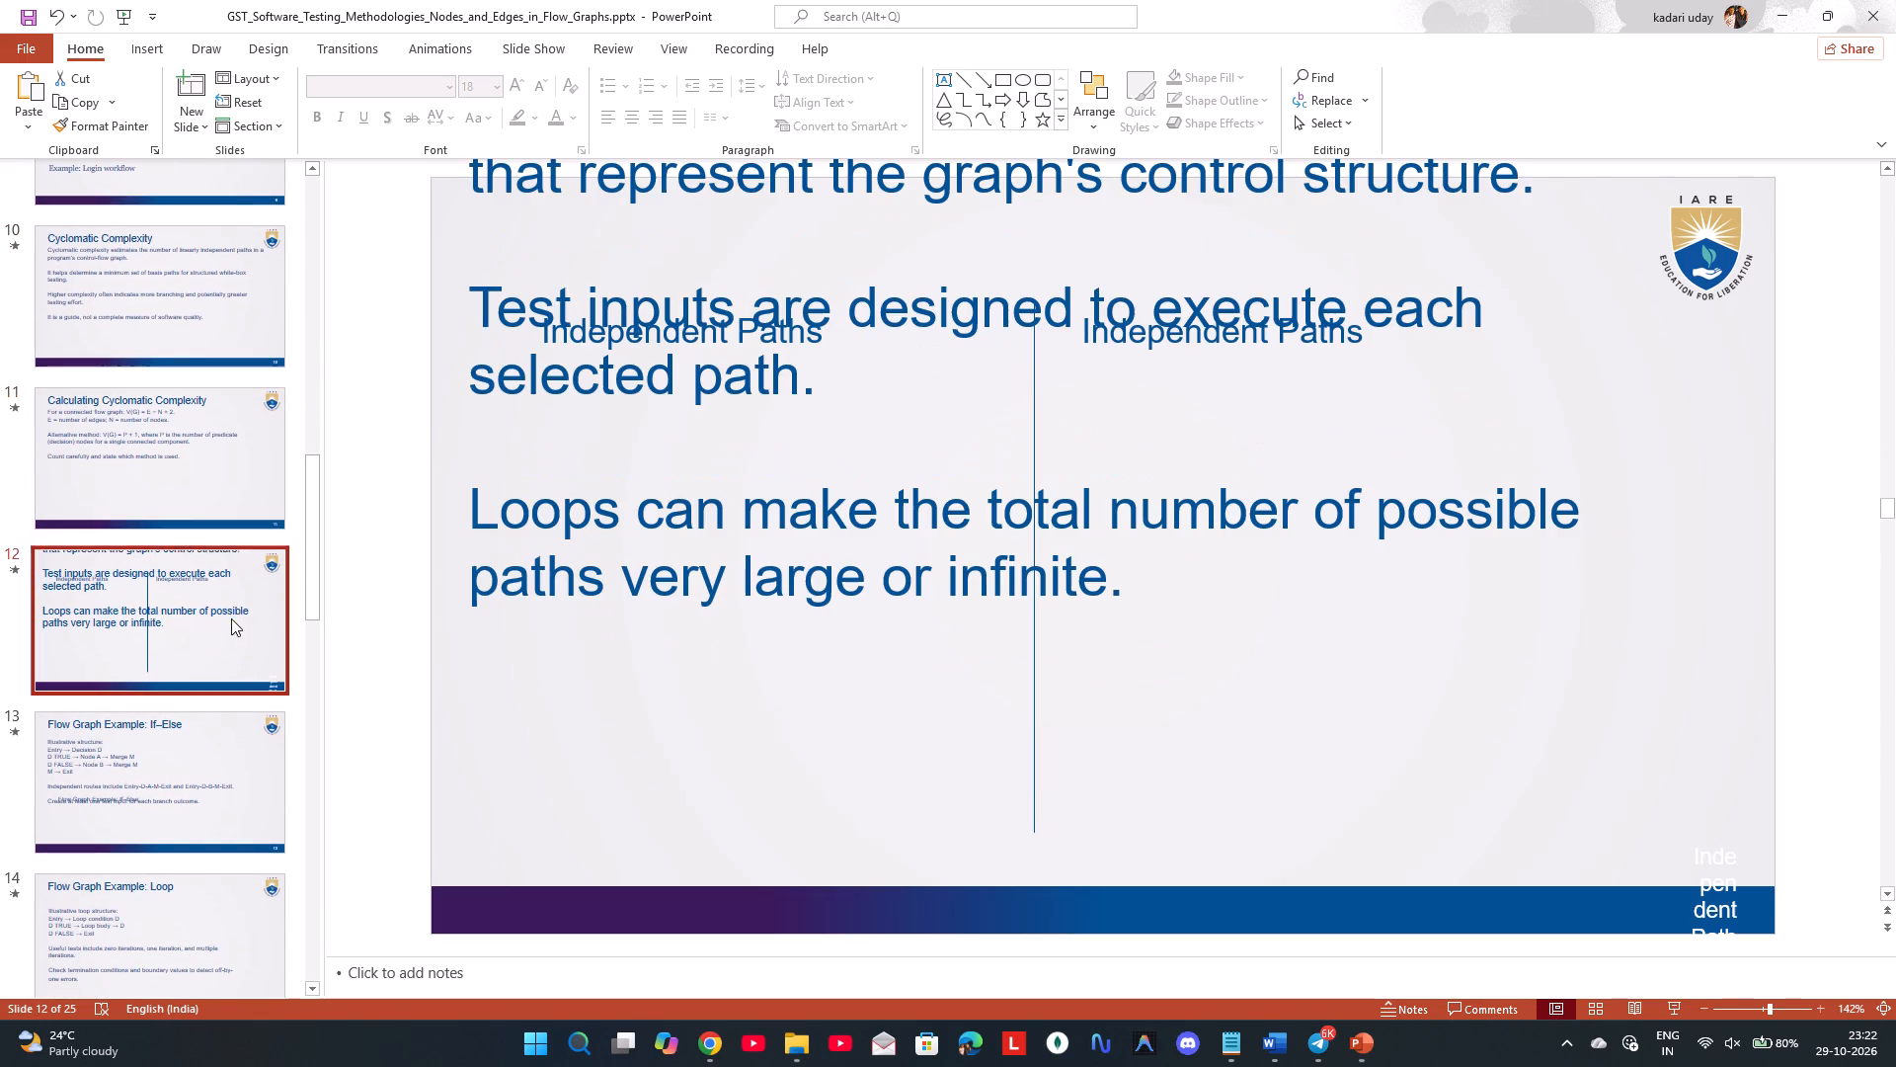
pyautogui.click(680, 495)
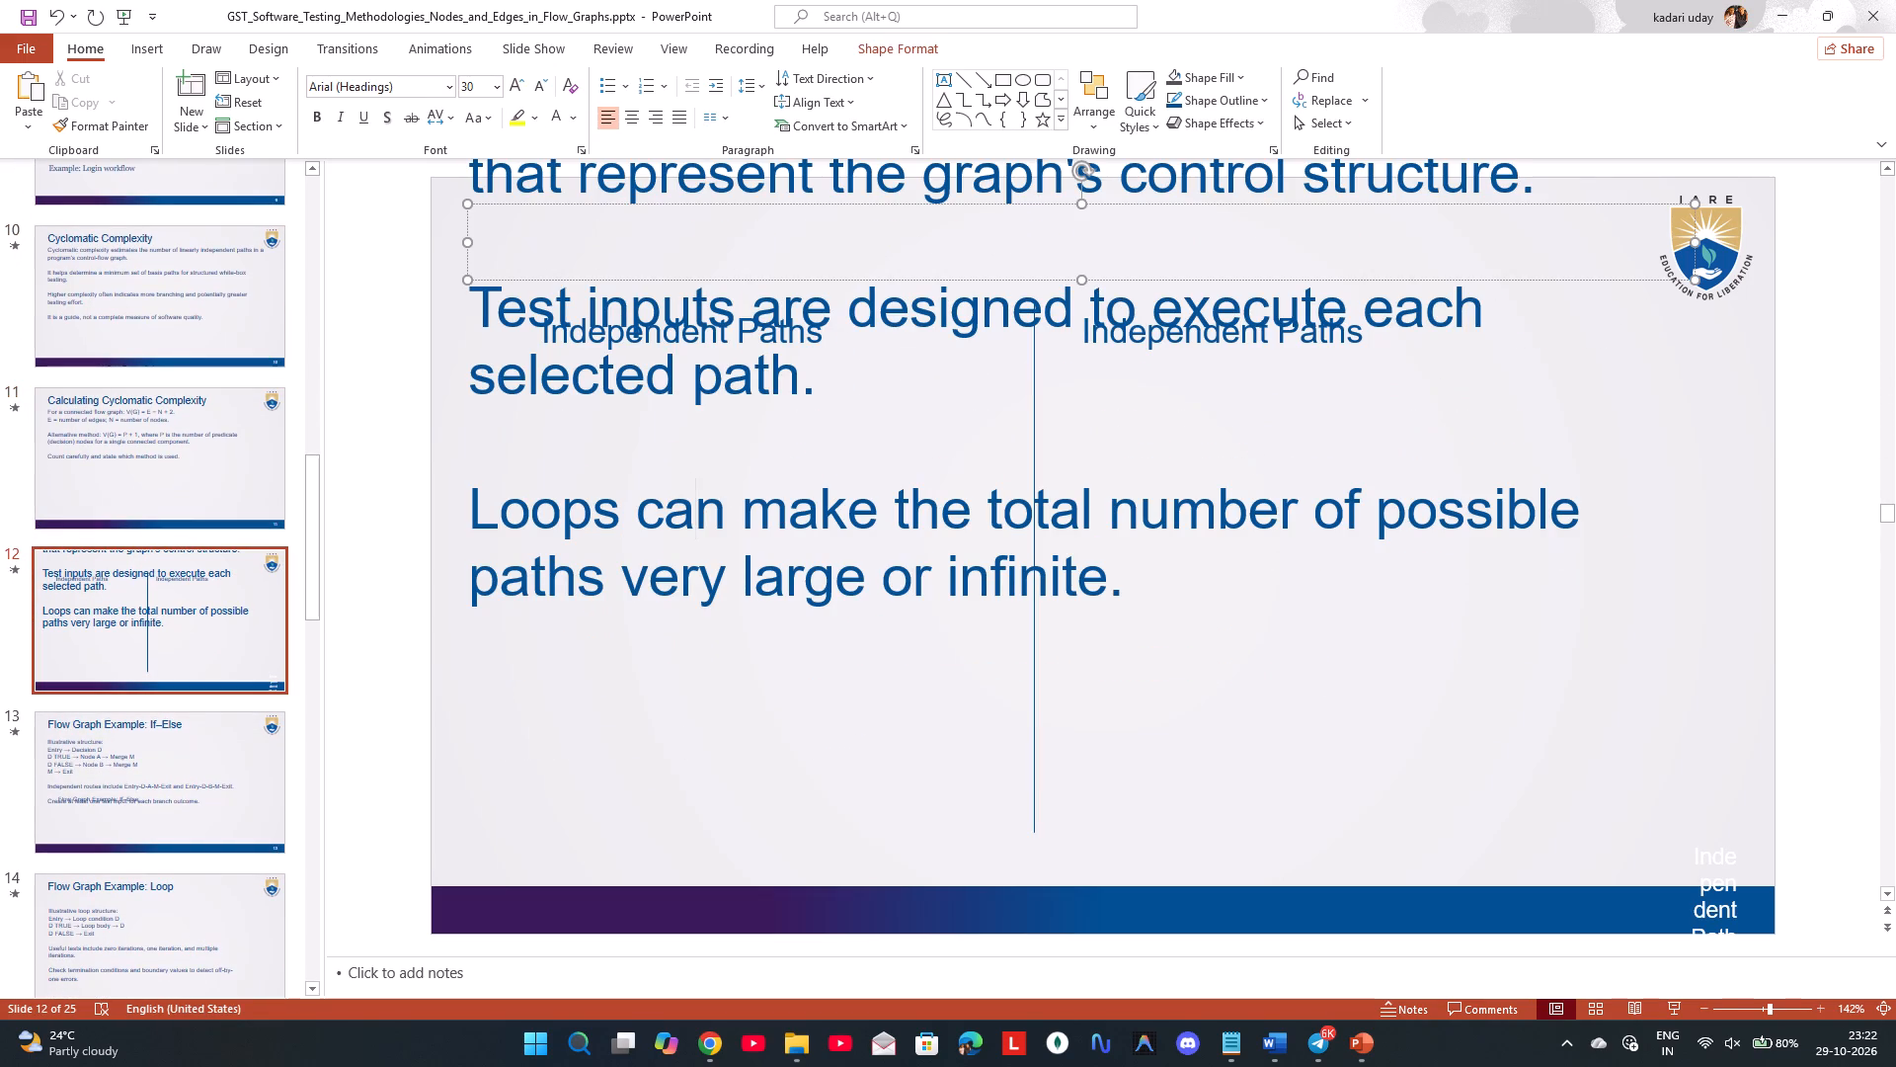
pyautogui.hotkey('ctrl', 'a')
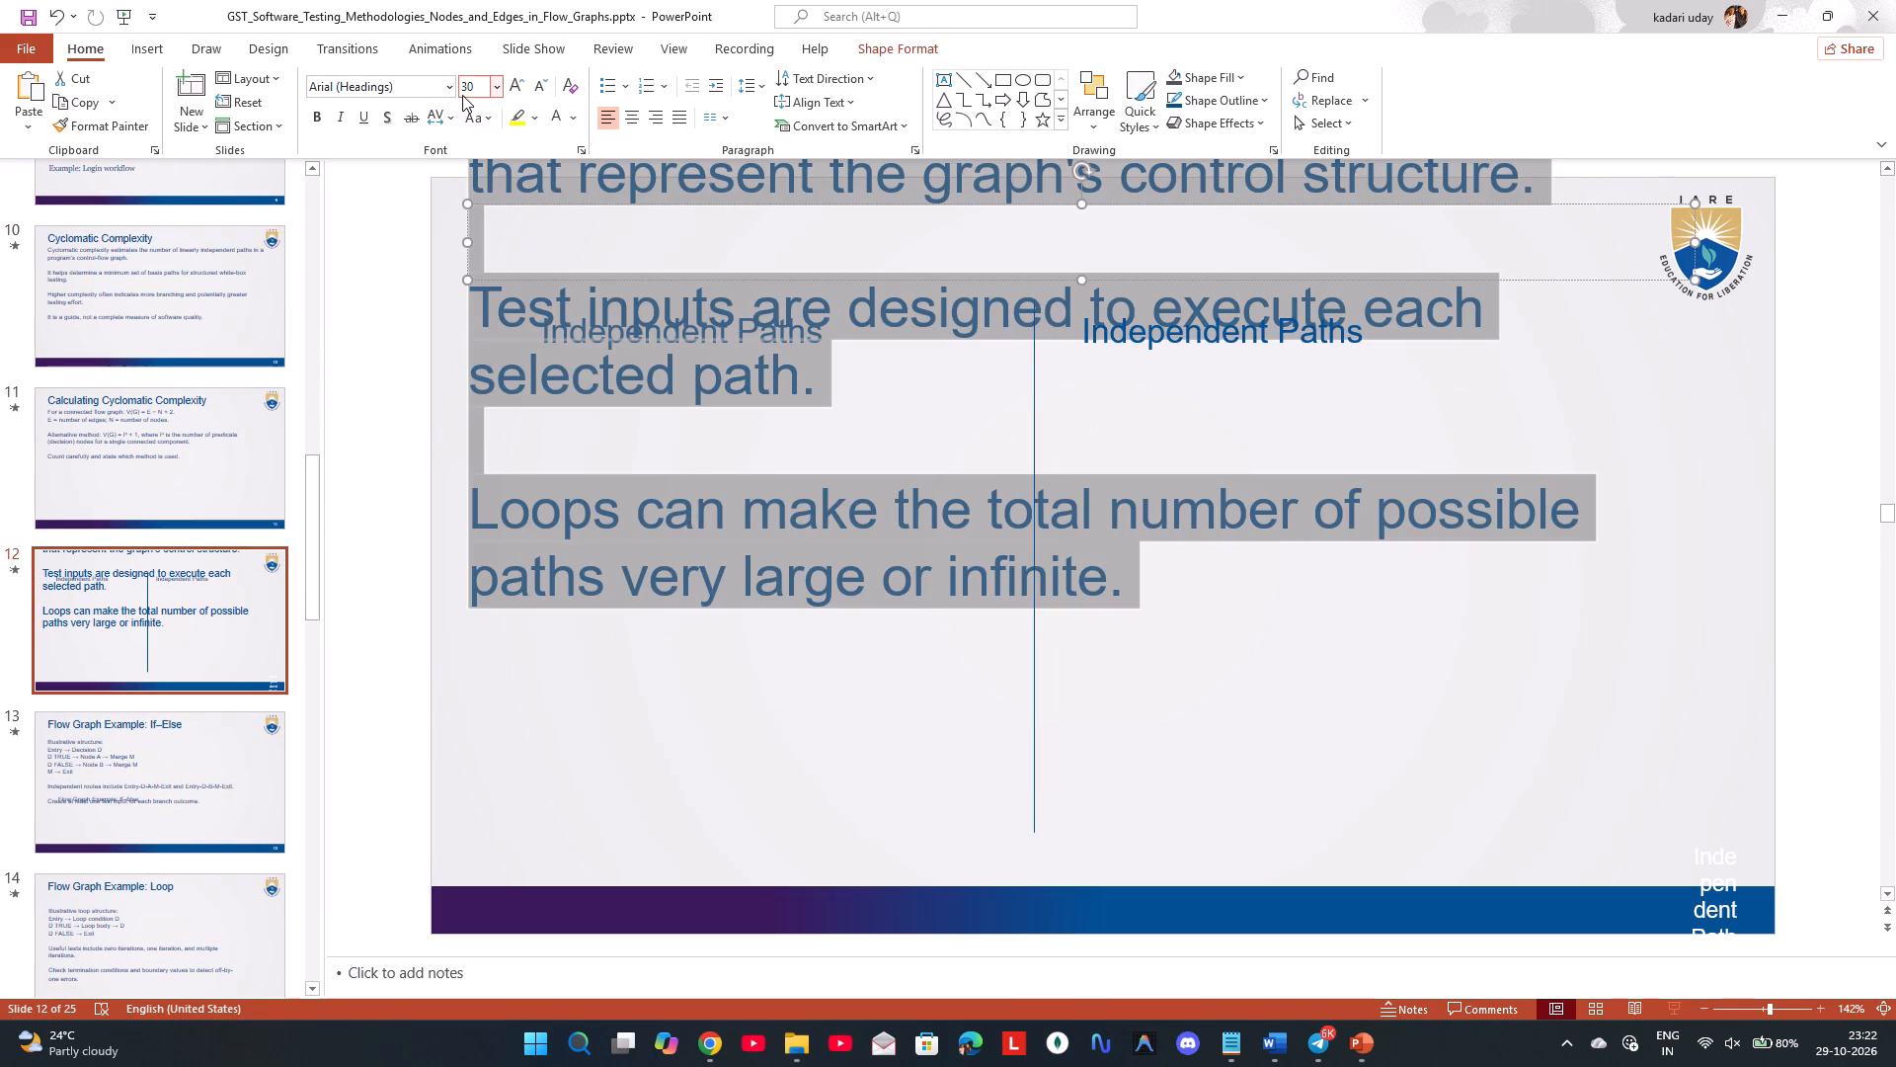
pyautogui.click(462, 93)
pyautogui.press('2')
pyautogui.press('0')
pyautogui.press('Return')
# Move the main text box on slide 12 down until it sits just below the two "Independent Paths" headings.
pyautogui.press('Escape')
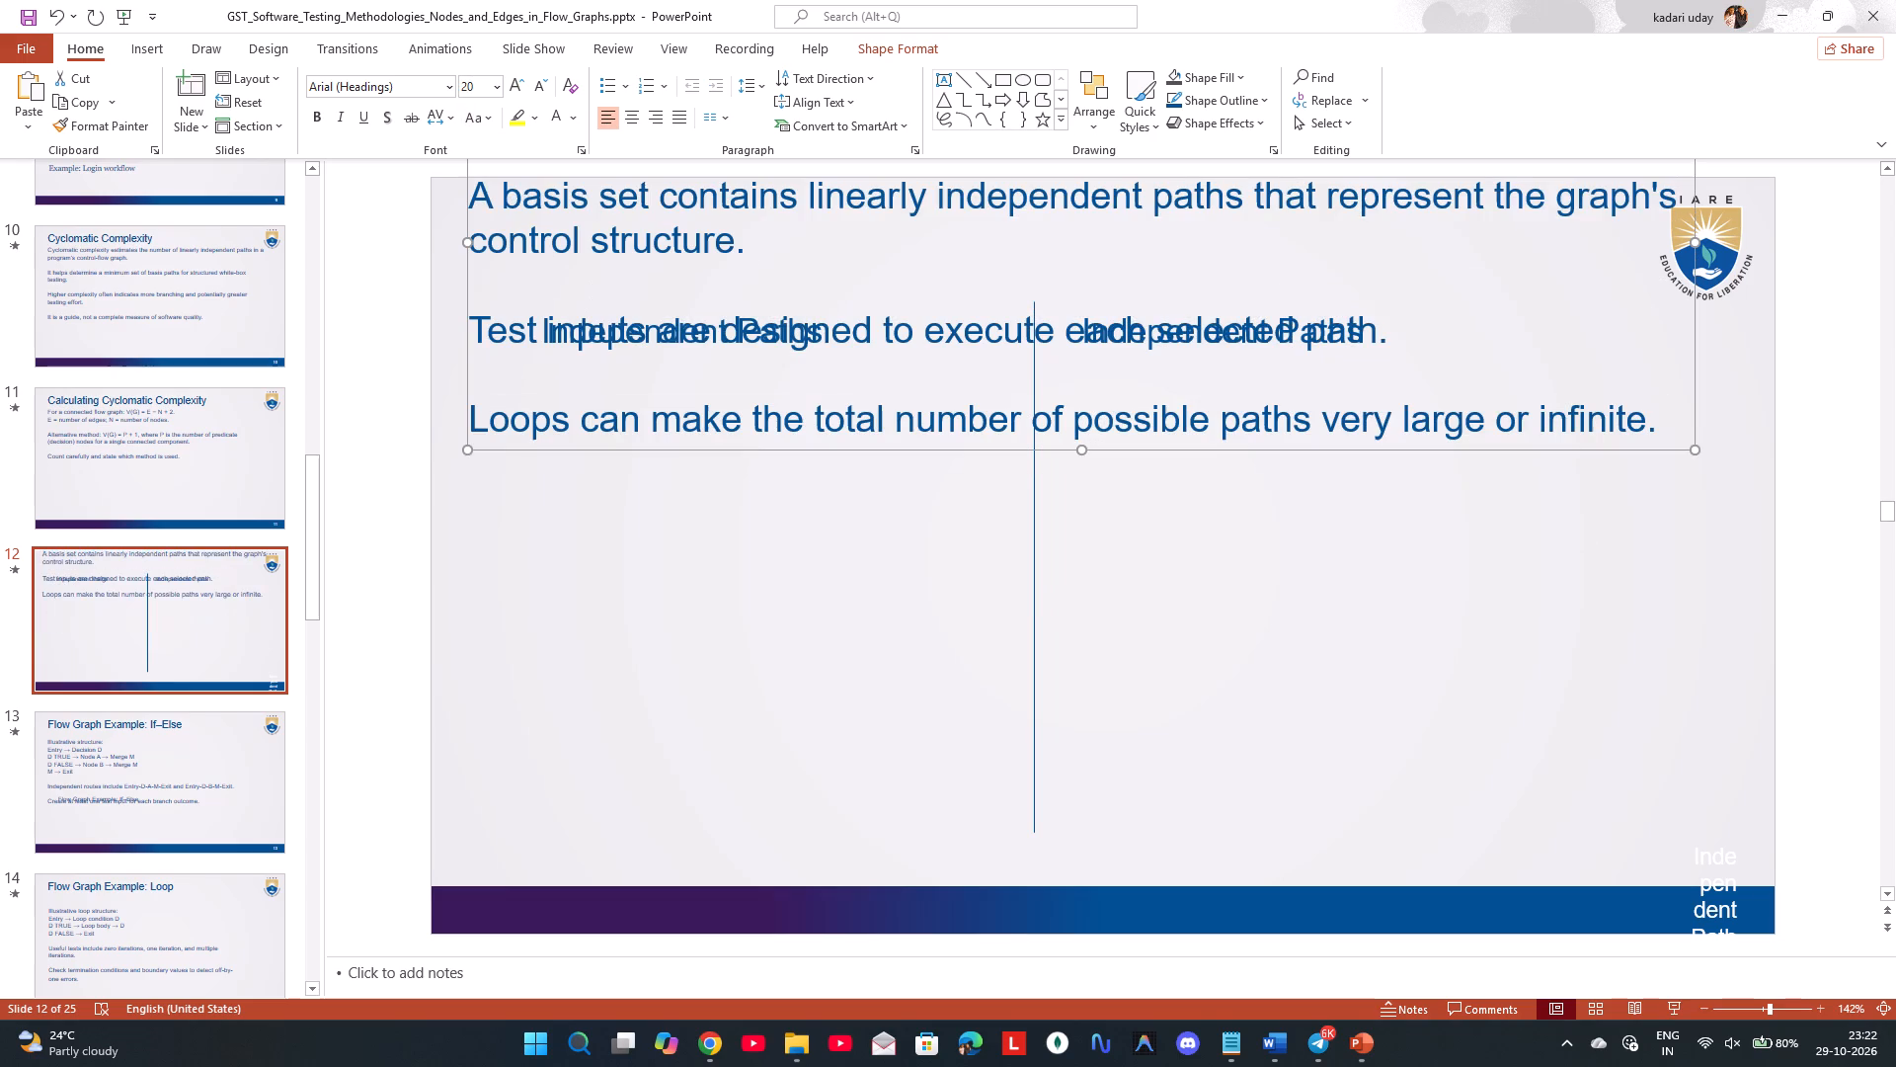
pyautogui.press('Down')
pyautogui.press('Down')
pyautogui.press('Down')
pyautogui.press('Down')
pyautogui.press('Down')
pyautogui.press('Down')
pyautogui.press('Down')
pyautogui.press('Down')
pyautogui.press('Down')
pyautogui.press('Down')
pyautogui.press('Down')
pyautogui.press('Down')
pyautogui.press('Down')
pyautogui.press('Down')
pyautogui.press('Down')
pyautogui.press('Down')
pyautogui.press('Down')
pyautogui.press('Down')
pyautogui.press('Down')
pyautogui.press('Down')
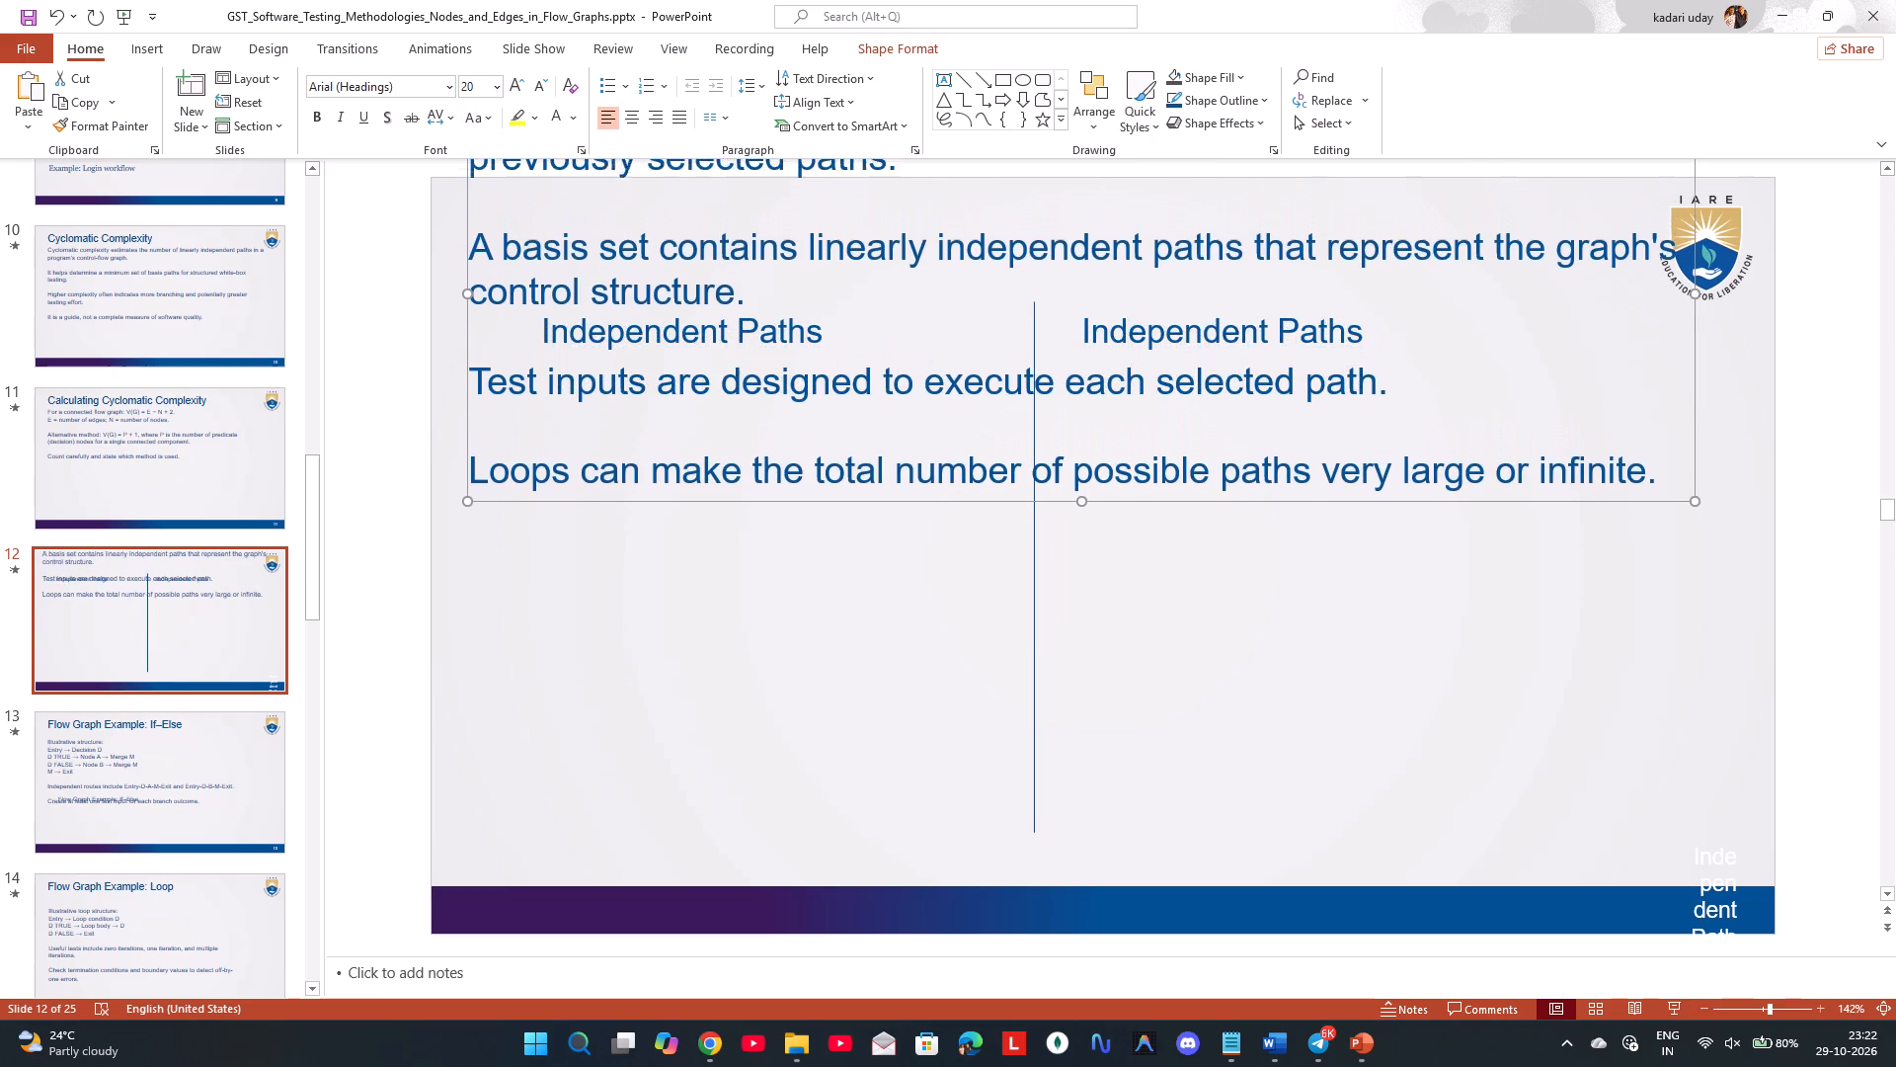
pyautogui.press('Down')
pyautogui.press('Down')
pyautogui.press('Down')
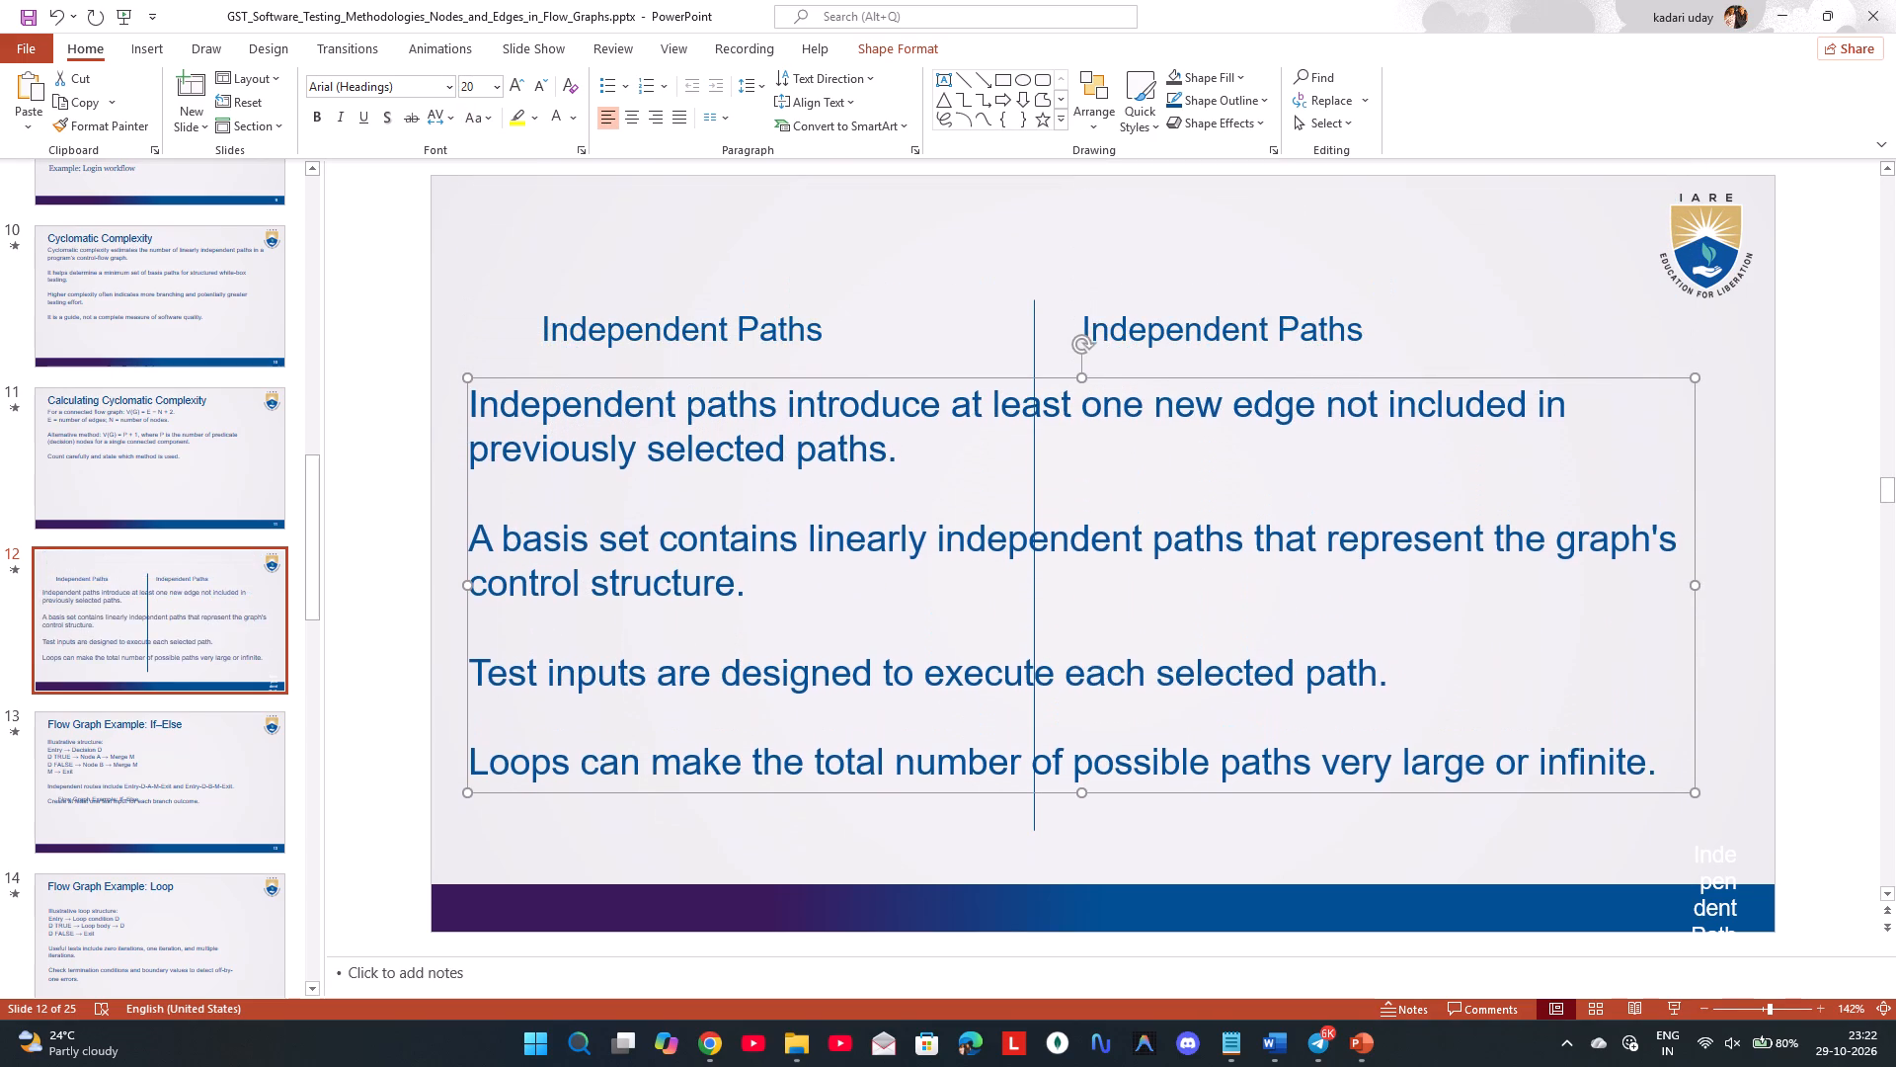
pyautogui.press('Down')
pyautogui.press('Down')
pyautogui.press('Down')
pyautogui.press('Down')
pyautogui.press('Down')
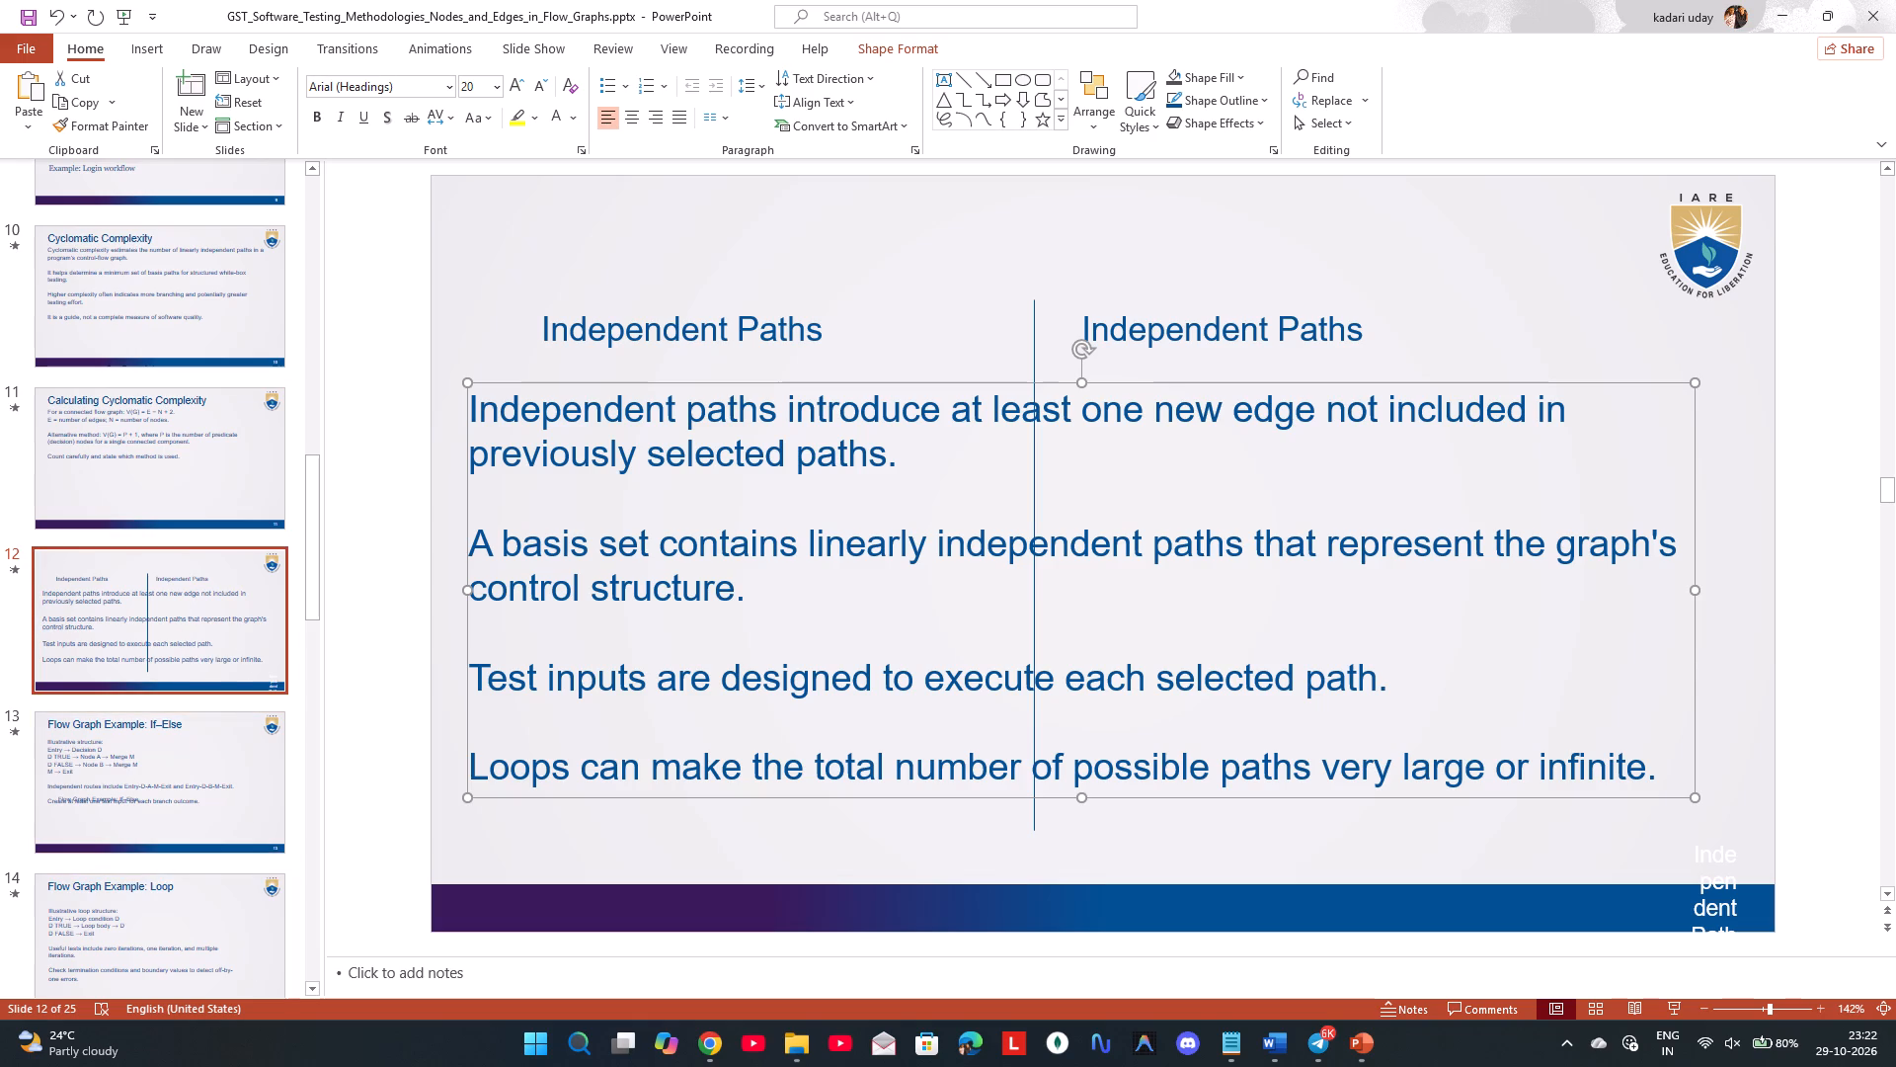
# Delete the vertical divider line crossing the text on slide 12.
pyautogui.click(1033, 330)
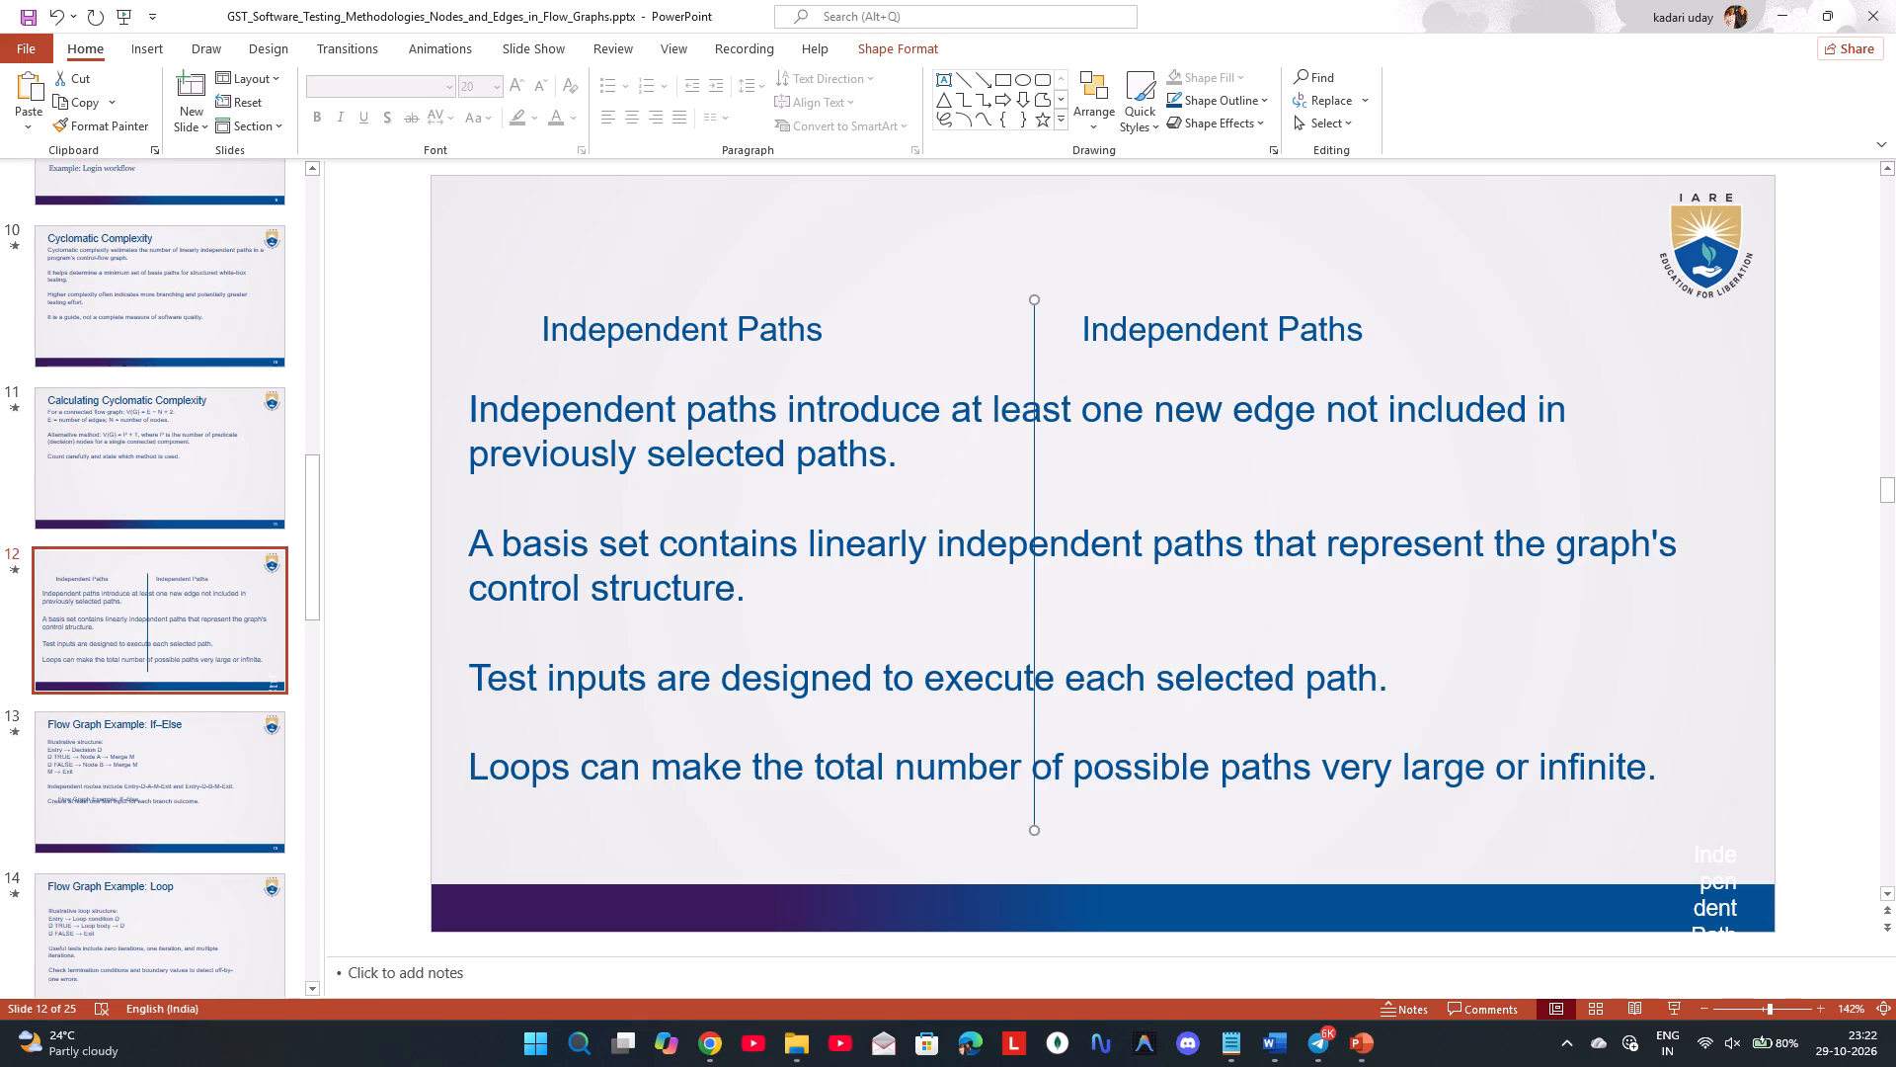
pyautogui.press('Delete')
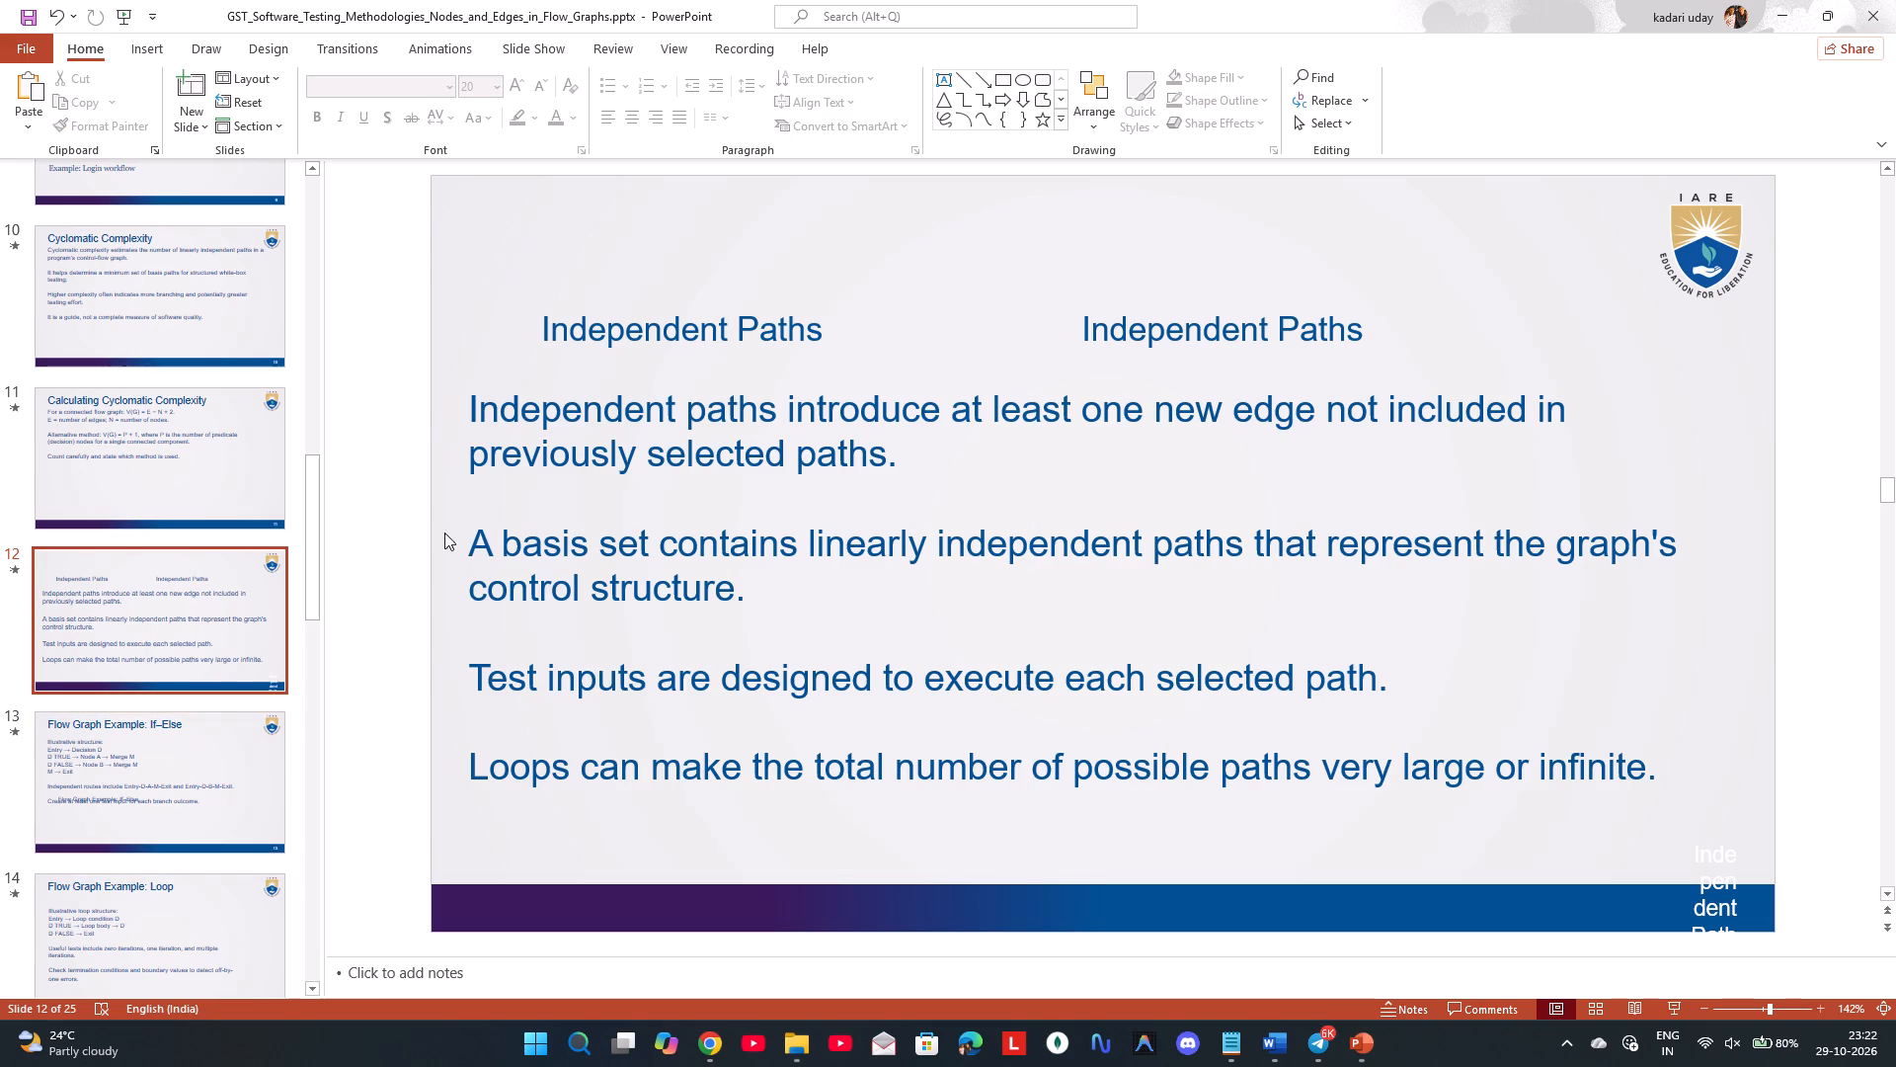
# On slide 13, move the overlapping "Flow Graph Example: If–Else" text below the last body line, aligned with the body text's left edge.
pyautogui.scroll(-2, 141, 619)
pyautogui.click(141, 586)
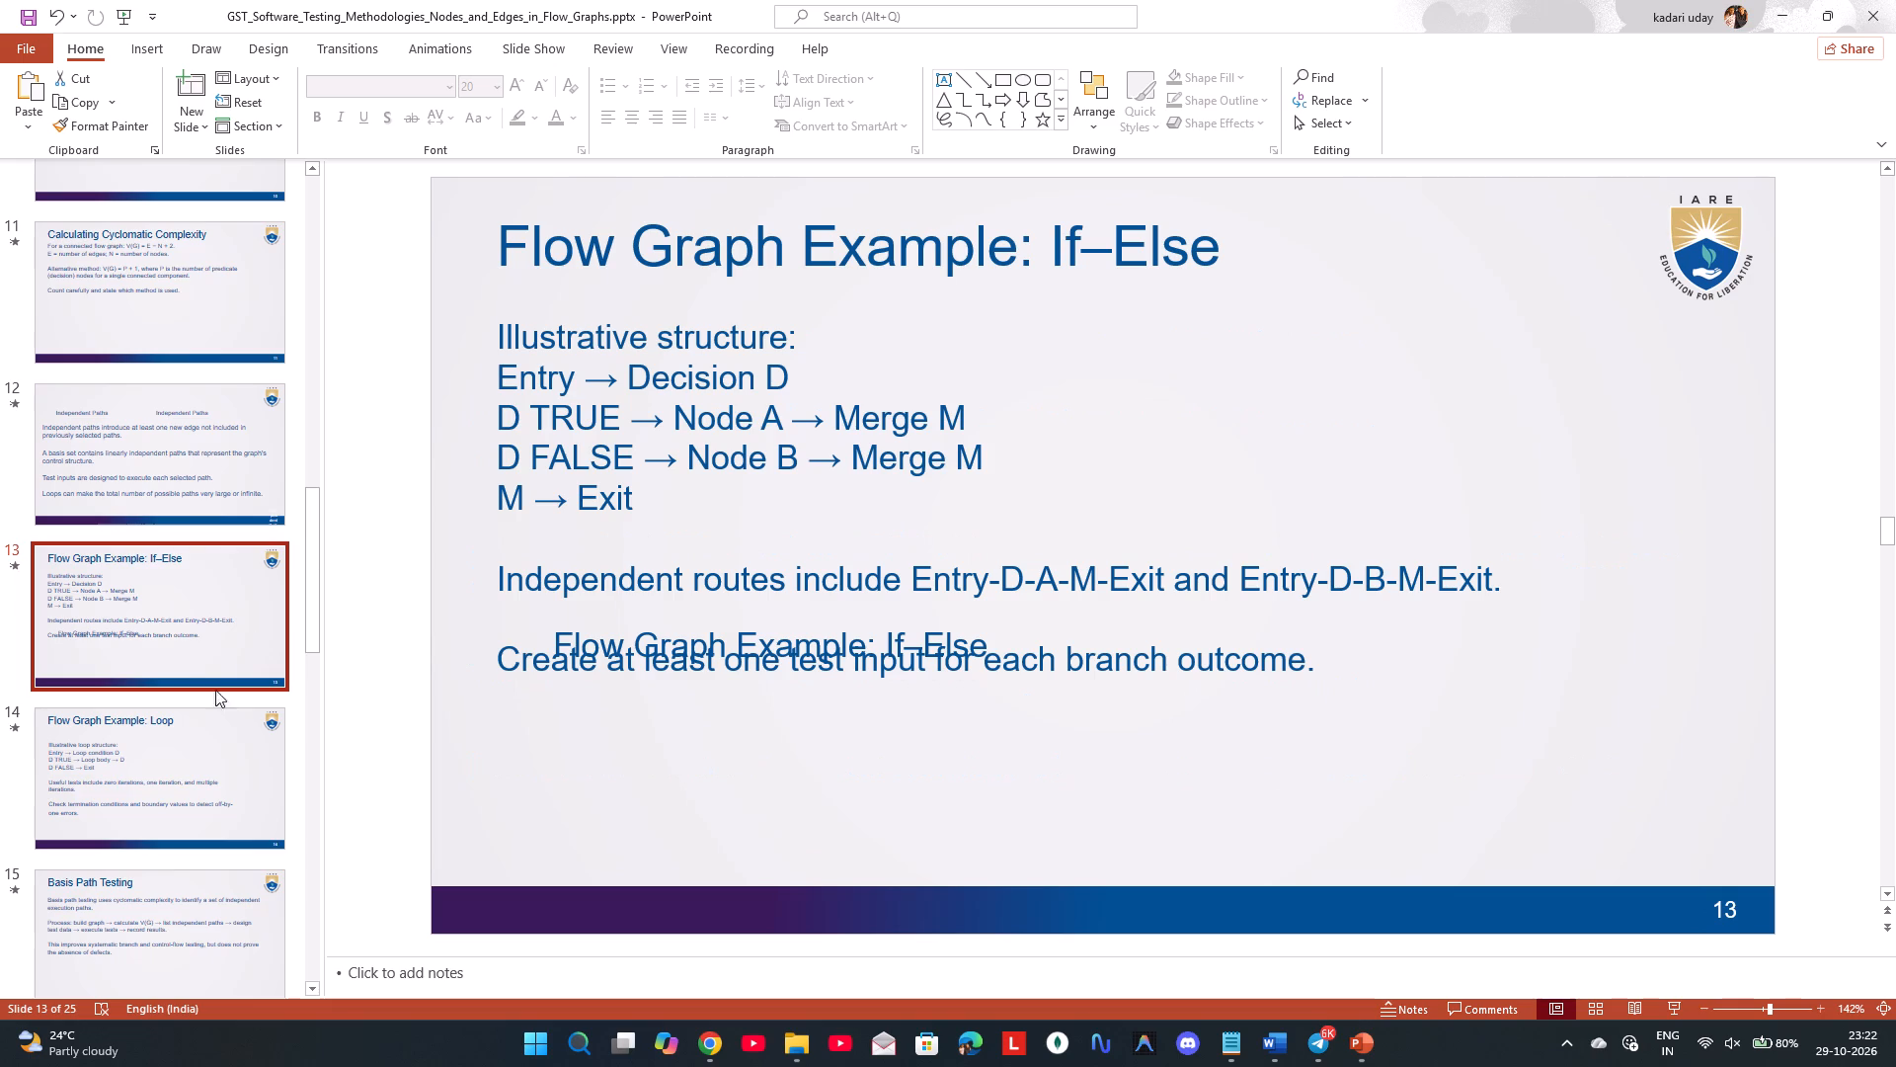
pyautogui.click(656, 643)
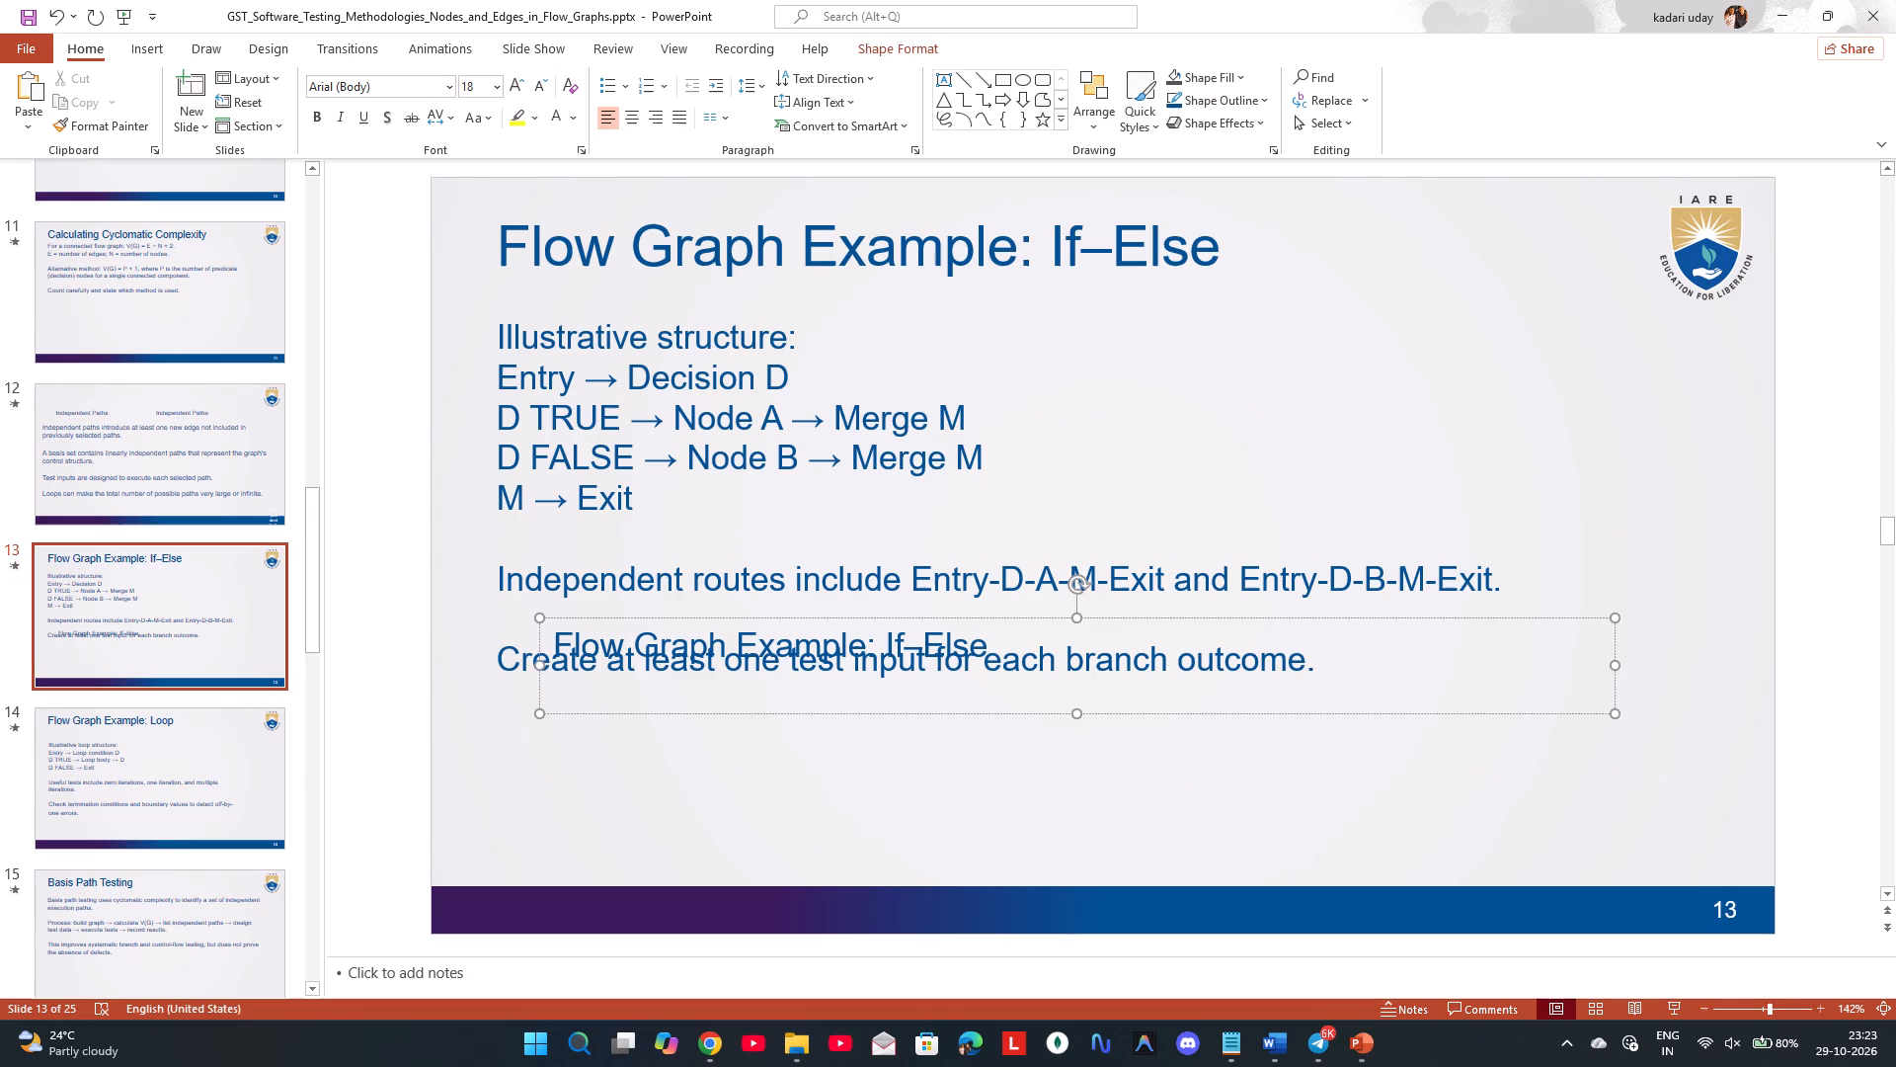
pyautogui.press('Escape')
pyautogui.press('Down')
pyautogui.press('Down')
pyautogui.press('Down')
pyautogui.press('Down')
pyautogui.press('Down')
pyautogui.press('Down')
pyautogui.press('Down')
pyautogui.press('Down')
pyautogui.press('Down')
pyautogui.press('Down')
pyautogui.press('Down')
pyautogui.press('Down')
pyautogui.press('Down')
pyautogui.press('Down')
pyautogui.press('Down')
pyautogui.press('Down')
pyautogui.press('Down')
pyautogui.press('Down')
pyautogui.press('Down')
pyautogui.press('Down')
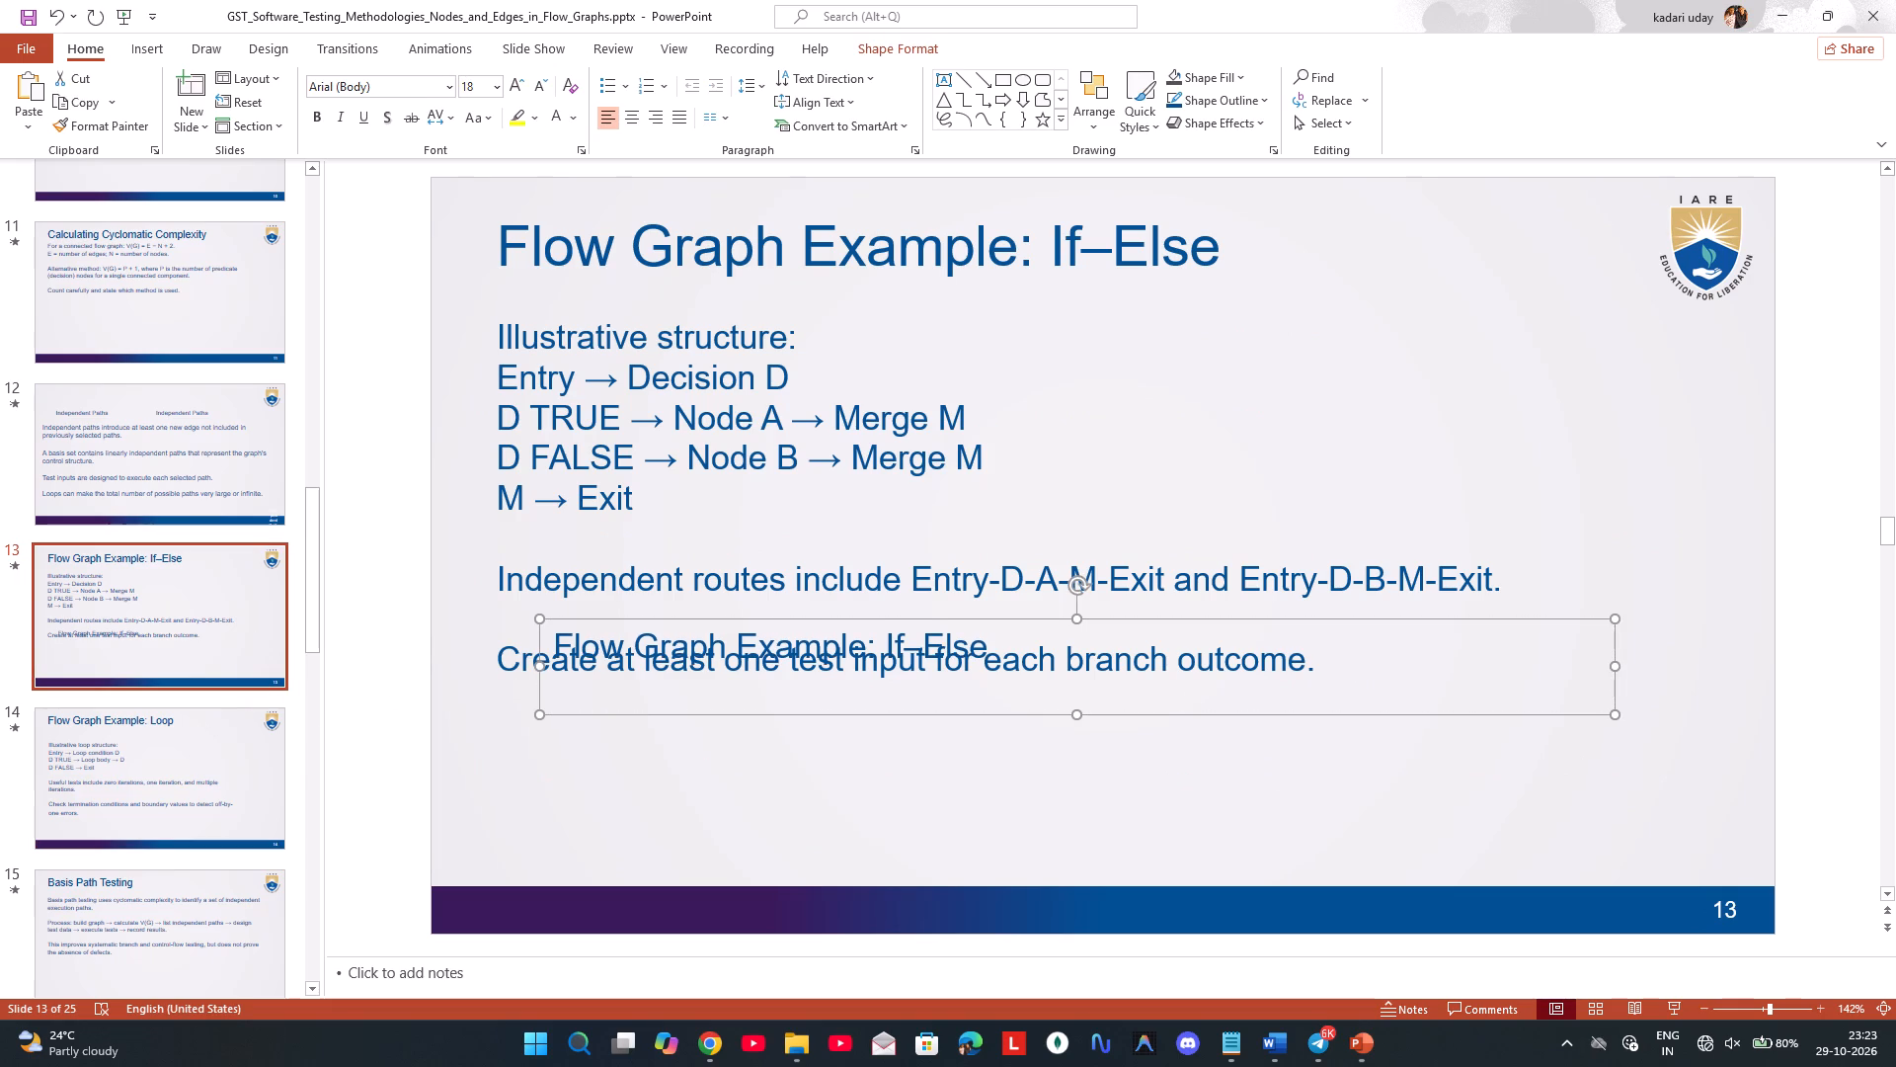
pyautogui.press('Left')
pyautogui.press('Left')
pyautogui.press('Left')
pyautogui.press('Left')
pyautogui.press('Left')
pyautogui.press('Left')
pyautogui.press('Left')
pyautogui.press('Left')
pyautogui.press('Left')
pyautogui.press('Left')
pyautogui.press('Left')
pyautogui.press('Left')
pyautogui.press('Left')
pyautogui.press('Left')
pyautogui.press('Left')
pyautogui.press('Left')
pyautogui.press('Left')
pyautogui.press('Left')
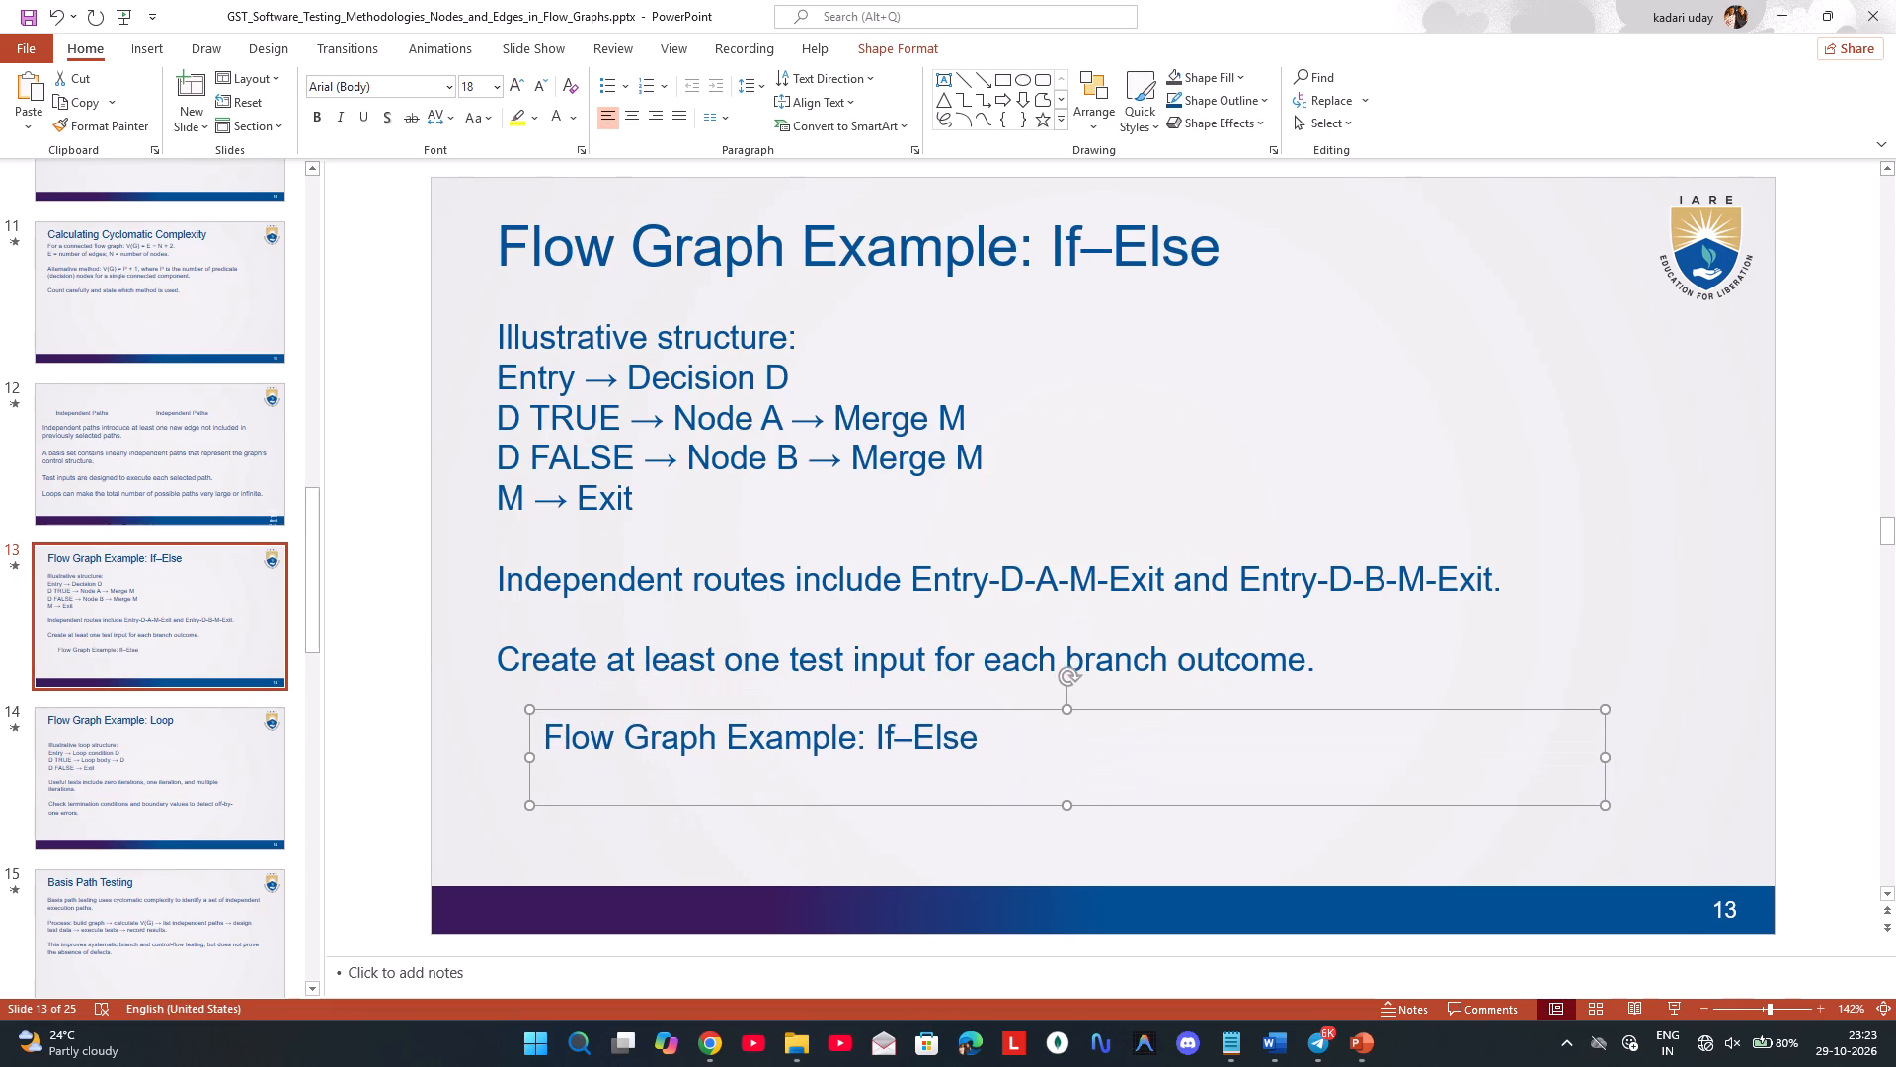
pyautogui.press('Left')
pyautogui.press('Escape')
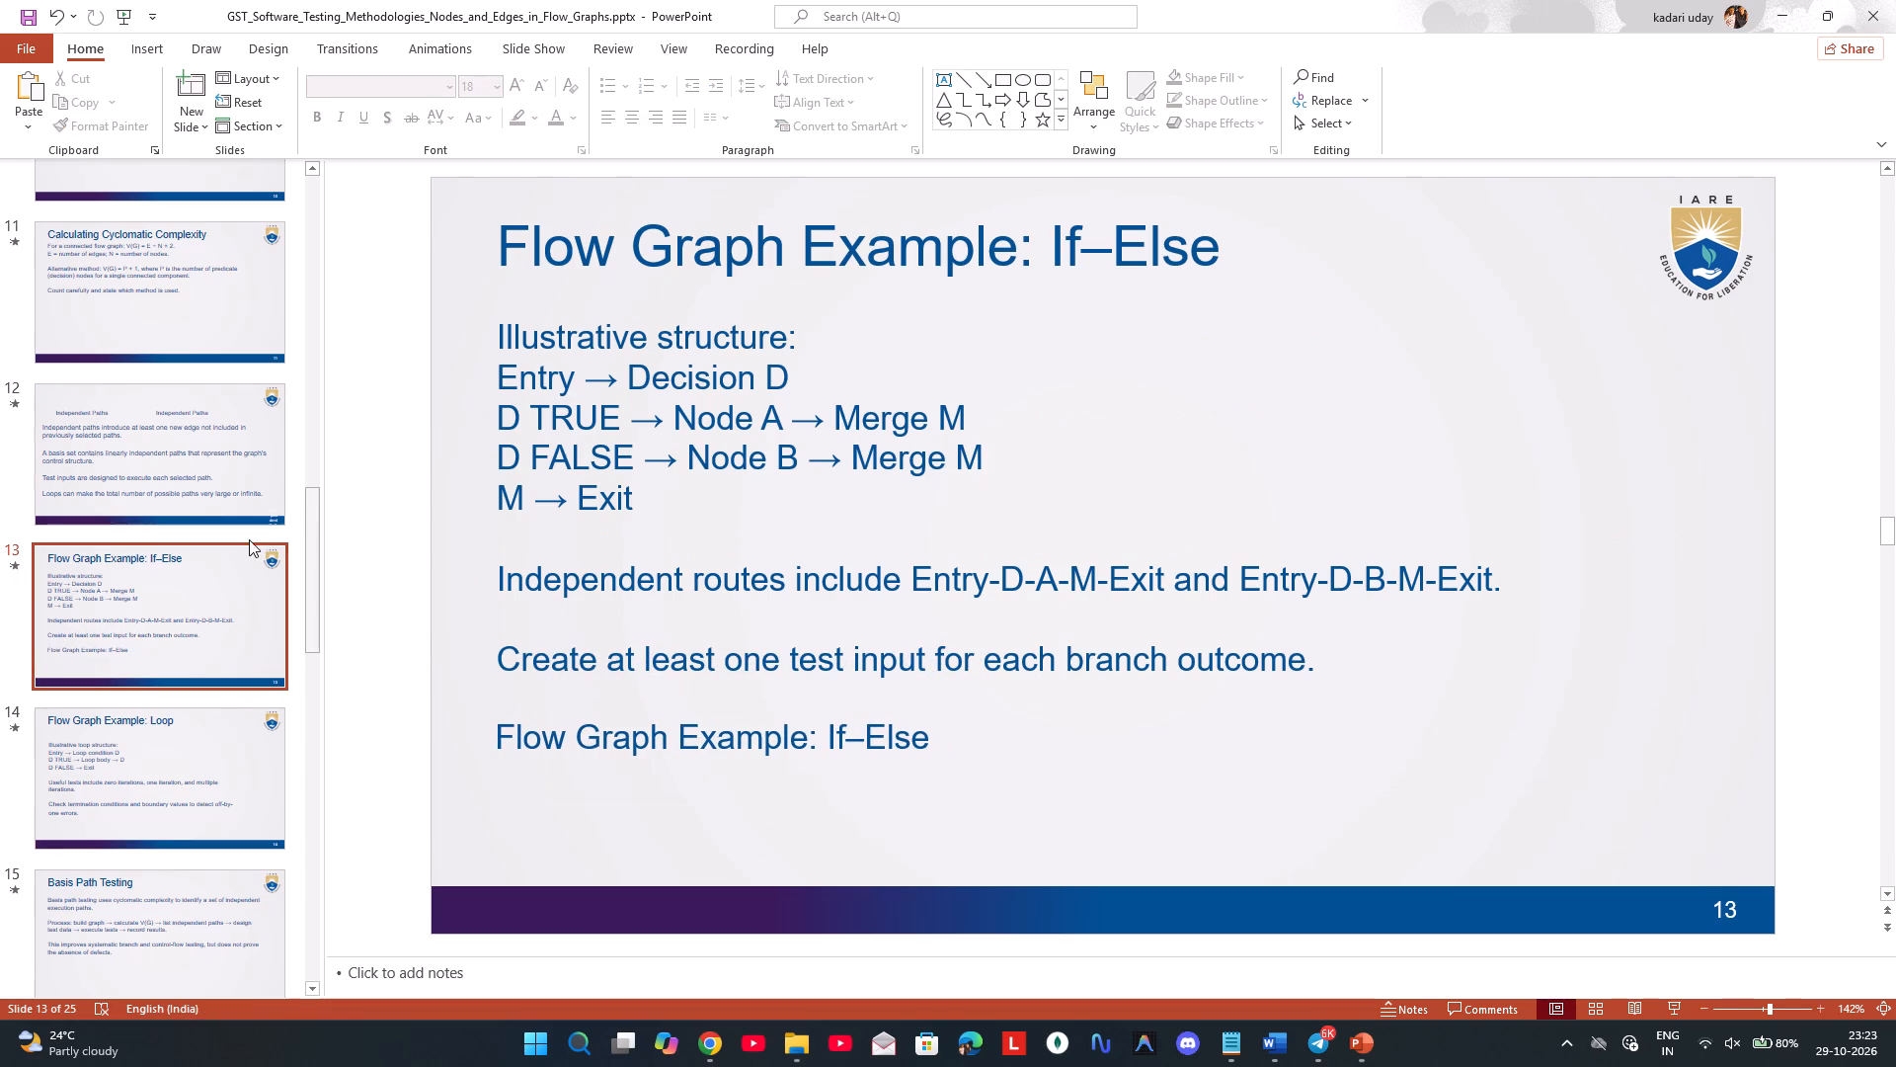
# Review slides 14 to 24, from Flow Graph Example: Loop to OBE Mapping, for layout problems, and look back over the earlier slide thumbnails.
pyautogui.scroll(-1, 157, 760)
pyautogui.click(121, 719)
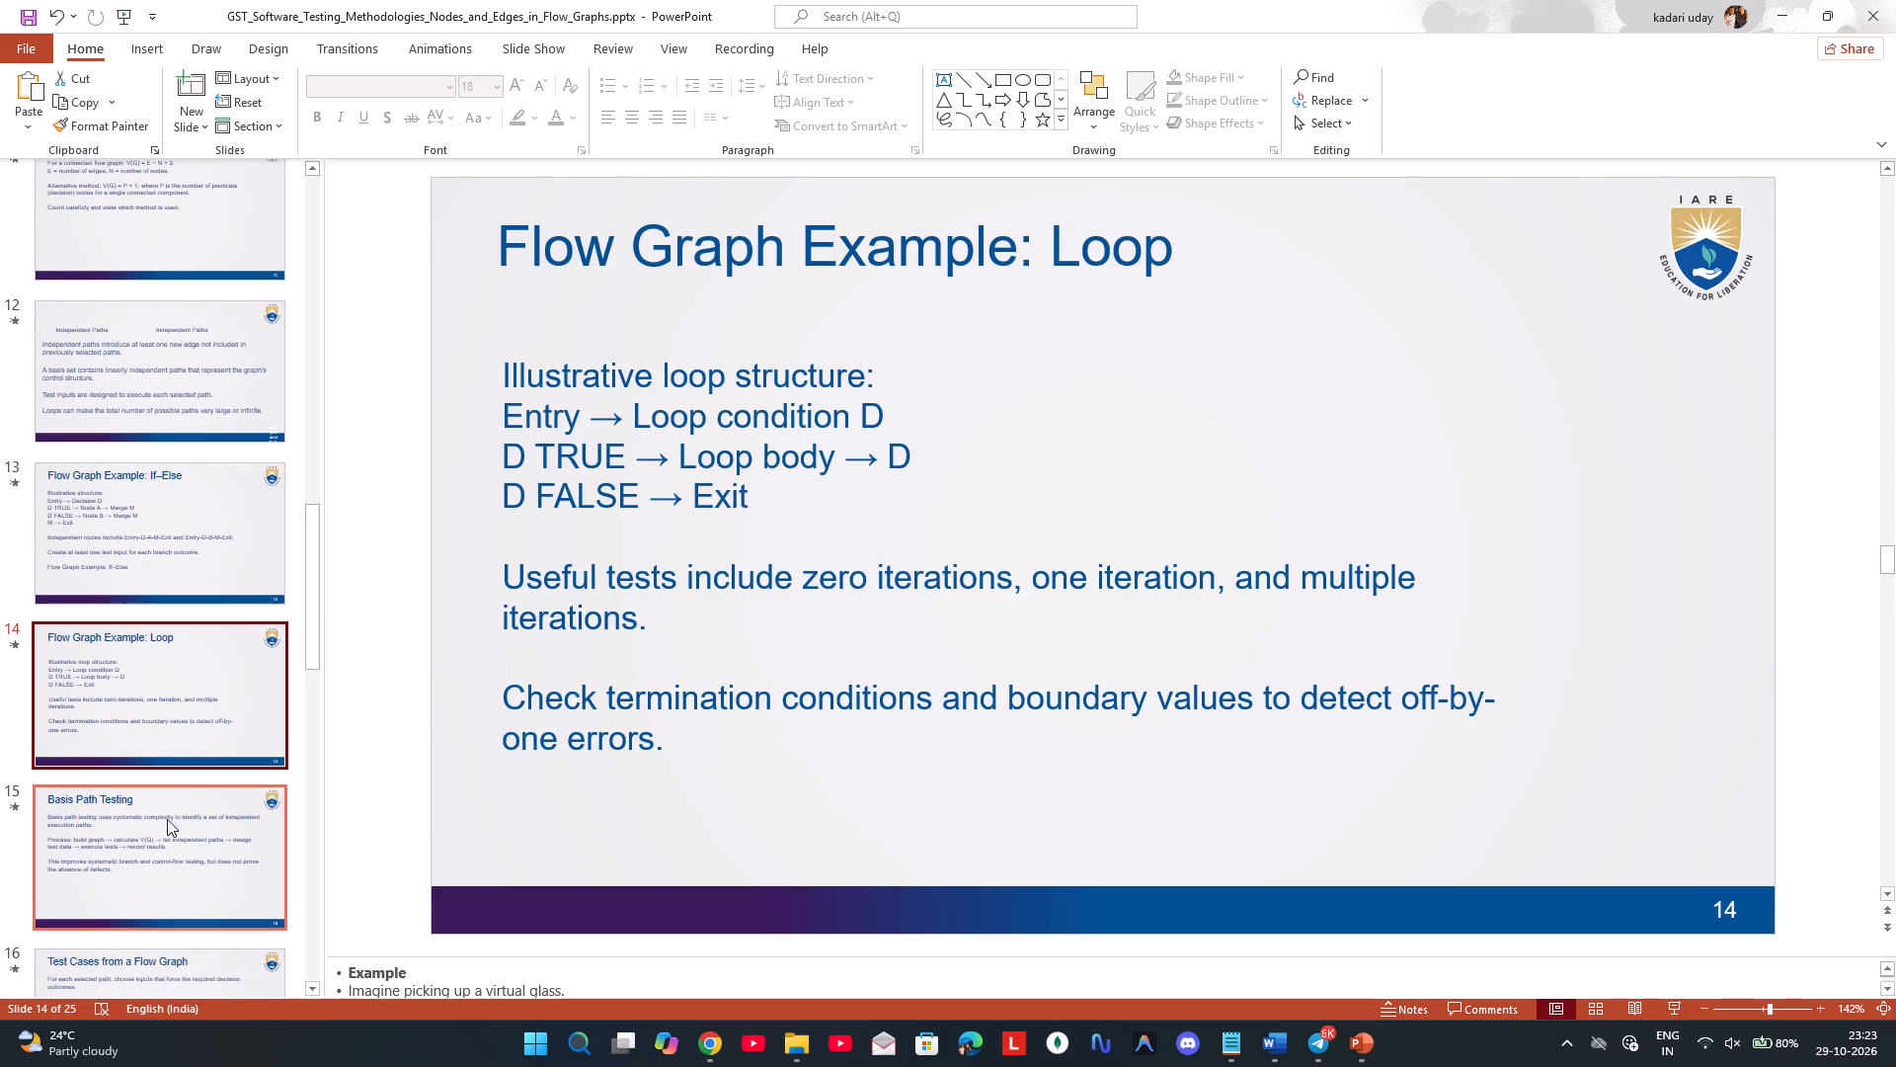
pyautogui.click(167, 828)
pyautogui.scroll(-2, 167, 828)
pyautogui.click(152, 836)
pyautogui.scroll(-3, 153, 835)
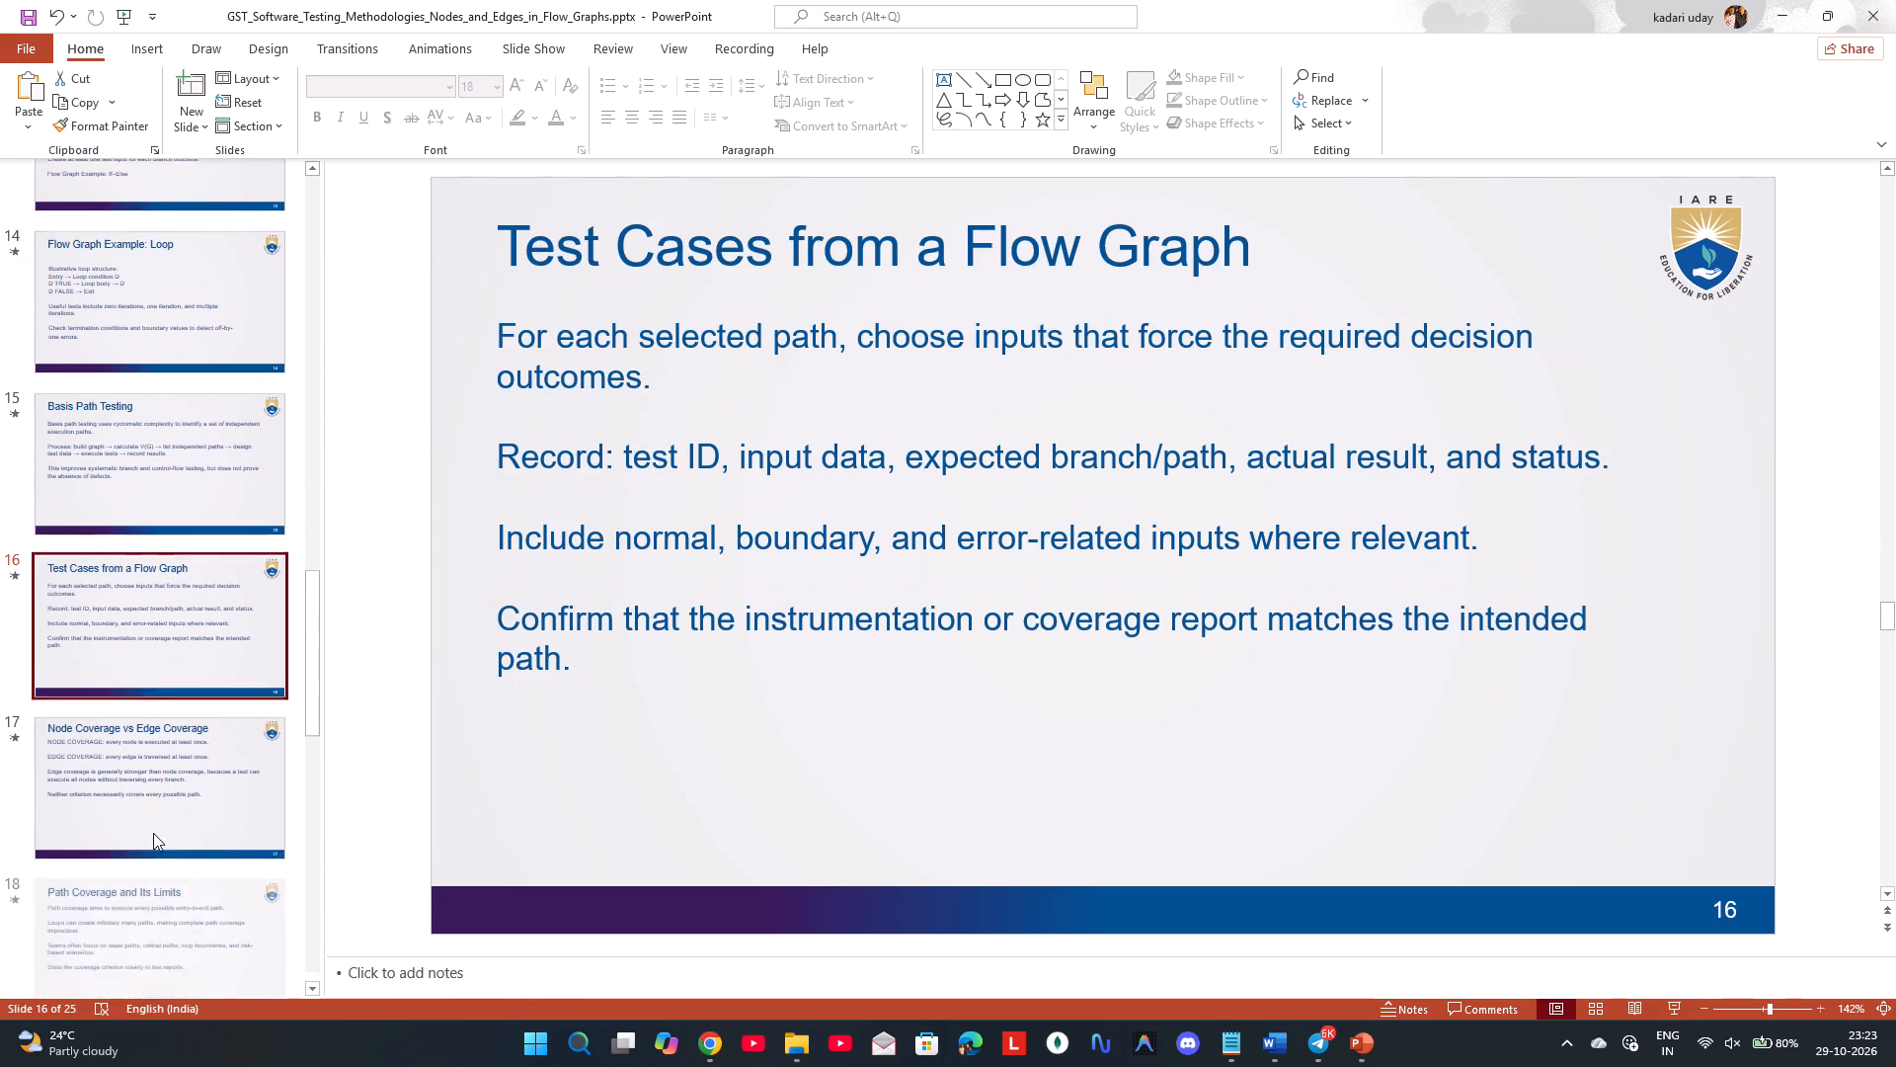
pyautogui.doubleClick(158, 803)
pyautogui.scroll(-3, 158, 803)
pyautogui.click(177, 686)
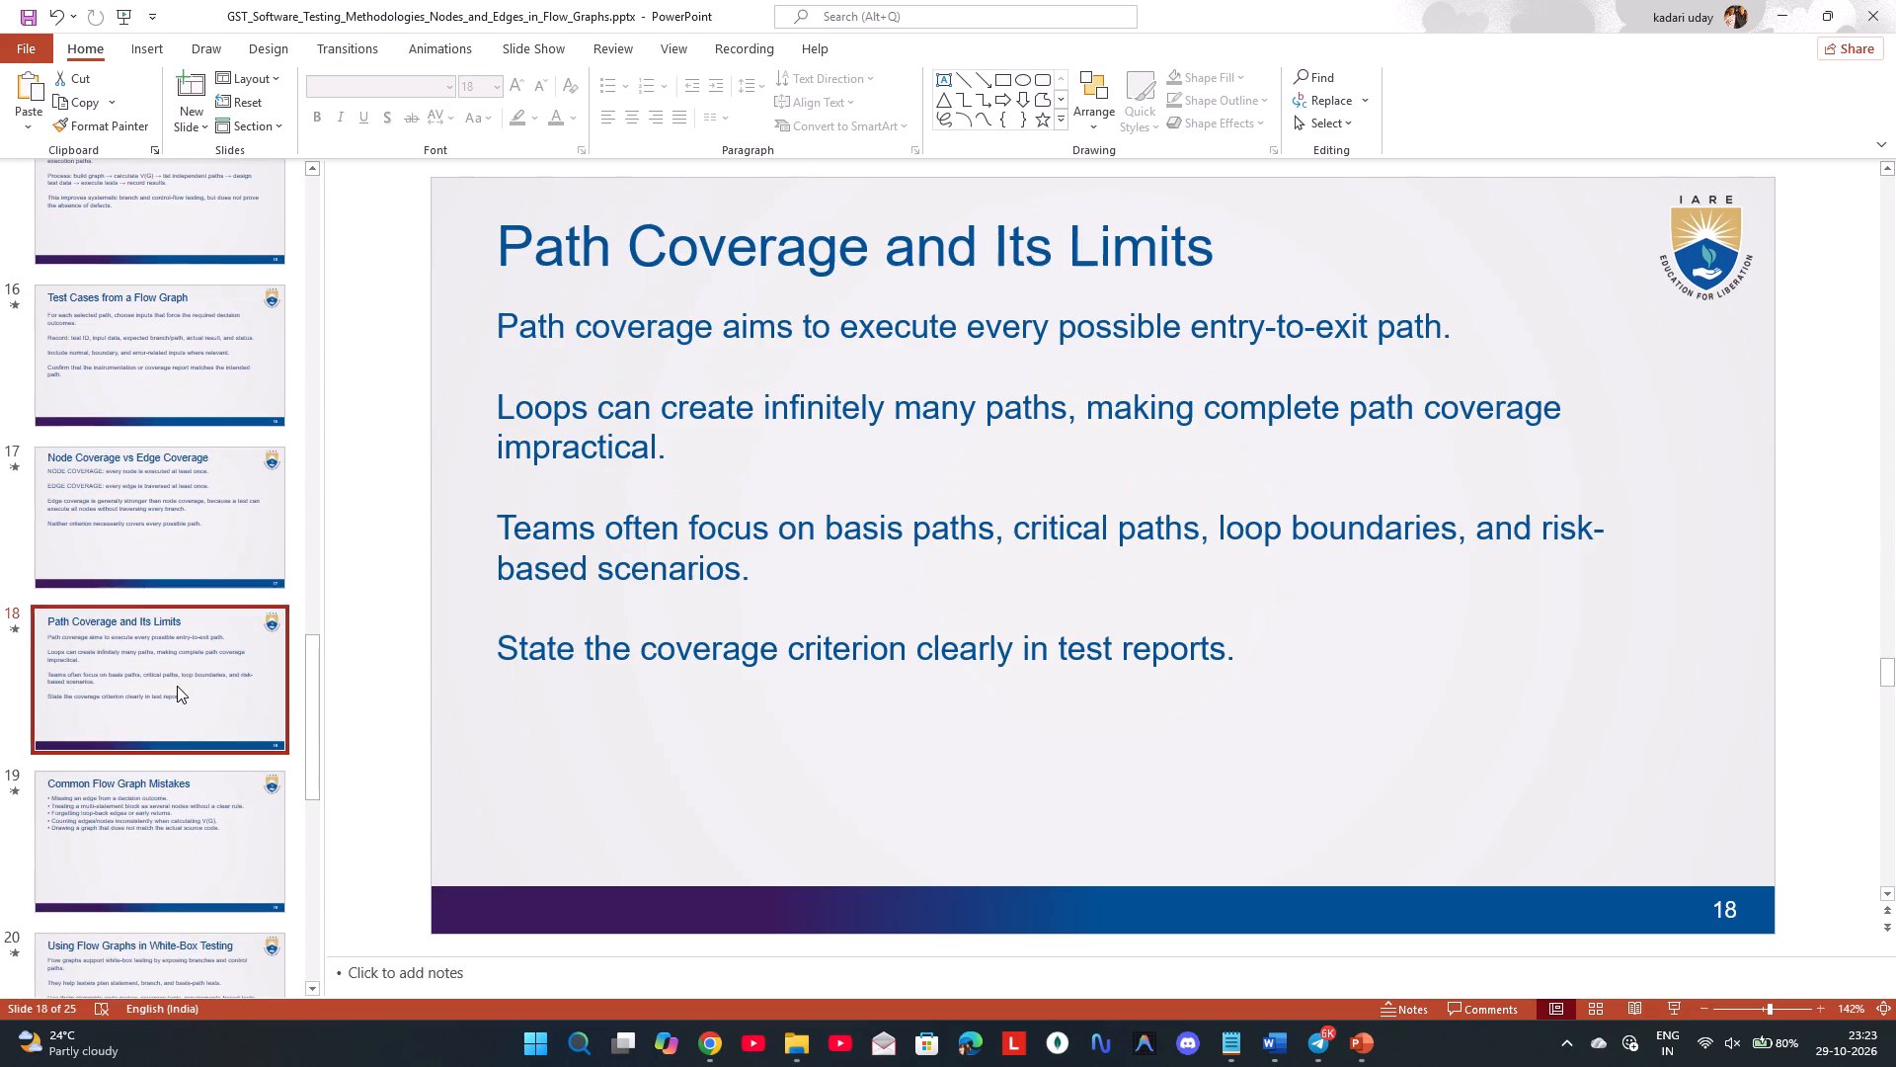
pyautogui.scroll(-2, 177, 690)
pyautogui.click(175, 677)
pyautogui.scroll(-2, 177, 681)
pyautogui.click(177, 681)
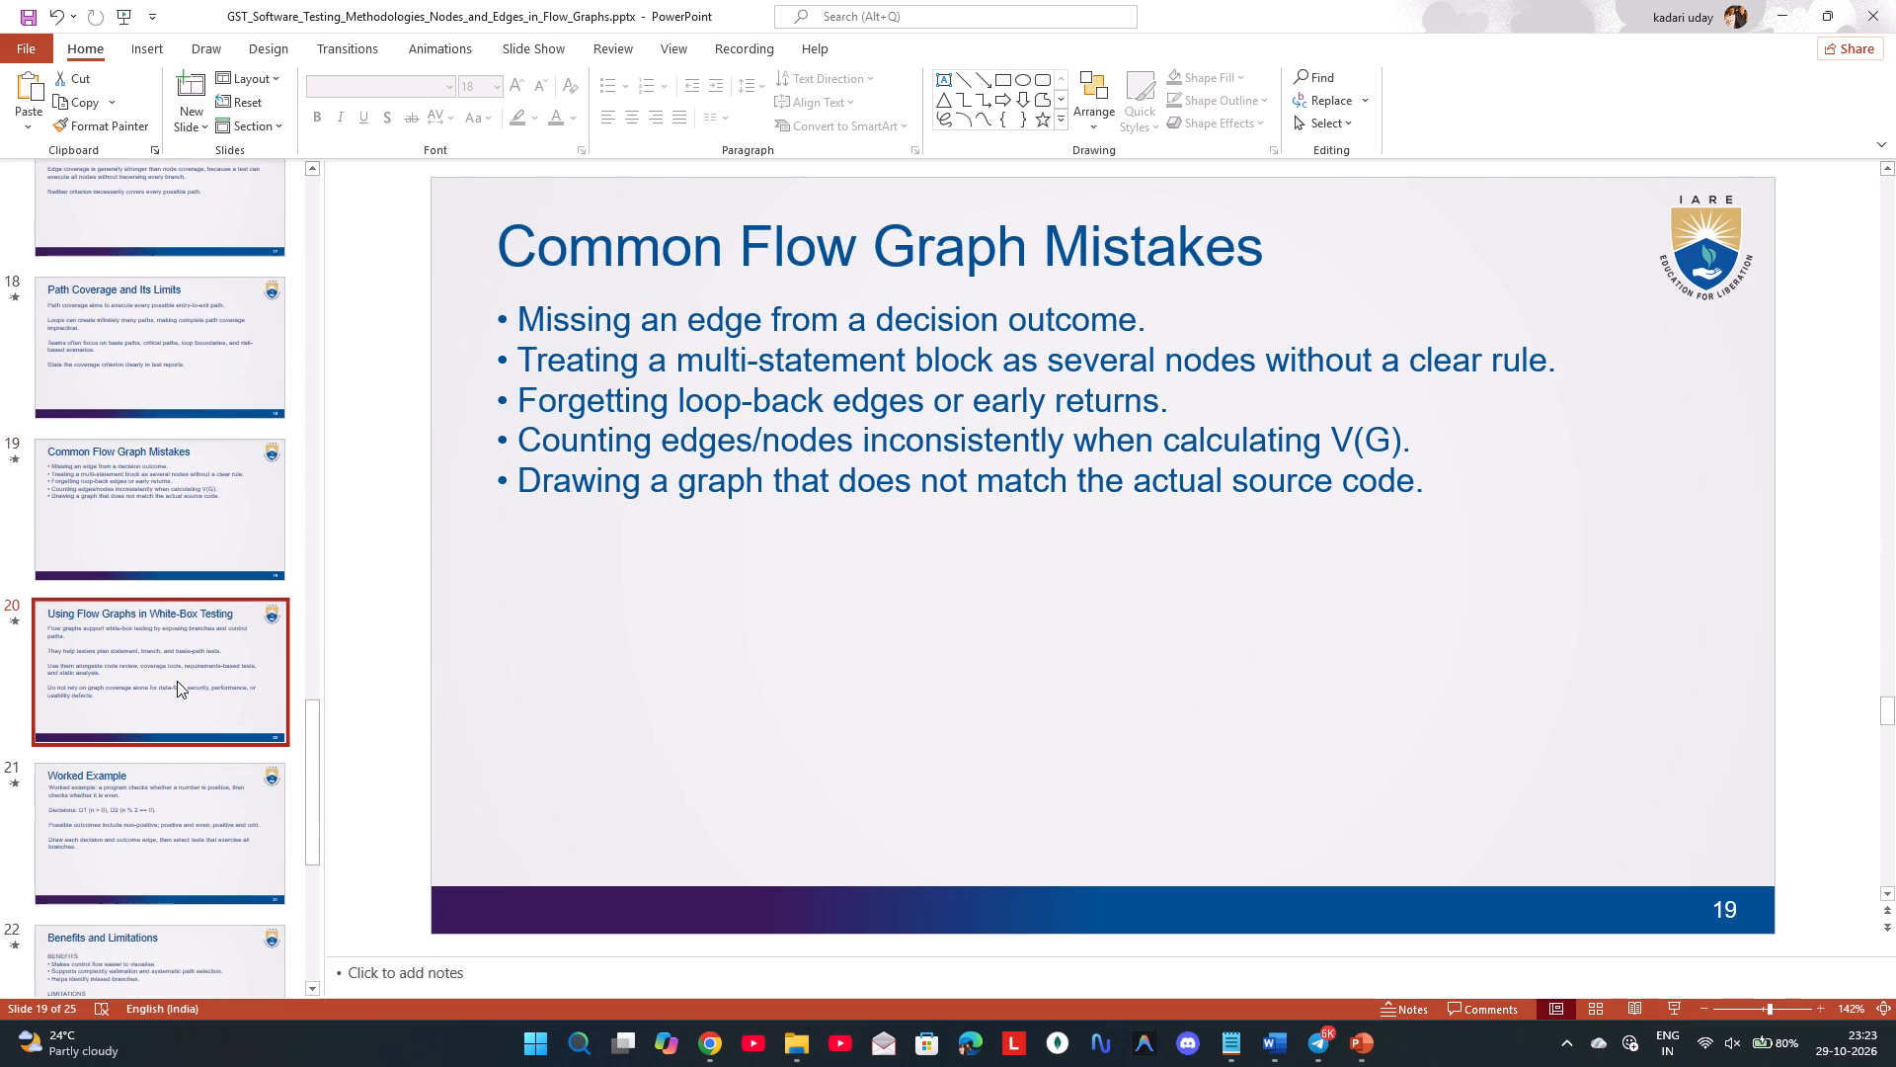
pyautogui.scroll(-1, 177, 681)
pyautogui.click(177, 682)
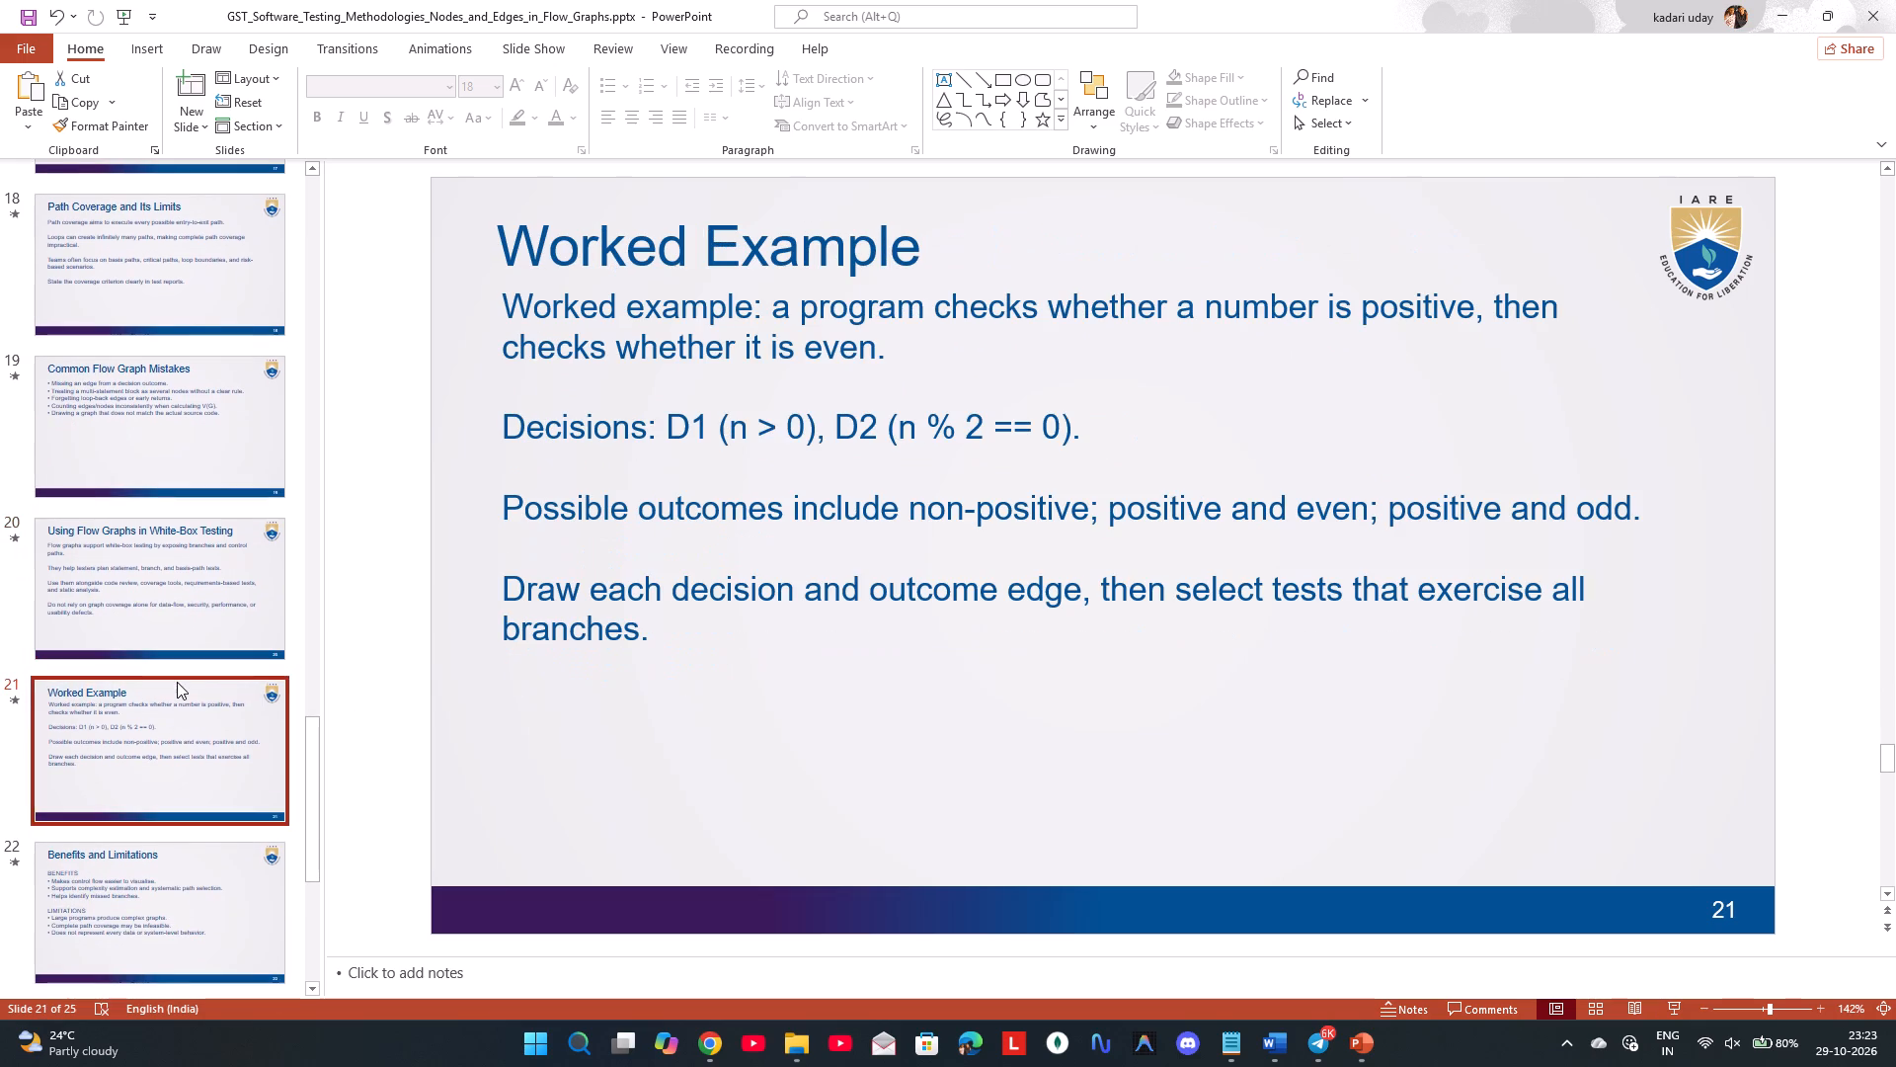
pyautogui.scroll(-2, 177, 682)
pyautogui.click(178, 682)
pyautogui.scroll(-2, 178, 683)
pyautogui.click(178, 683)
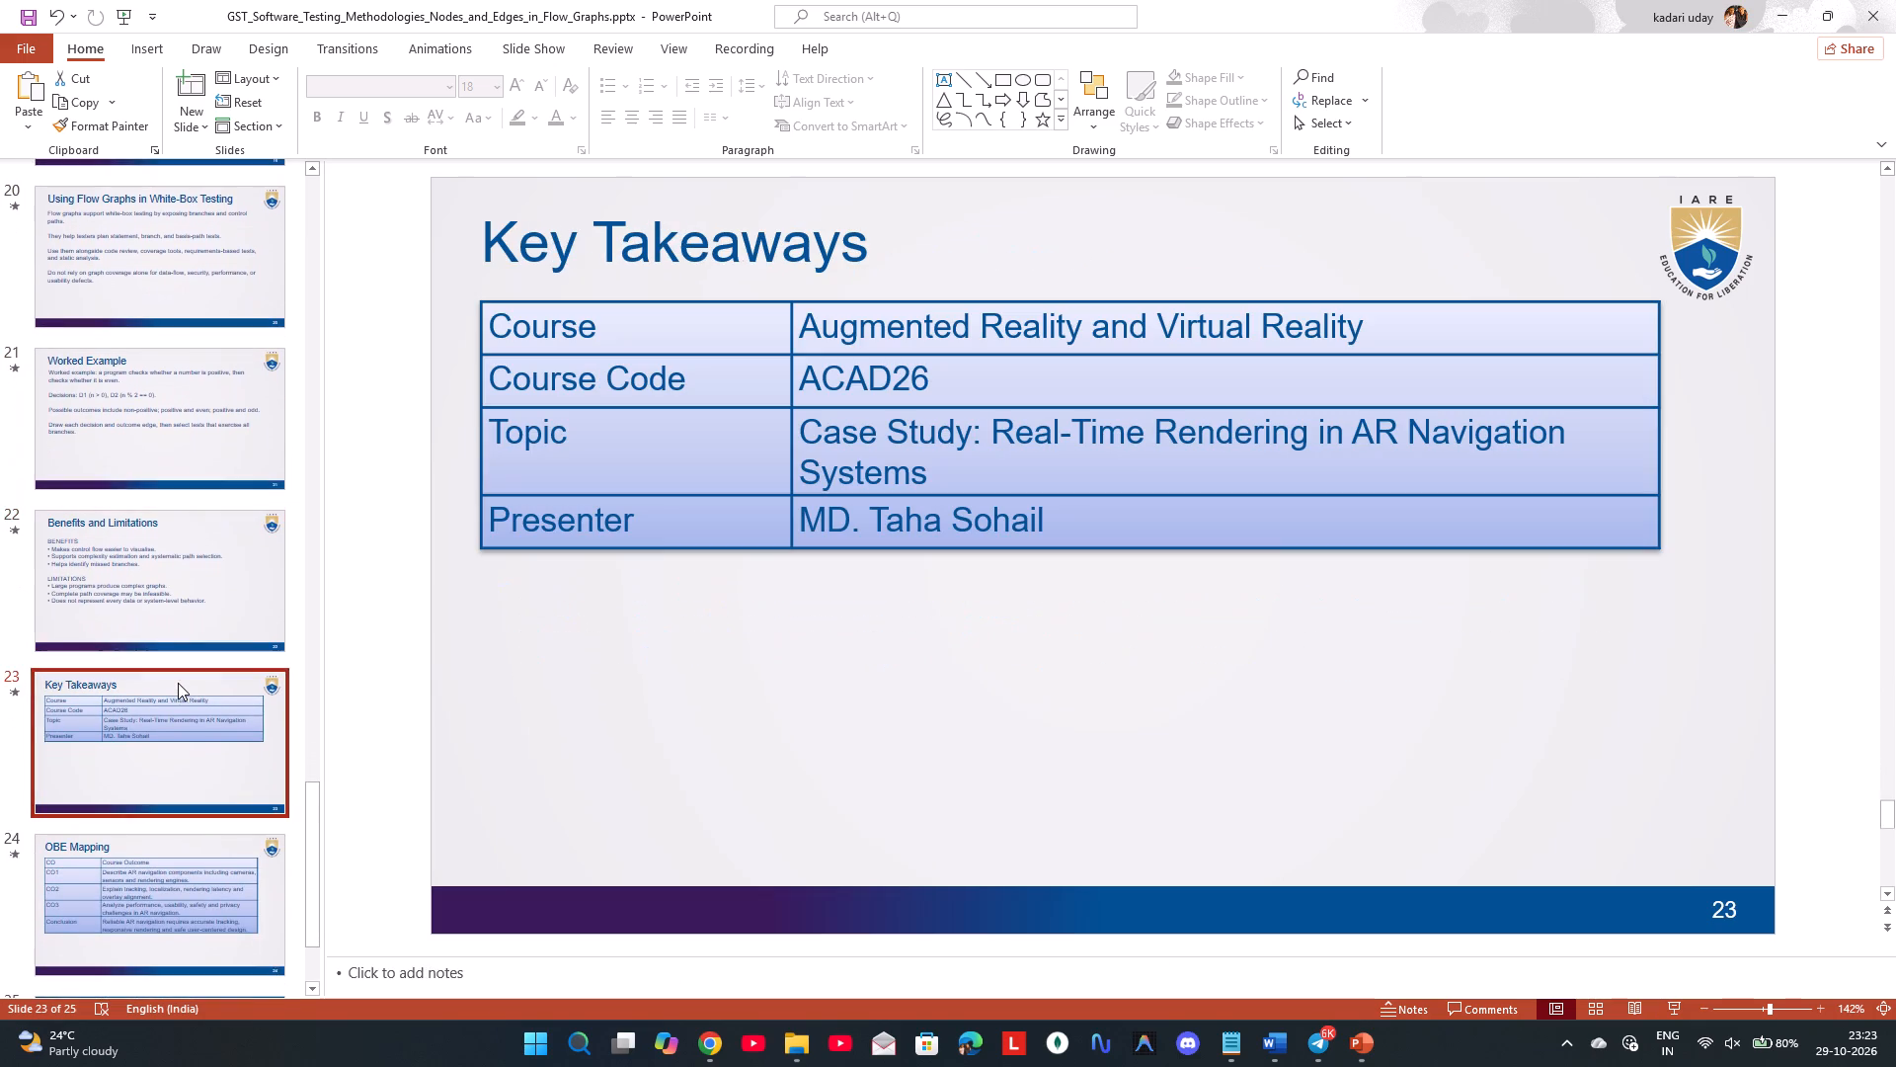
pyautogui.scroll(-3, 178, 683)
pyautogui.click(178, 683)
pyautogui.scroll(8, 178, 683)
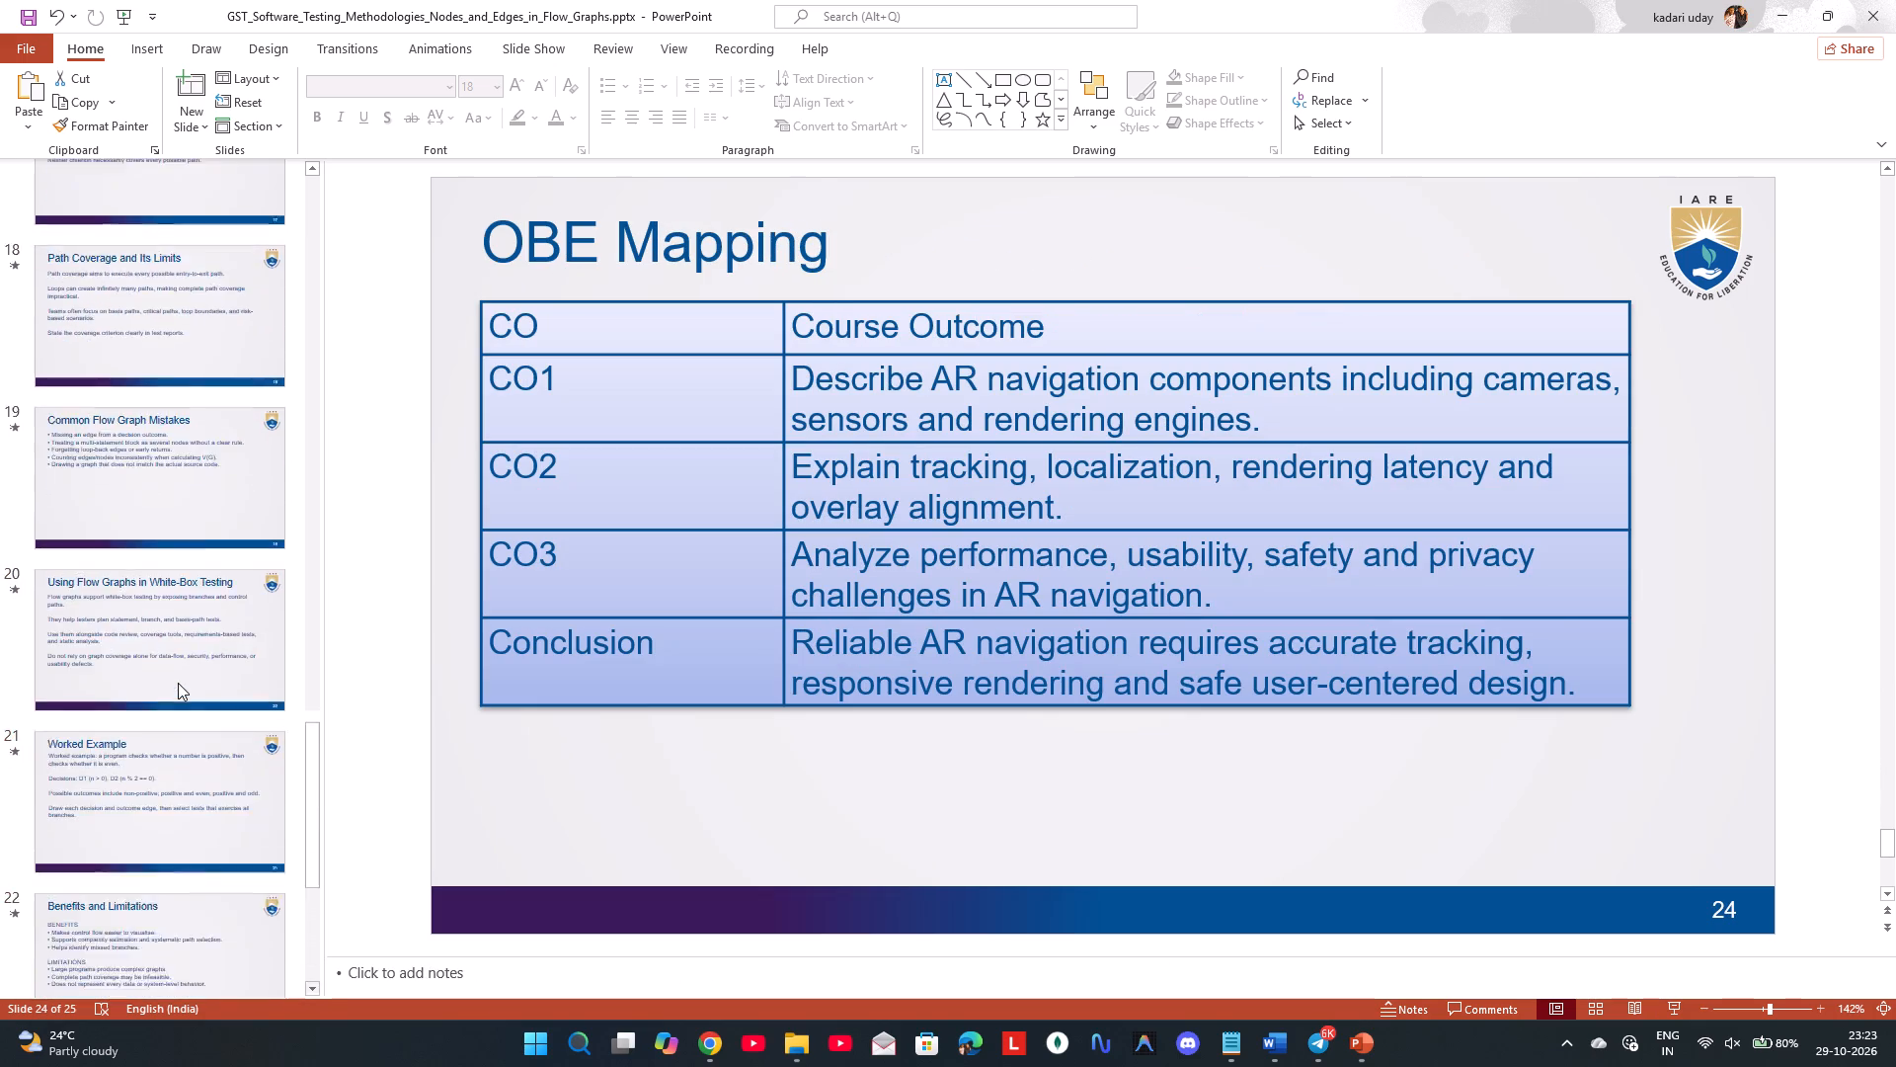
pyautogui.scroll(17, 178, 683)
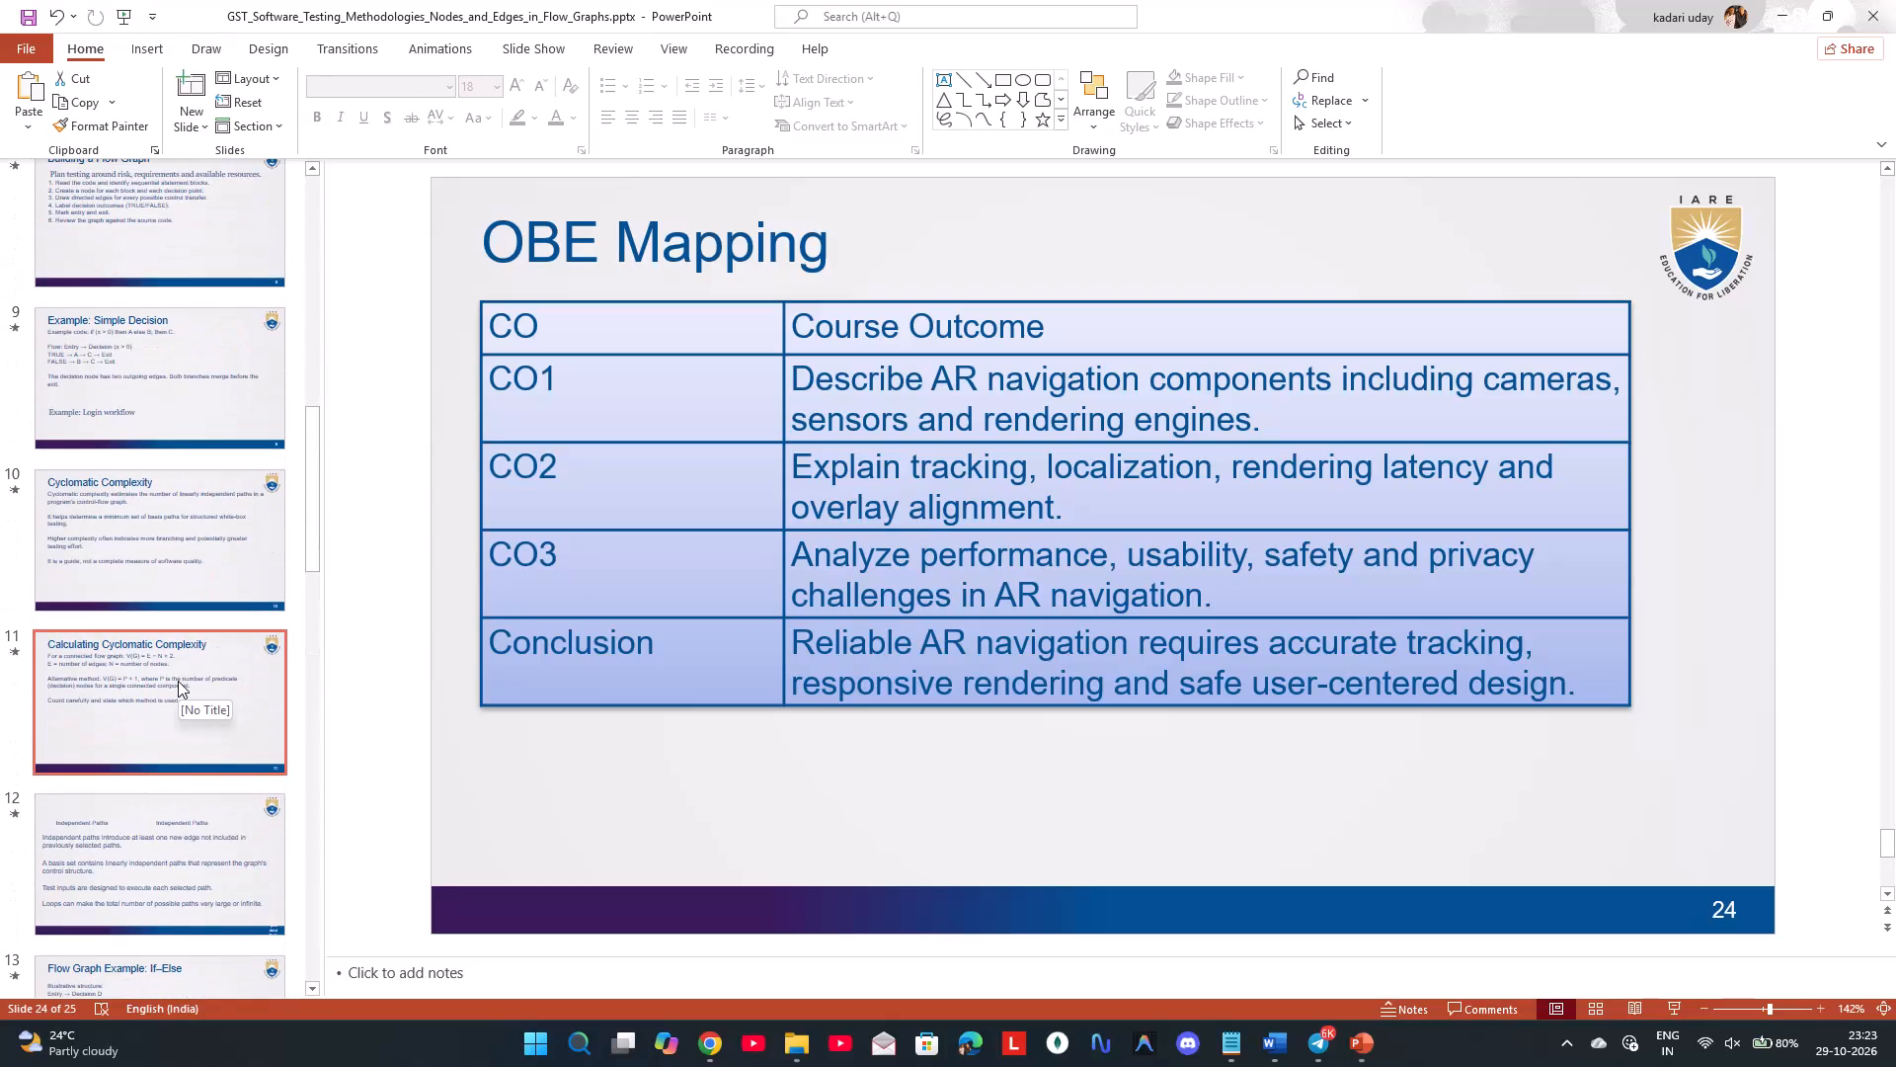
pyautogui.scroll(6, 178, 681)
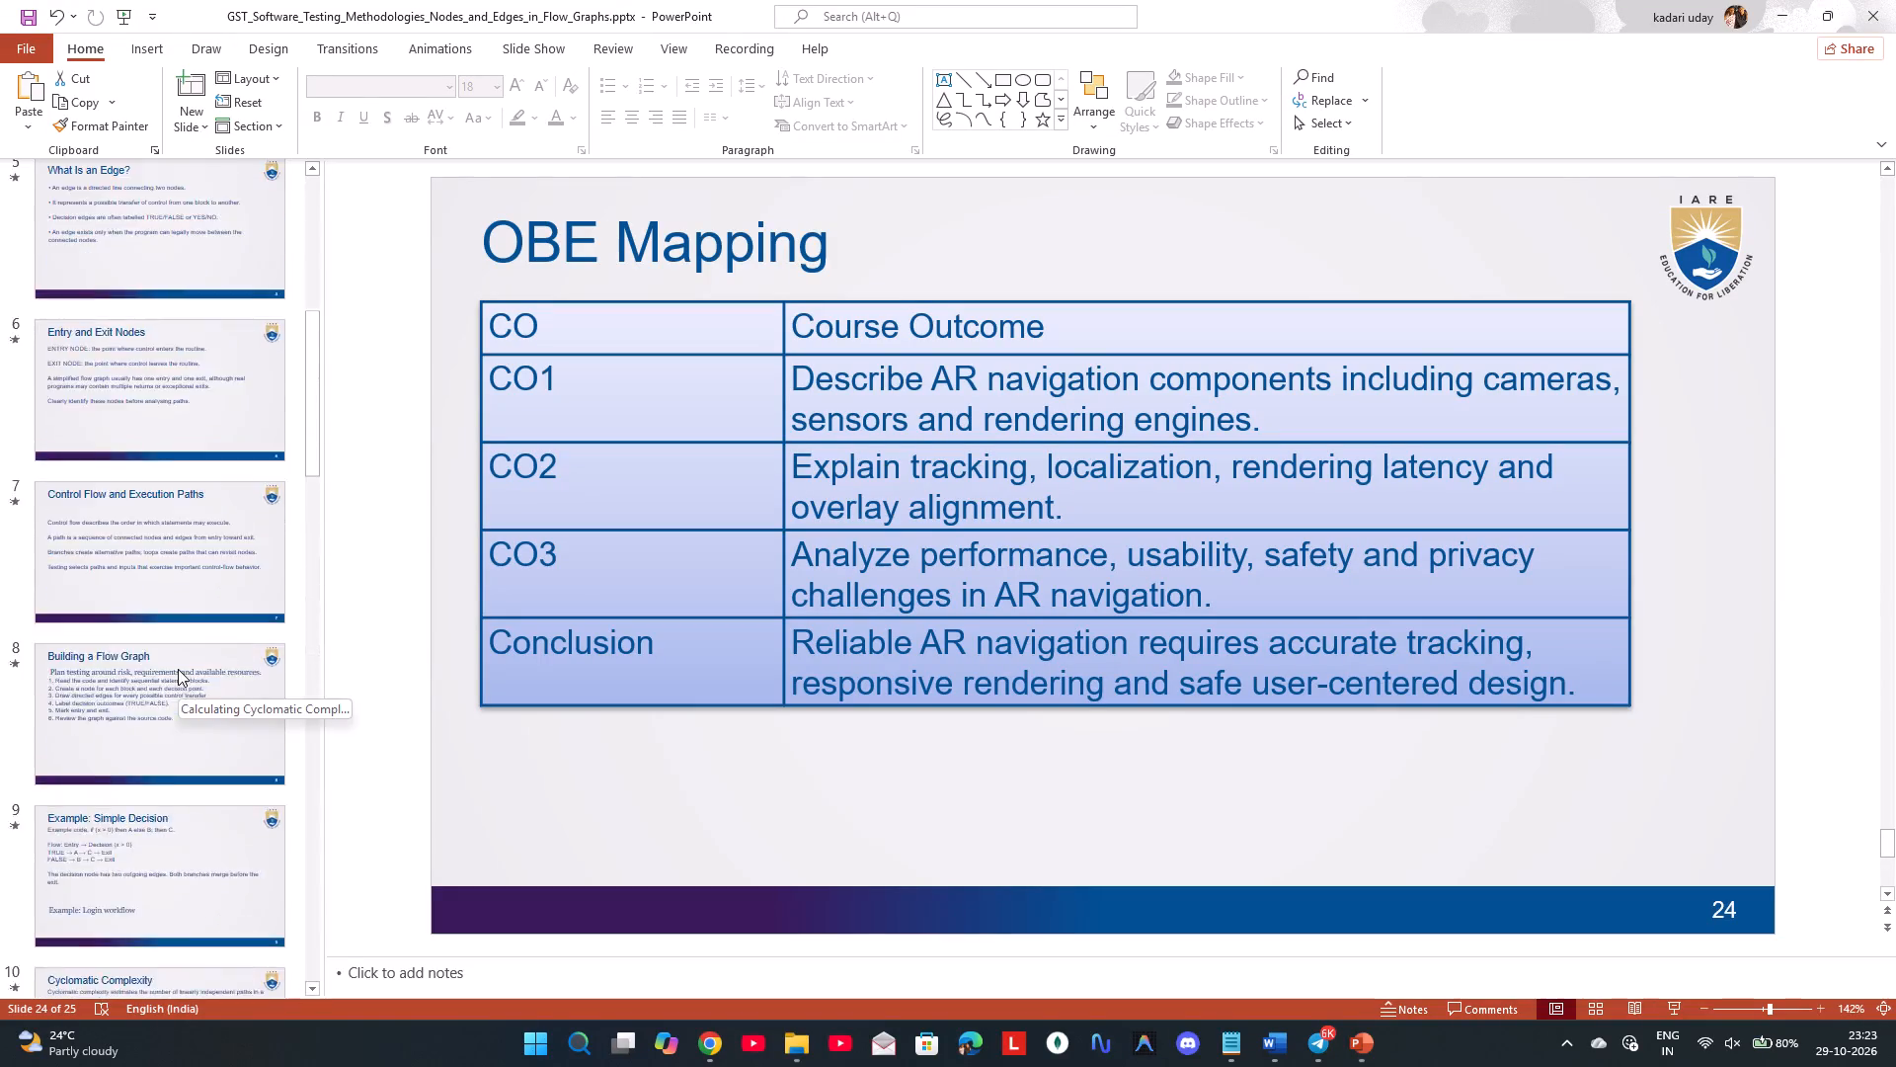
pyautogui.scroll(6, 178, 669)
pyautogui.scroll(5, 162, 530)
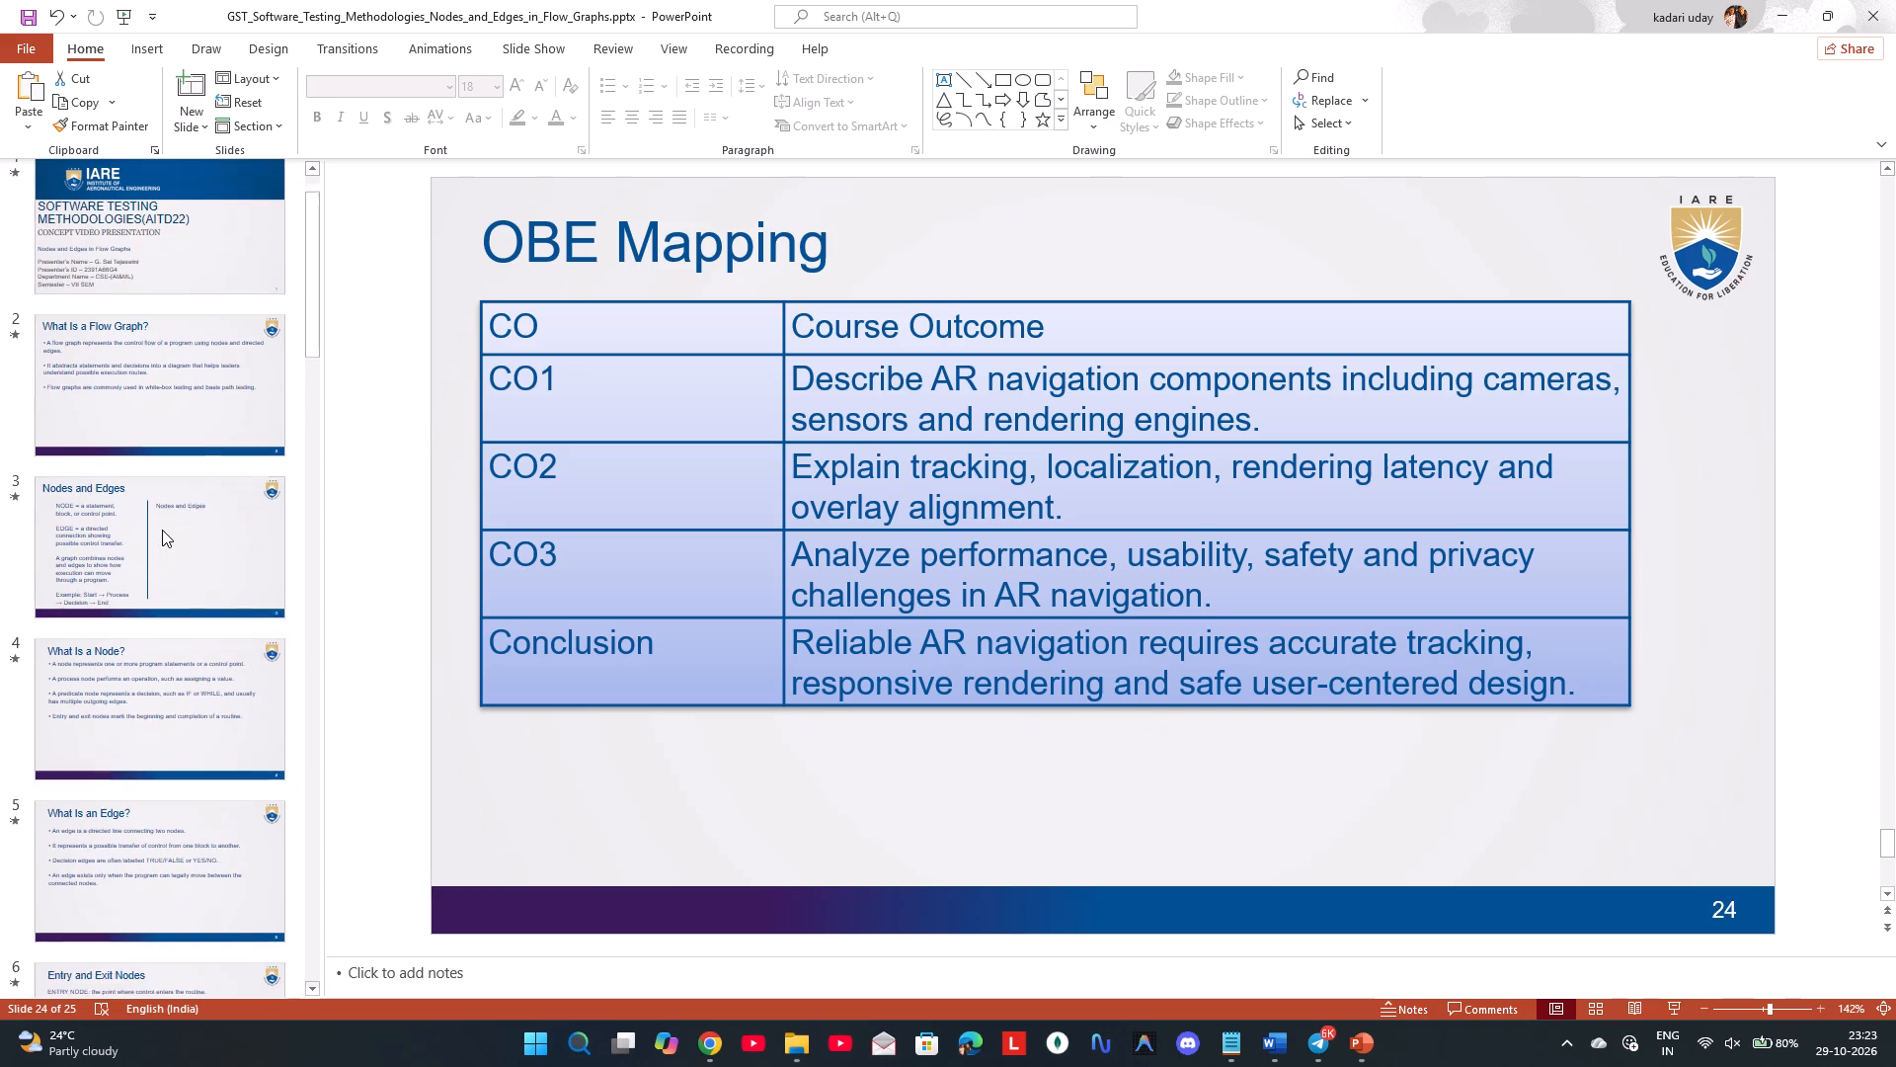
# Return to the title slide, save the Nodes and Edges in Flow Graphs presentation, and close it along with PowerPoint.
pyautogui.scroll(6, 162, 530)
pyautogui.click(275, 259)
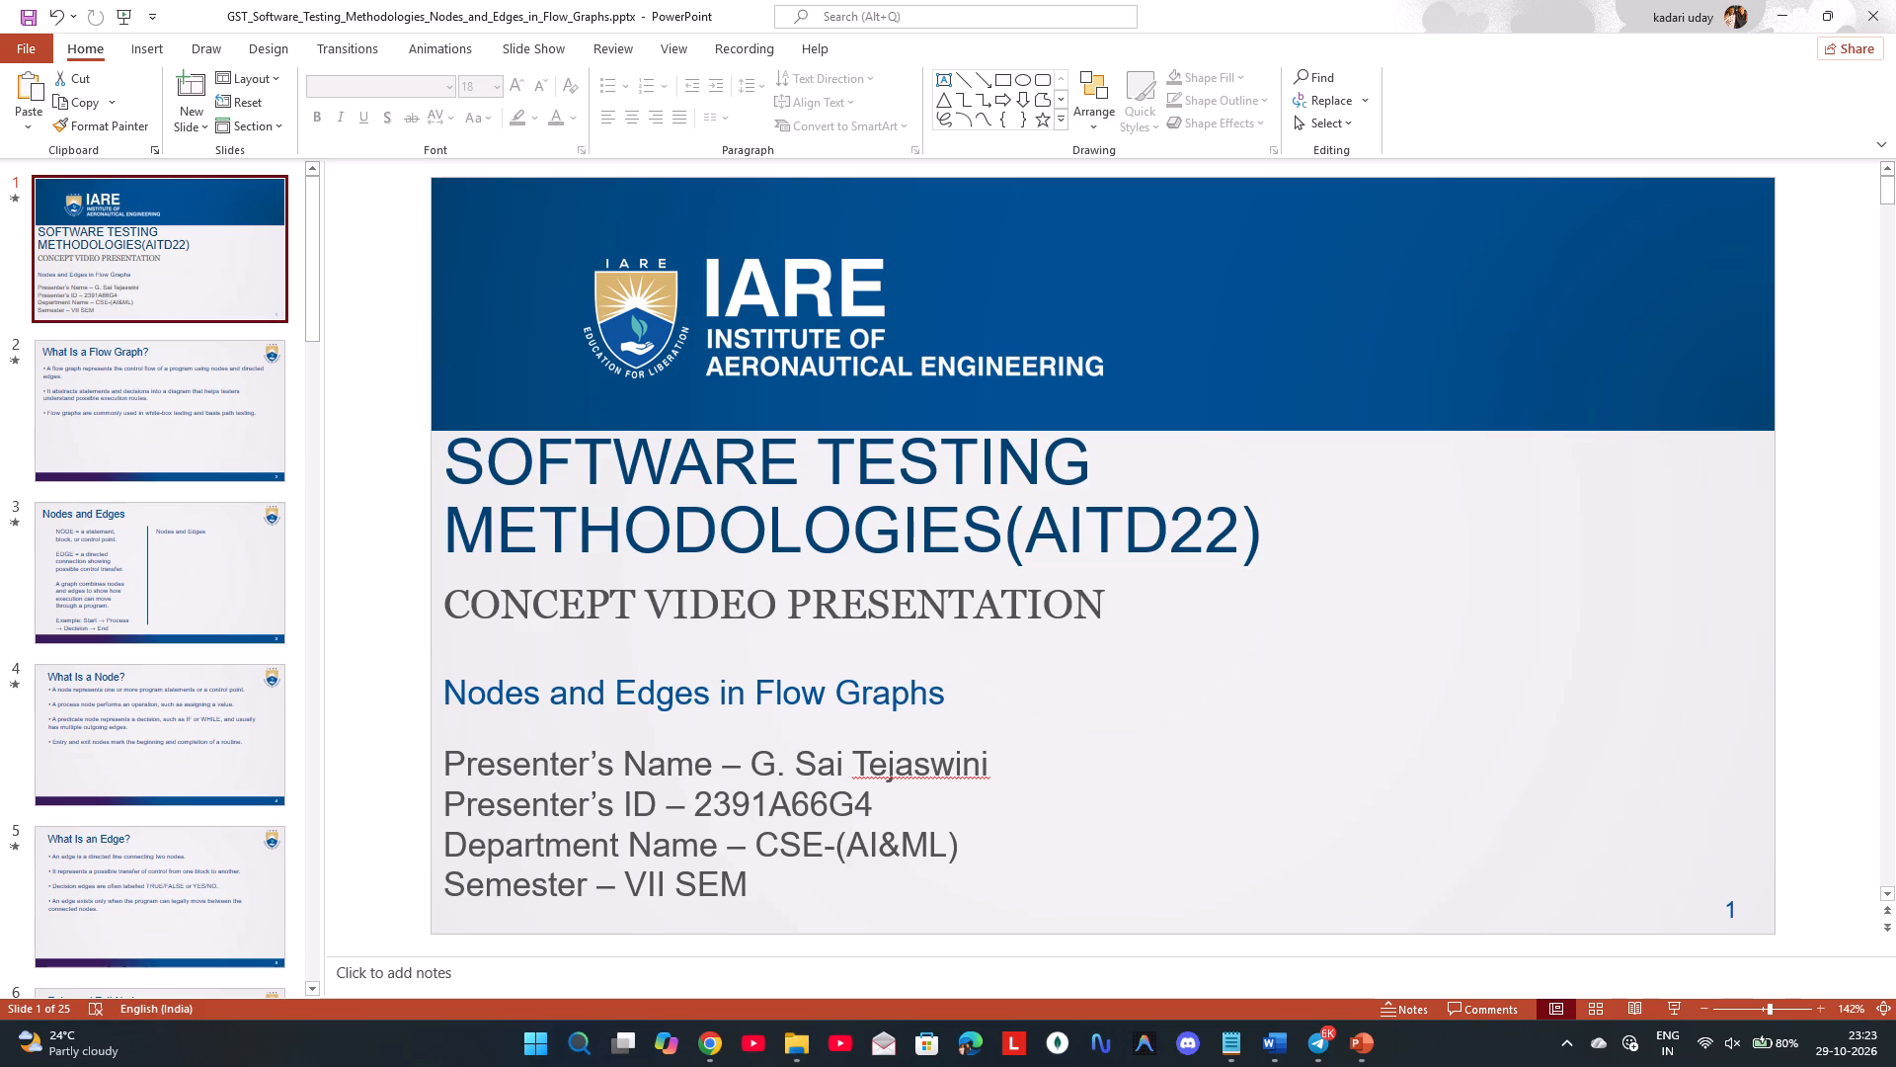
pyautogui.rightClick(483, 485)
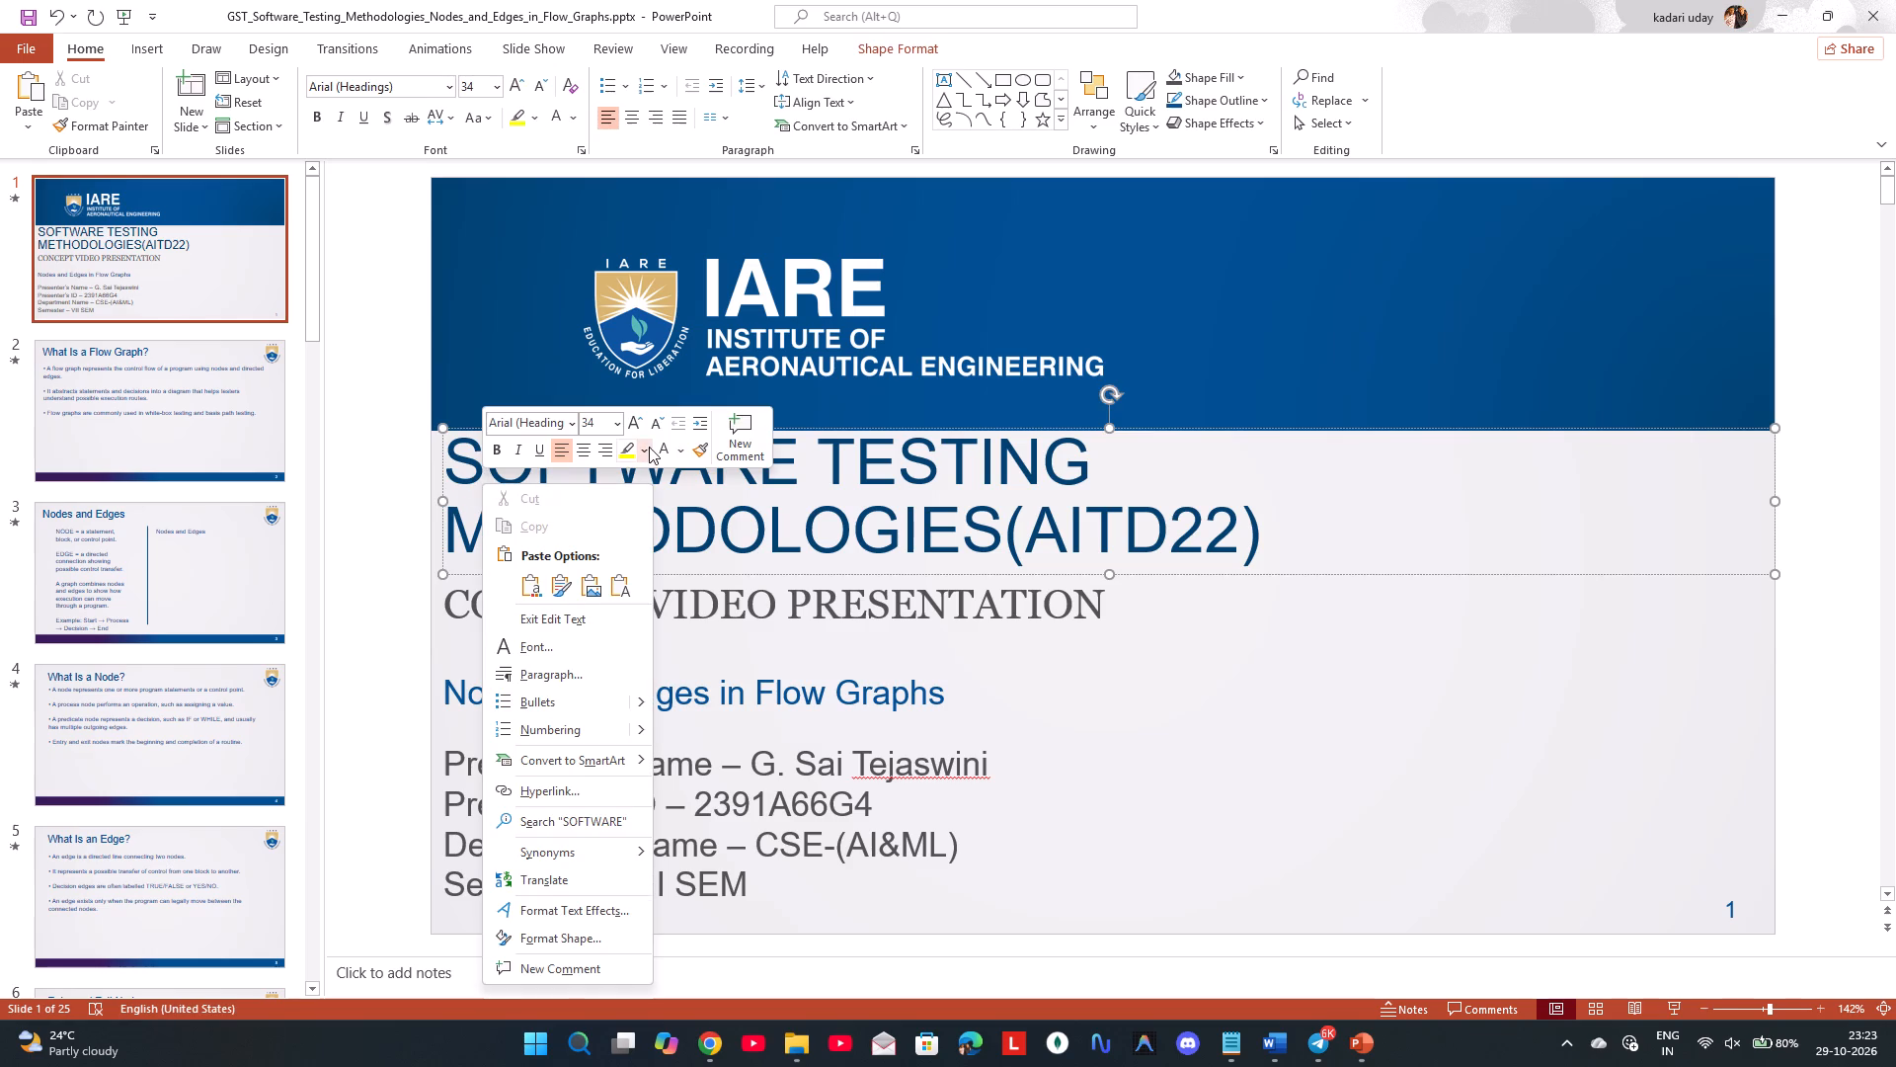
pyautogui.click(377, 363)
pyautogui.click(378, 363)
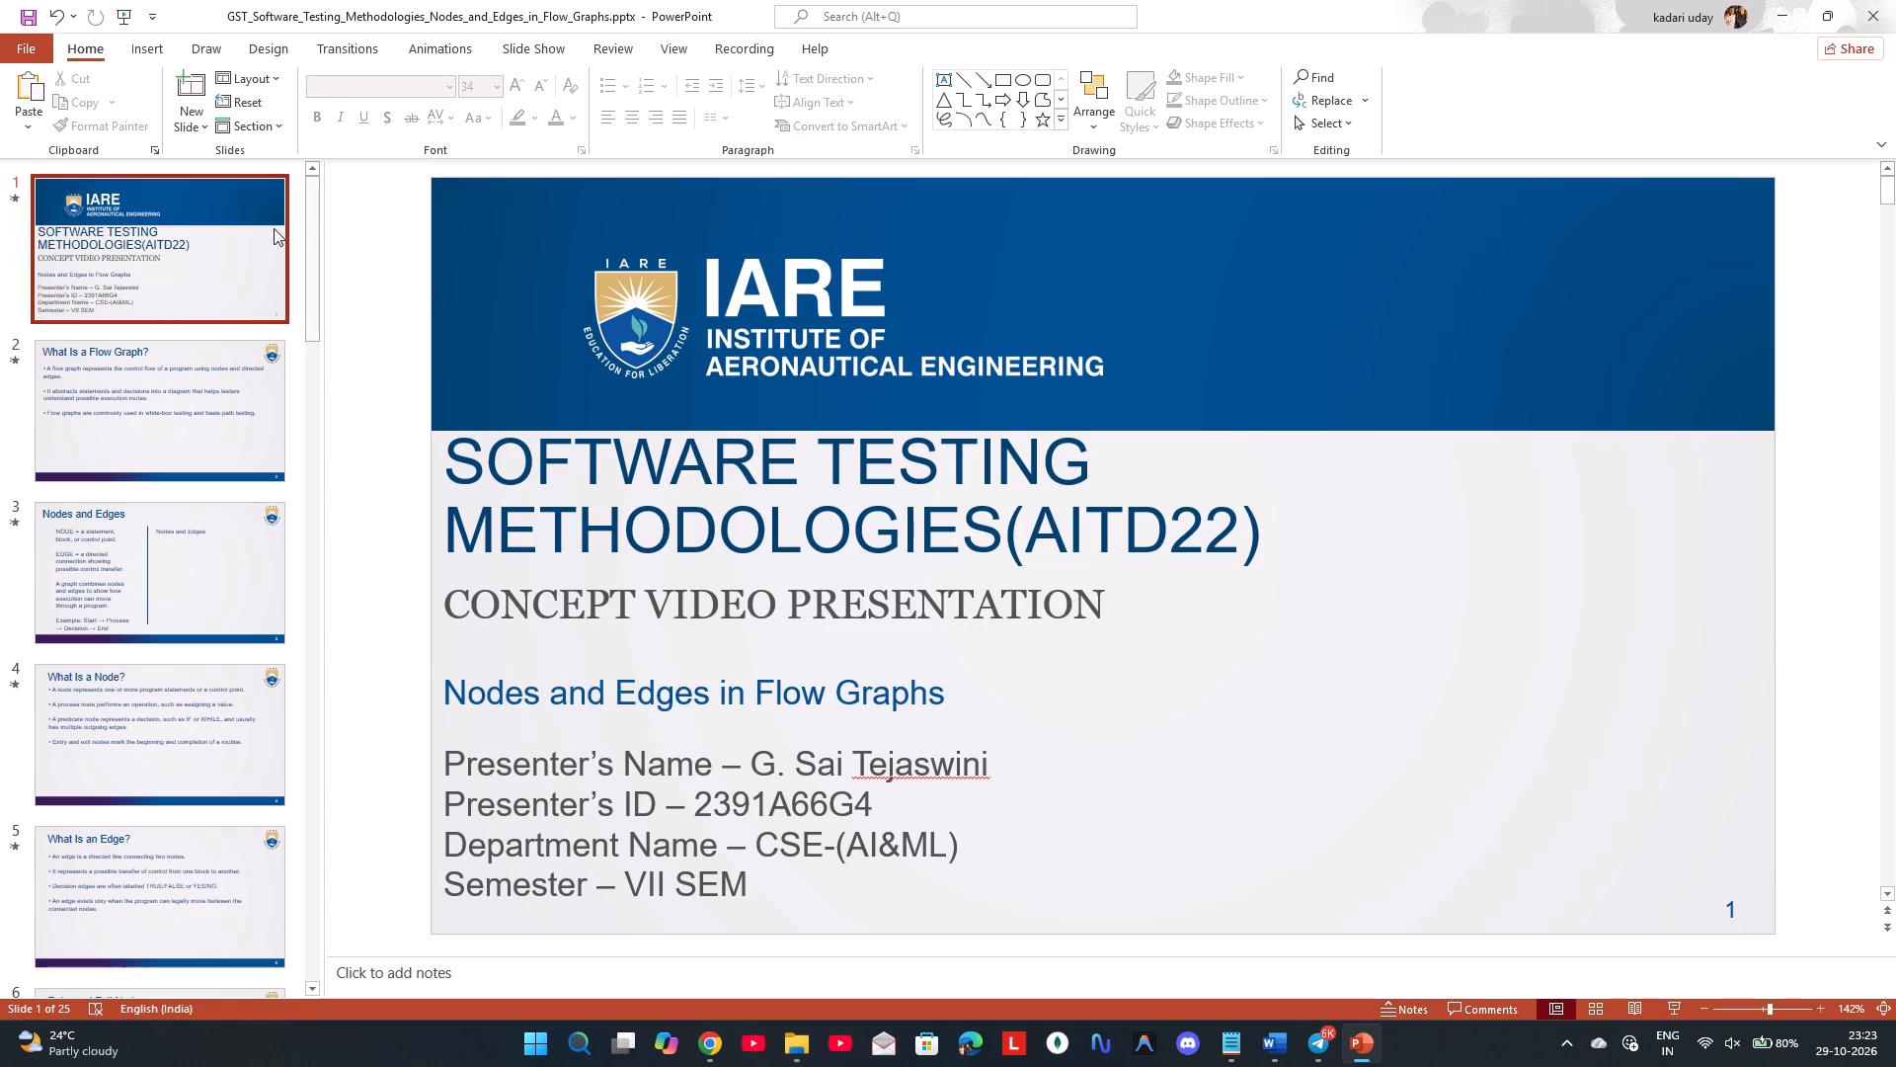
pyautogui.hotkey('ctrl', 's')
pyautogui.hotkey('ctrl', 's')
pyautogui.hotkey('ctrl', 'w')
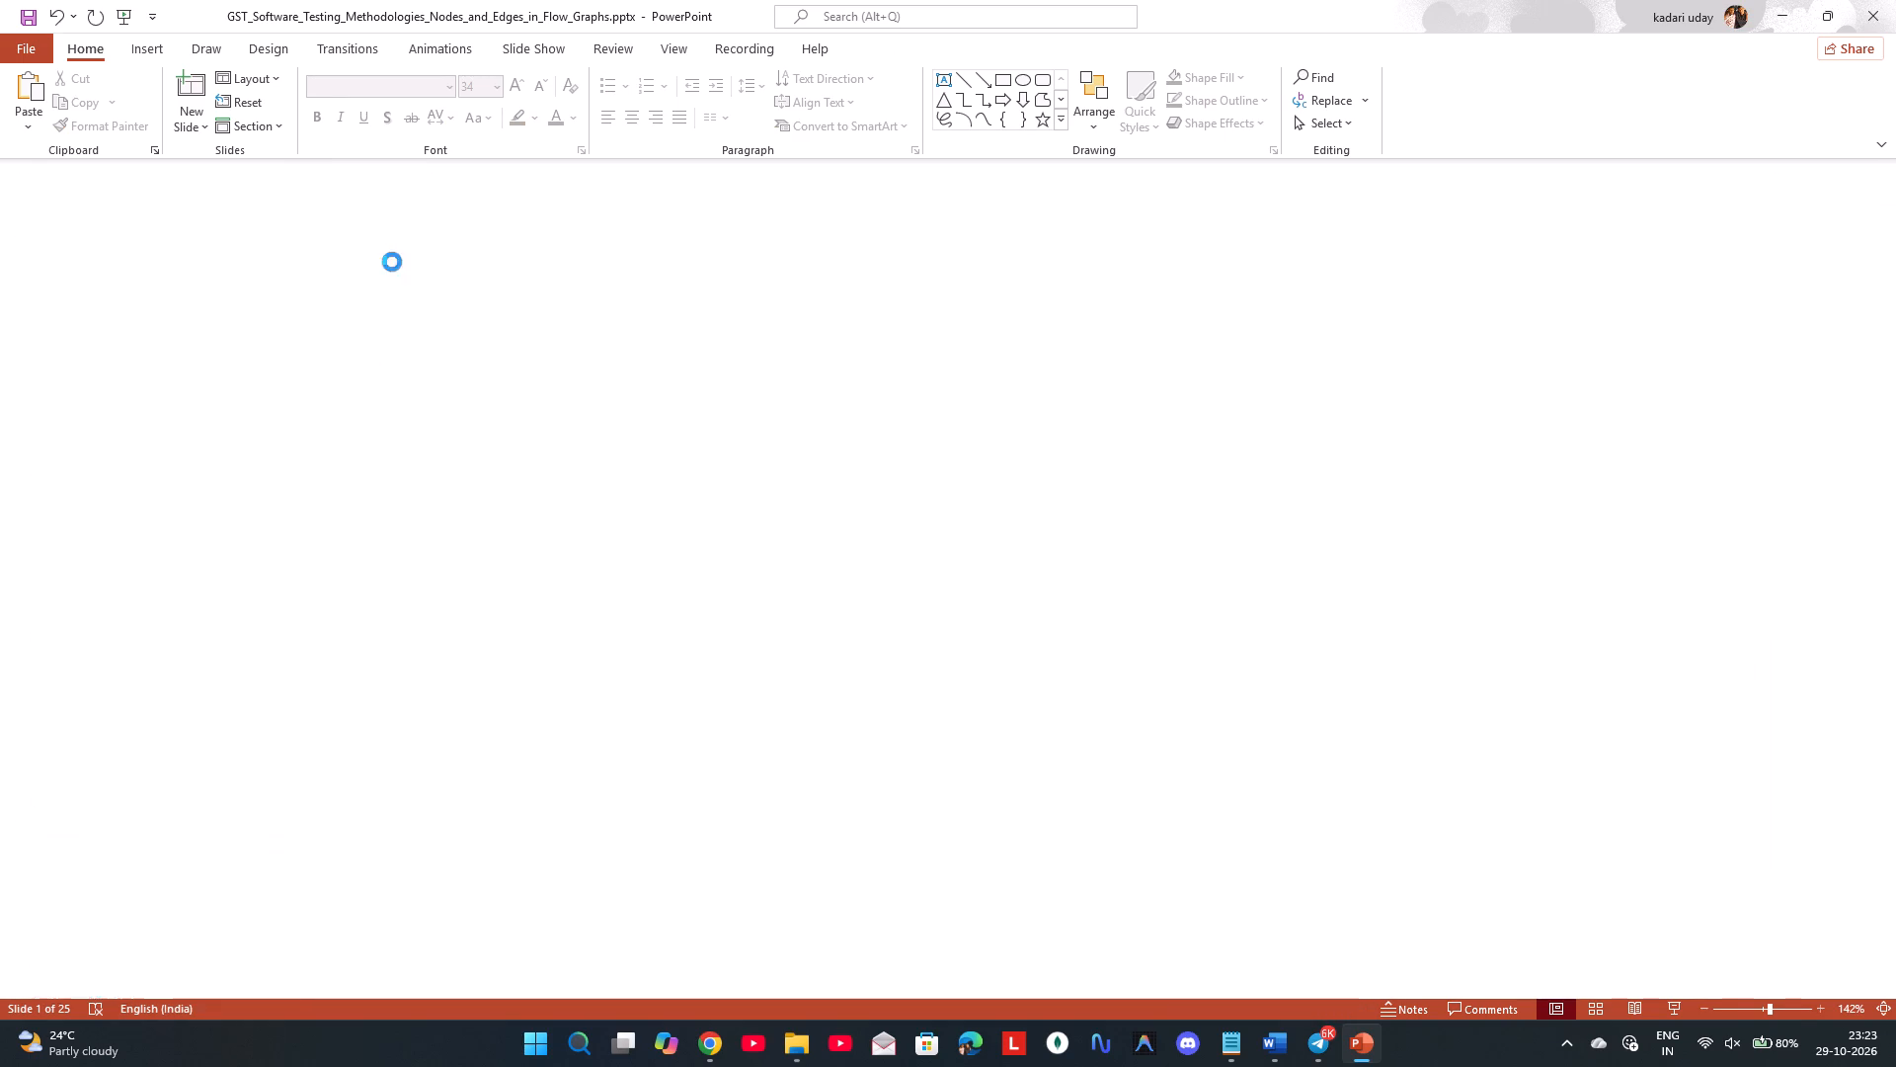
pyautogui.click(1894, 0)
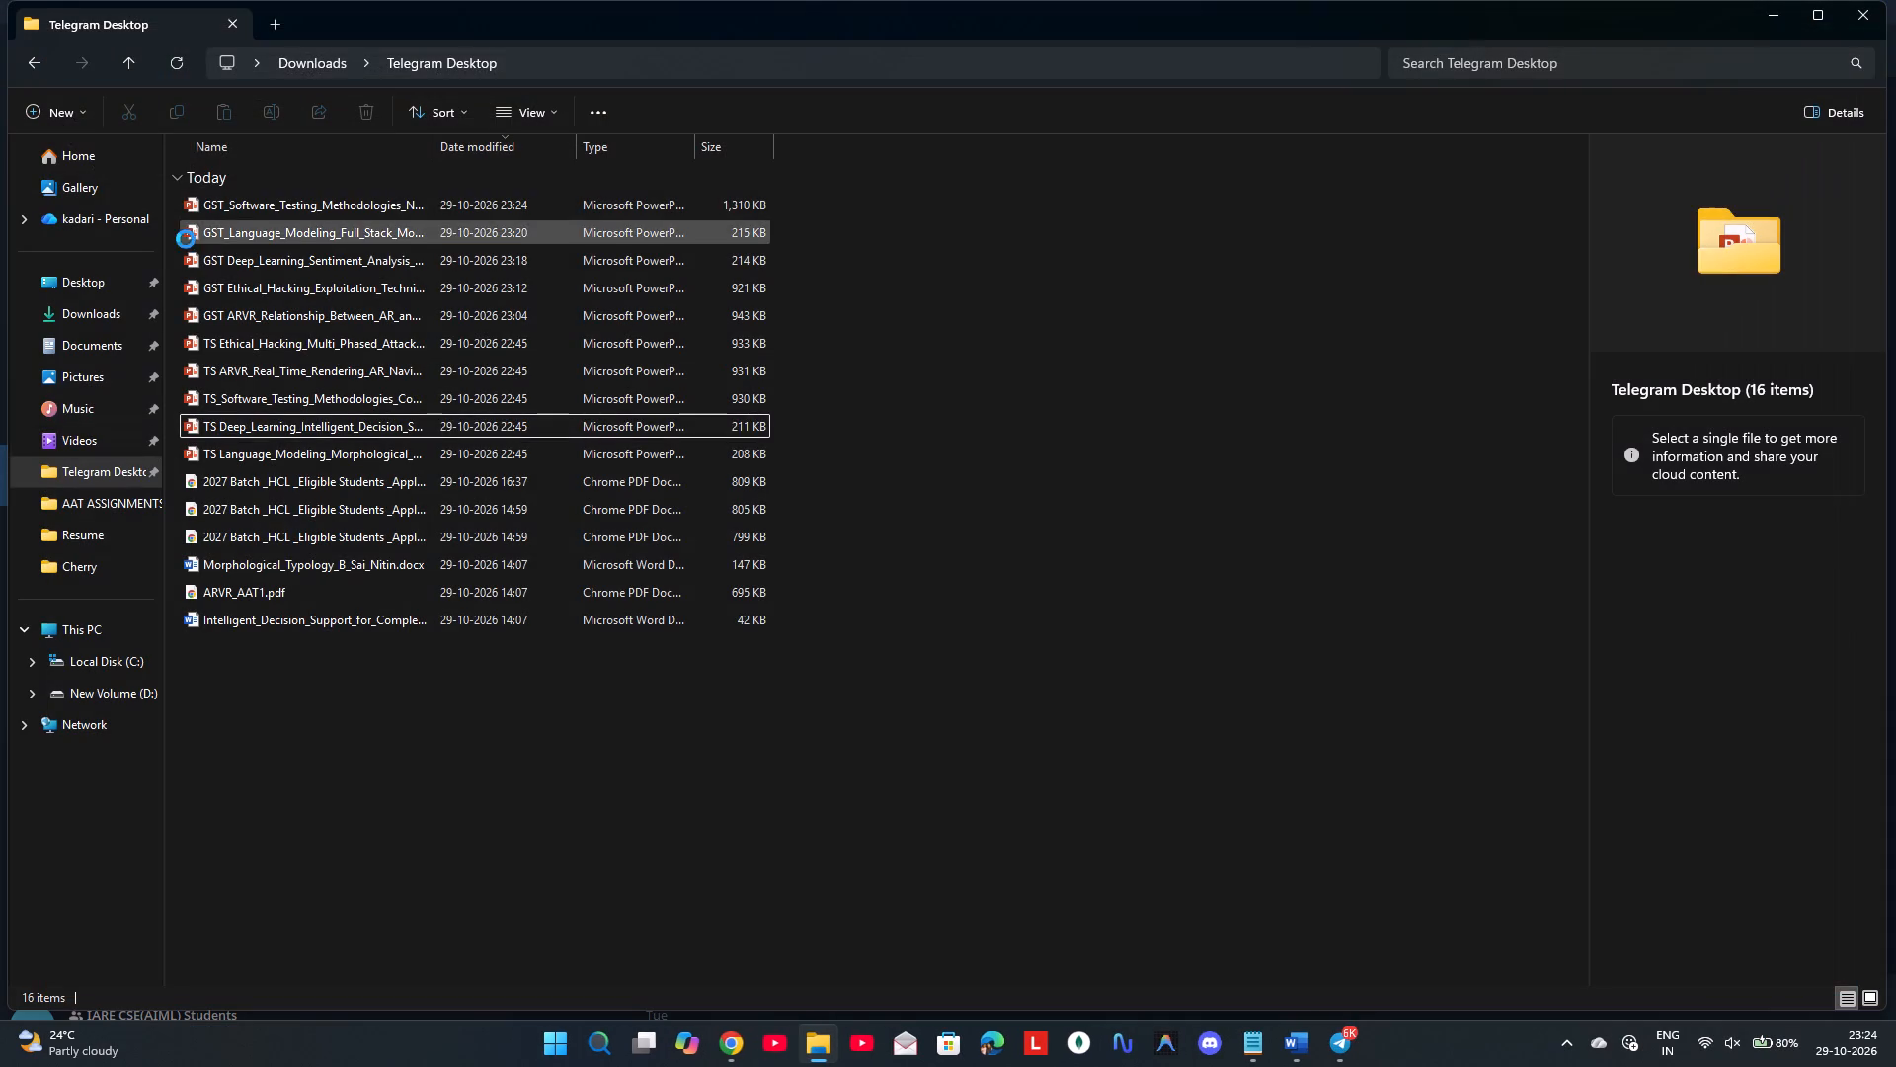
# Copy the five GST presentation files, from Software Testing Methodologies to ARVR Relationship, in the Telegram Desktop downloads folder.
pyautogui.click(312, 208)
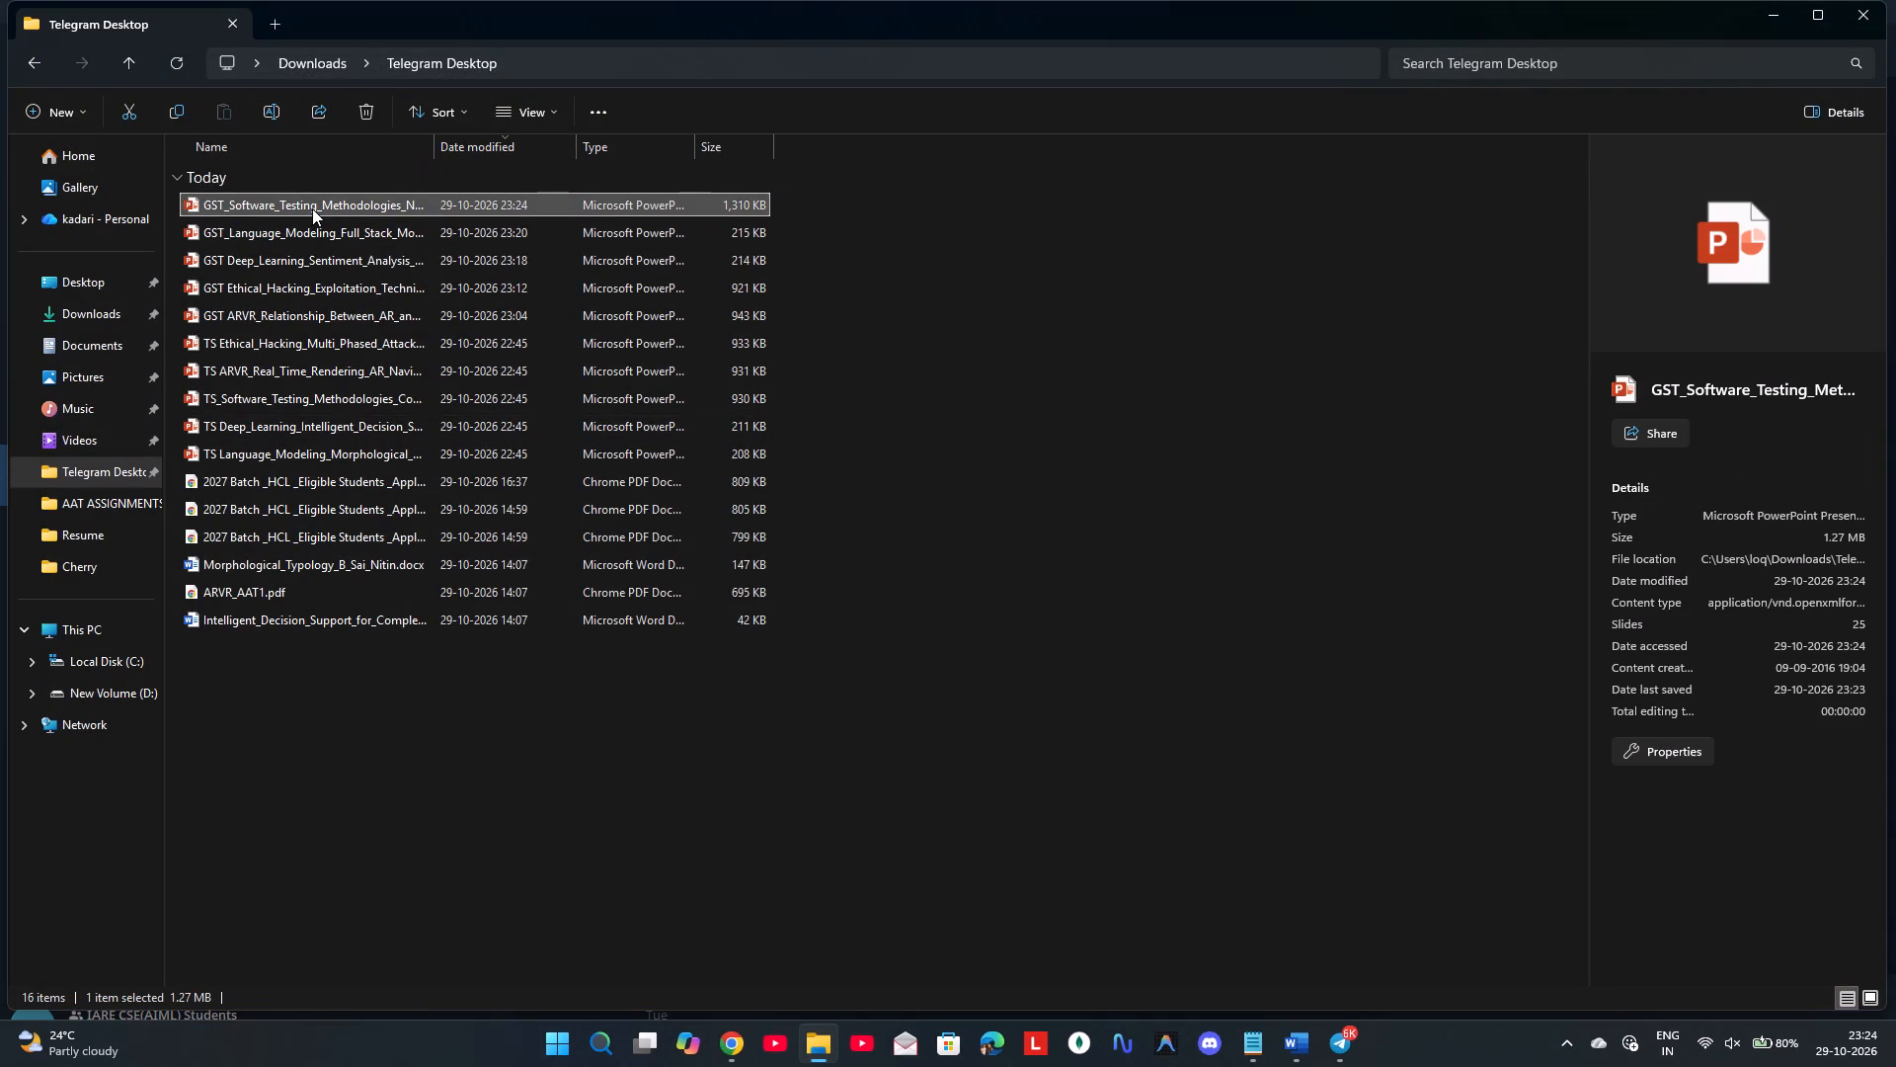
pyautogui.hotkey('shift', 'Down')
pyautogui.hotkey('shift', 'Down')
pyautogui.hotkey('shift', 'Down')
pyautogui.hotkey('shift', 'Down')
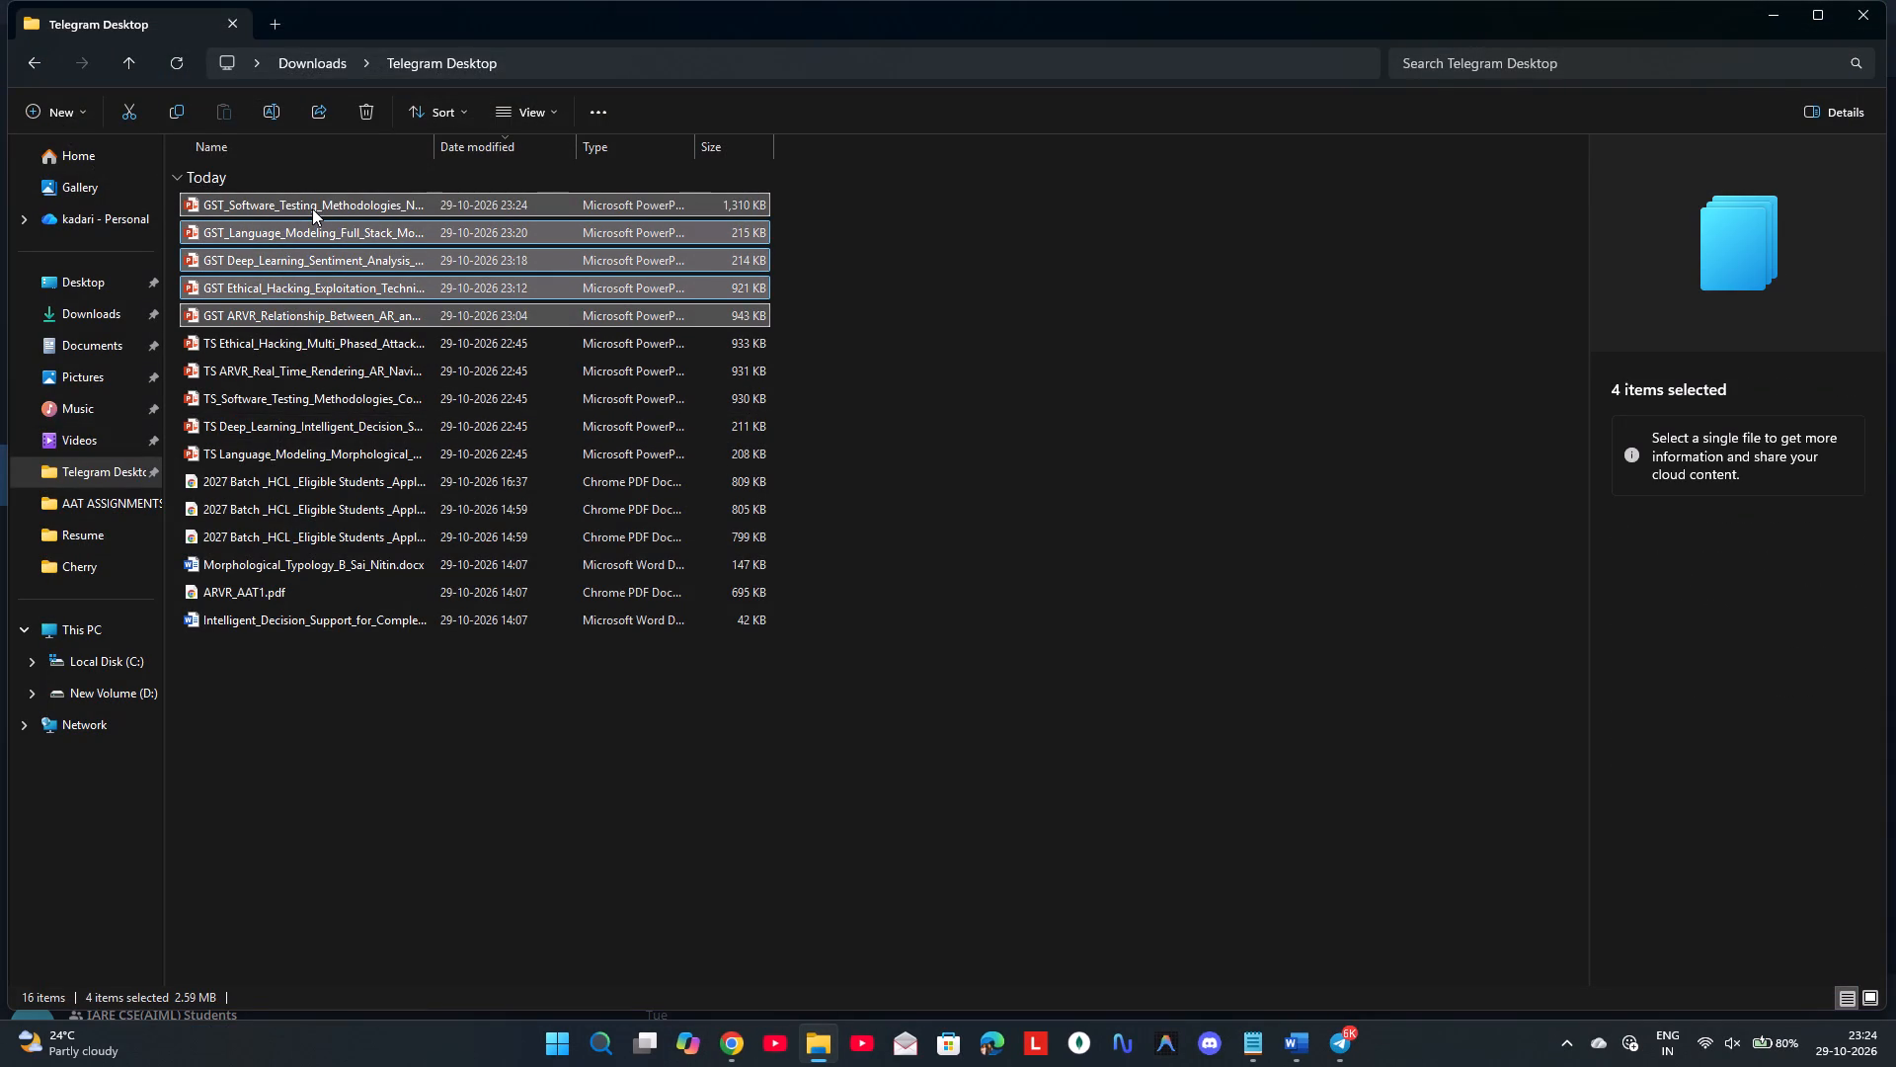
pyautogui.hotkey('ctrl', 'c')
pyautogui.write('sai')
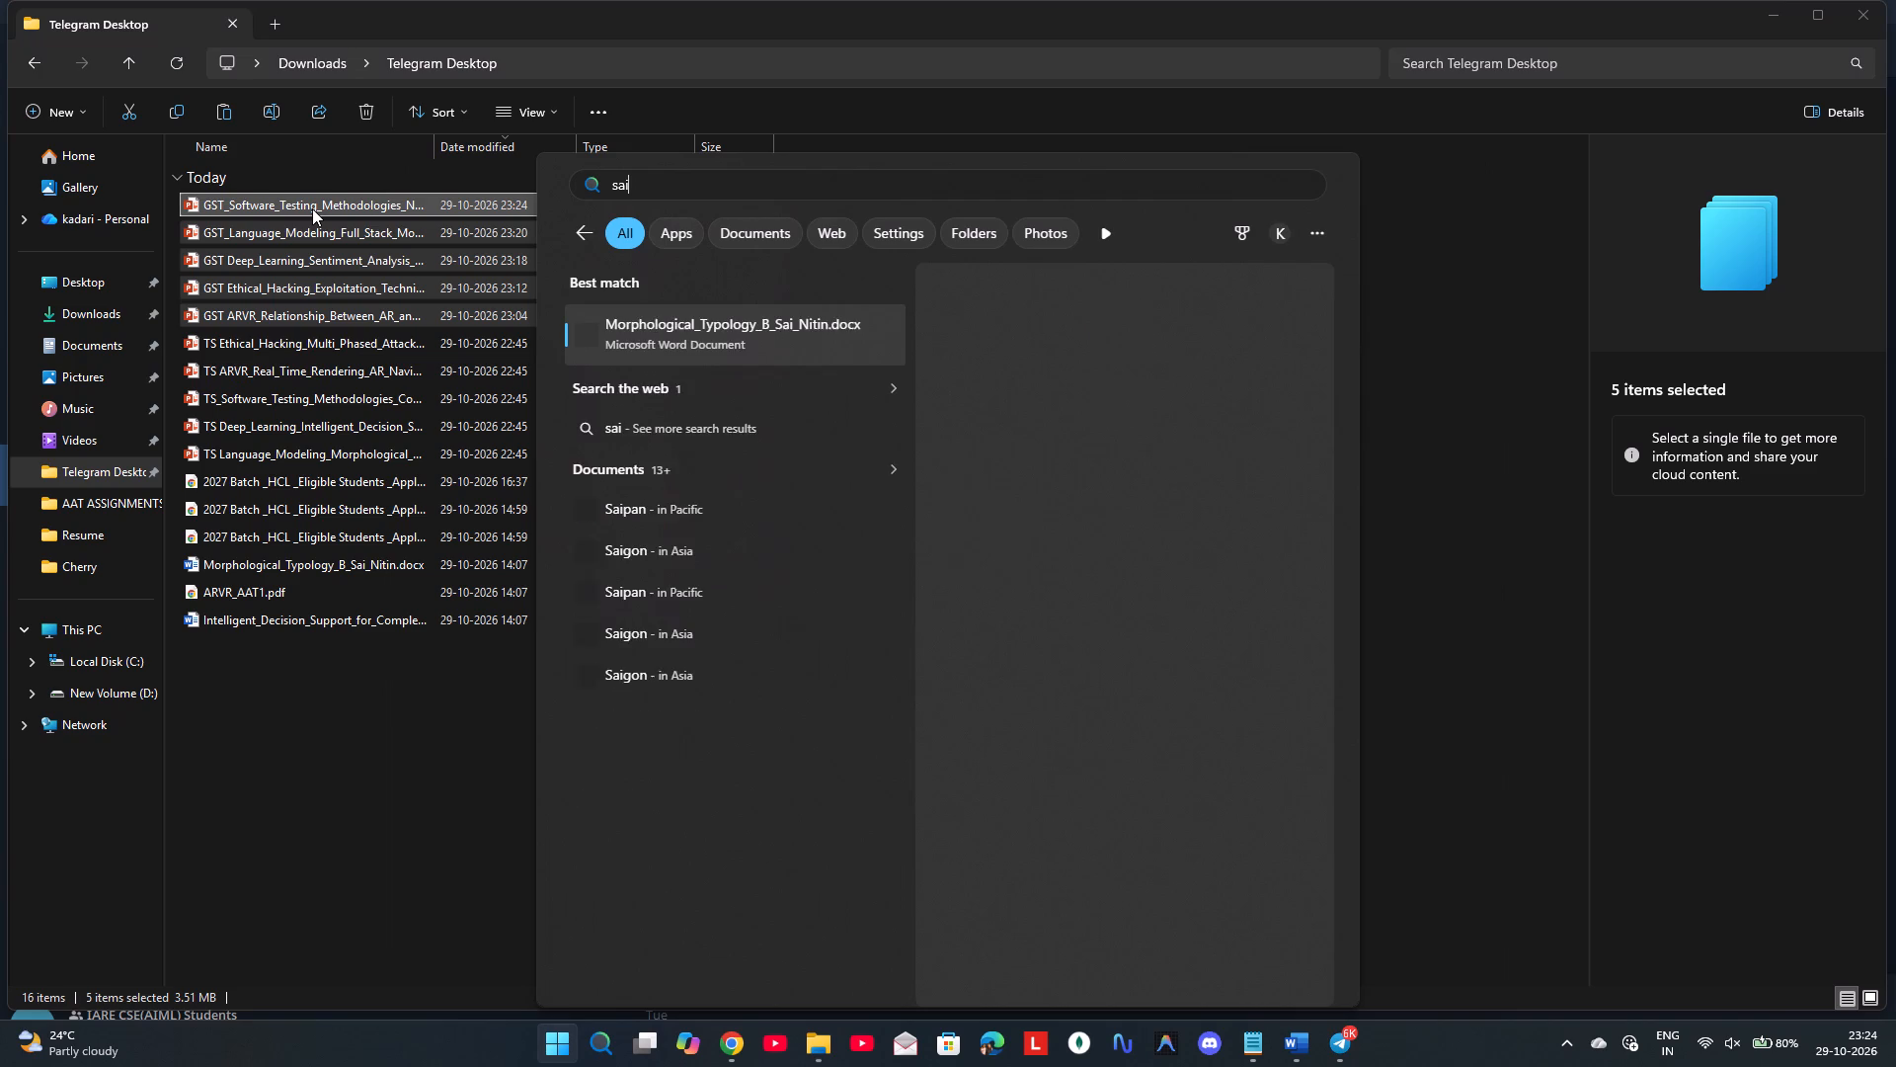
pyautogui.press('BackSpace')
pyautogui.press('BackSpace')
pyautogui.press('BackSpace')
# Search the computer for the Telegram Desktop app with "te".
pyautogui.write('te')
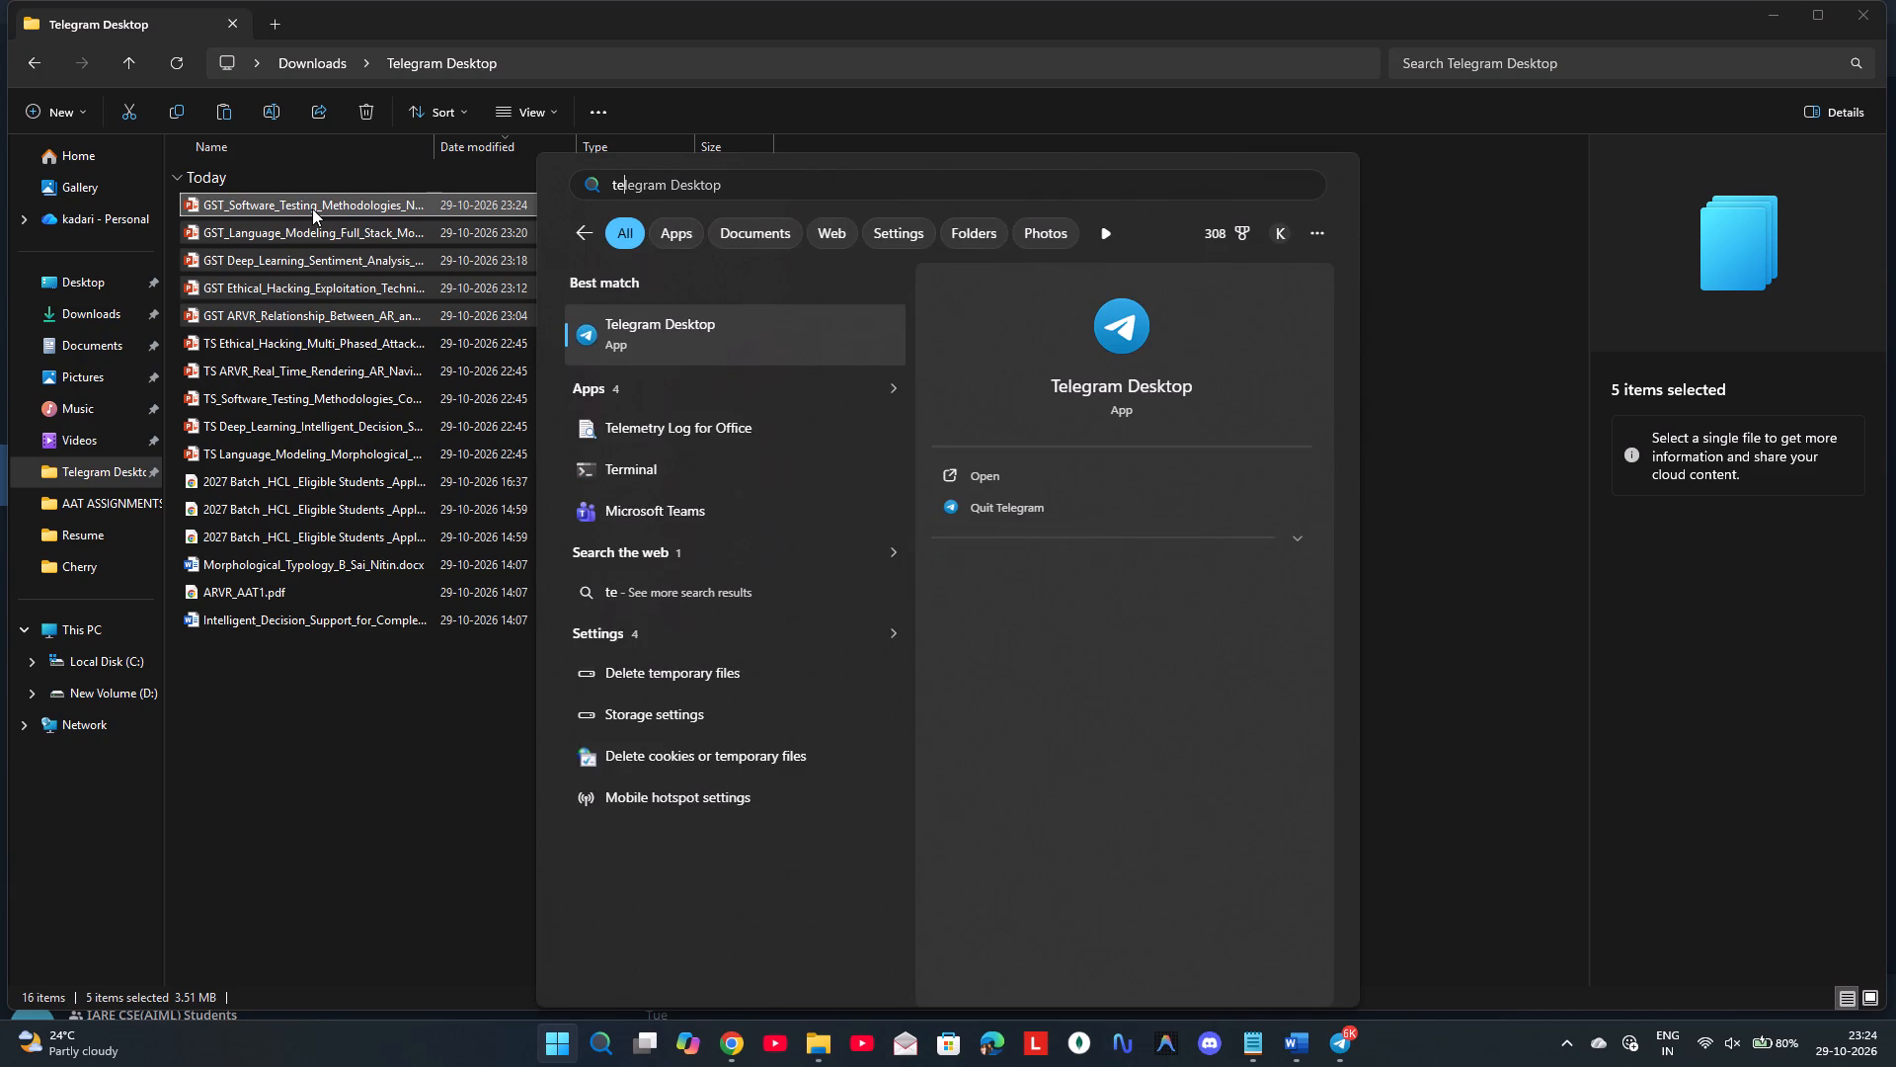